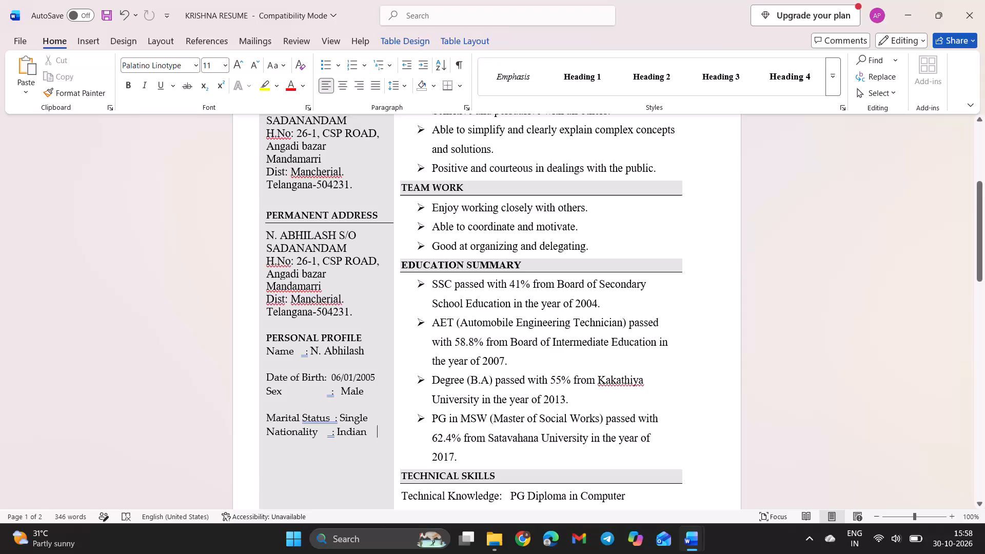
In the Abhilash document, set the percentage of marks in the ITI row of the educational profile table to 87 %.
drag(786, 342, 748, 367)
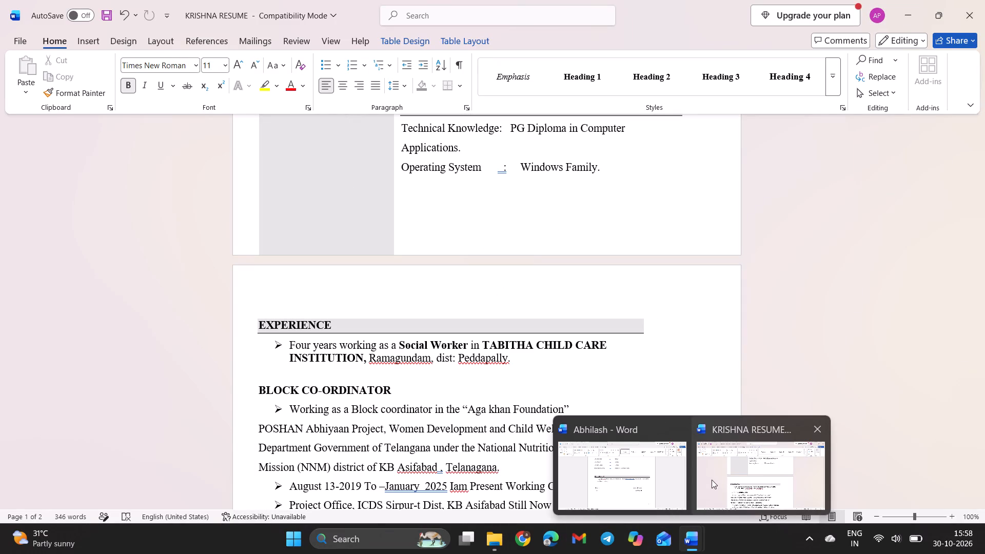
click(639, 475)
scroll(570, 301, up, 2)
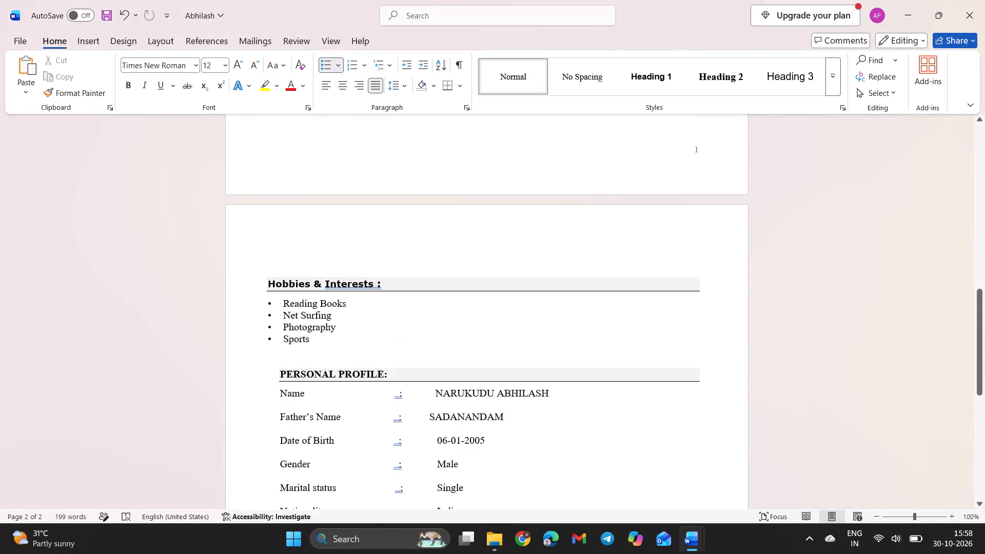
scroll(570, 301, up, 5)
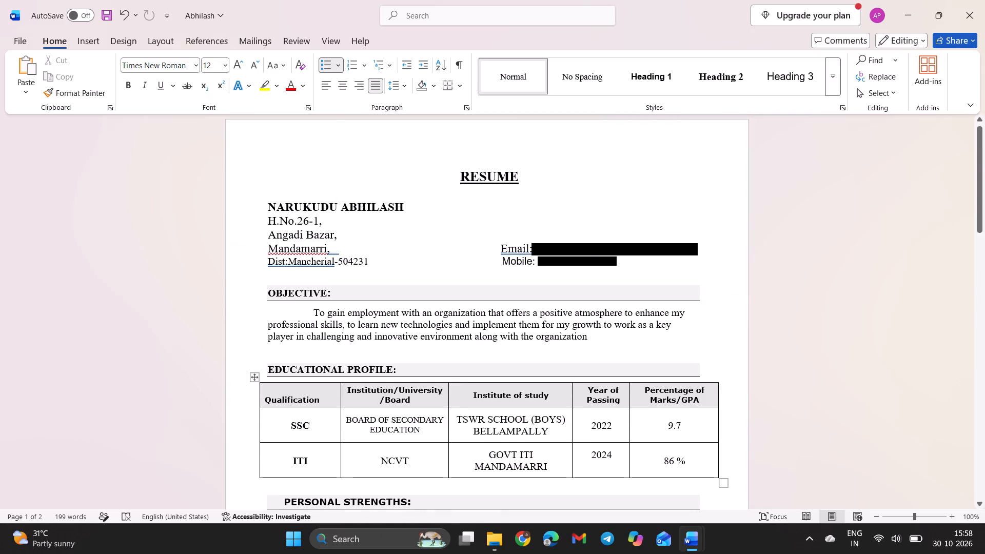
click(675, 463)
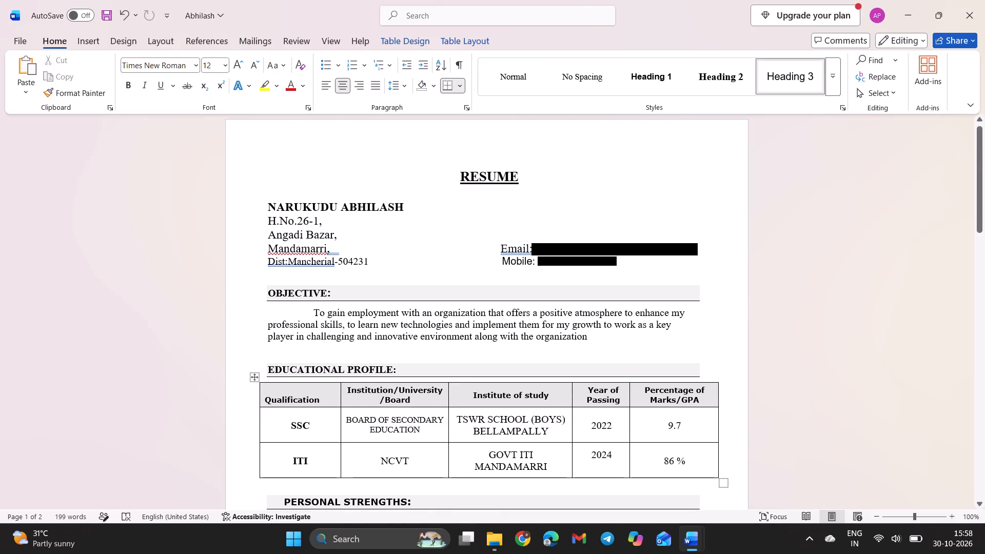
key(BackSpace)
key(7)
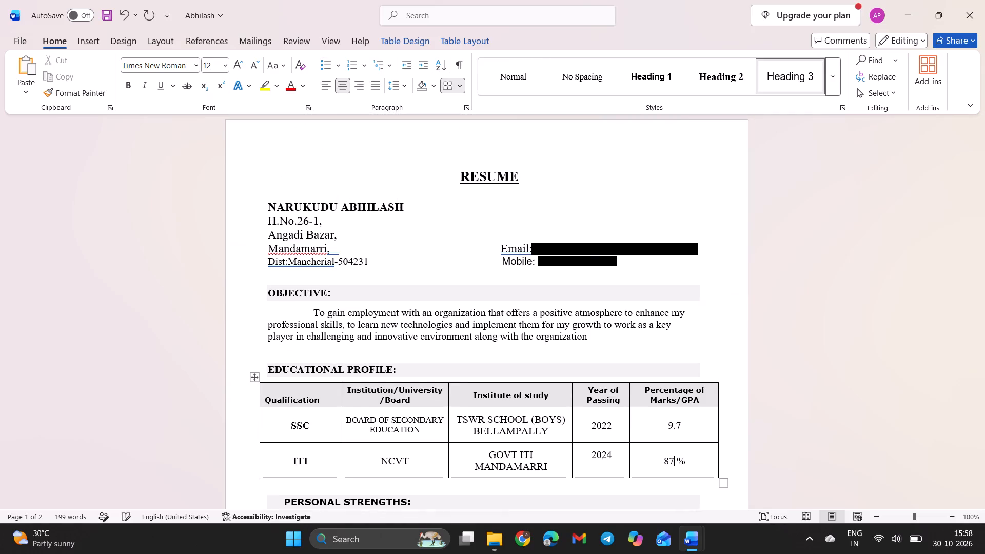
Review the Abhilash document against KRISHNA RESUME, comparing their education, skills, experience, personal profile and declaration sections.
scroll(695, 347, down, 4)
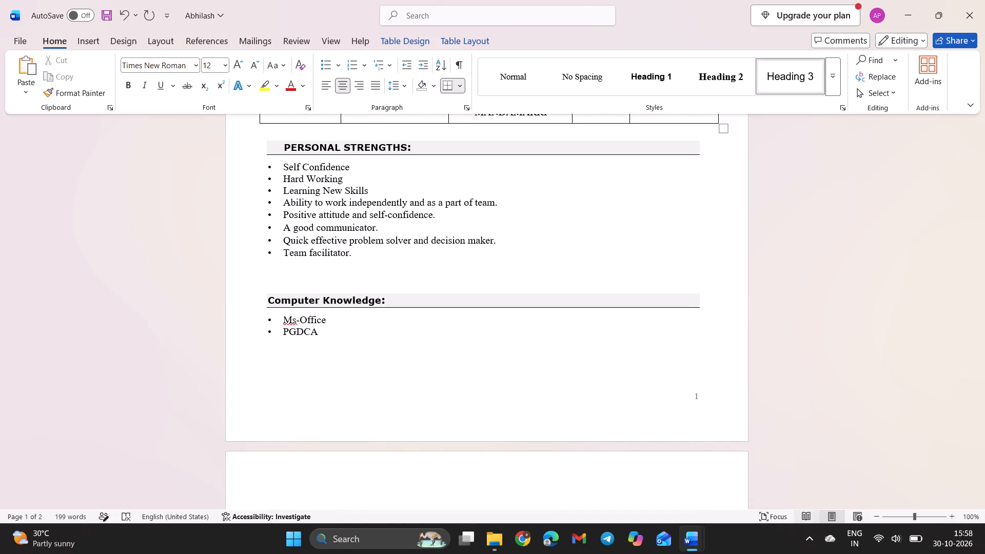
scroll(773, 358, down, 3)
scroll(720, 288, down, 4)
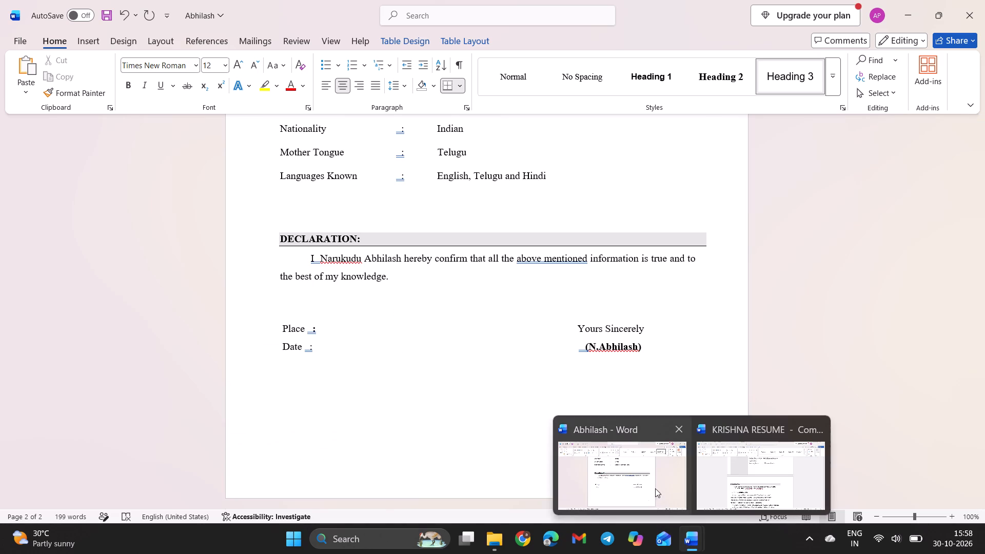
click(714, 483)
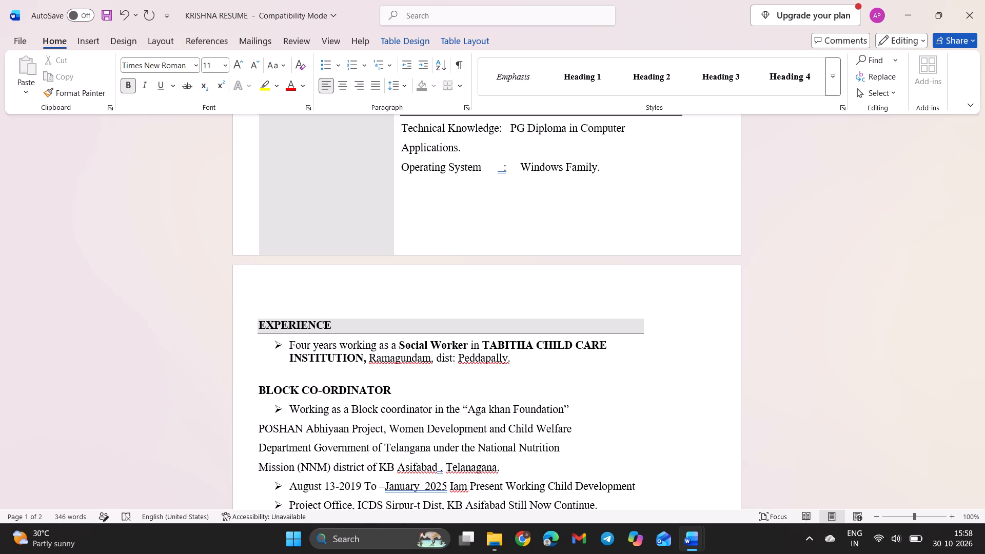
scroll(714, 483, up, 10)
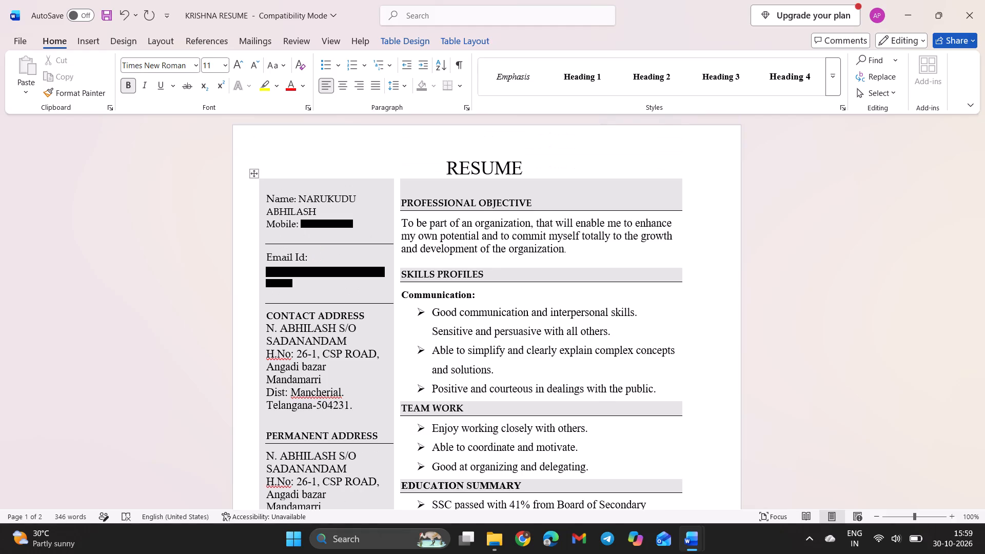
scroll(550, 301, up, 1)
scroll(550, 301, down, 1)
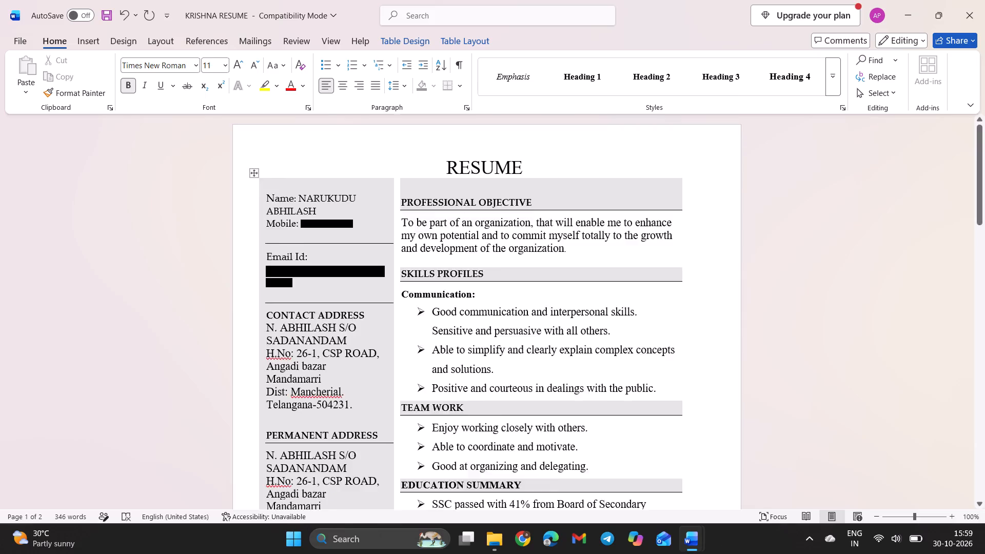
scroll(550, 301, down, 3)
scroll(550, 301, up, 1)
scroll(550, 301, down, 1)
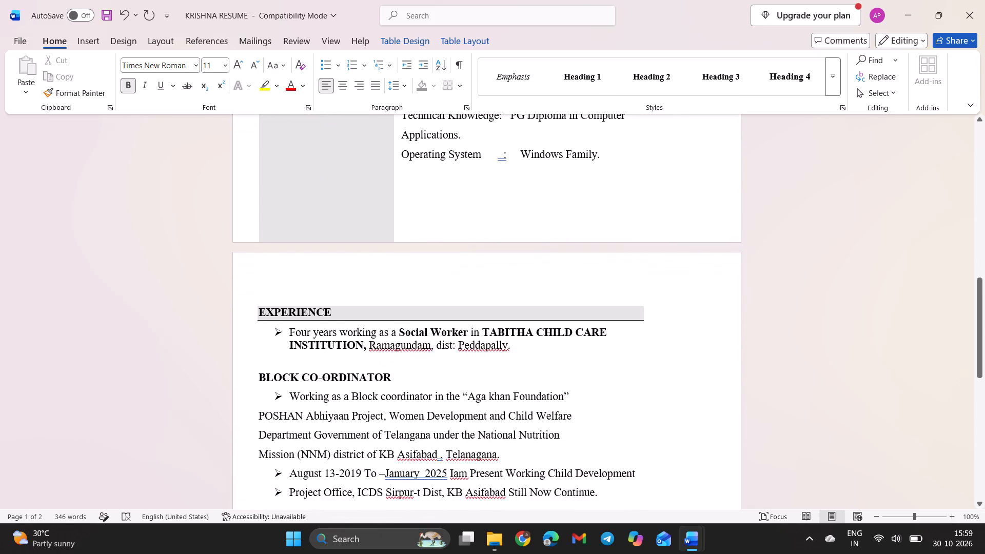
scroll(550, 301, down, 1)
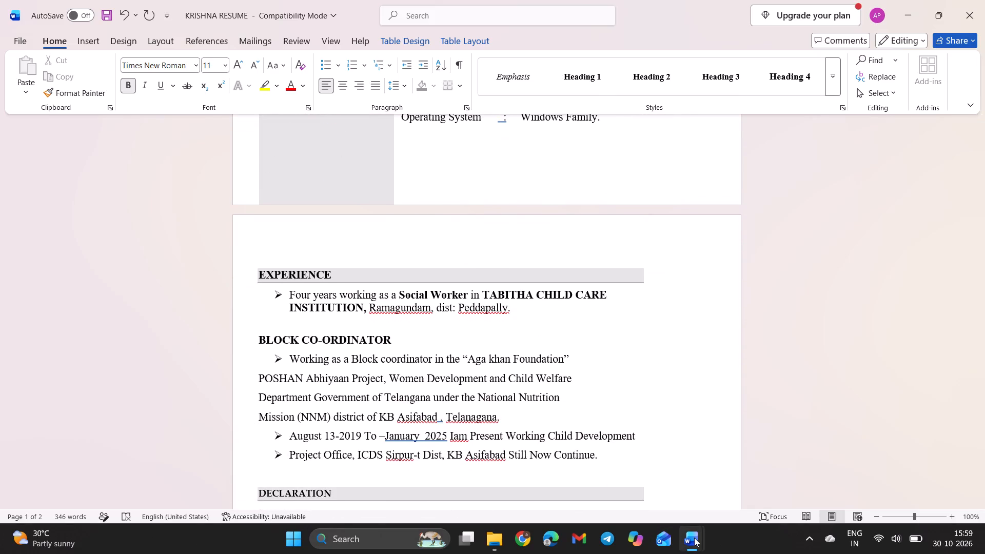
click(677, 483)
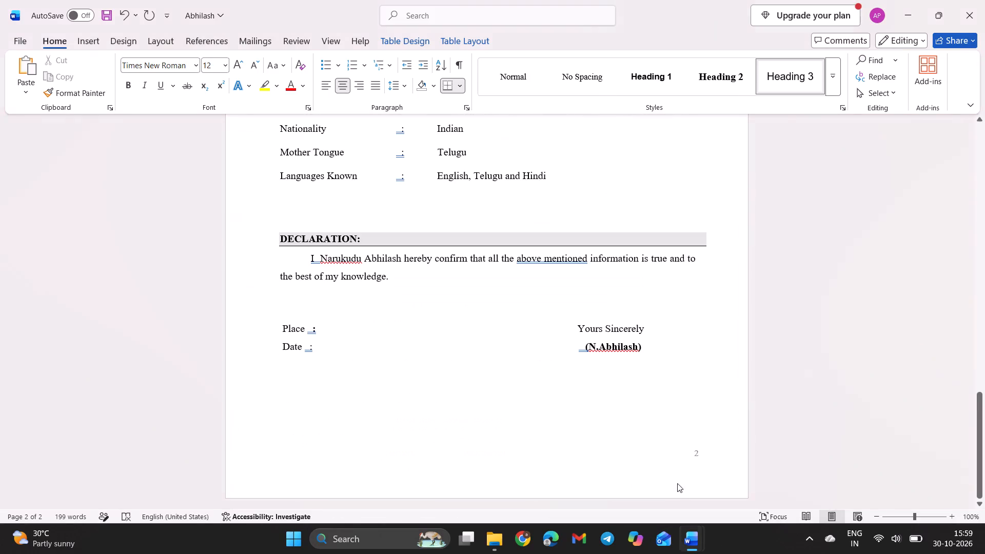
scroll(584, 184, up, 7)
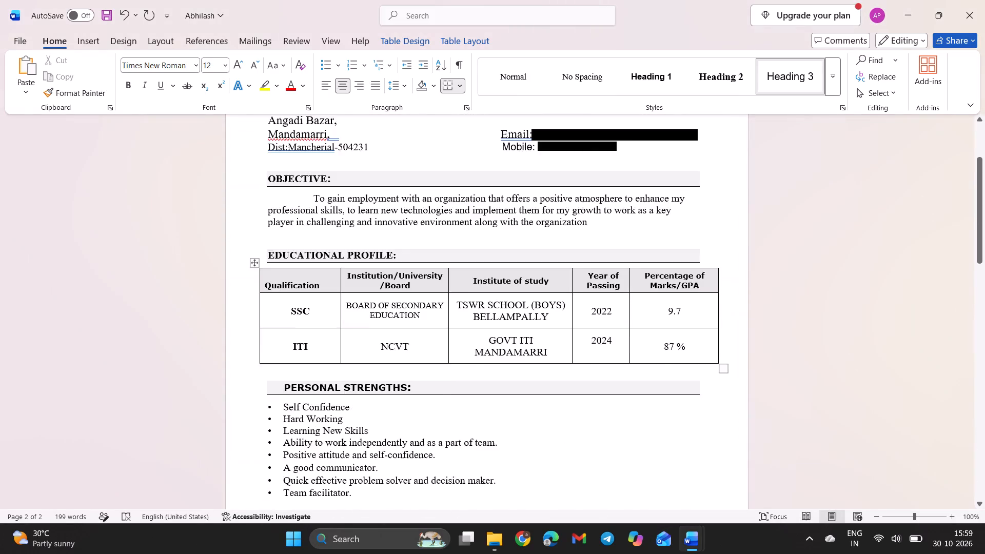
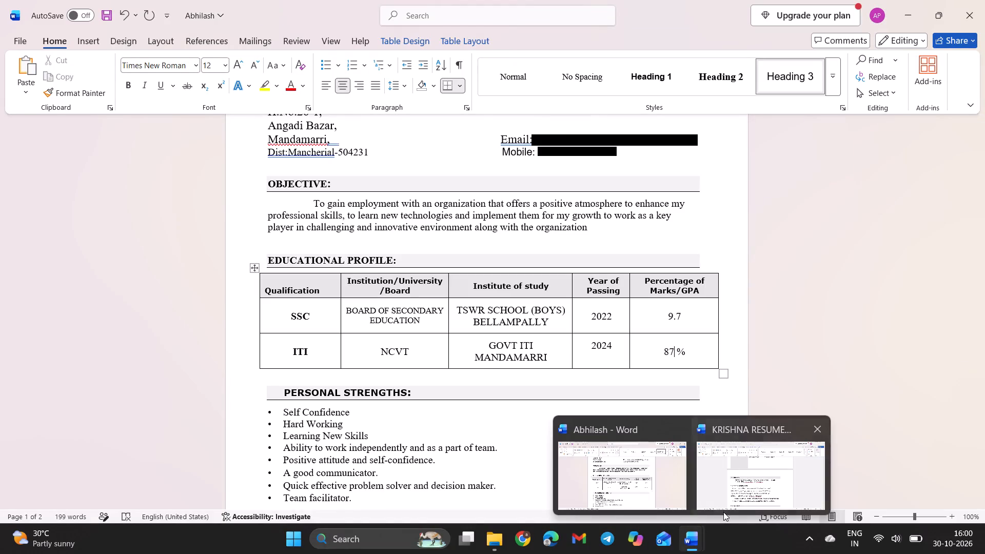
In KRISHNA RESUME, delete the percentage figure before the % sign in the SSC entry of the education summary.
click(707, 500)
scroll(593, 295, up, 7)
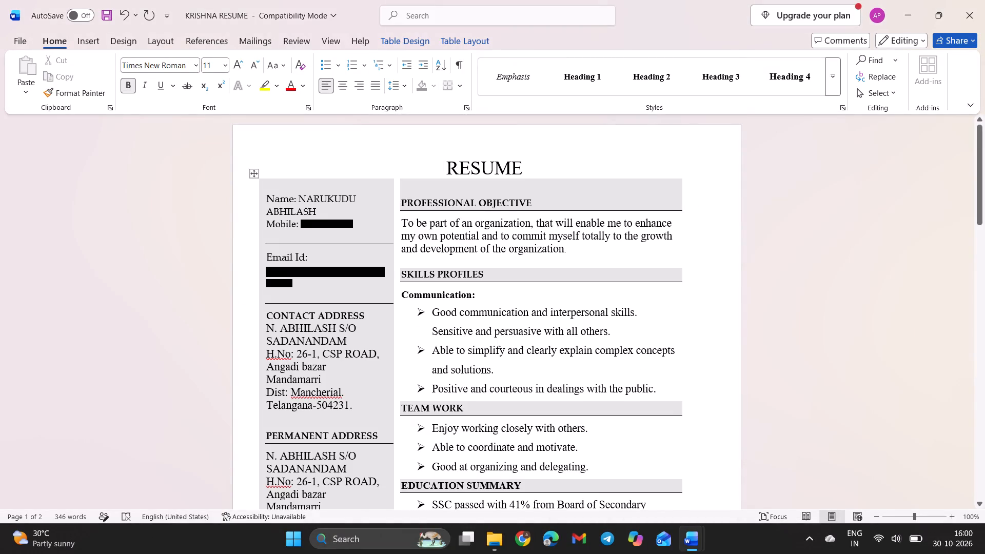
scroll(578, 333, down, 1)
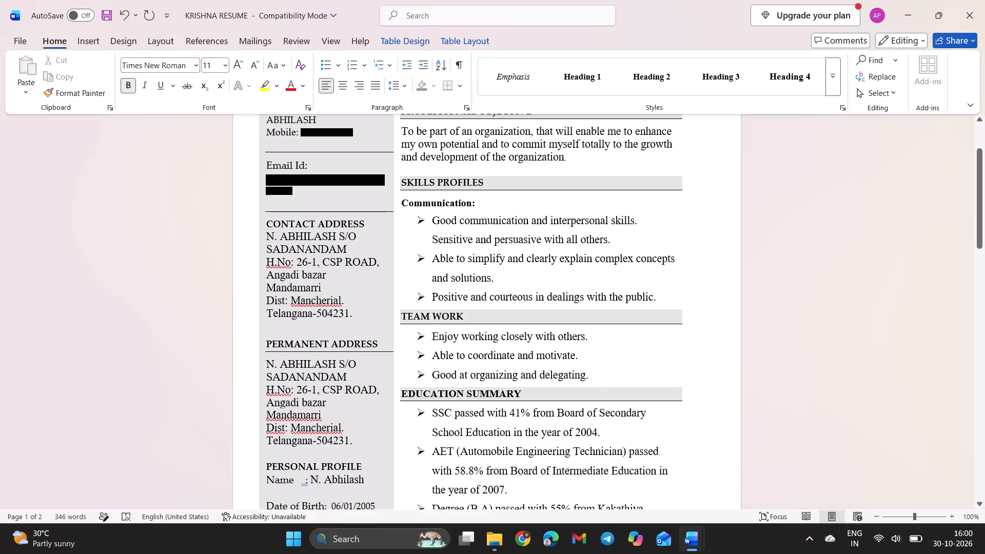
scroll(579, 295, down, 1)
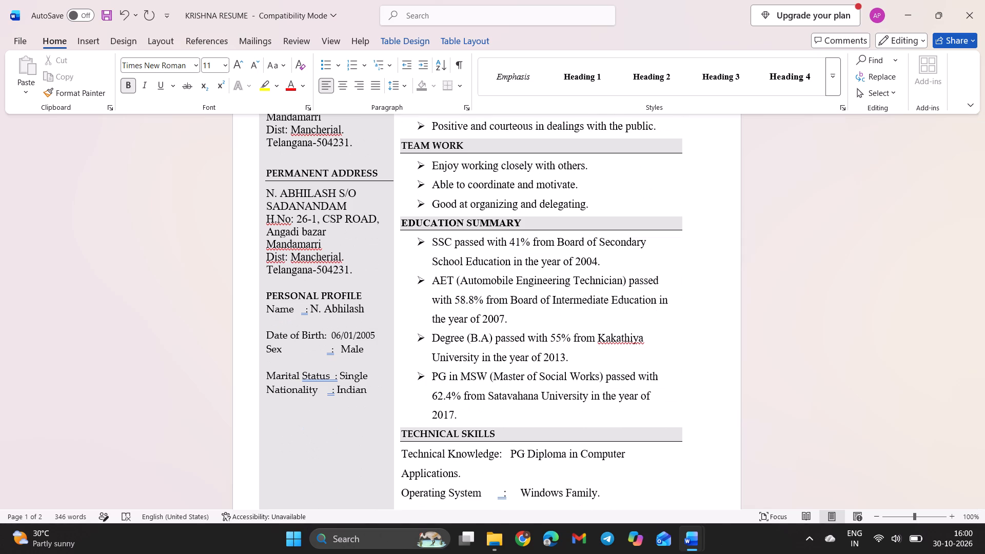
scroll(561, 292, down, 1)
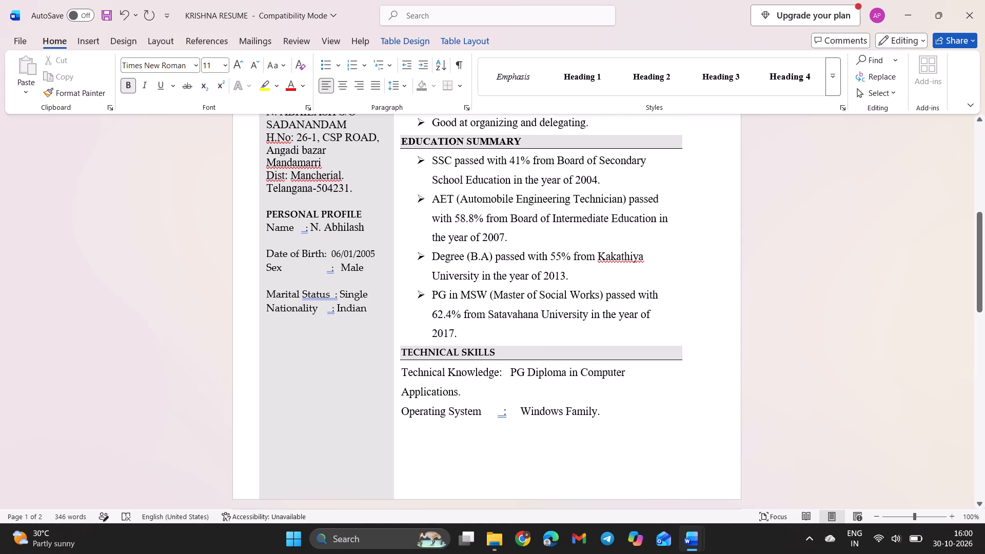
scroll(561, 292, down, 1)
scroll(560, 341, up, 1)
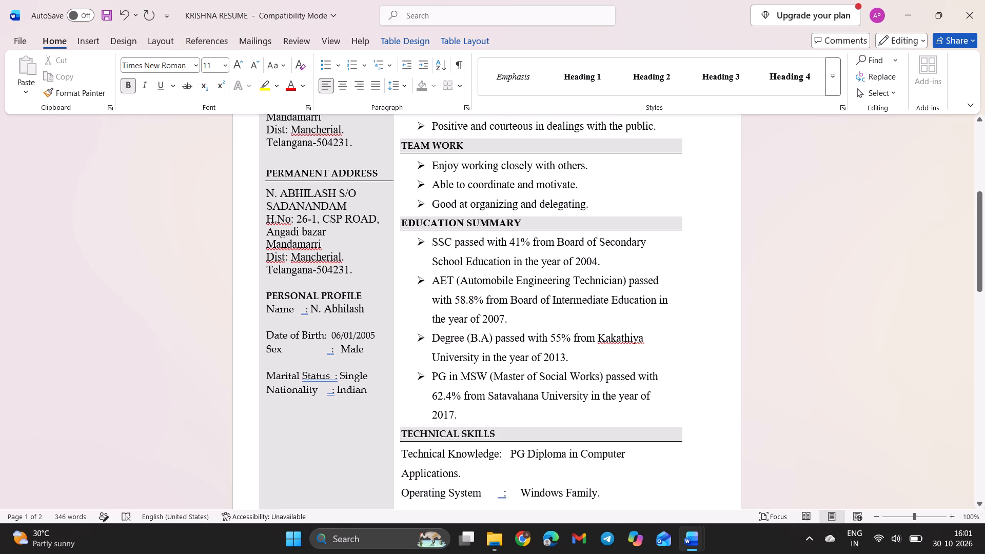
click(520, 241)
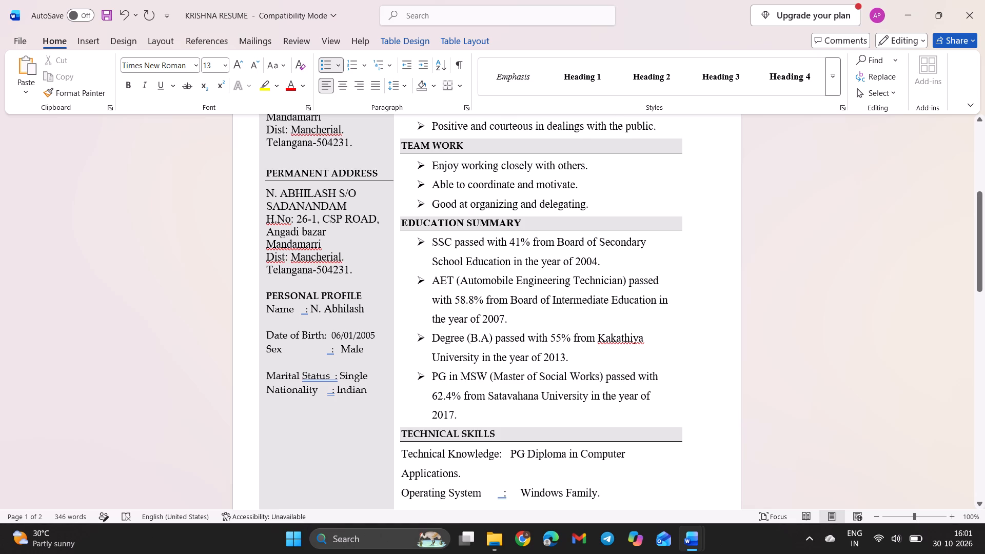
key(BackSpace)
key(BackSpace)
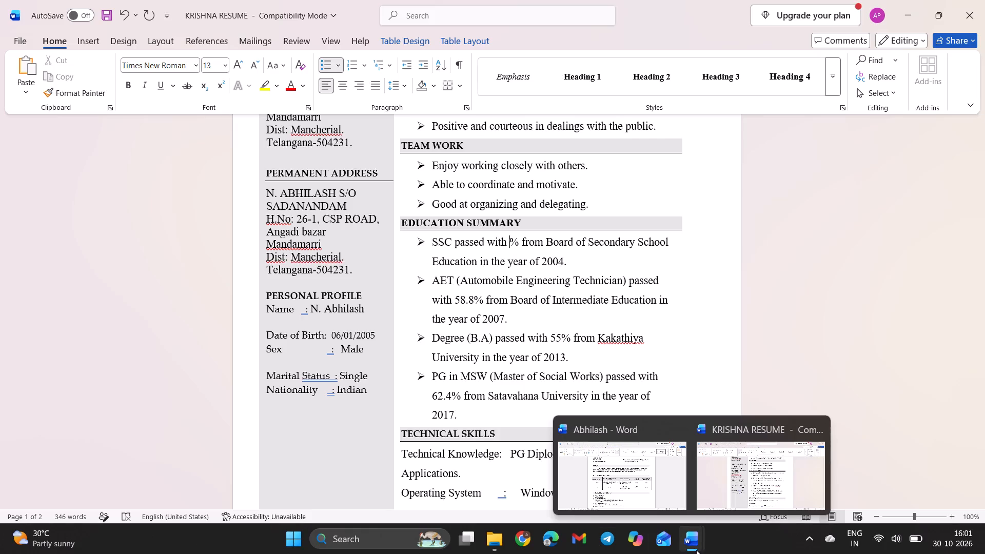
Check the educational profile table in the Abhilash document against the KRISHNA RESUME document.
click(613, 465)
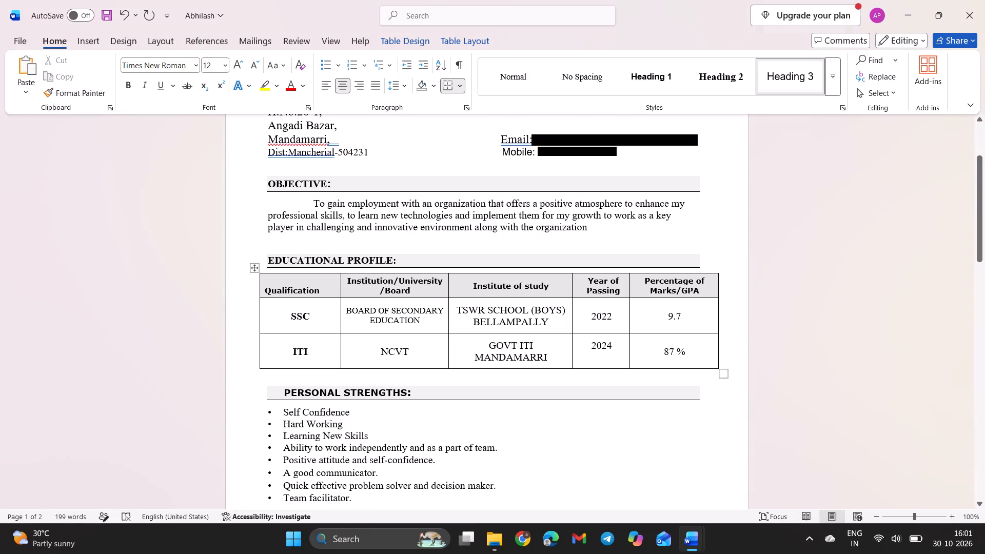
click(266, 256)
drag(266, 256, 468, 359)
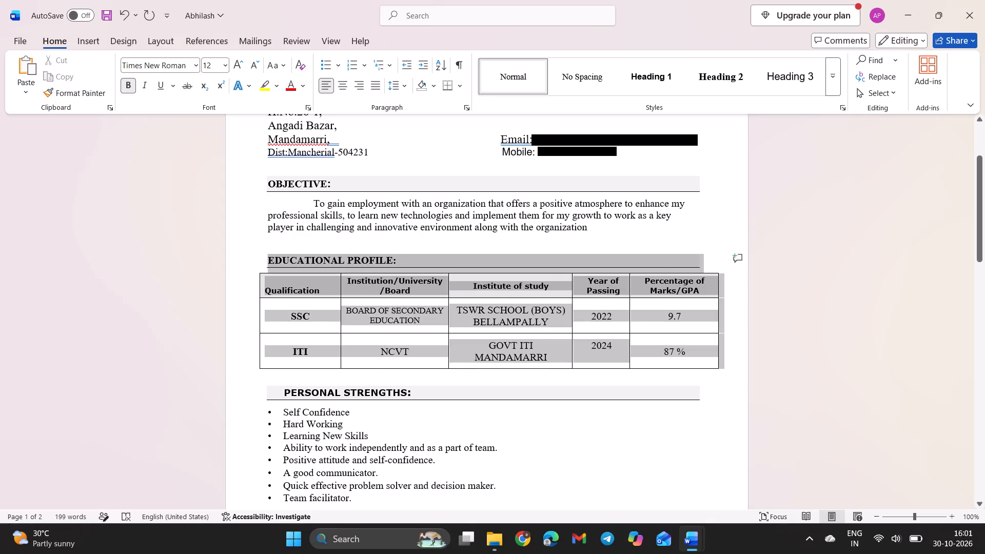
drag(468, 359, 699, 359)
drag(699, 359, 711, 340)
click(628, 440)
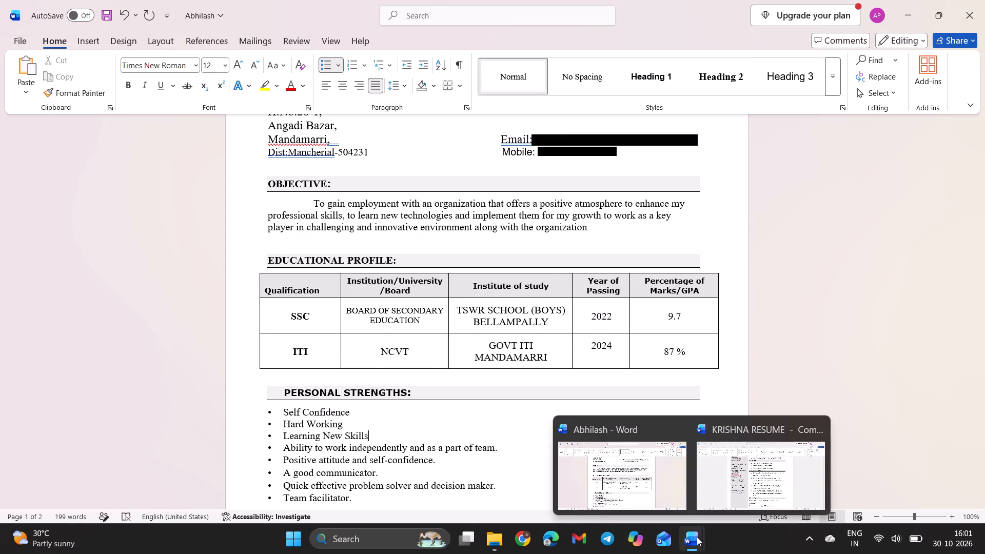
click(638, 458)
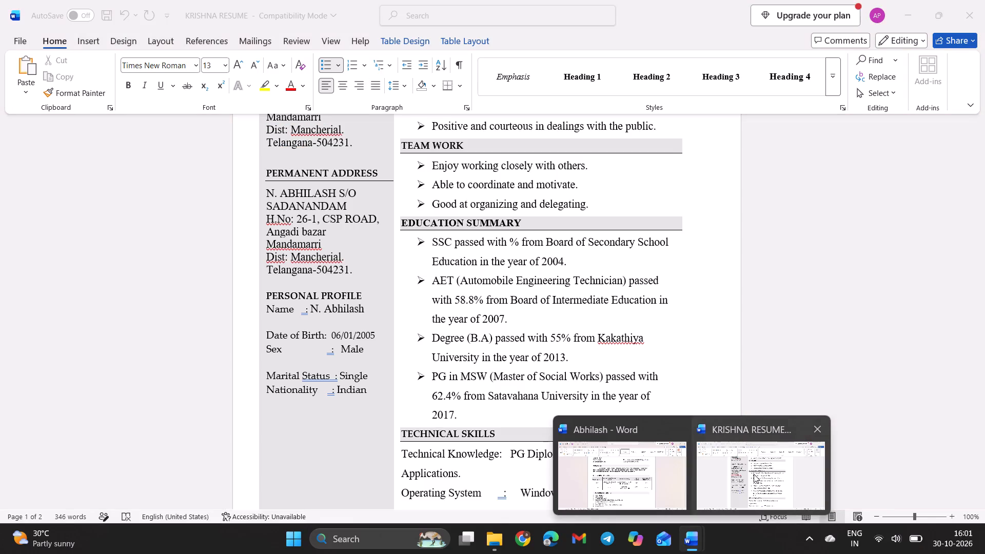
click(754, 474)
scroll(664, 388, up, 4)
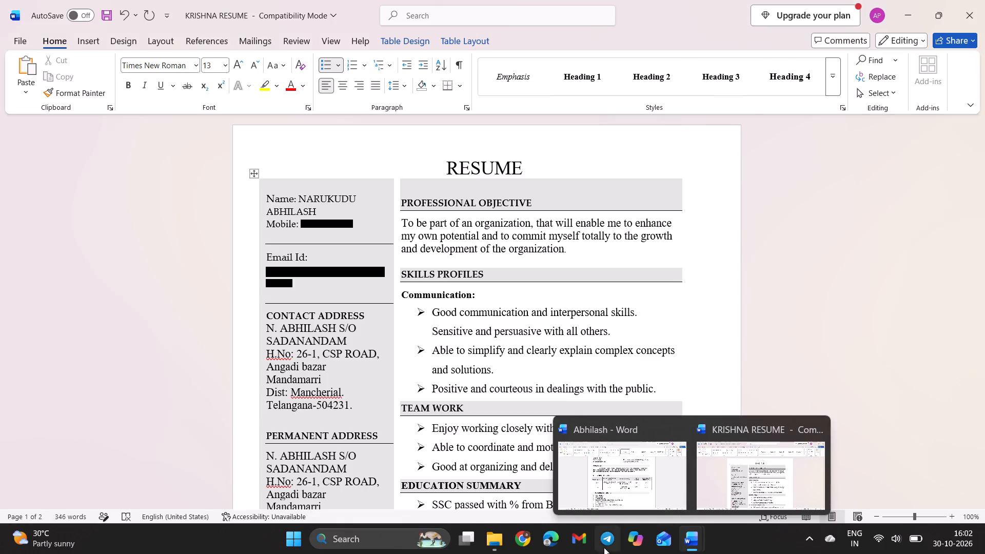
Open the Windows search to look for another app.
click(389, 540)
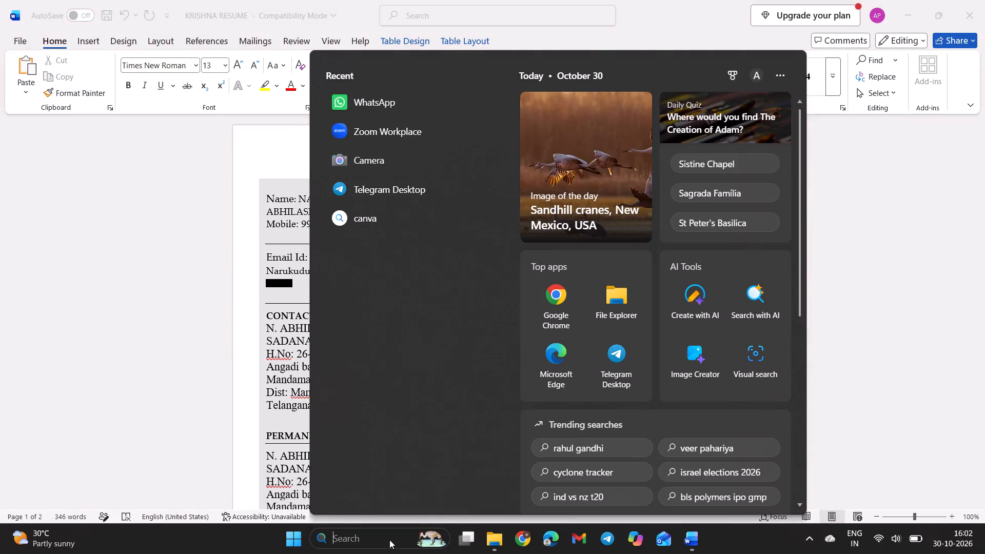
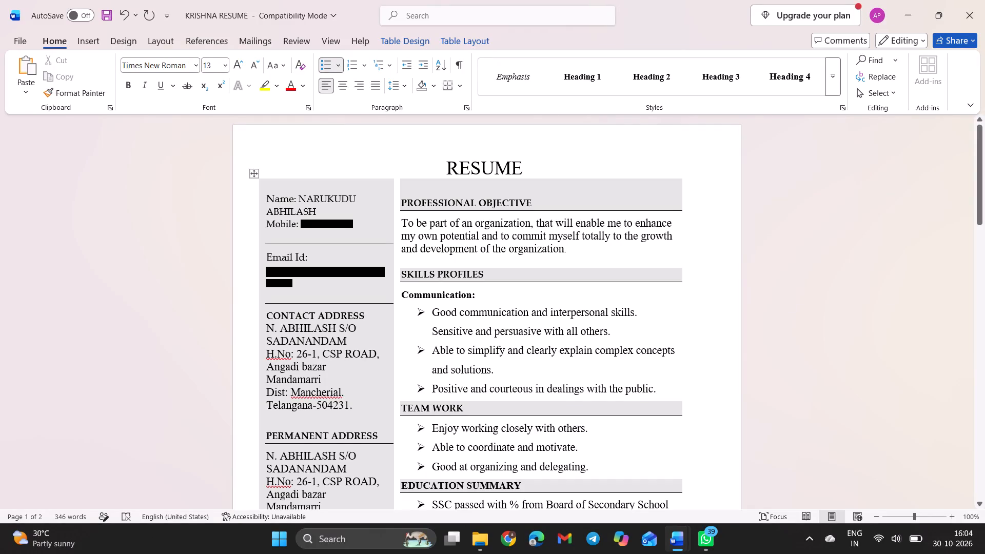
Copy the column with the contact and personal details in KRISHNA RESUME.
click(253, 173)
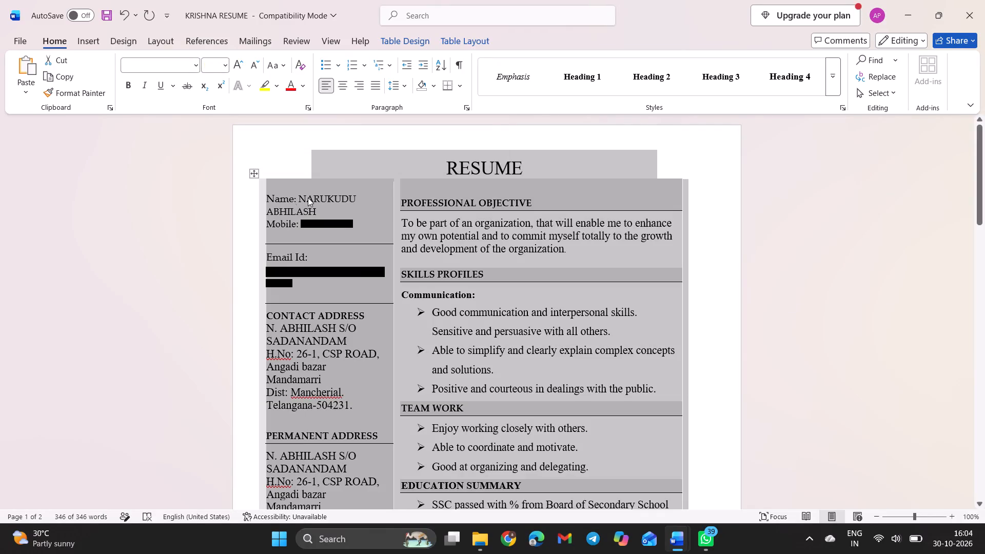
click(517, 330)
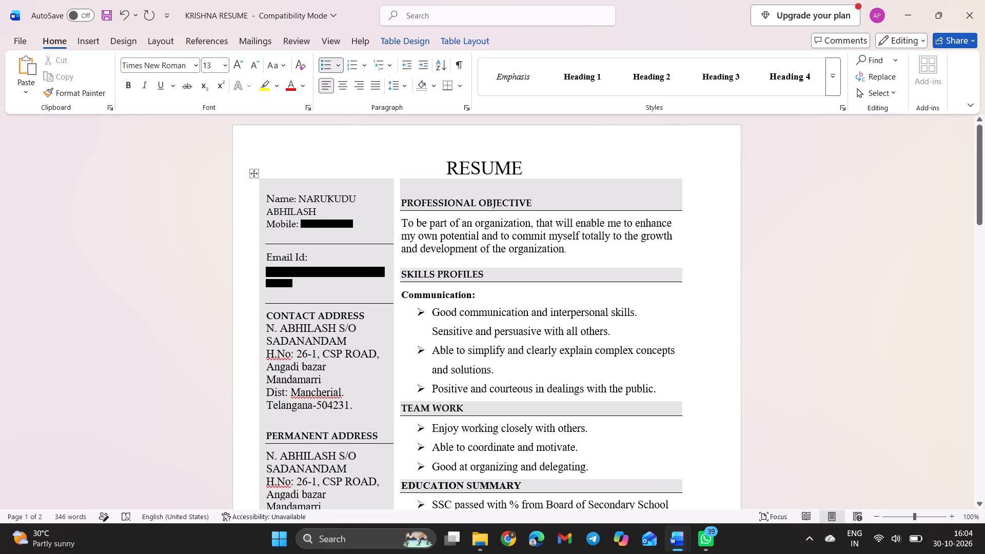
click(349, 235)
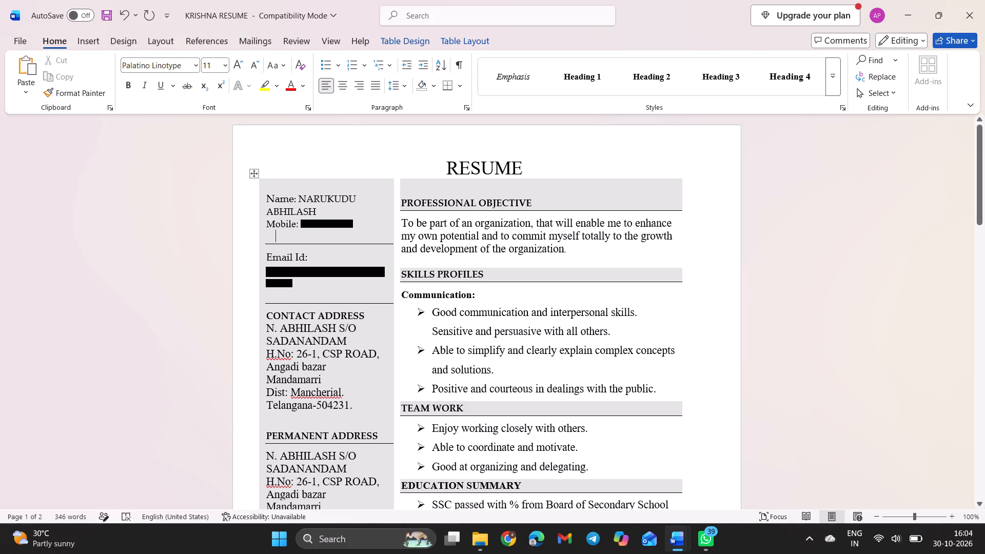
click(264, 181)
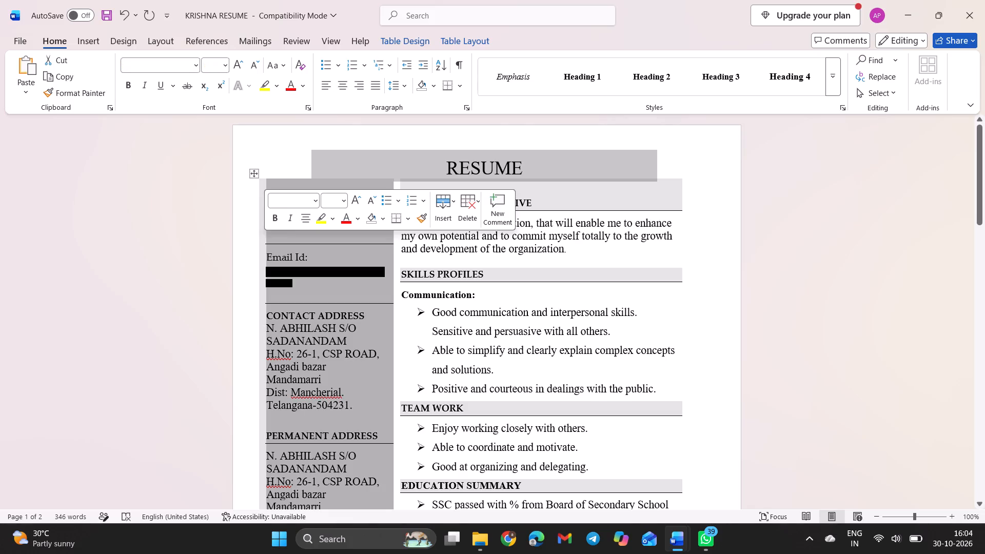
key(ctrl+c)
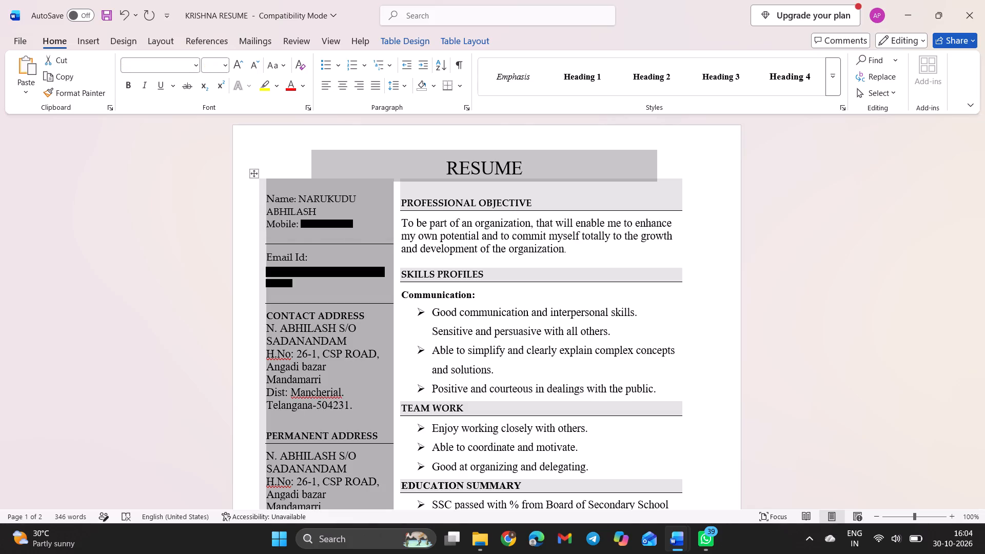
Switch to the Abhilash document and copy the whole educational profile table.
click(681, 532)
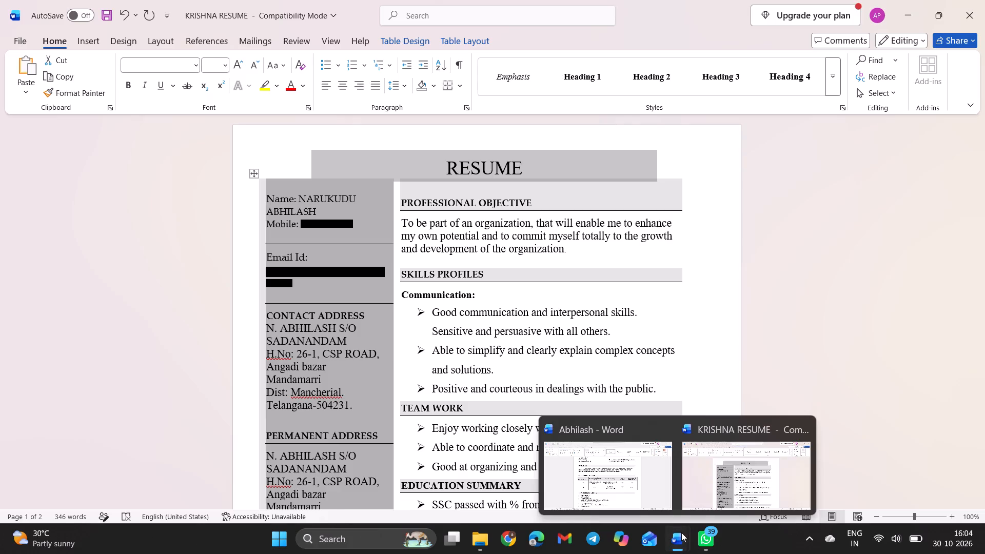
click(615, 463)
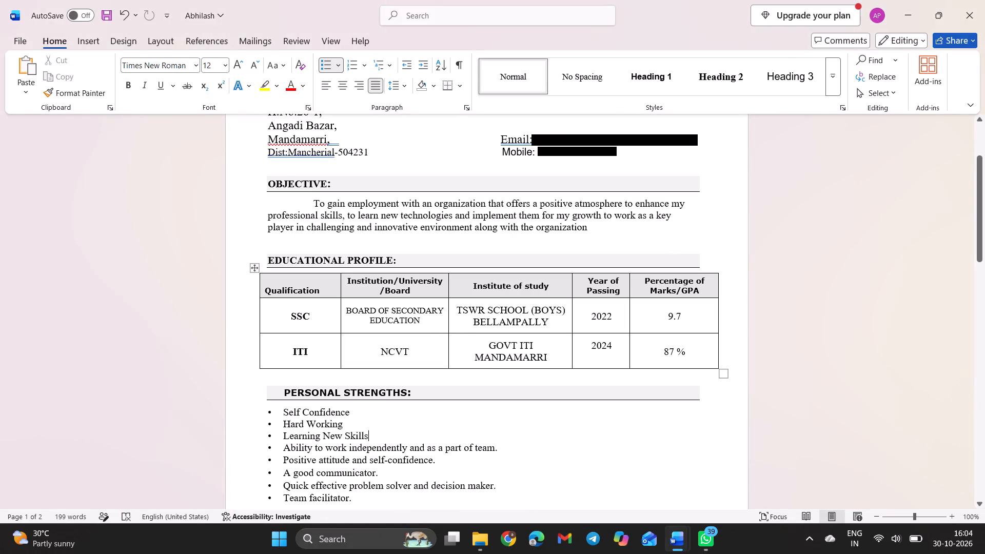
click(254, 267)
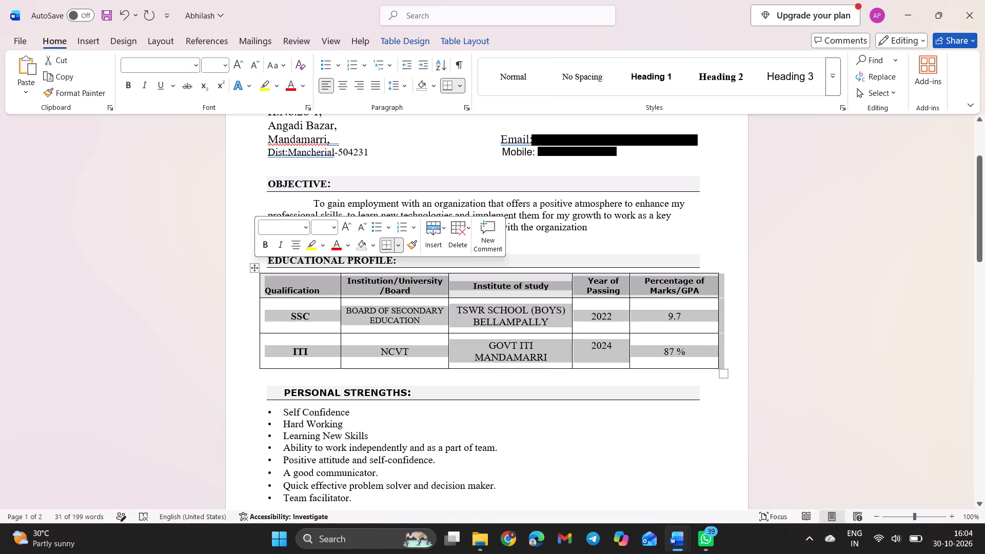
right_click(254, 267)
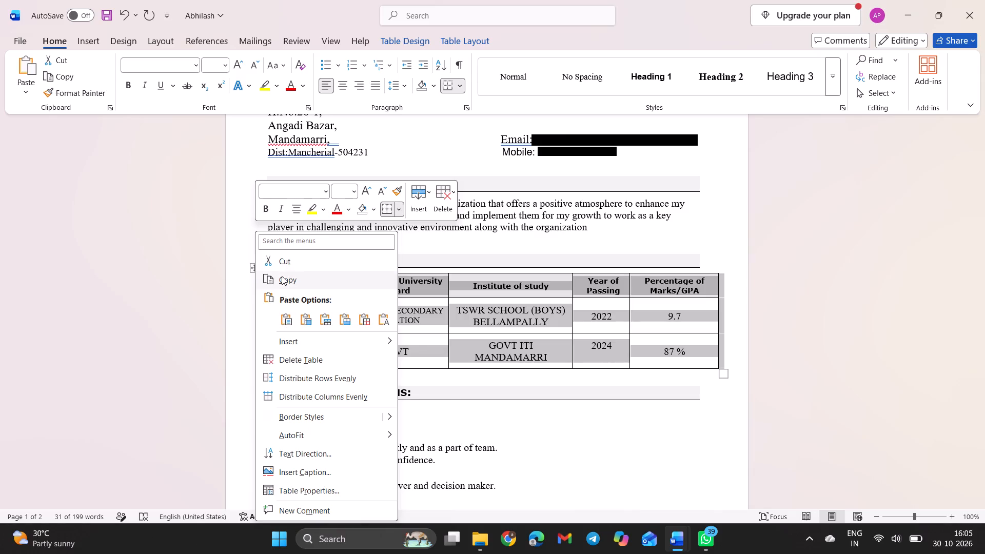
click(282, 279)
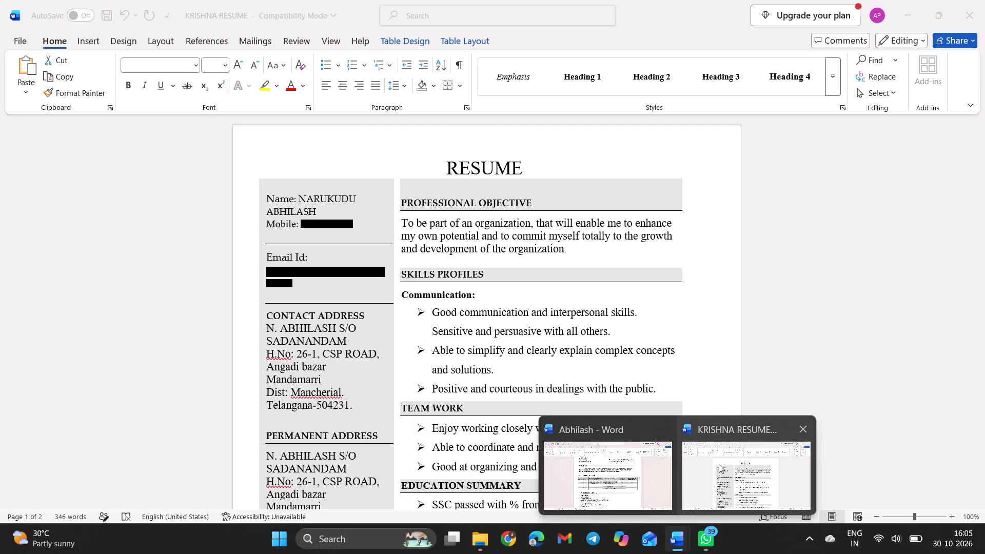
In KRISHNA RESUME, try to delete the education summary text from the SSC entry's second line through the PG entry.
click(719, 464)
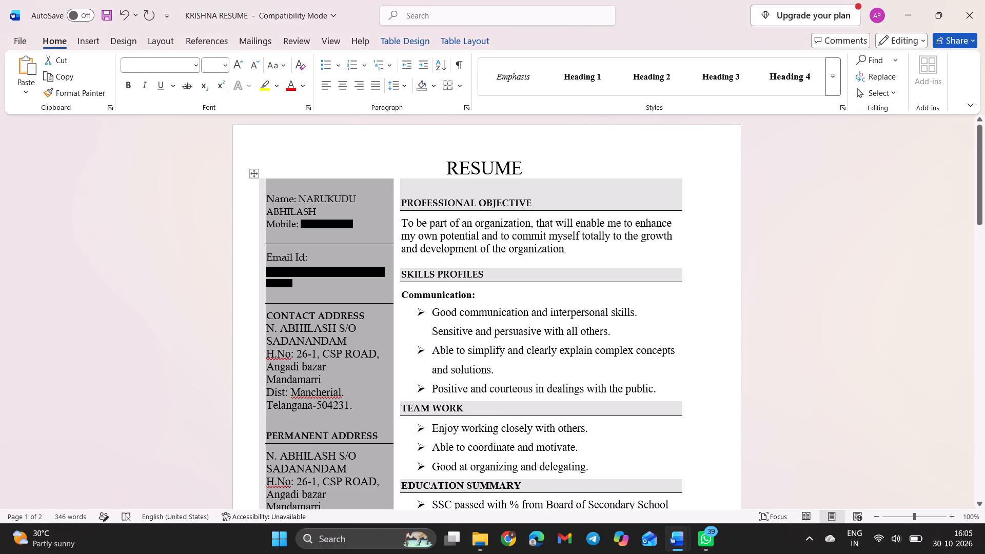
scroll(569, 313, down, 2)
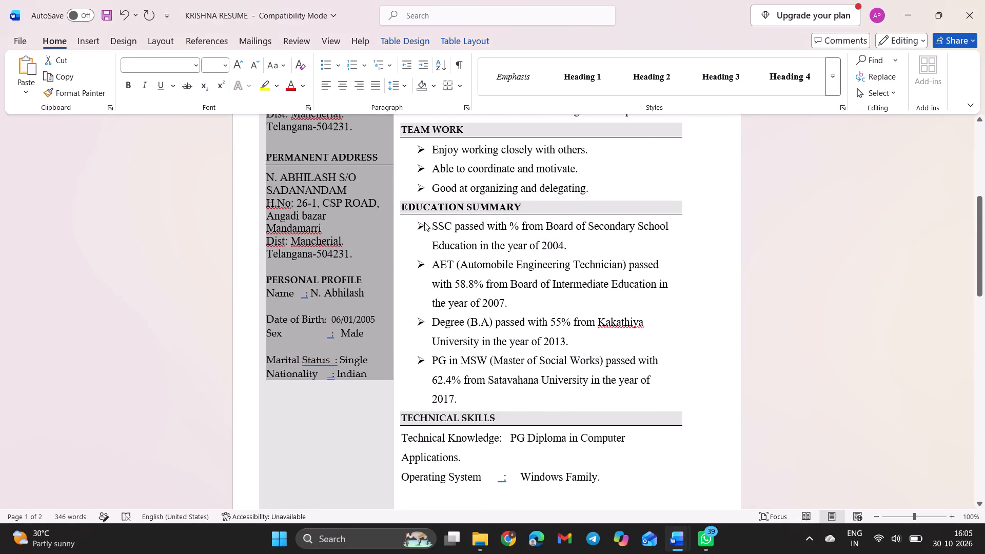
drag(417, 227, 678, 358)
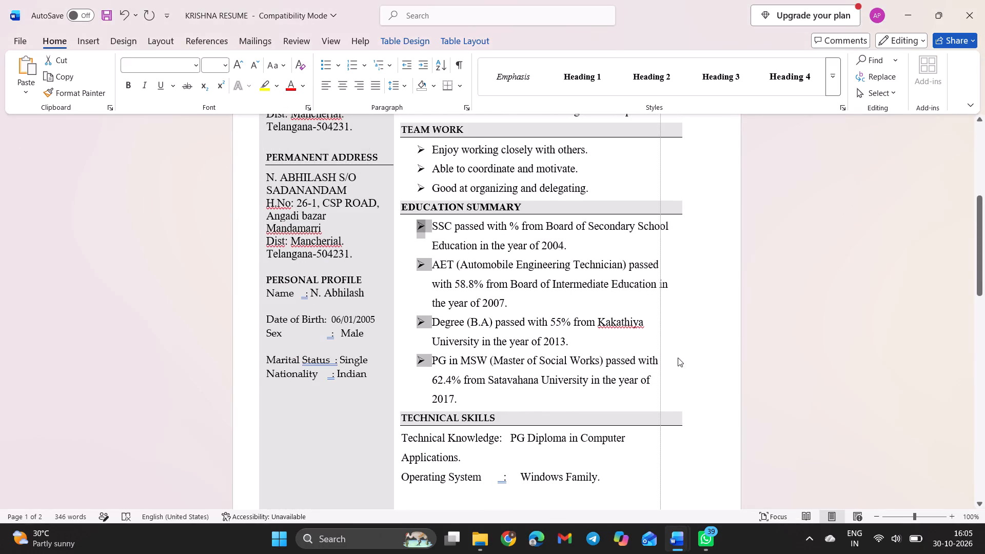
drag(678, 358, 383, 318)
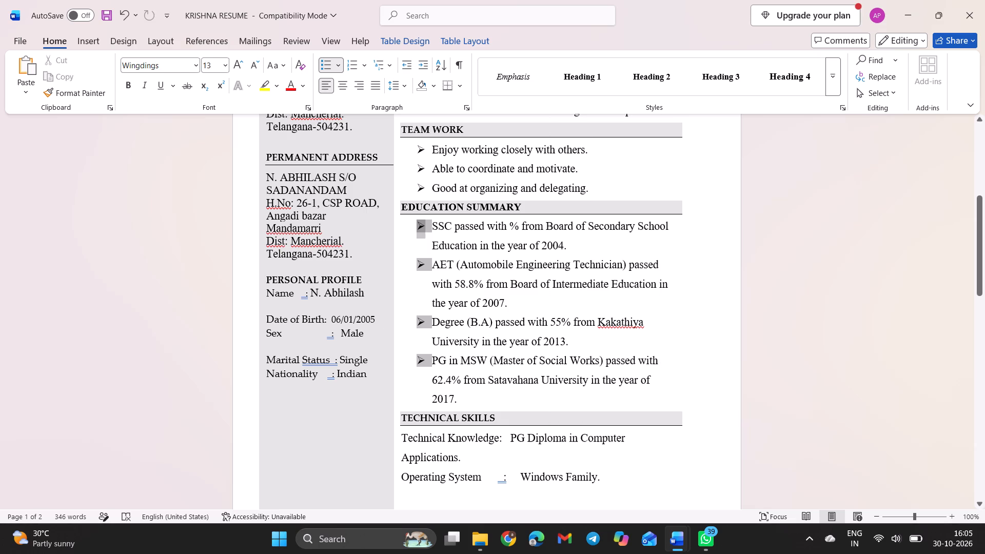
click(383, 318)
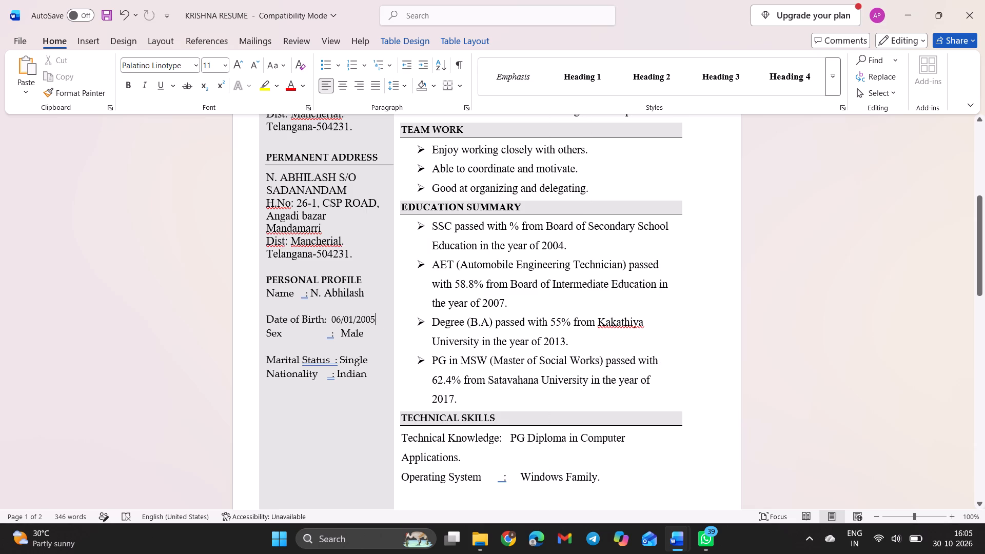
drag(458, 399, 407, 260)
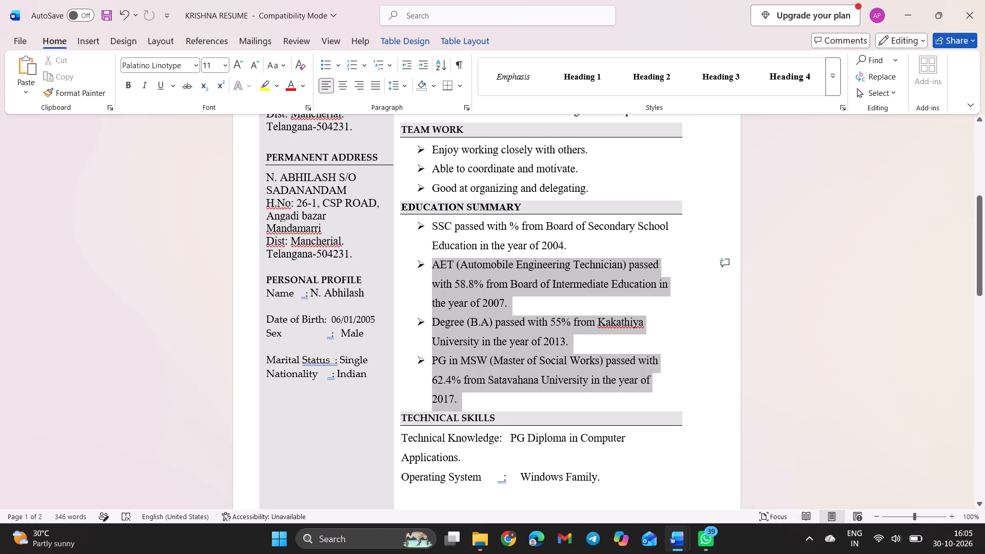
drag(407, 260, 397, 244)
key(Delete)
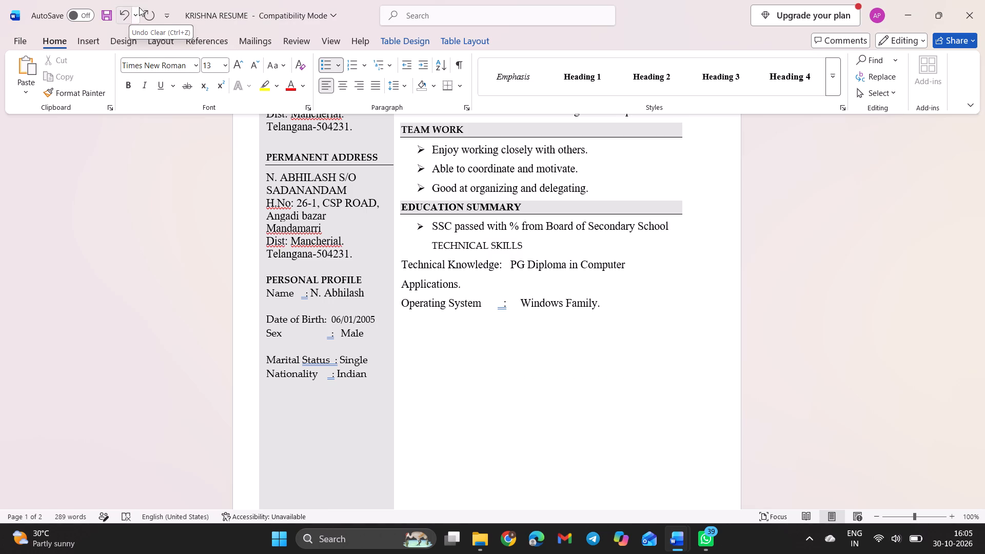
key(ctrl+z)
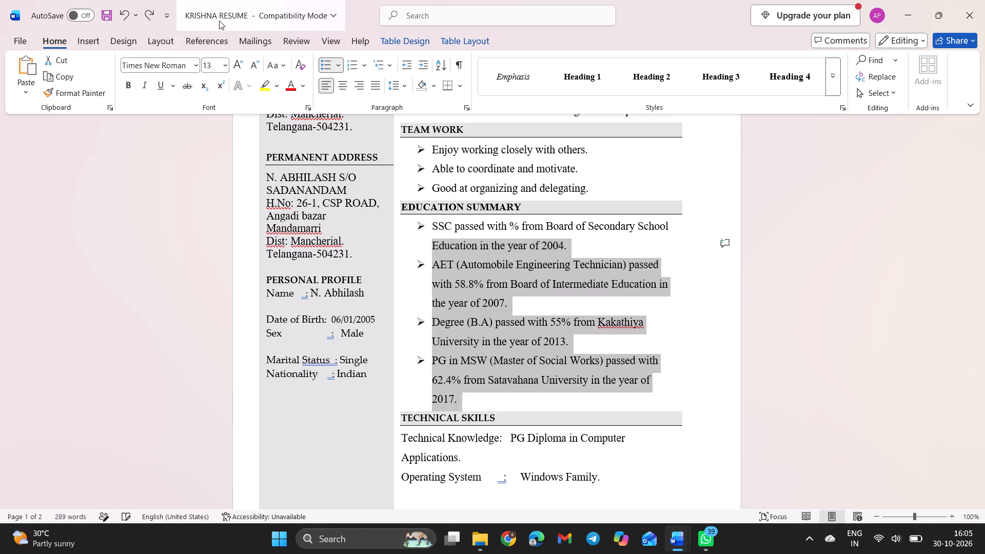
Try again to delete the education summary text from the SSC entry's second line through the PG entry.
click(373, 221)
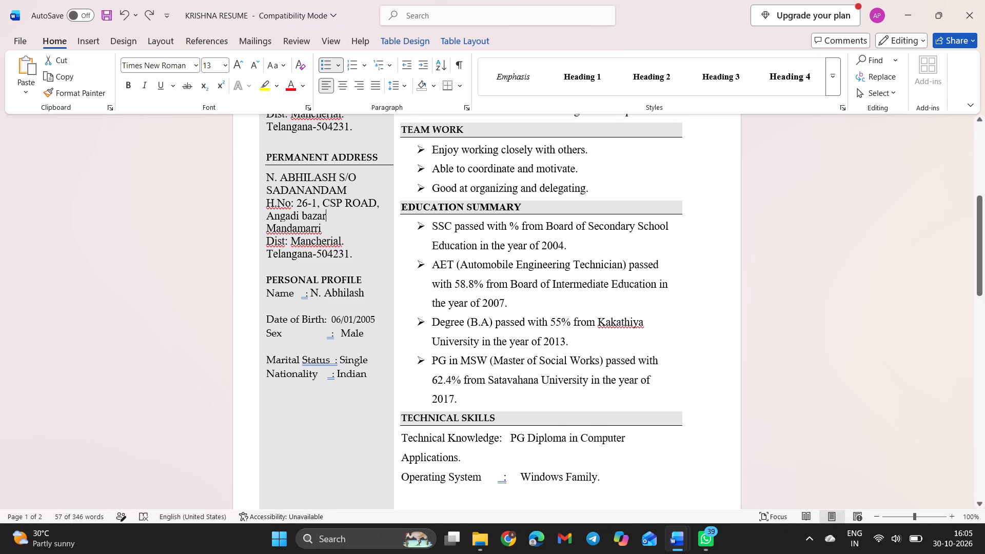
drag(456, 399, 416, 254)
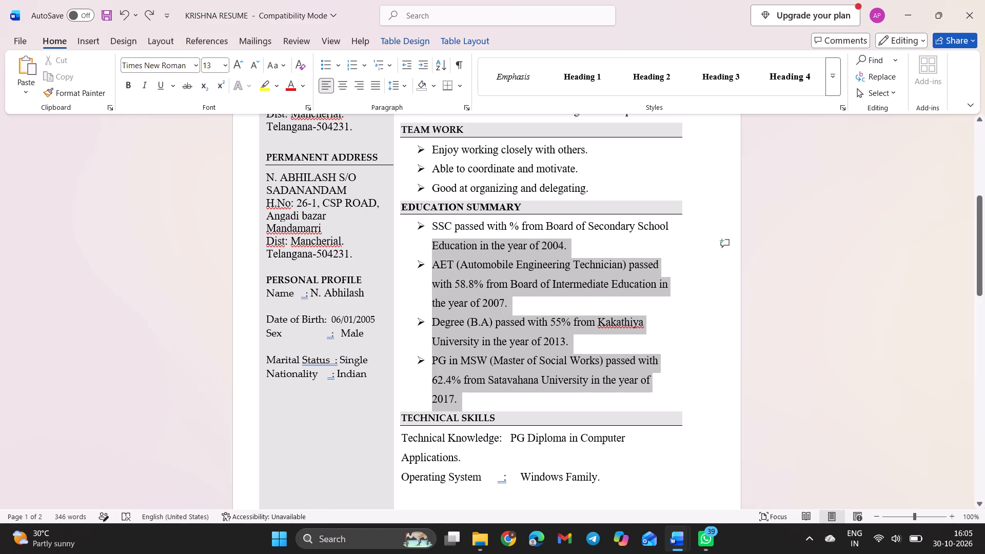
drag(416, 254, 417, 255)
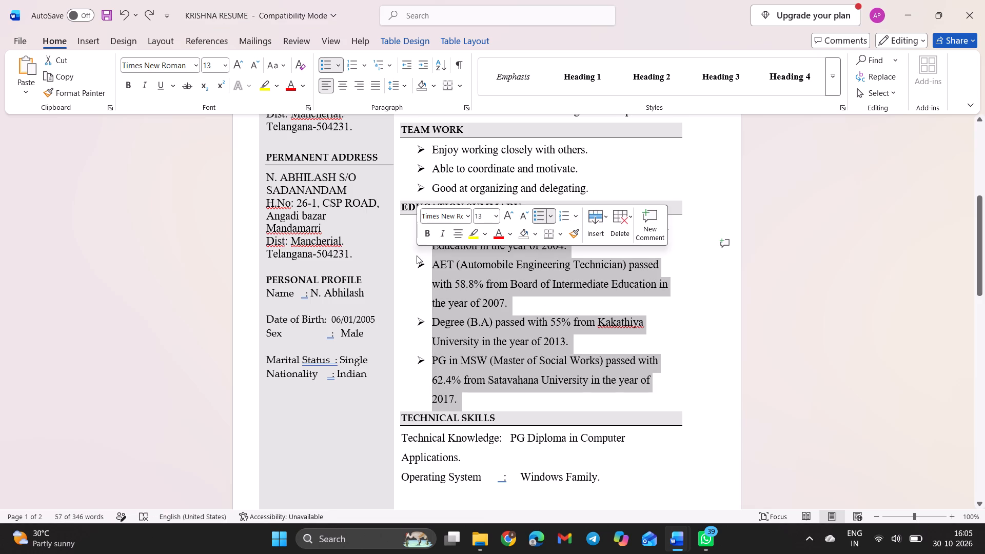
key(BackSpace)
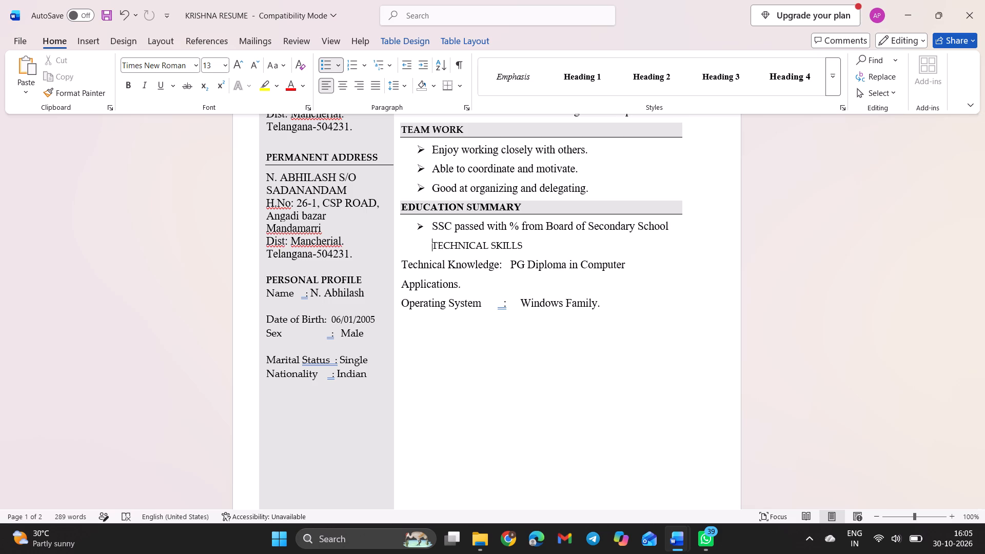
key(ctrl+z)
Delete "62.4% from Satavahana University in the year of 2017." from the end of the PG in MSW entry.
click(465, 395)
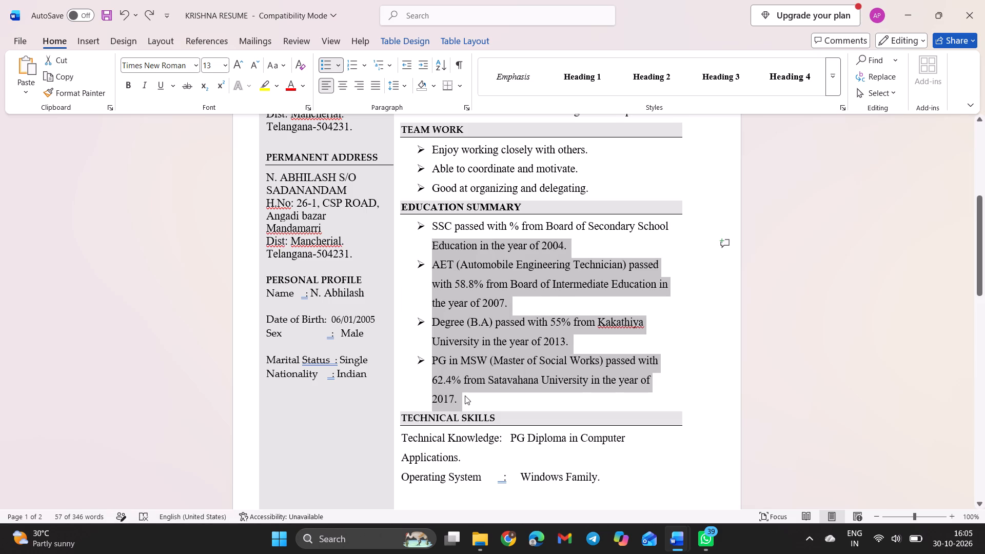
key(BackSpace)
key(BackSpace)
key(BackSpace)
key(BackSpace)
key(BackSpace)
key(BackSpace)
key(BackSpace)
key(BackSpace)
key(BackSpace)
key(BackSpace)
key(BackSpace)
key(BackSpace)
key(BackSpace)
key(BackSpace)
key(BackSpace)
key(BackSpace)
key(BackSpace)
key(BackSpace)
key(BackSpace)
key(BackSpace)
key(BackSpace)
key(BackSpace)
key(BackSpace)
key(BackSpace)
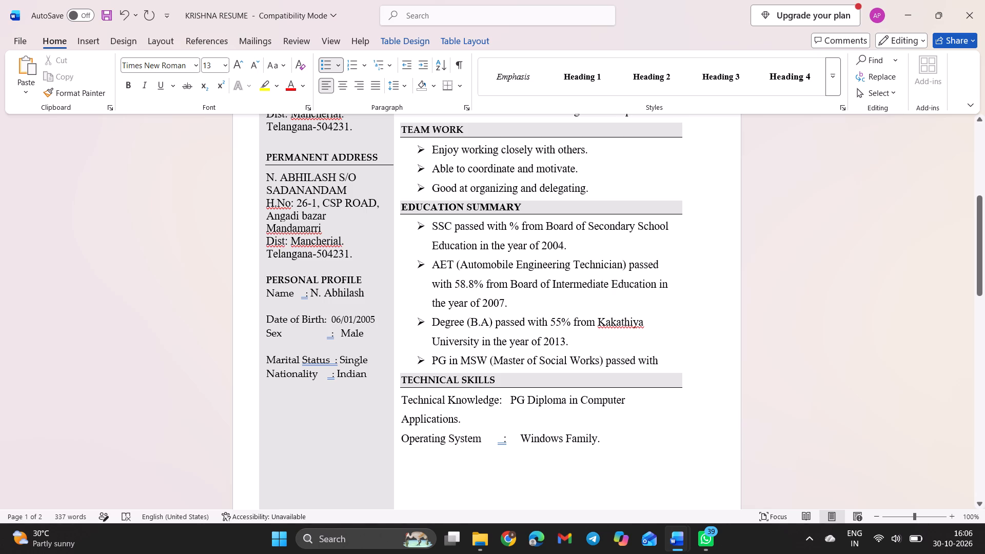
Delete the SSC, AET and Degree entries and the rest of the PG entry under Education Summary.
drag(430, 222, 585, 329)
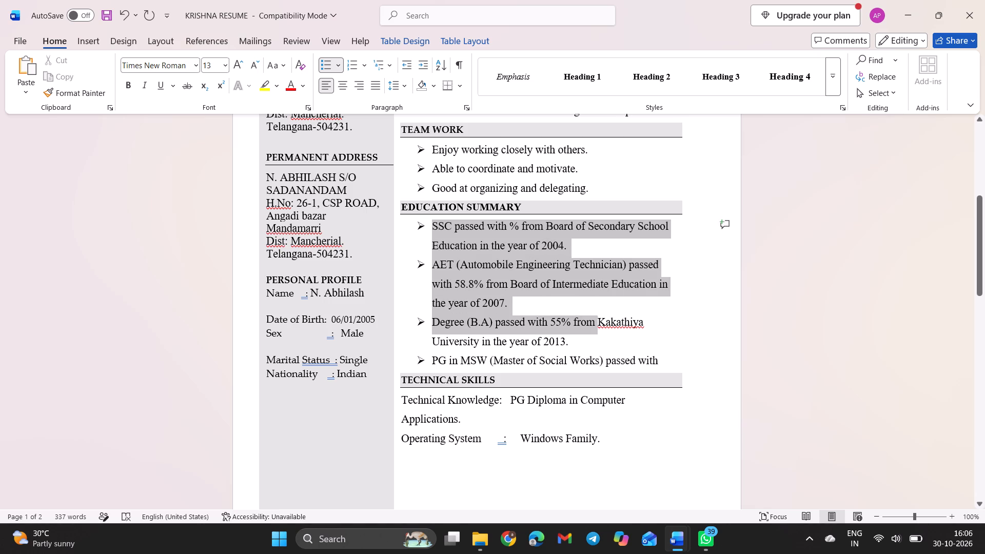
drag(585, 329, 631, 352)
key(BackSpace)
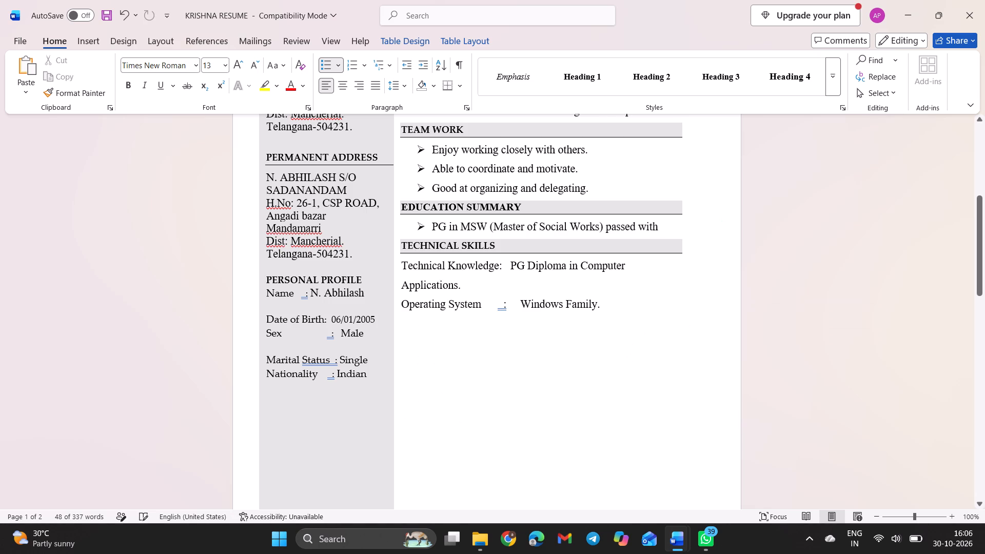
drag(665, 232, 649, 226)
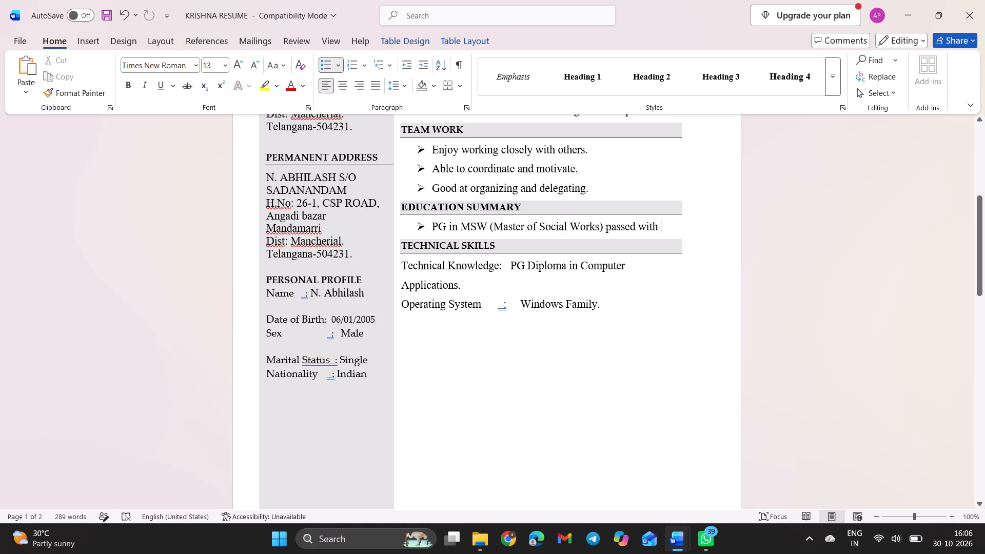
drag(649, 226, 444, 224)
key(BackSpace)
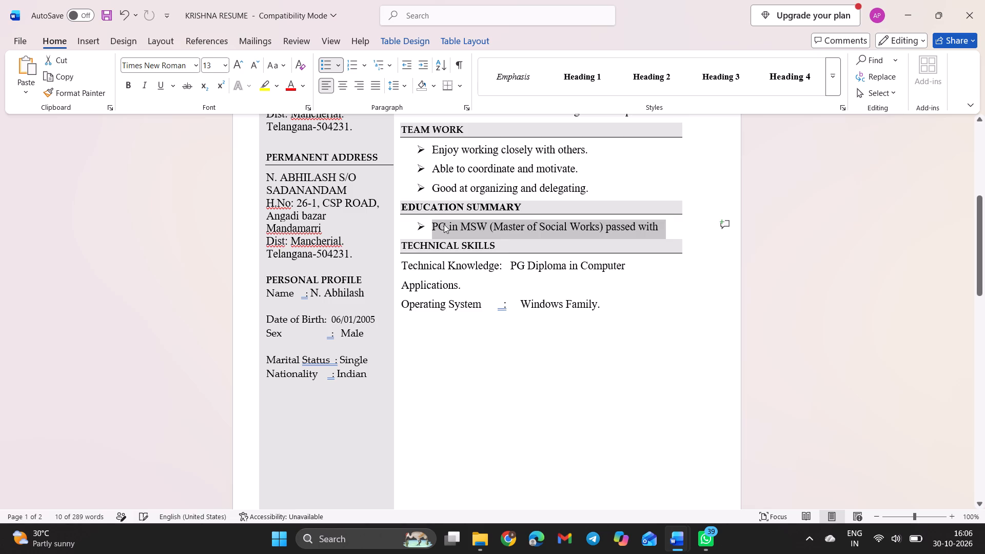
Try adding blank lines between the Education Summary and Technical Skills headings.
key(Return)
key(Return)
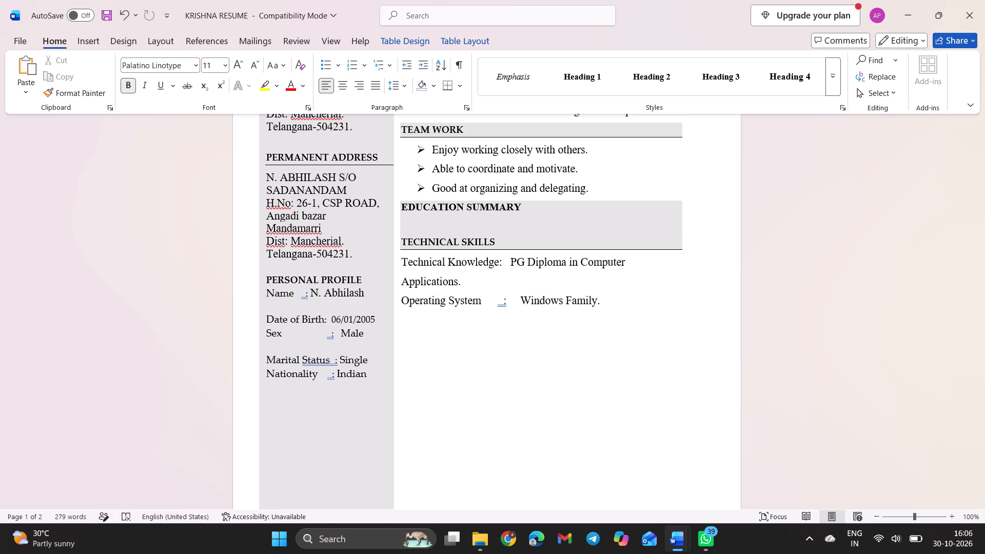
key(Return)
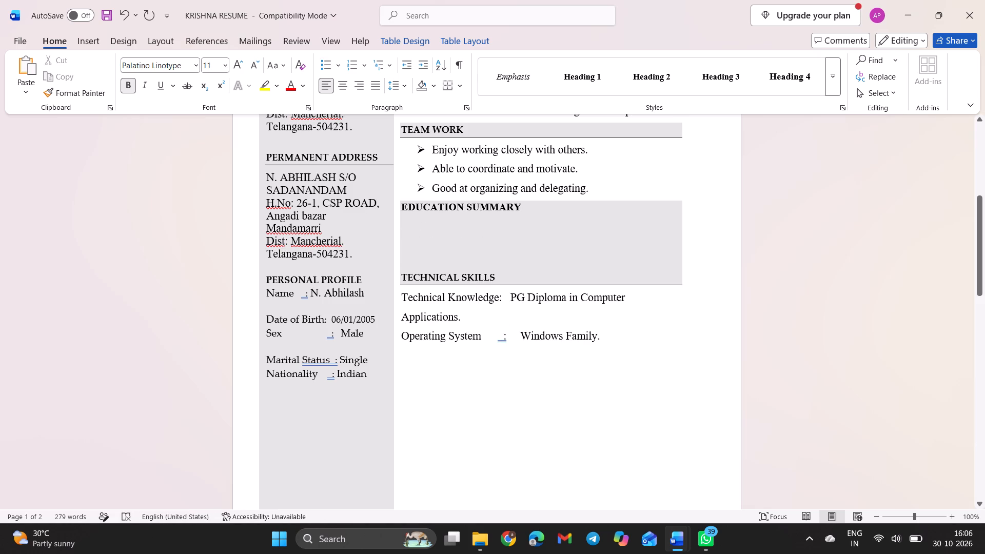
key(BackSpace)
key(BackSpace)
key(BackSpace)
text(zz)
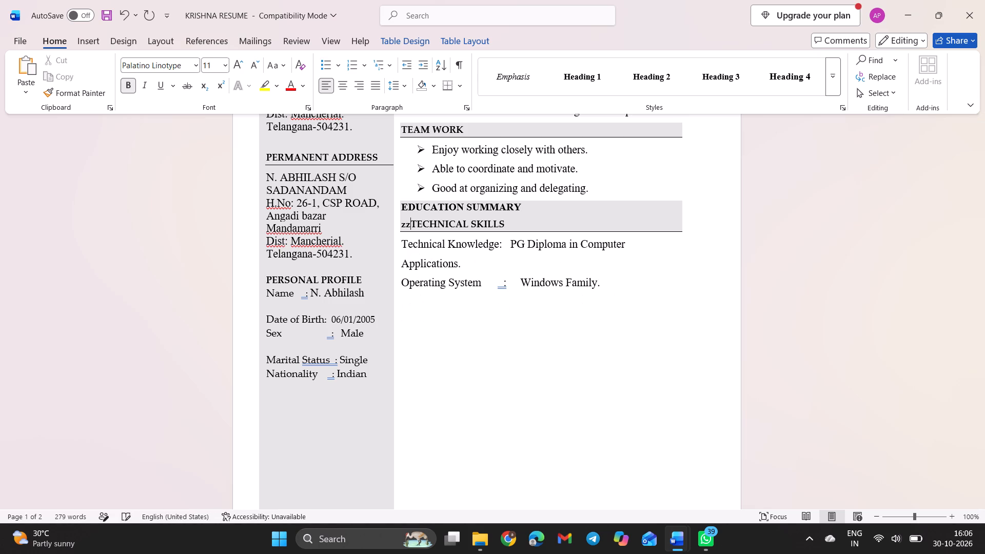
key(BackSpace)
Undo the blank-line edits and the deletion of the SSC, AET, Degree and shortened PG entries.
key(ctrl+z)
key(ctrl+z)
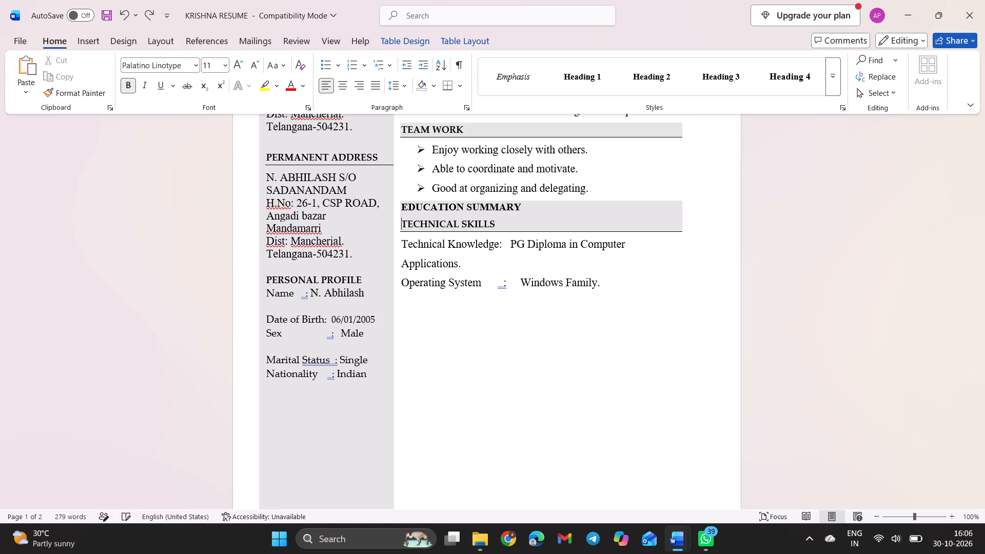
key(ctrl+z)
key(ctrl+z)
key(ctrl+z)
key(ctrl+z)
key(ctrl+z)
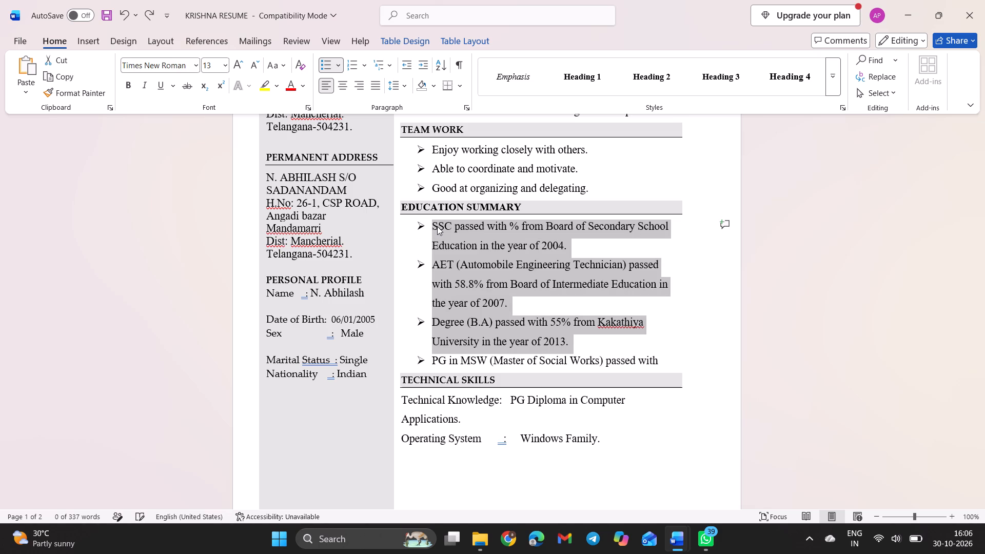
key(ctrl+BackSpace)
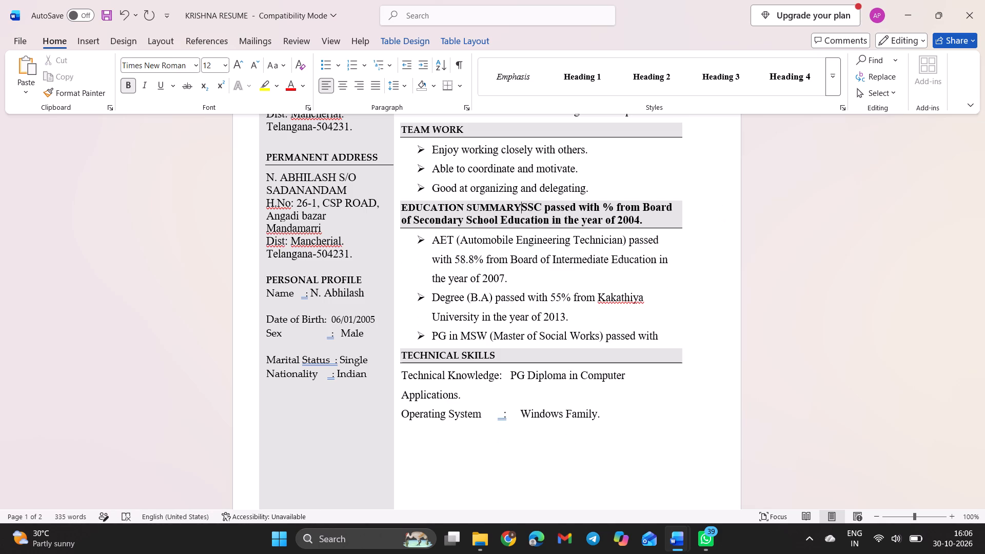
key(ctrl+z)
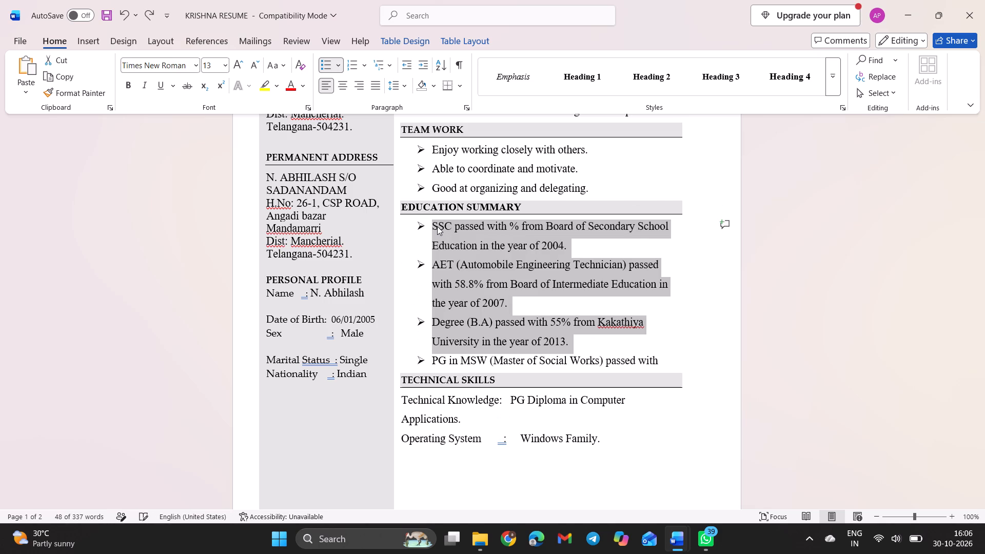
Delete the SSC, AET, Degree and remaining PG in MSW entries under Education Summary, including the leftover bullet.
key(BackSpace)
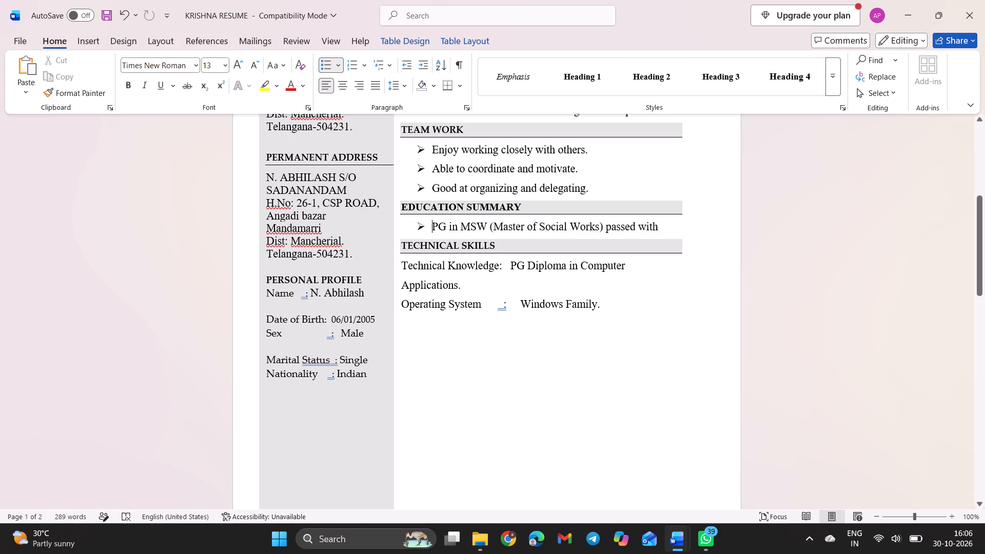
click(658, 227)
key(BackSpace)
key(BackSpace)
key(BackSpace)
key(BackSpace)
key(BackSpace)
key(BackSpace)
key(BackSpace)
key(BackSpace)
key(BackSpace)
key(BackSpace)
key(BackSpace)
key(BackSpace)
key(BackSpace)
key(BackSpace)
key(BackSpace)
key(BackSpace)
key(BackSpace)
key(BackSpace)
key(BackSpace)
key(BackSpace)
key(BackSpace)
key(BackSpace)
key(BackSpace)
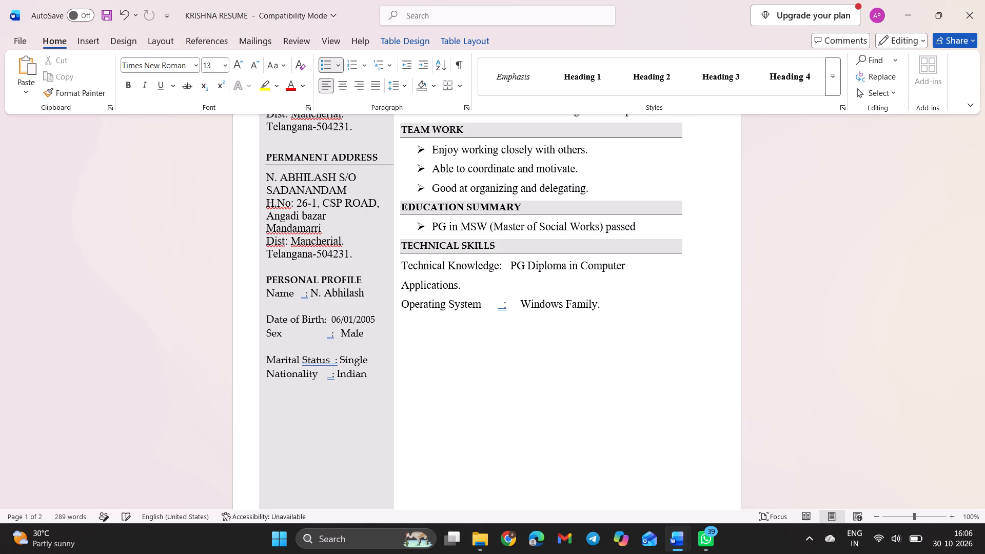
key(BackSpace)
key(BackSpace)
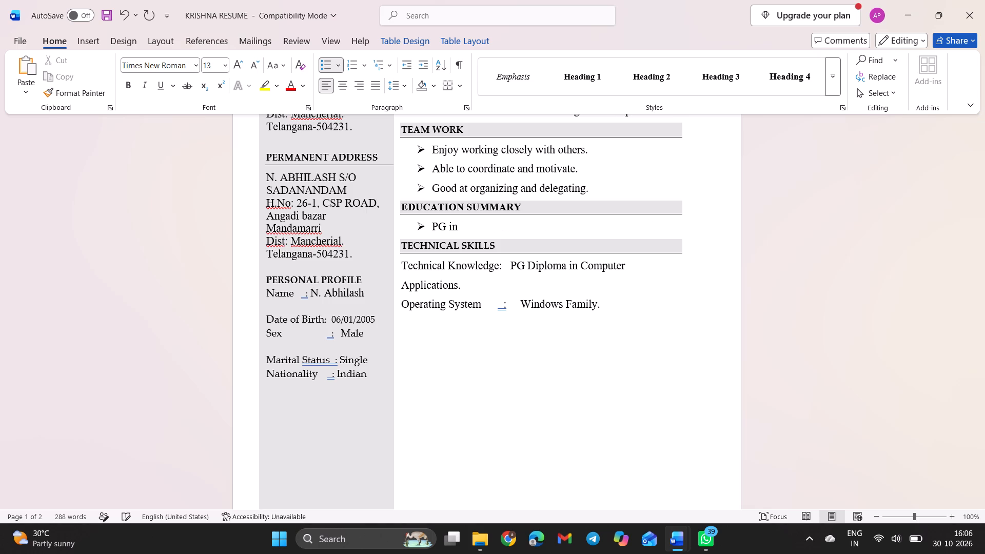
key(BackSpace)
key(BackSpace)
key(BackSpace)
key(BackSpace)
key(BackSpace)
key(BackSpace)
key(BackSpace)
Paste the copied qualifications table under Education Summary and add a blank line between it and Technical Skills.
key(ctrl+v)
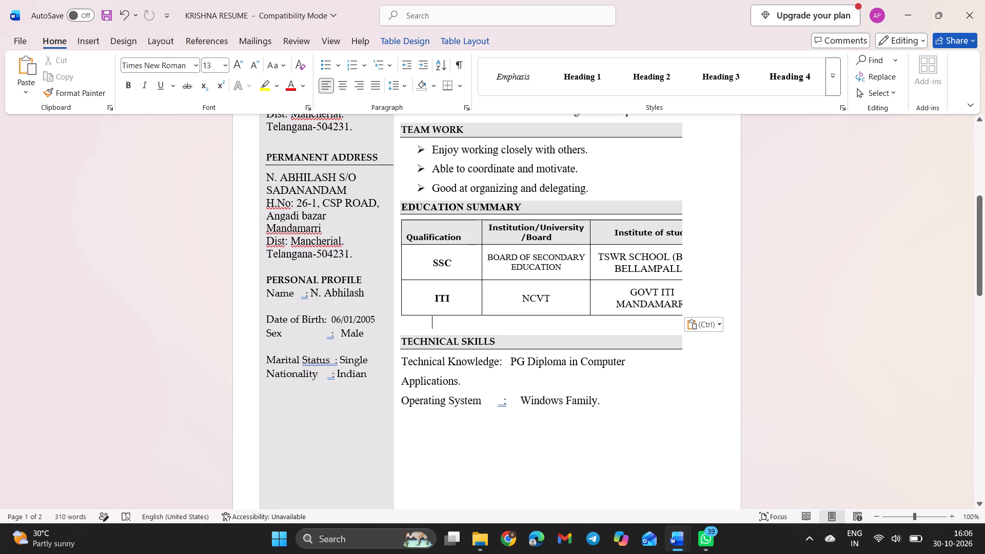
click(608, 324)
key(Return)
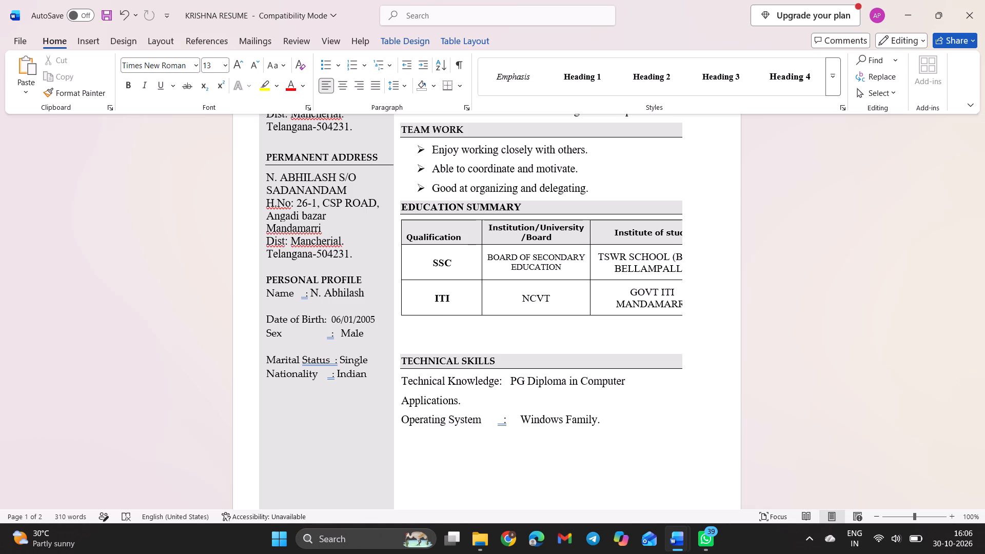
key(BackSpace)
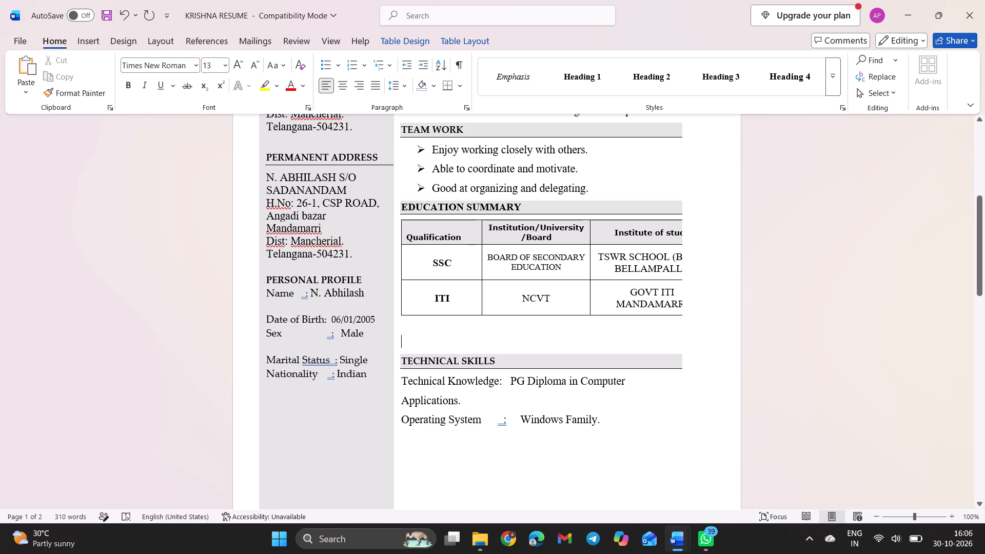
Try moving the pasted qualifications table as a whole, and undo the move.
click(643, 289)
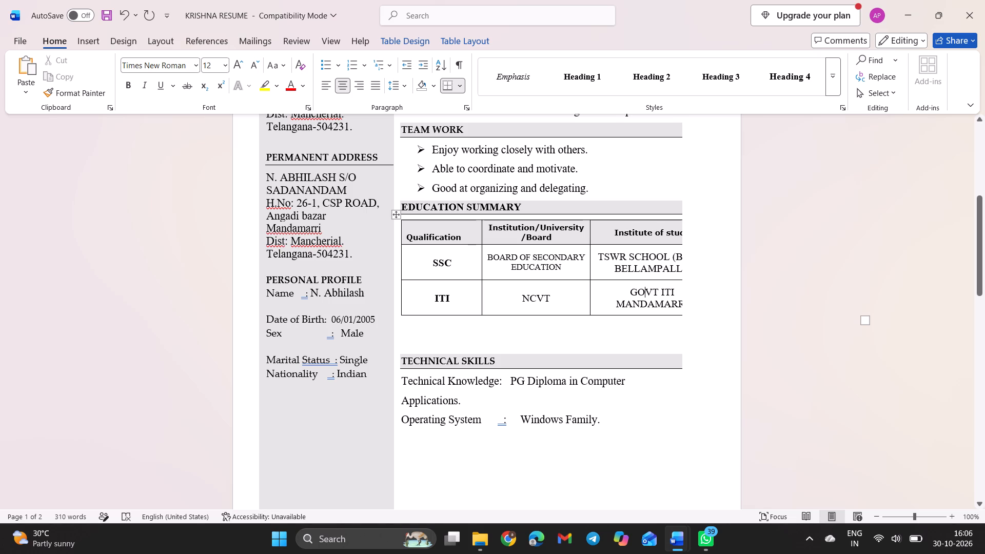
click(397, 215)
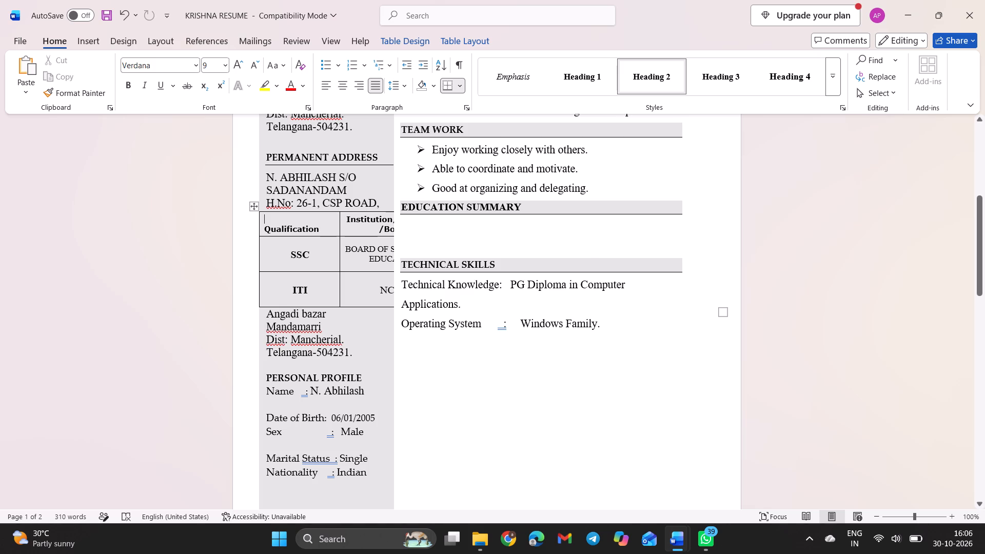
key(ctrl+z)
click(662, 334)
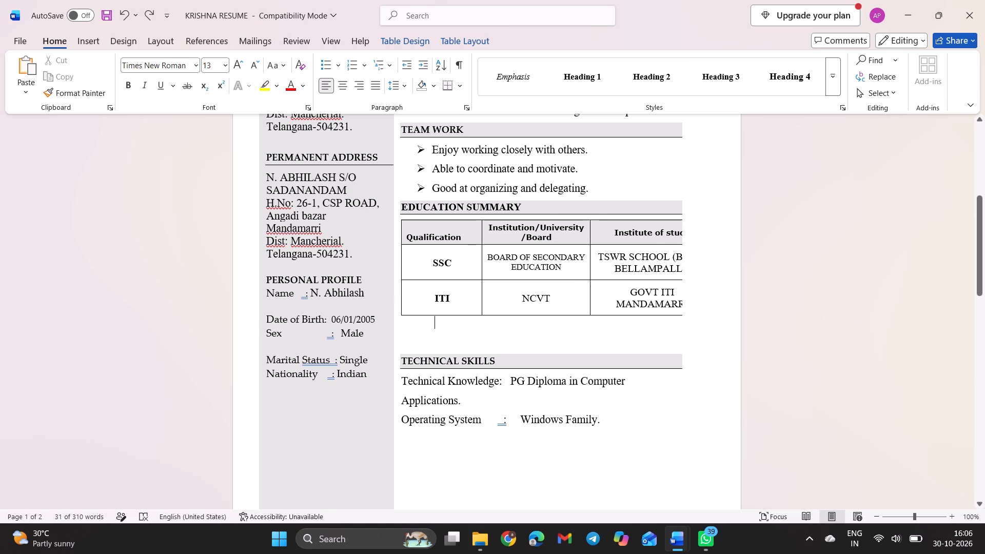
Slightly increase the height of the ITI row in the Education Summary table by lowering its bottom border.
ctrl+scroll(707, 281, down, 1)
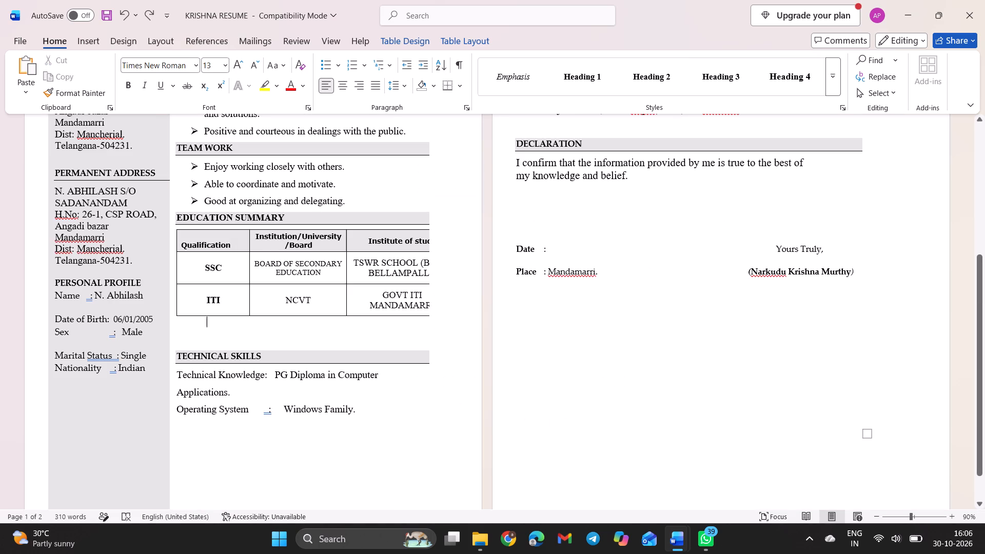
ctrl+scroll(556, 347, down, 2)
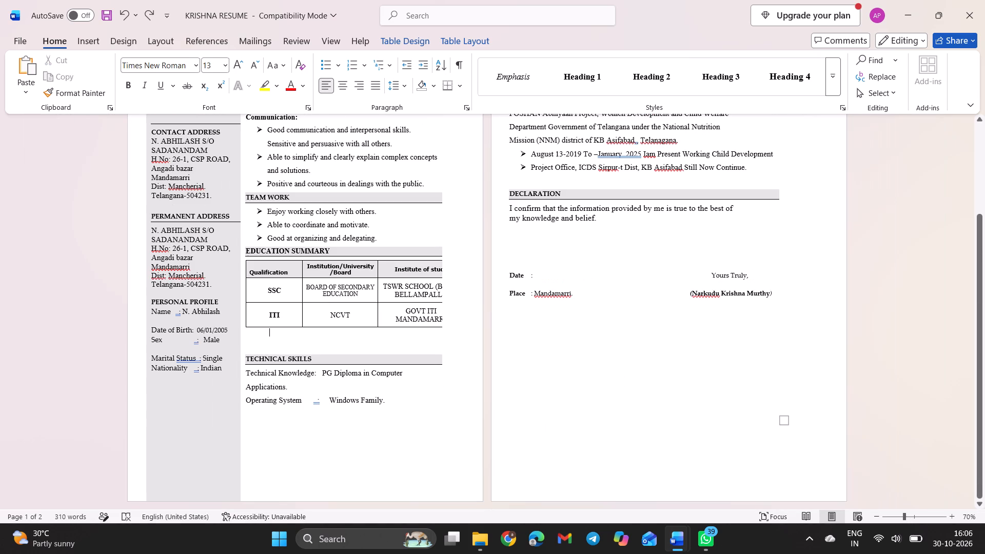
click(343, 305)
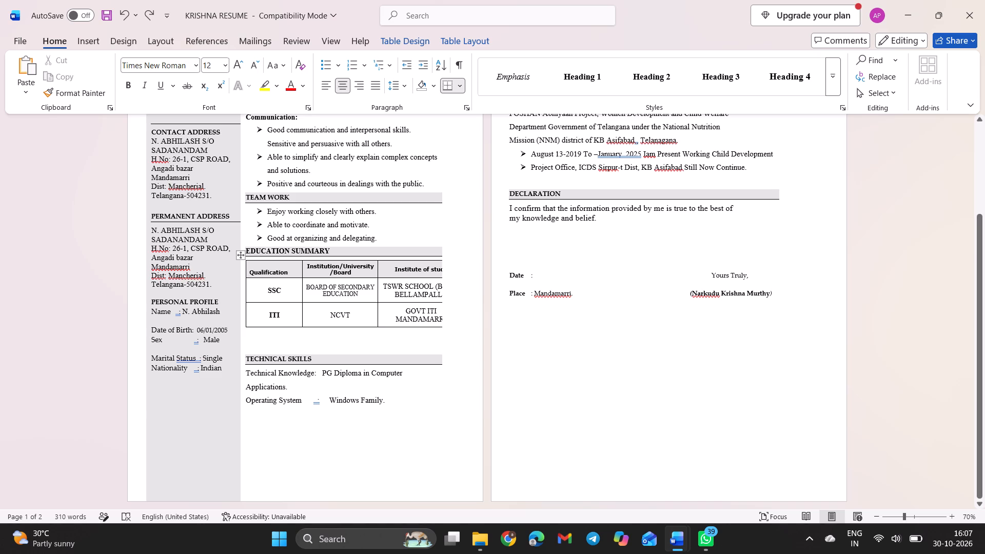
drag(423, 261, 410, 234)
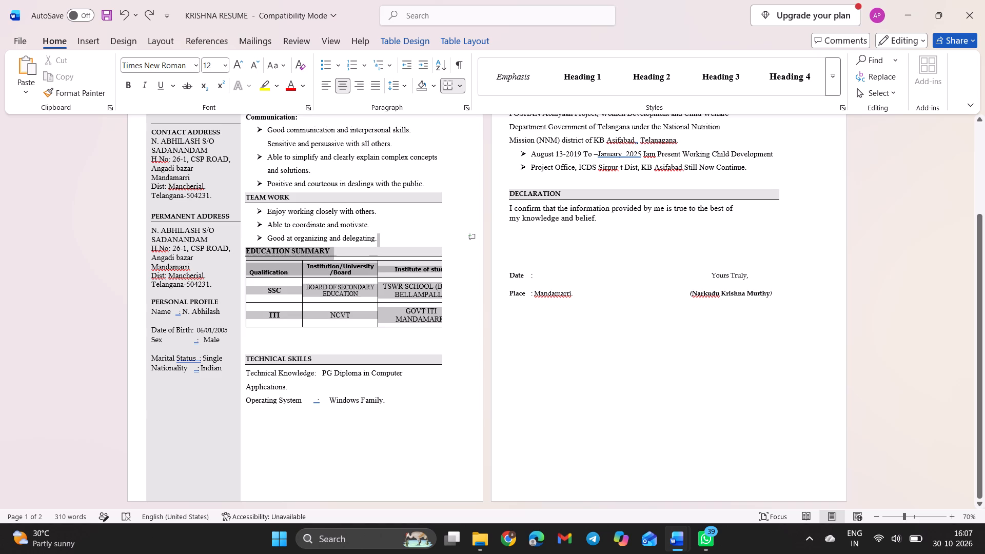
drag(410, 234, 410, 264)
click(364, 338)
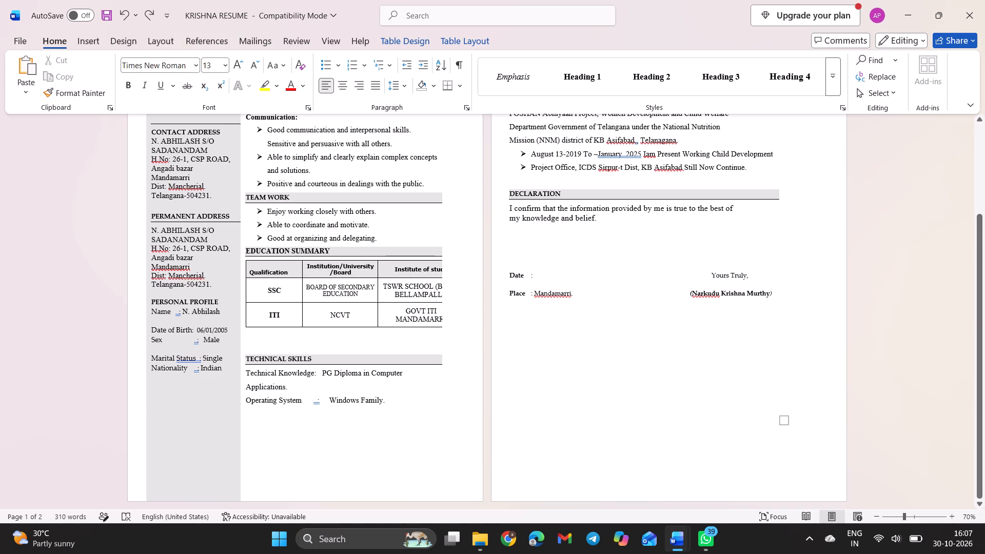
drag(370, 326, 354, 330)
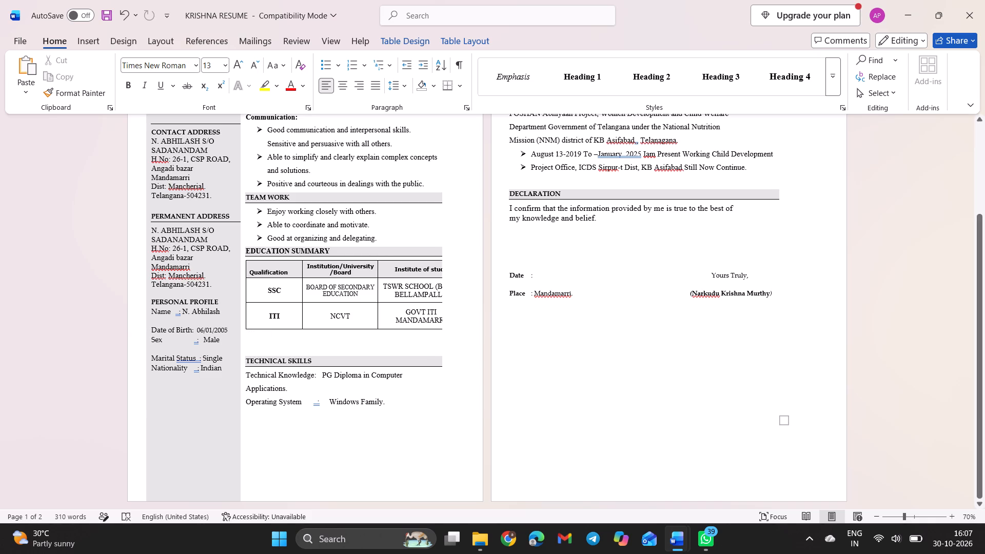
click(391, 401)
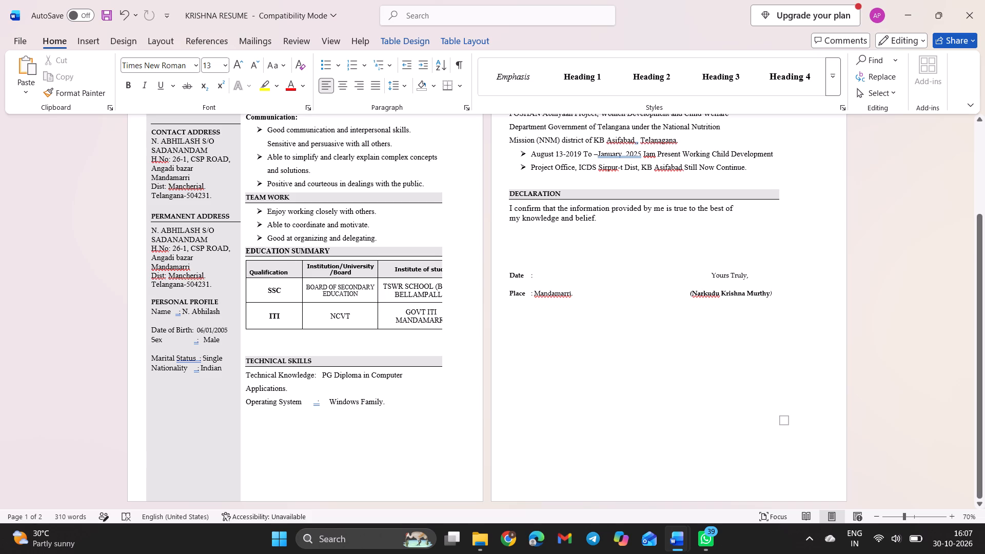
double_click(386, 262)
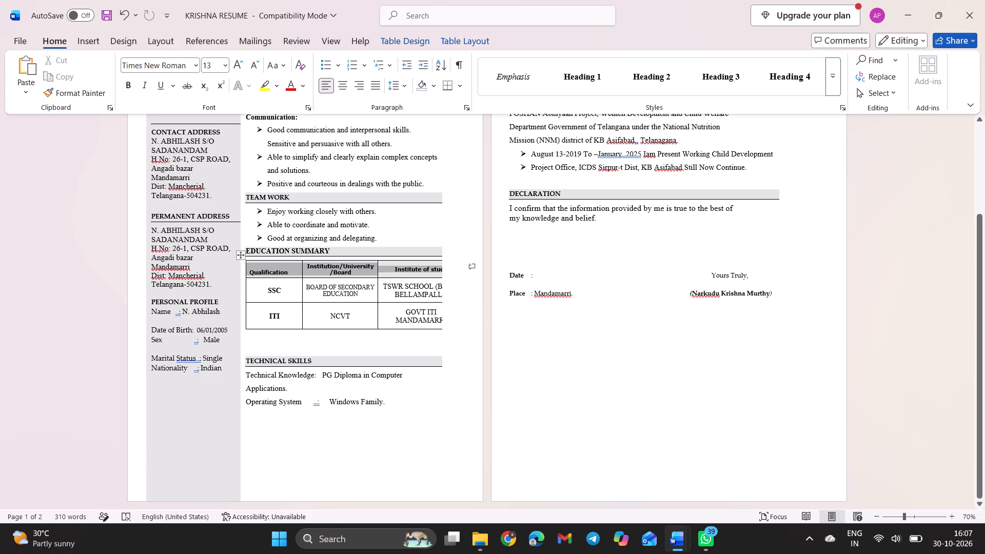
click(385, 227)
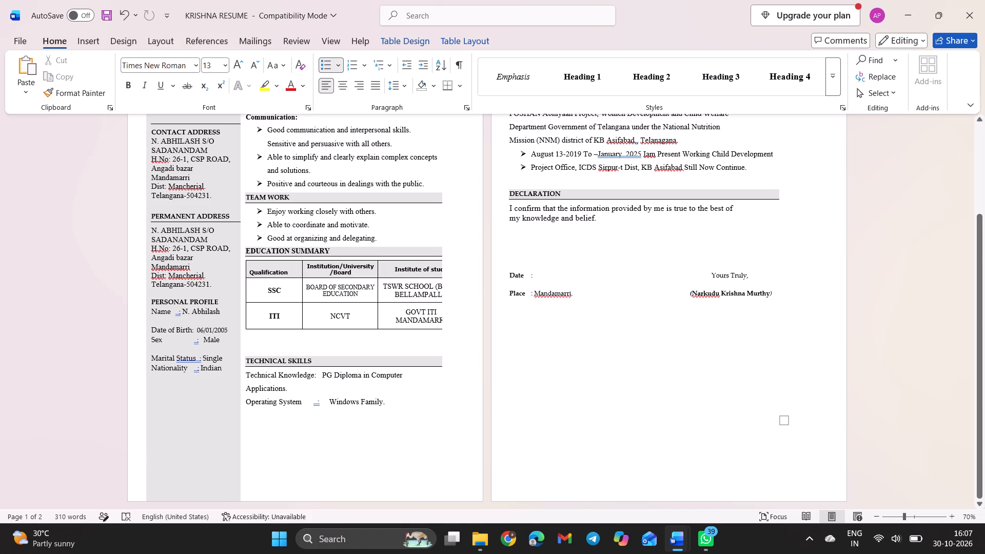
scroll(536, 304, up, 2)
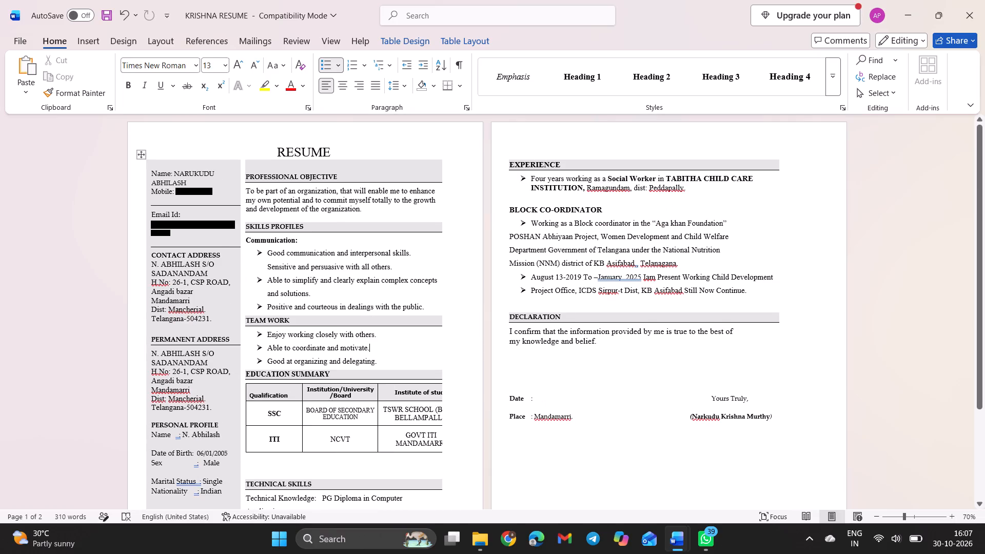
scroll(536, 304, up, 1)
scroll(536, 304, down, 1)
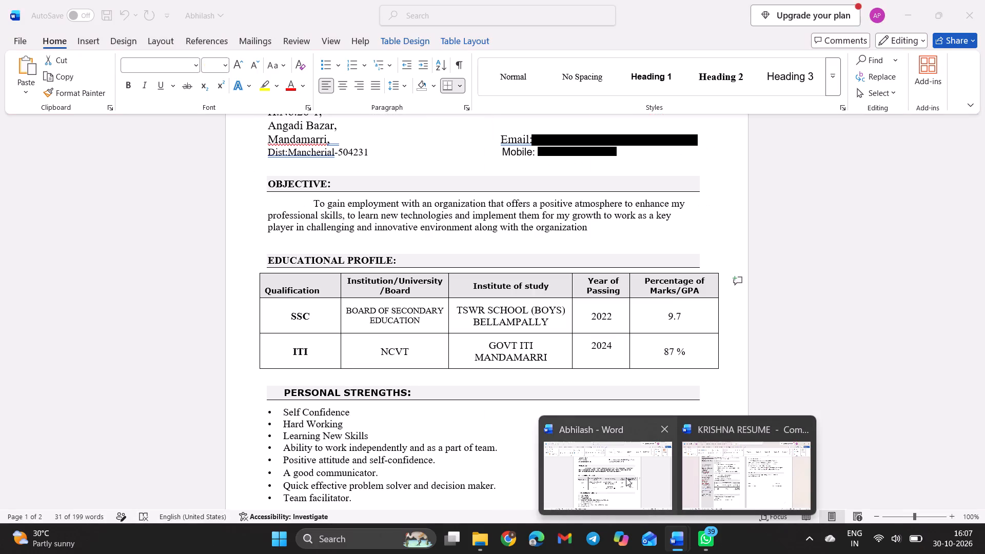
Switch to the Abhilash document.
click(626, 478)
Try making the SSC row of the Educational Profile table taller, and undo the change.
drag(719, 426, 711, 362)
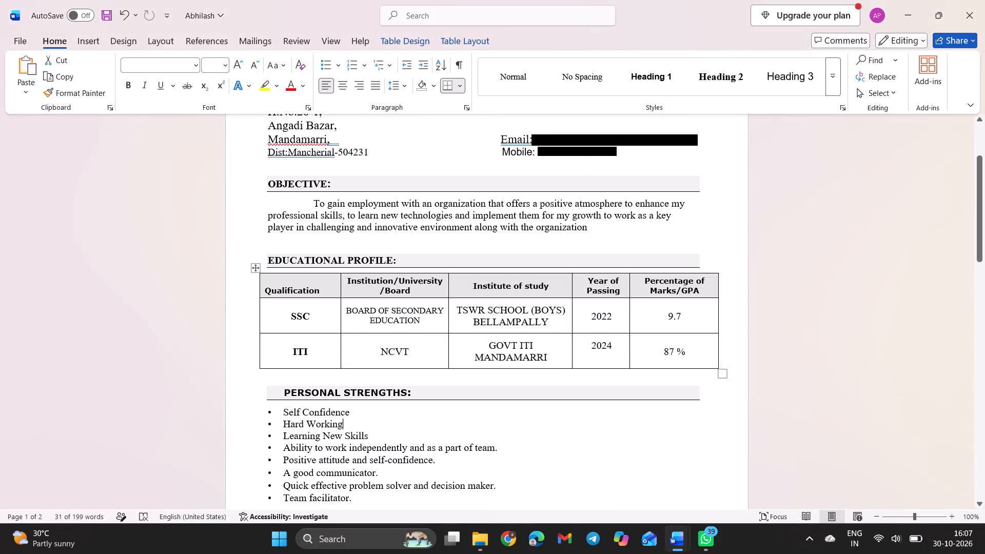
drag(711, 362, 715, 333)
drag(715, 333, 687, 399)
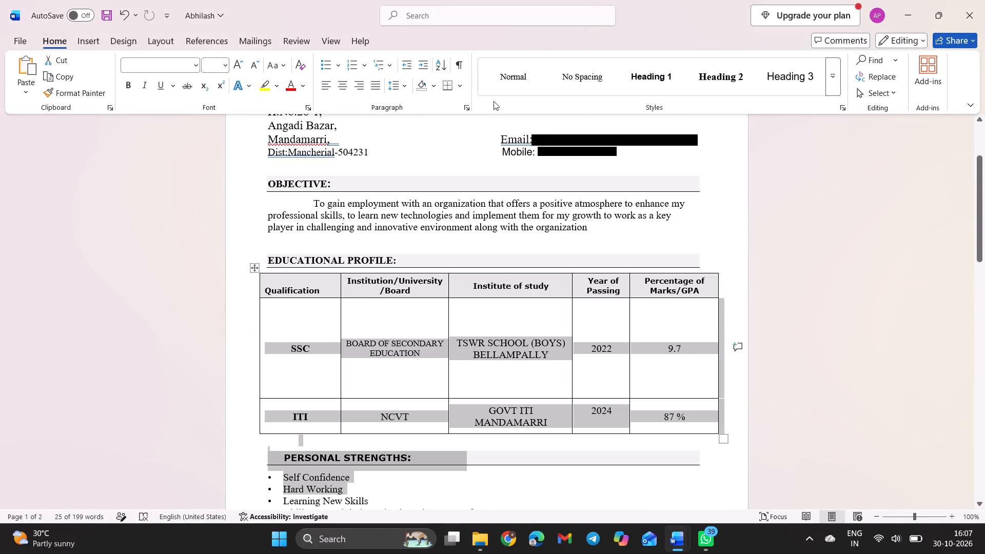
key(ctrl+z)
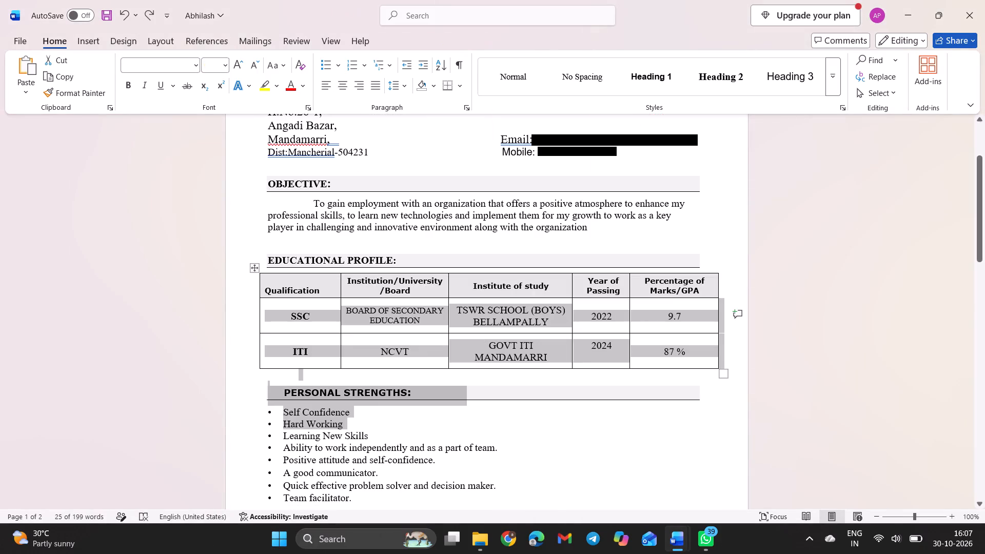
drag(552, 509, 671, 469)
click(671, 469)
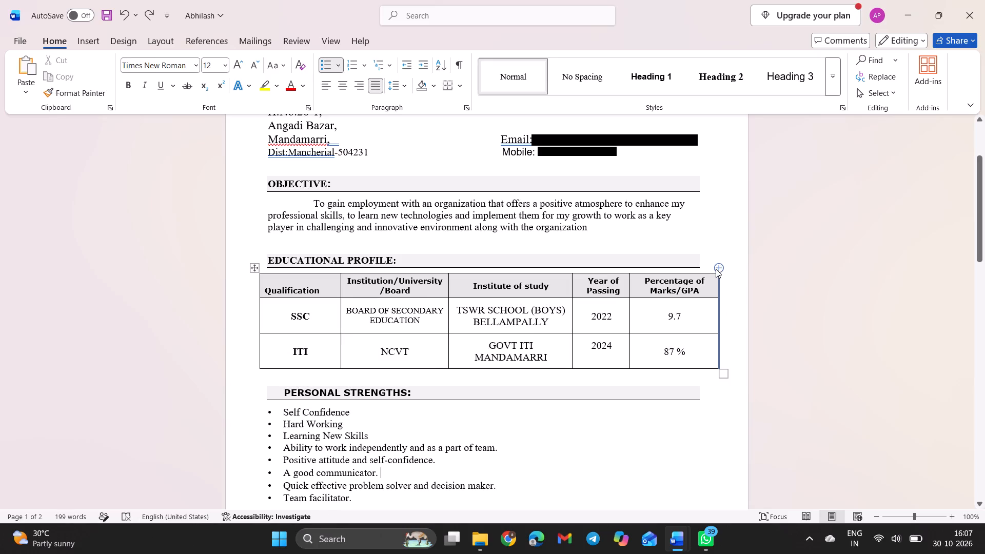
Shrink the whole Educational Profile table proportionally so it is about three-quarters of its original width.
drag(718, 270, 677, 270)
drag(677, 270, 675, 270)
drag(529, 275, 523, 274)
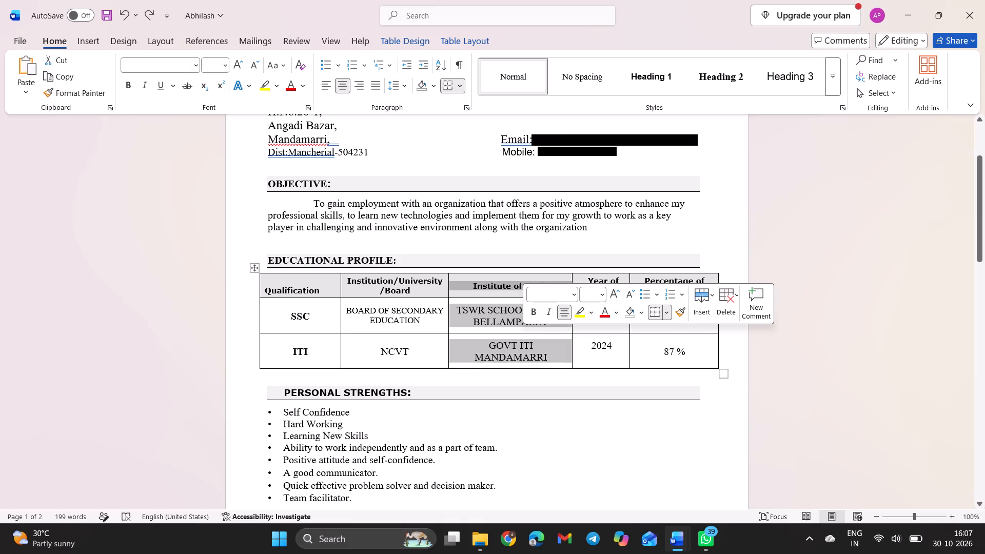
click(630, 369)
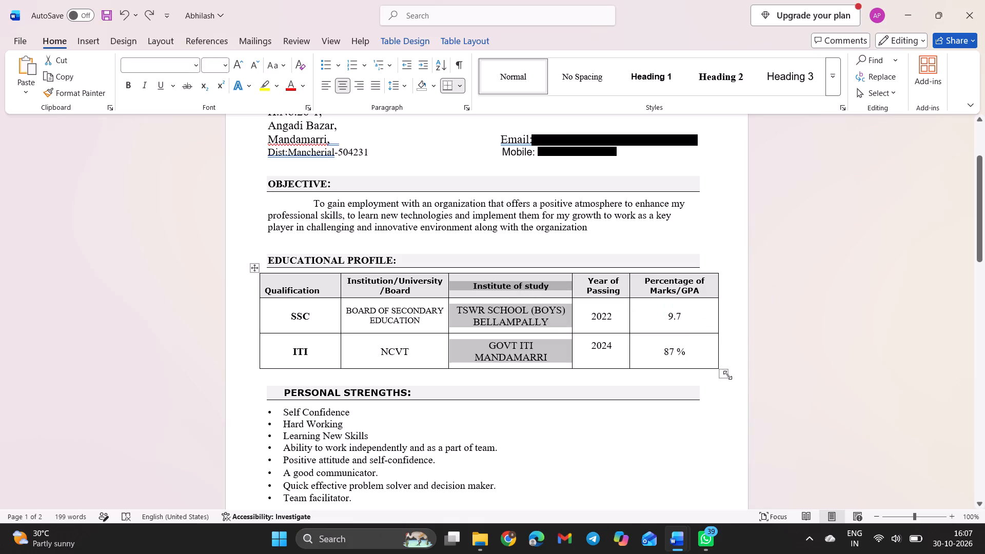
drag(721, 371, 660, 361)
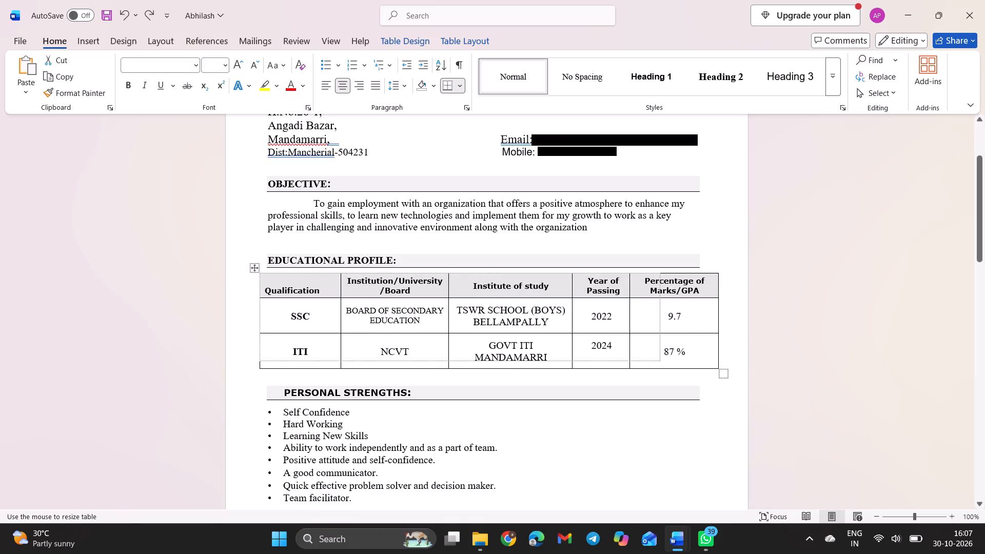
drag(660, 361, 562, 380)
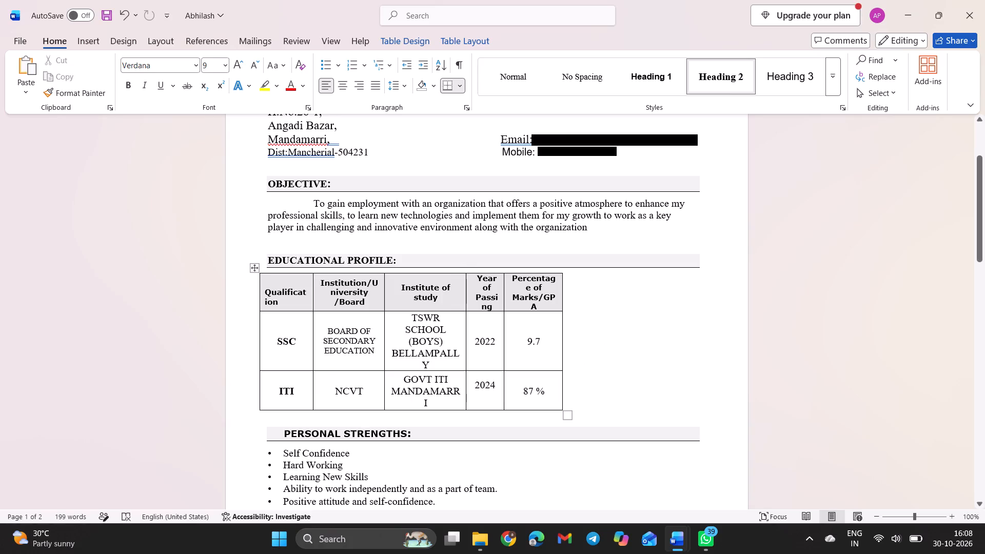
click(562, 409)
drag(565, 411, 604, 358)
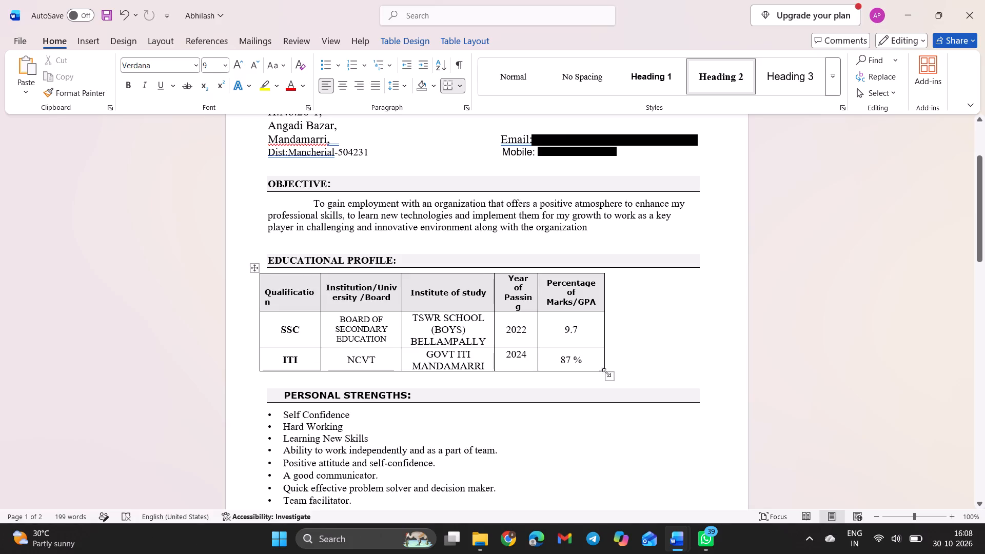
click(605, 370)
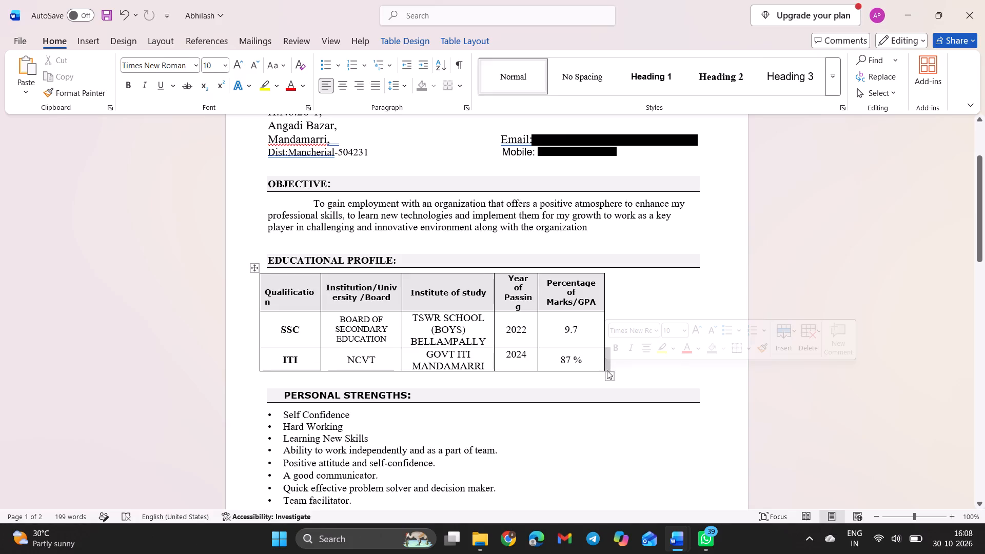
drag(605, 372, 612, 369)
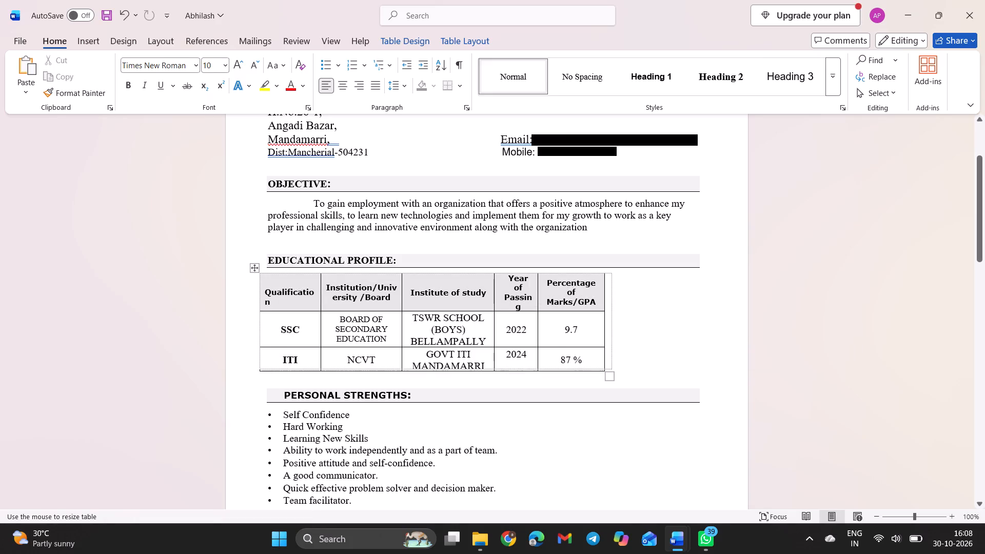
drag(612, 369, 612, 370)
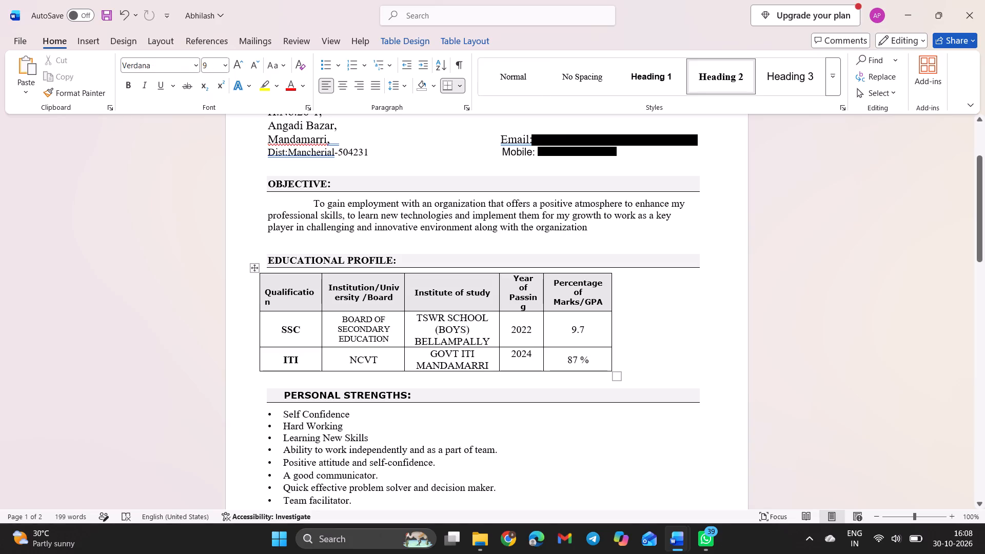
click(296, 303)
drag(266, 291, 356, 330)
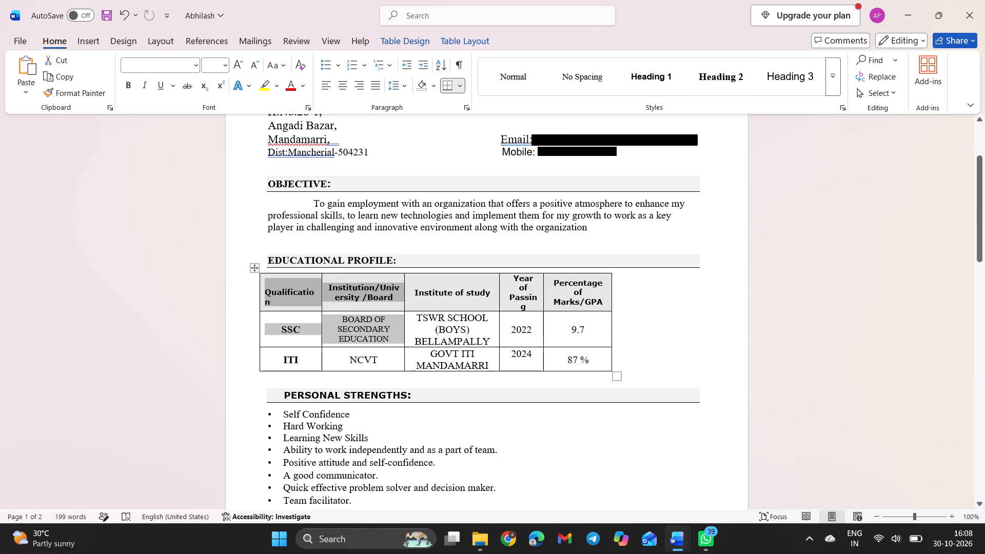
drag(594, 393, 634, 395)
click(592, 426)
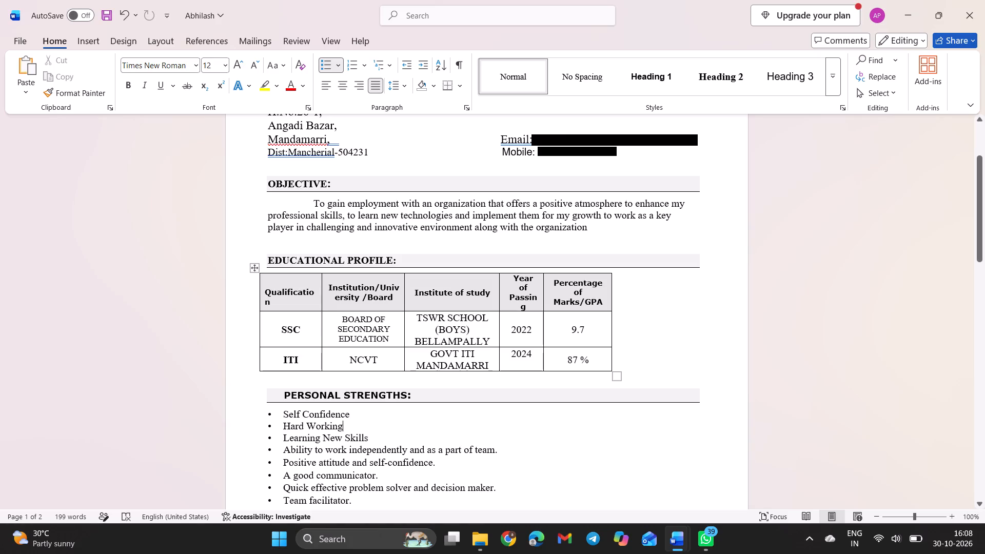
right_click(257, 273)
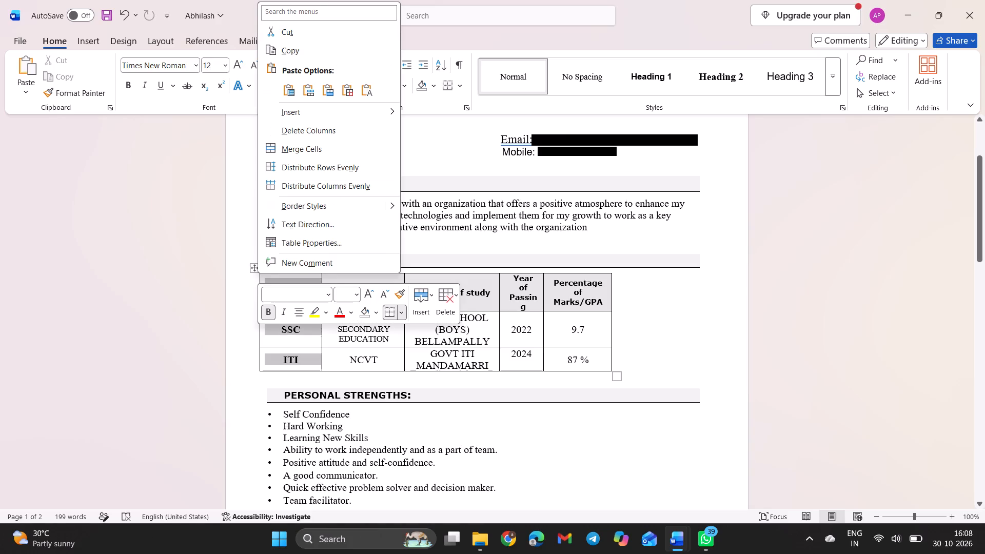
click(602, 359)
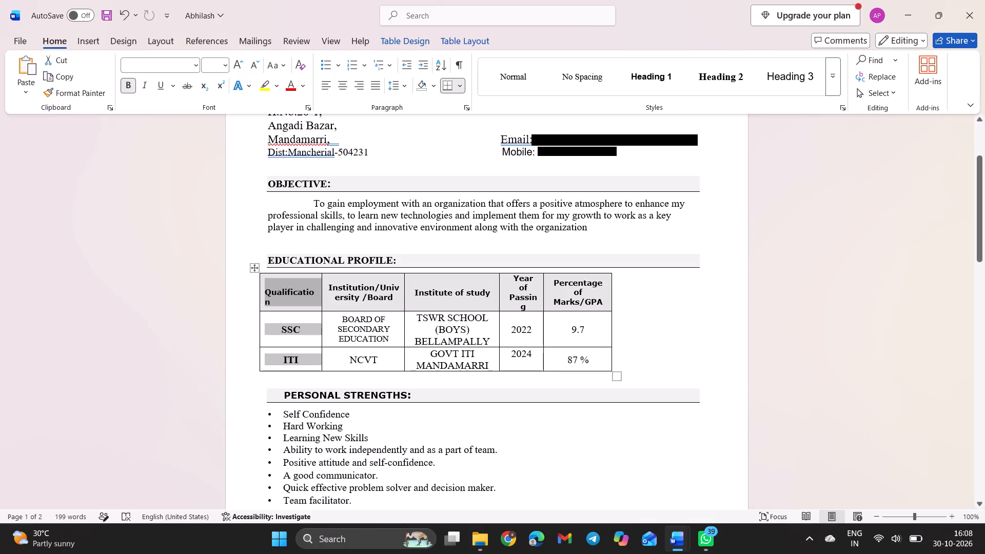
Shift the shrunken Educational Profile table slightly to line up with the section headings, and copy the whole table.
click(244, 309)
double_click(626, 360)
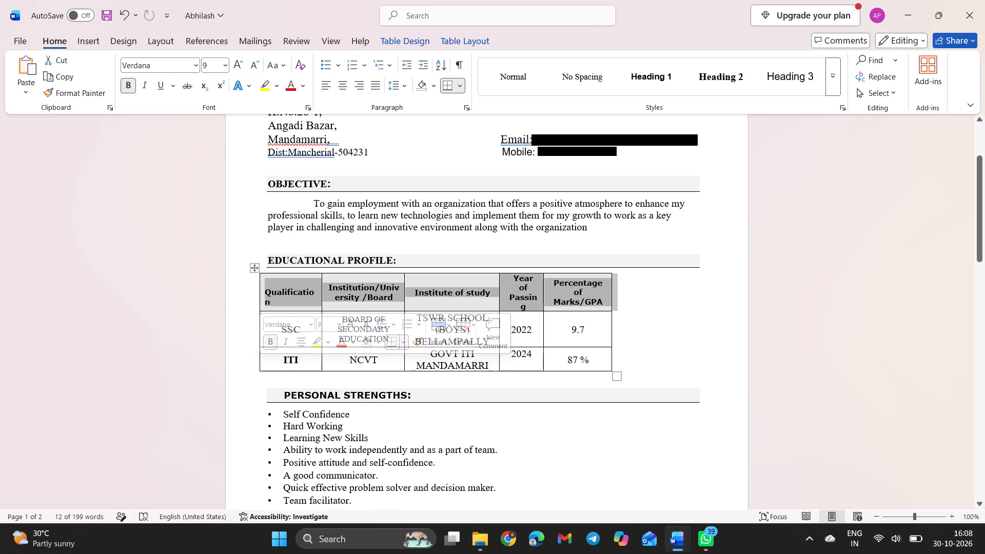
right_click(264, 269)
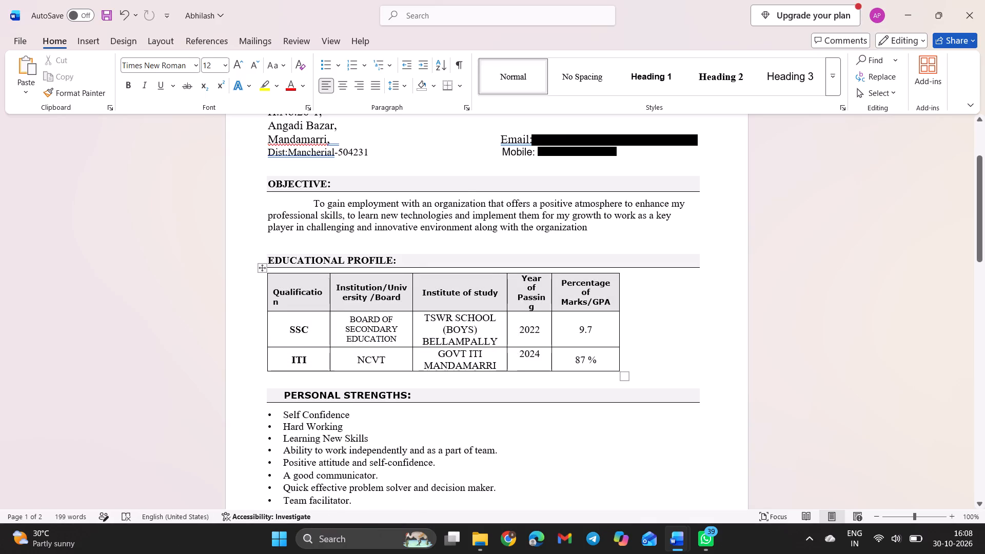
click(307, 276)
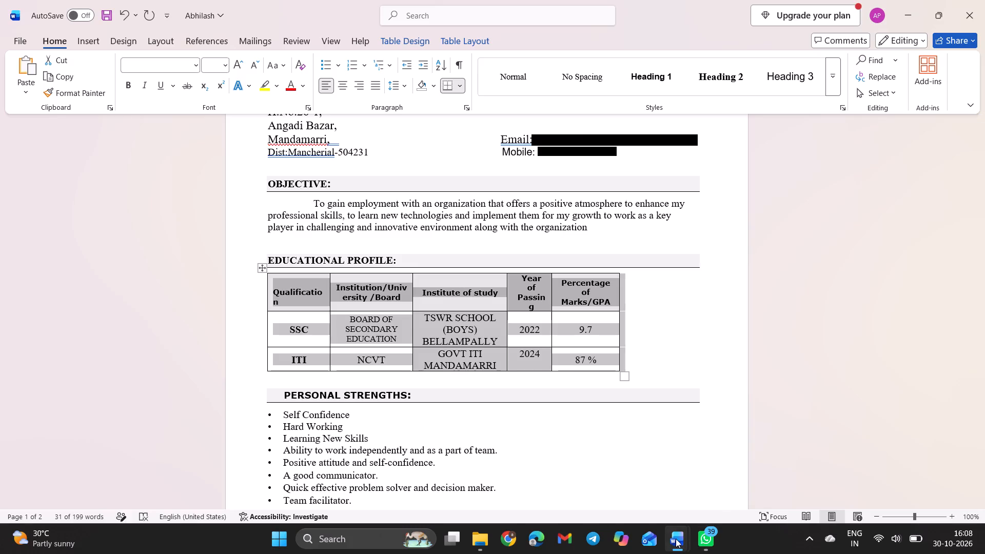
Switch to the KRISHNA RESUME document.
click(685, 466)
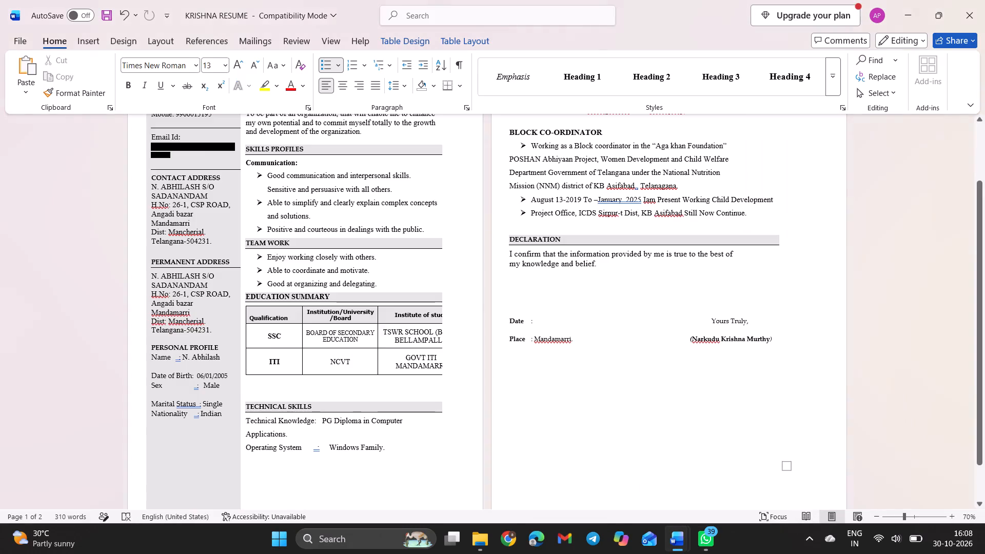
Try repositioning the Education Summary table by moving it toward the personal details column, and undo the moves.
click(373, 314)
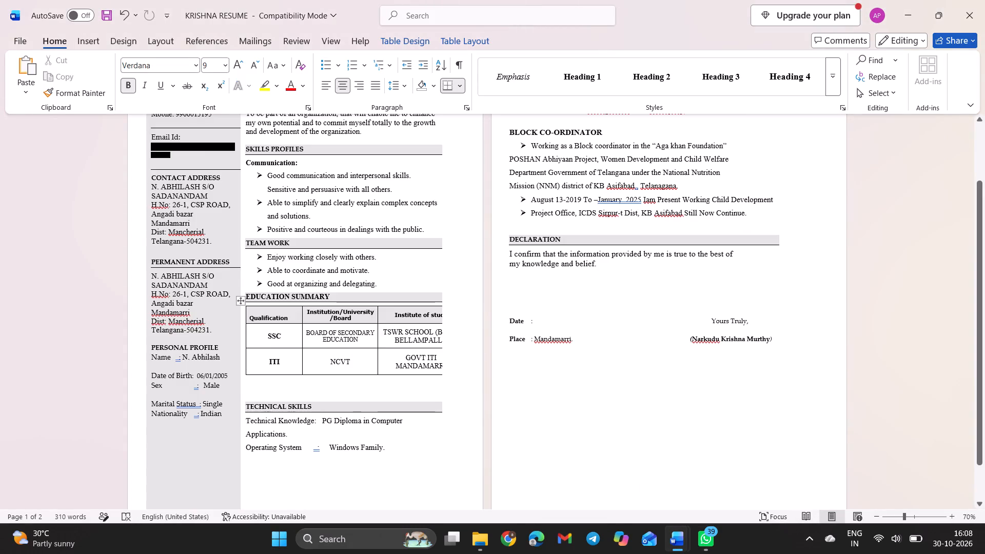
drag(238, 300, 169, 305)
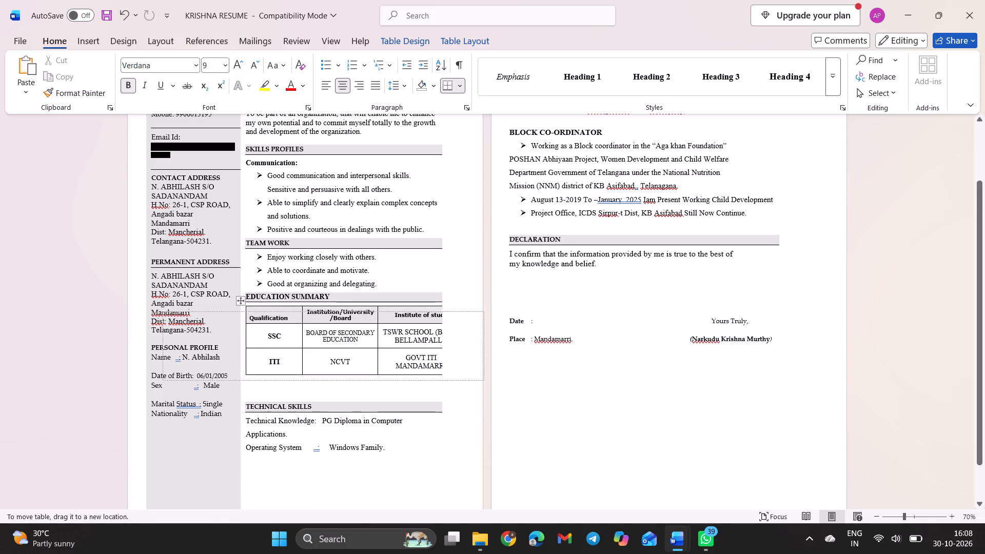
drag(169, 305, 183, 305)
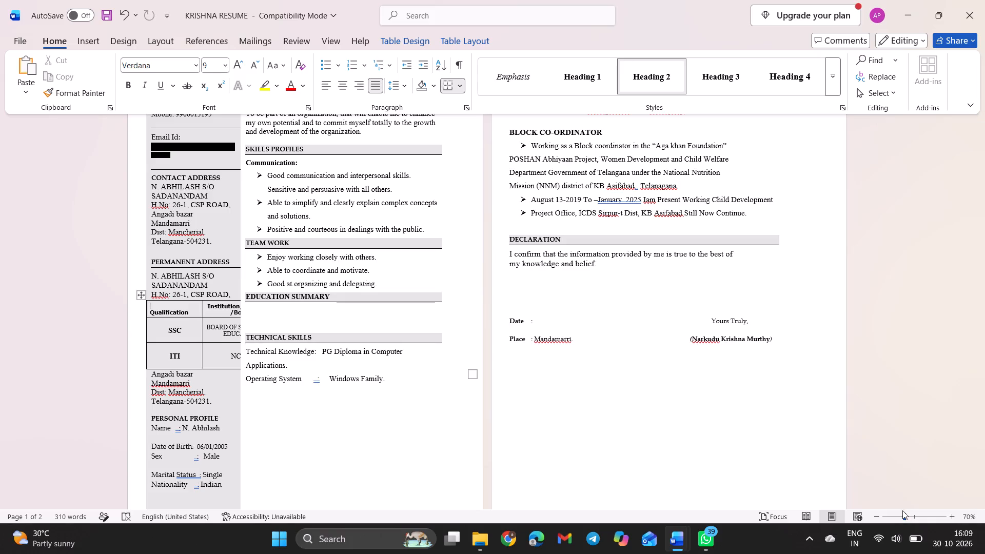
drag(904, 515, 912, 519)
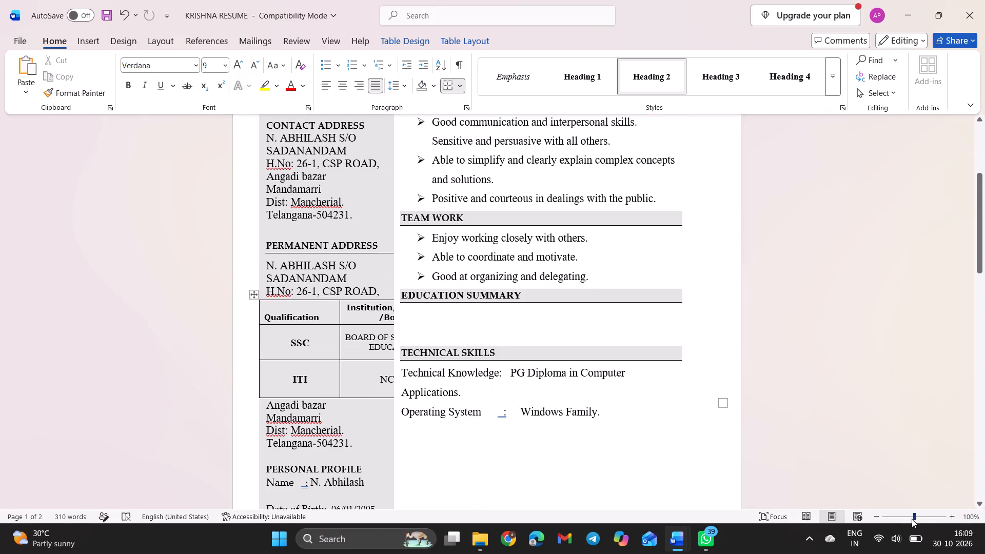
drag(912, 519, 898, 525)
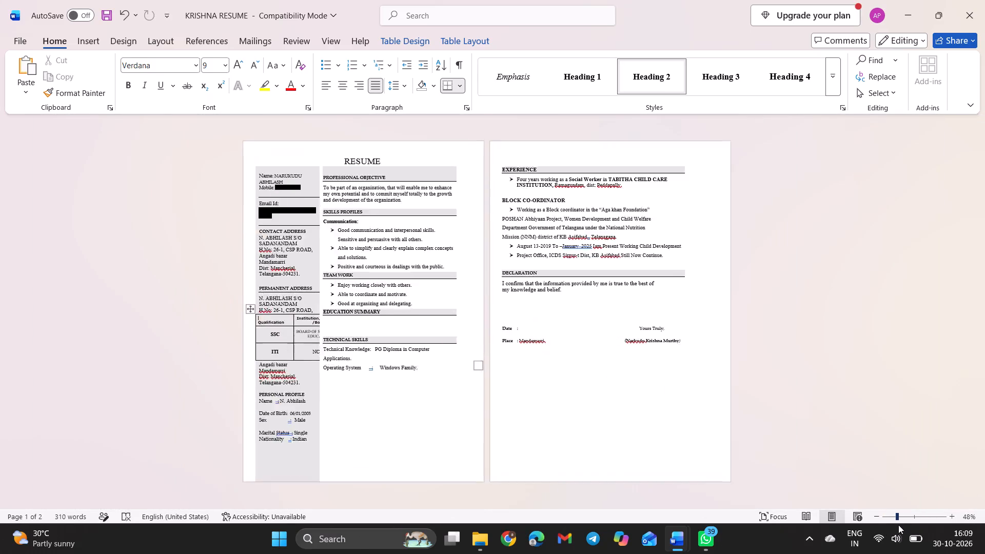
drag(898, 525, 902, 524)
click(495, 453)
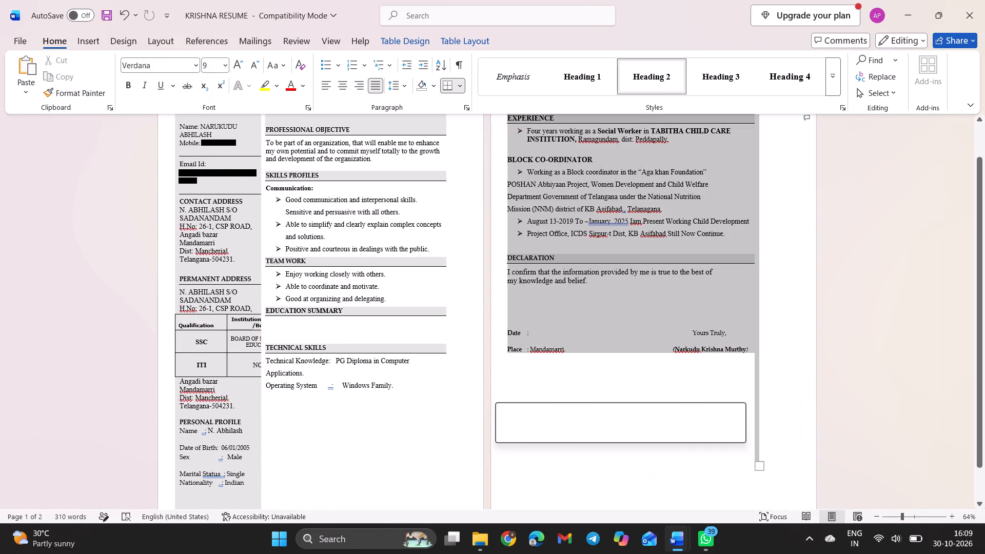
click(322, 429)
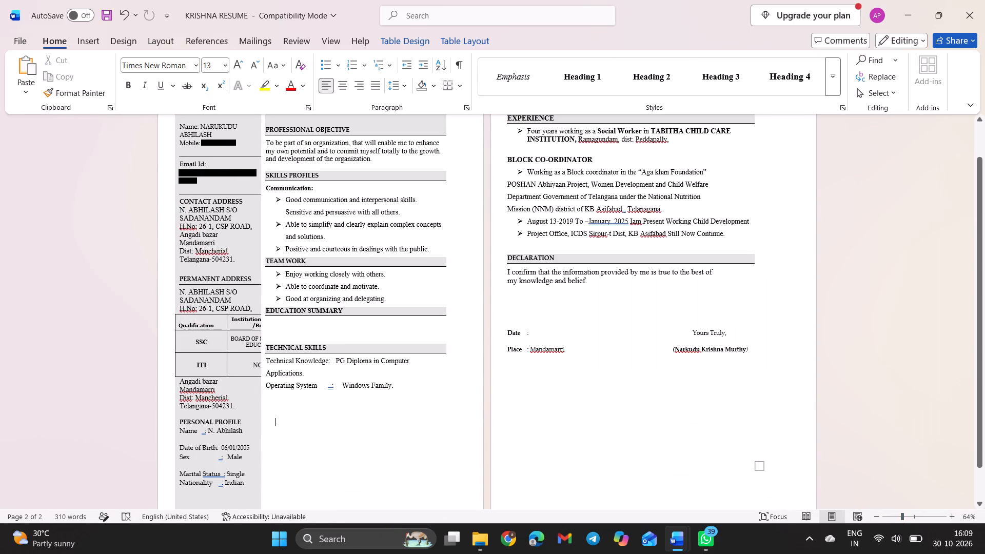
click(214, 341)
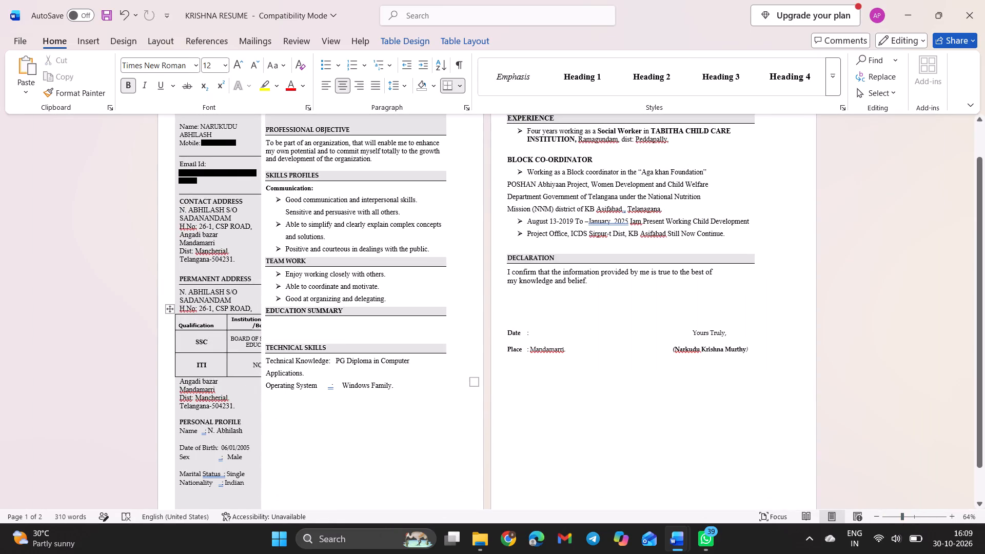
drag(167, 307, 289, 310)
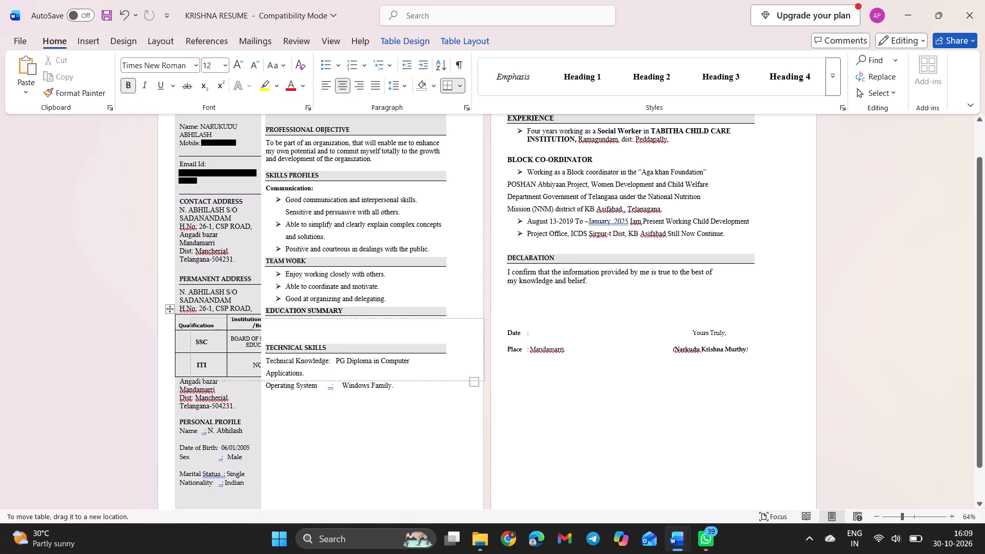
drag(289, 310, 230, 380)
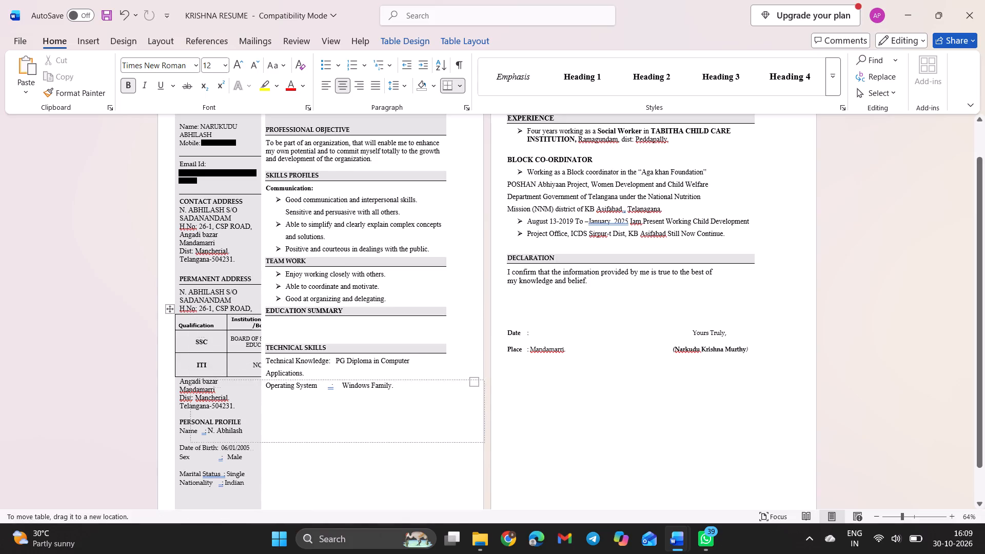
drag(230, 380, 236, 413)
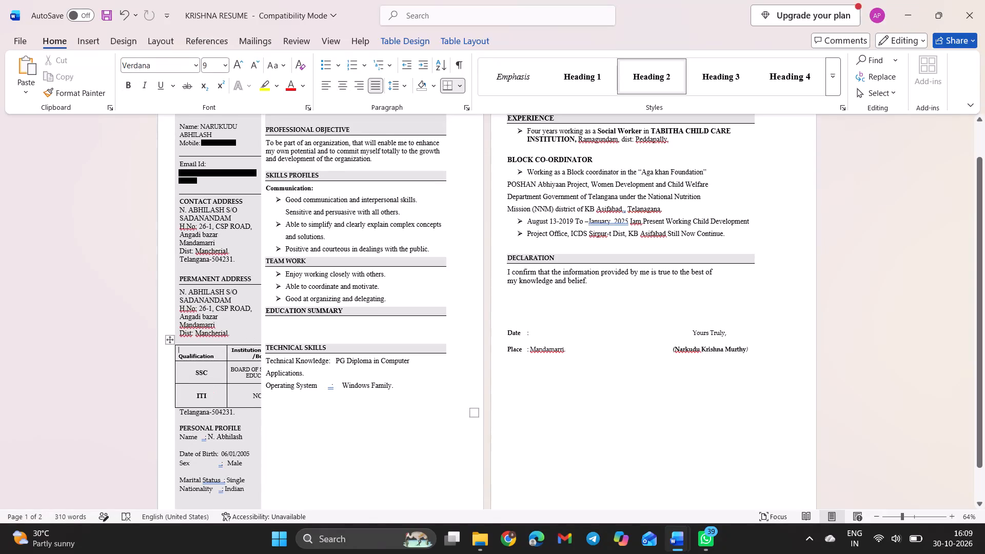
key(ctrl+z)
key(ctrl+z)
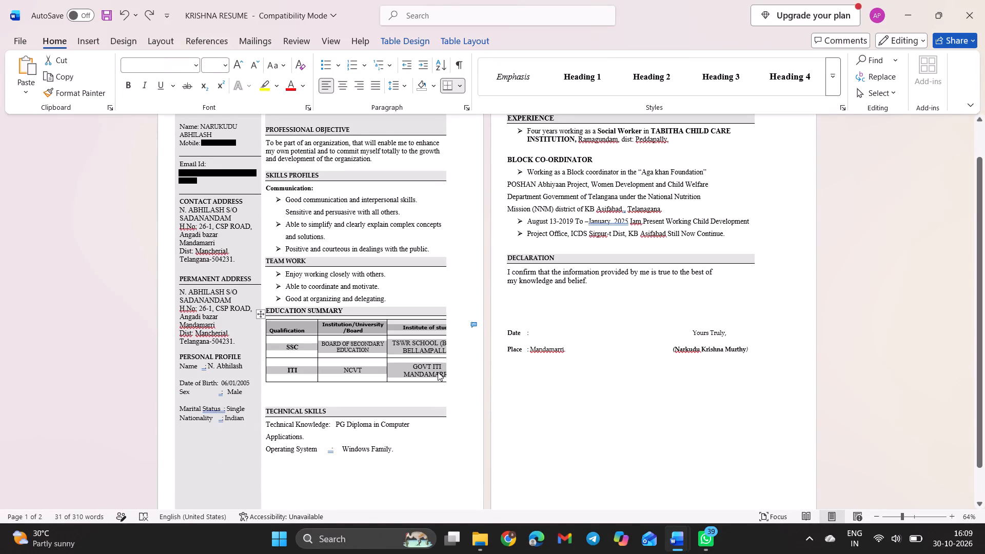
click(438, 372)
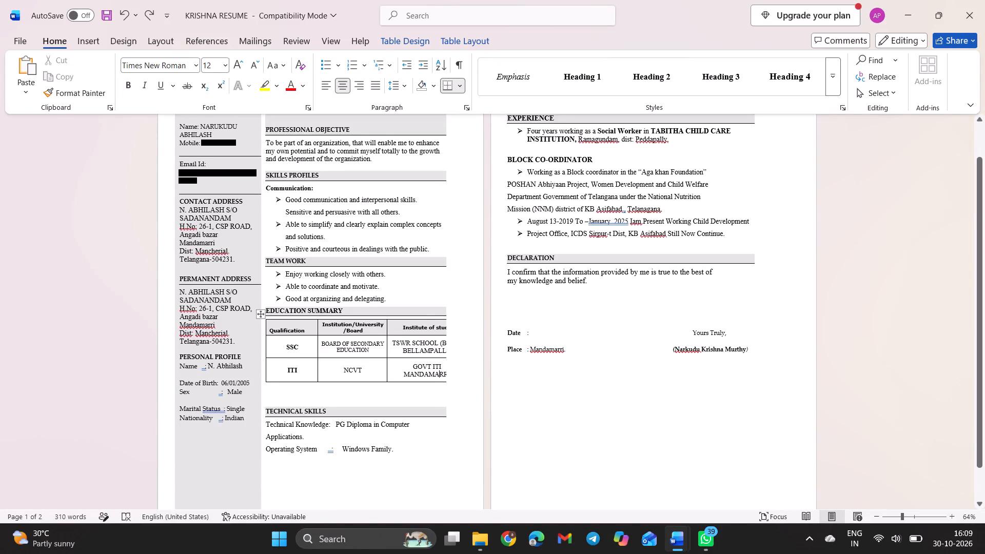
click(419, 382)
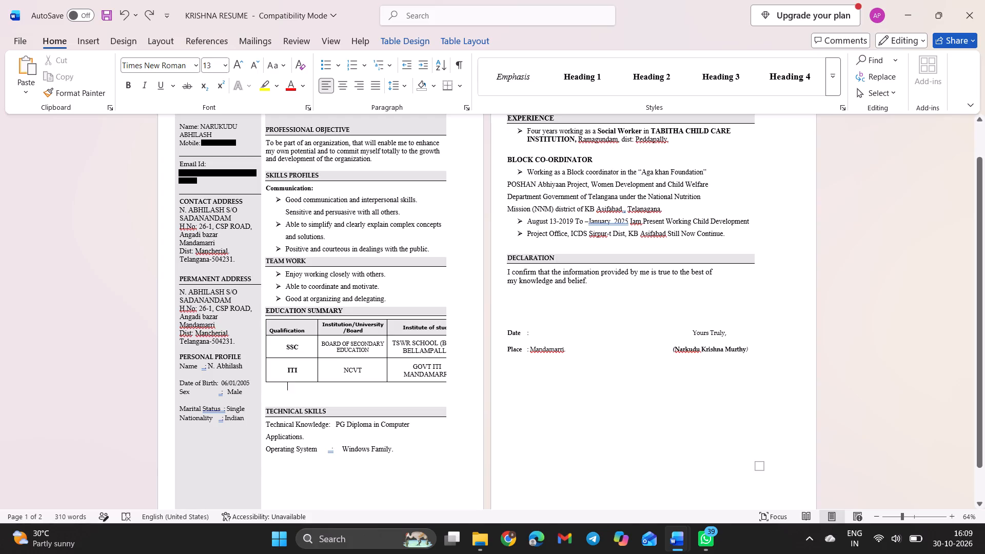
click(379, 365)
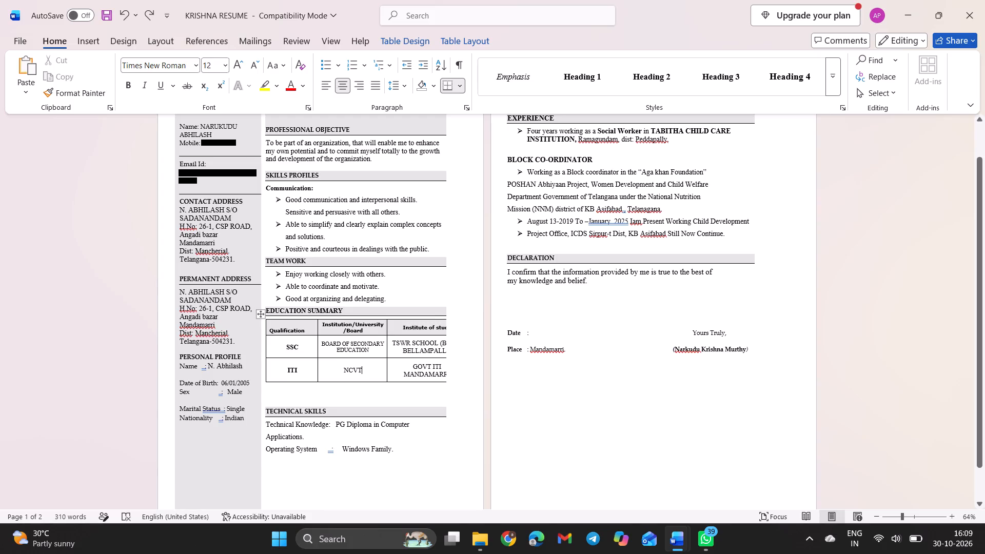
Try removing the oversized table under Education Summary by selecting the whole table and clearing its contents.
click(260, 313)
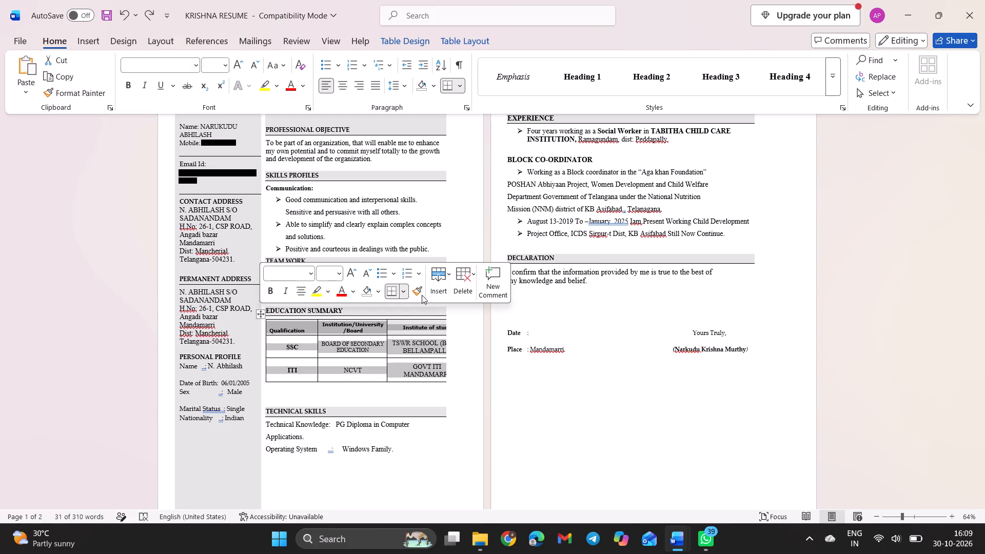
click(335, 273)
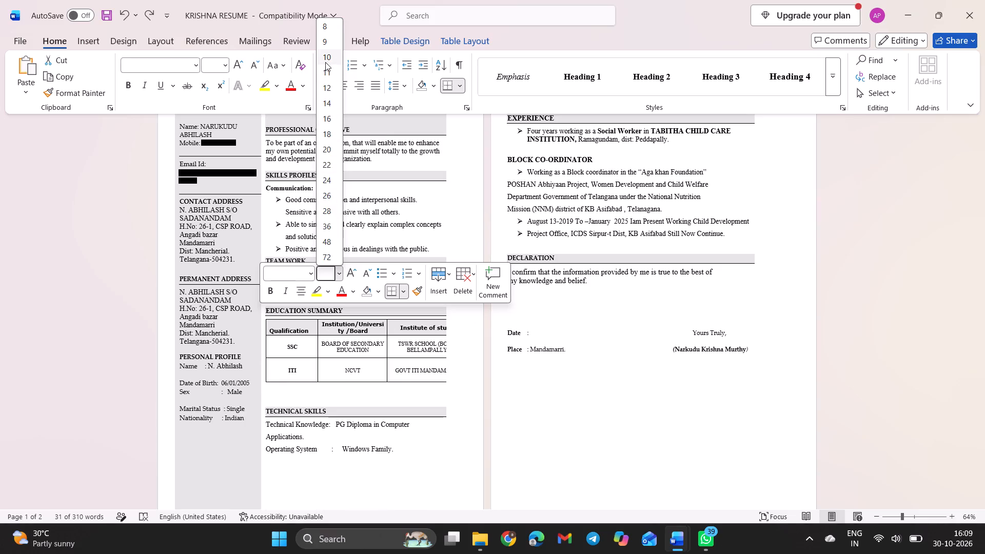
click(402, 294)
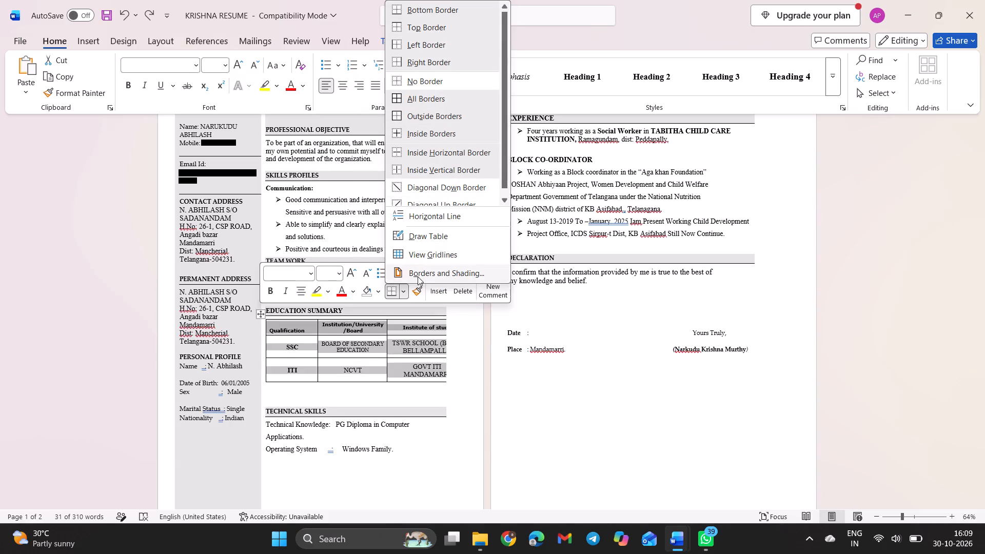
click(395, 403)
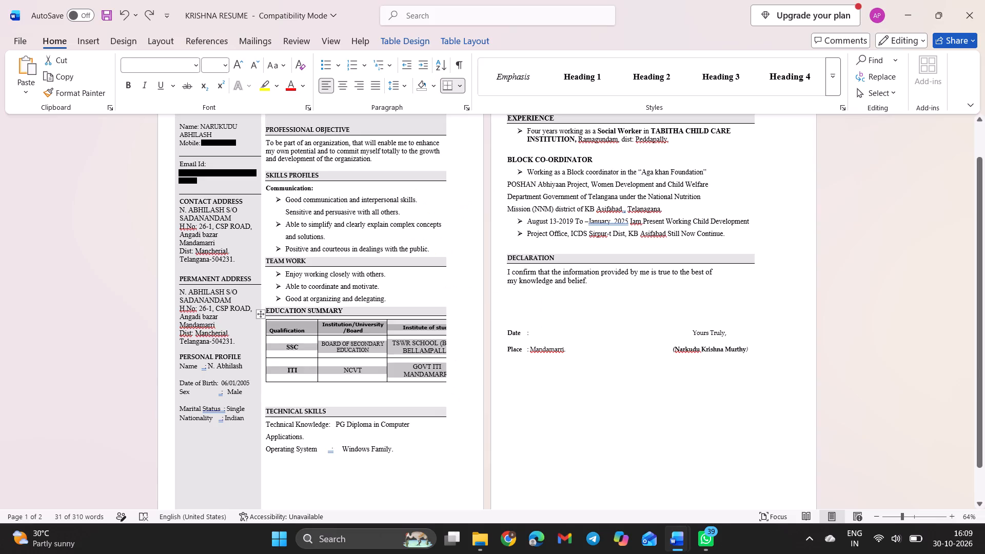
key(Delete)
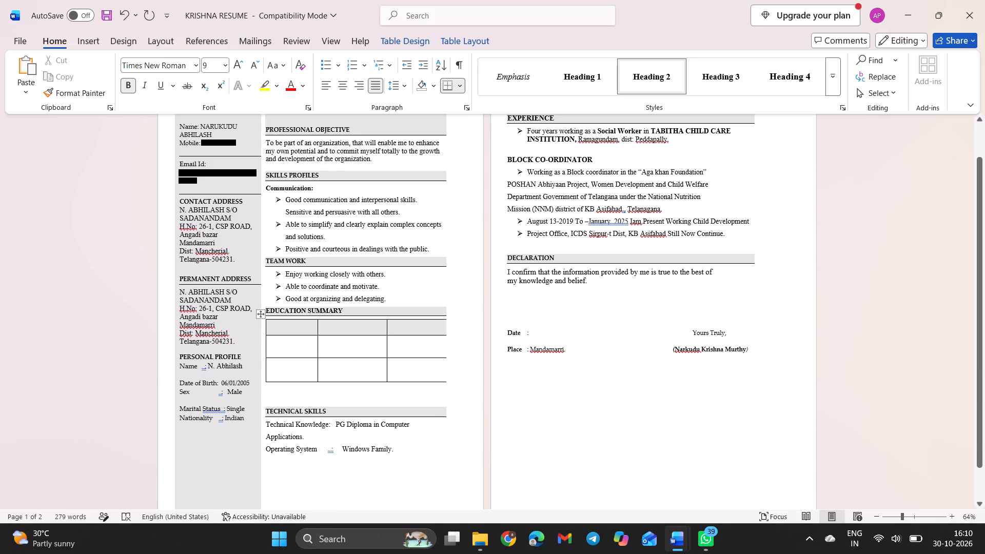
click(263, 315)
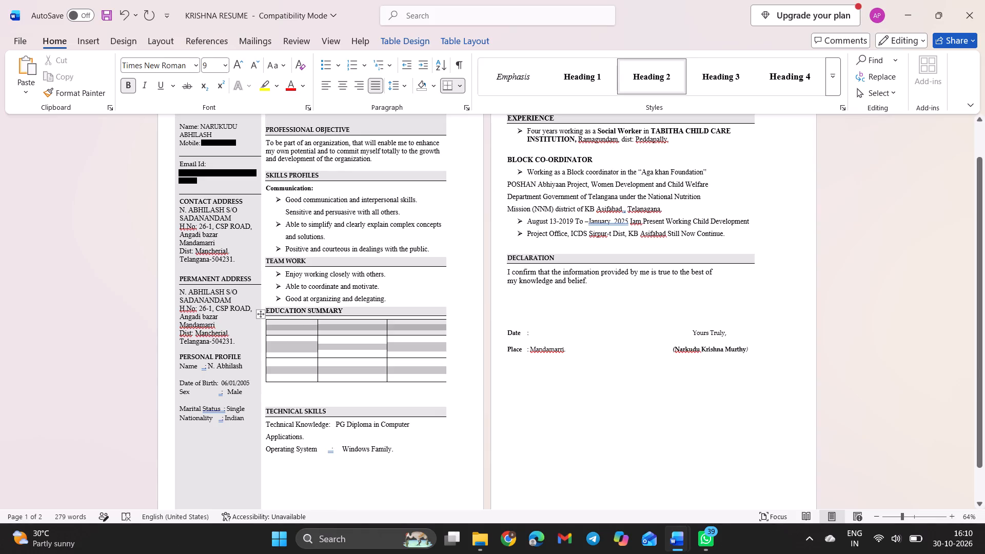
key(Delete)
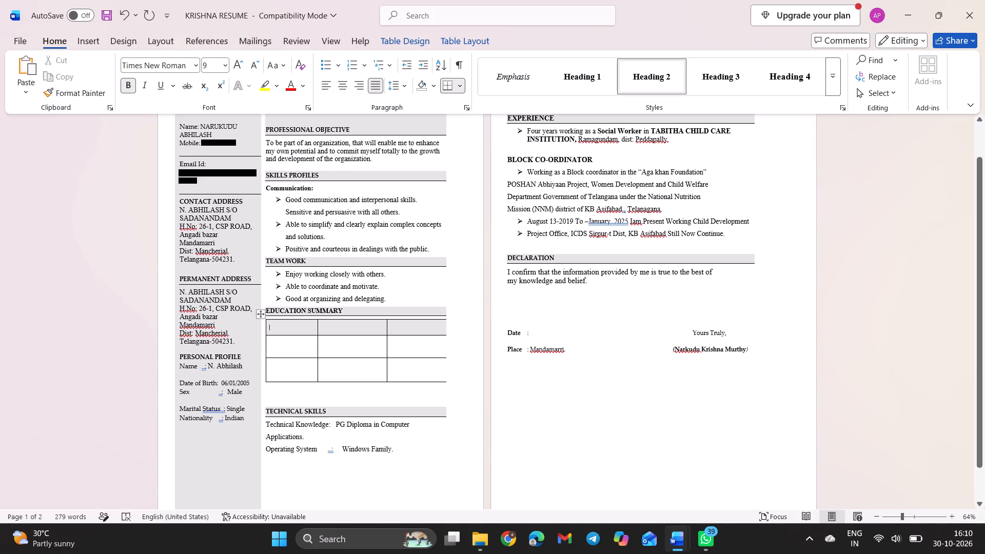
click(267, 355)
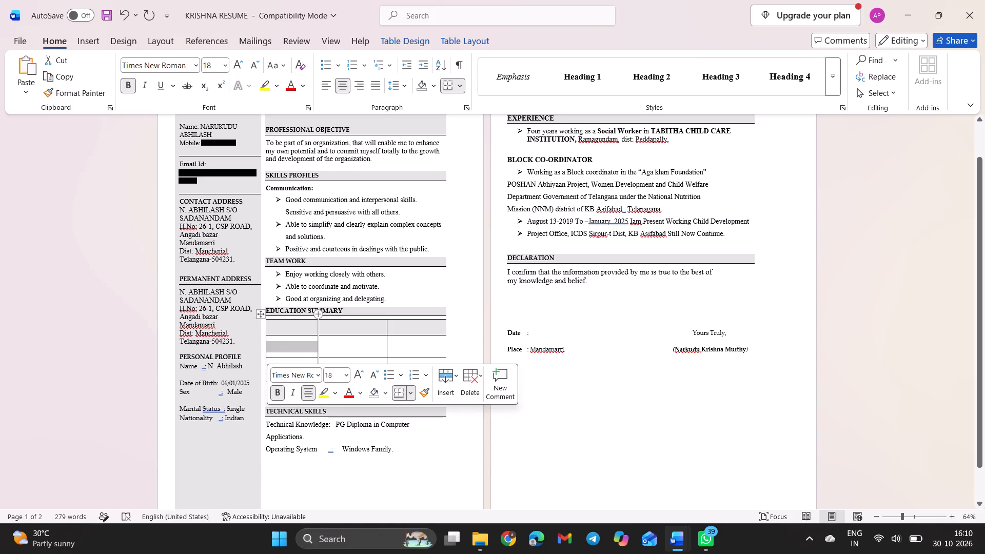
Undo the recent edits back to before the oversized table was pasted under Education Summary.
key(ctrl+z)
key(ctrl+z)
key(ctrl+z)
key(ctrl+z)
key(ctrl+z)
key(ctrl+z)
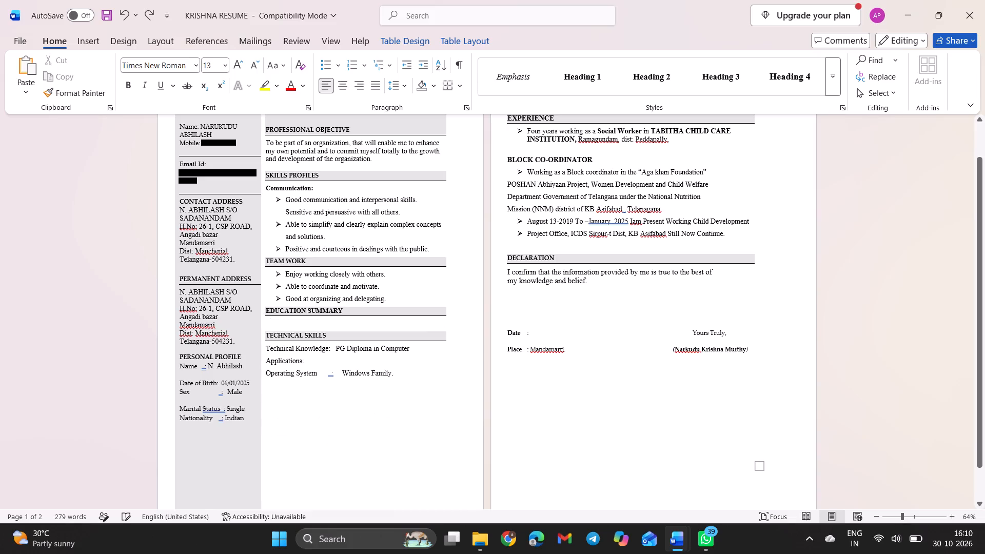
Remove the bullet from the empty line under Education Summary and add five blank lines there.
key(ctrl+BackSpace)
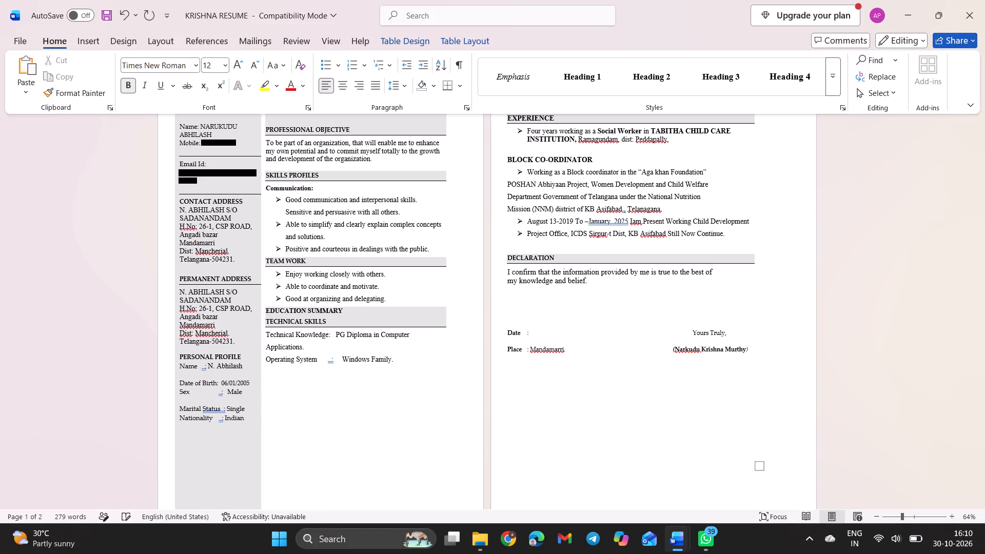
key(ctrl+z)
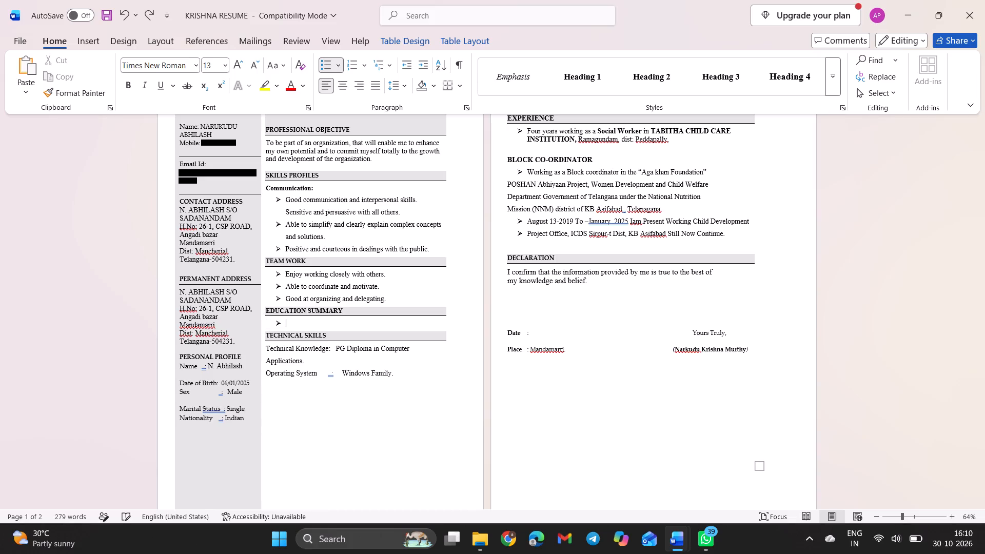
key(BackSpace)
key(Return)
key(Return)
key(Return)
key(Return)
key(Return)
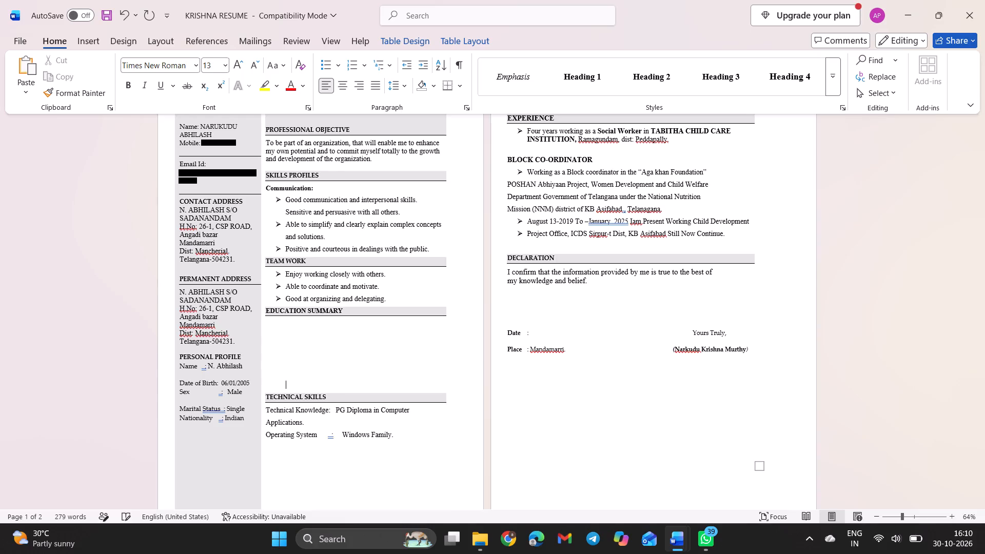
Paste the copied shrunken educational profile table directly below the Education Summary heading.
click(271, 327)
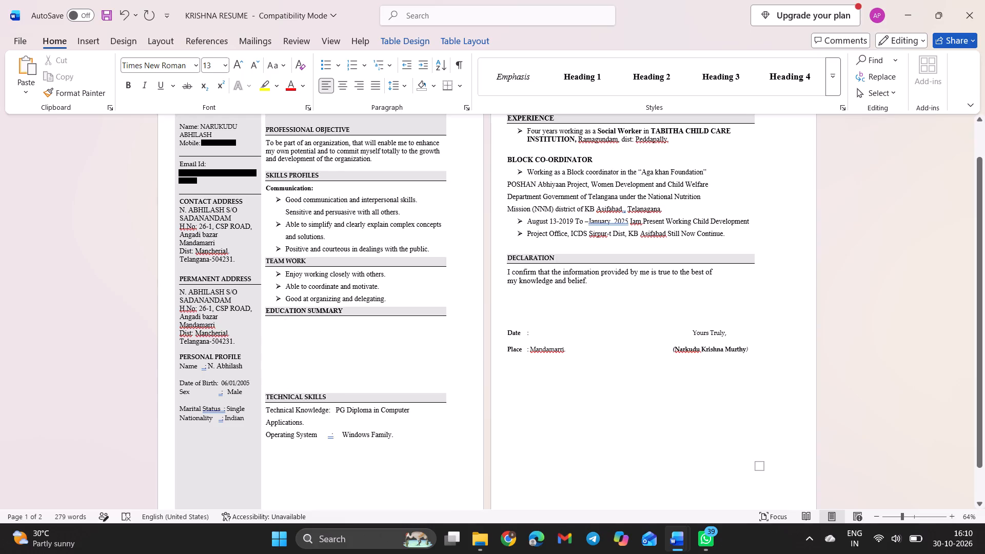
key(BackSpace)
key(ctrl+v)
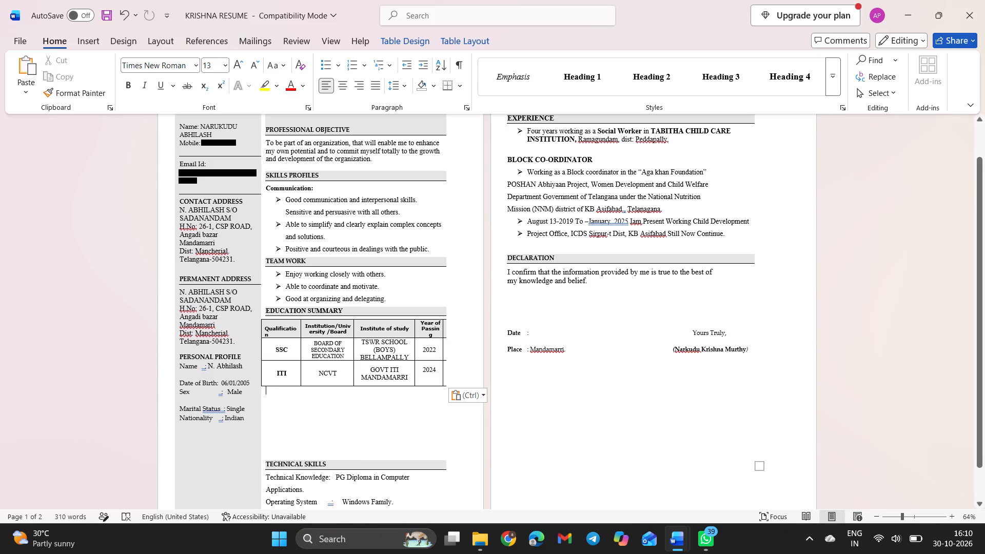
Make the ITI row of the pasted table slightly taller by moving the table's bottom border.
drag(352, 385, 363, 468)
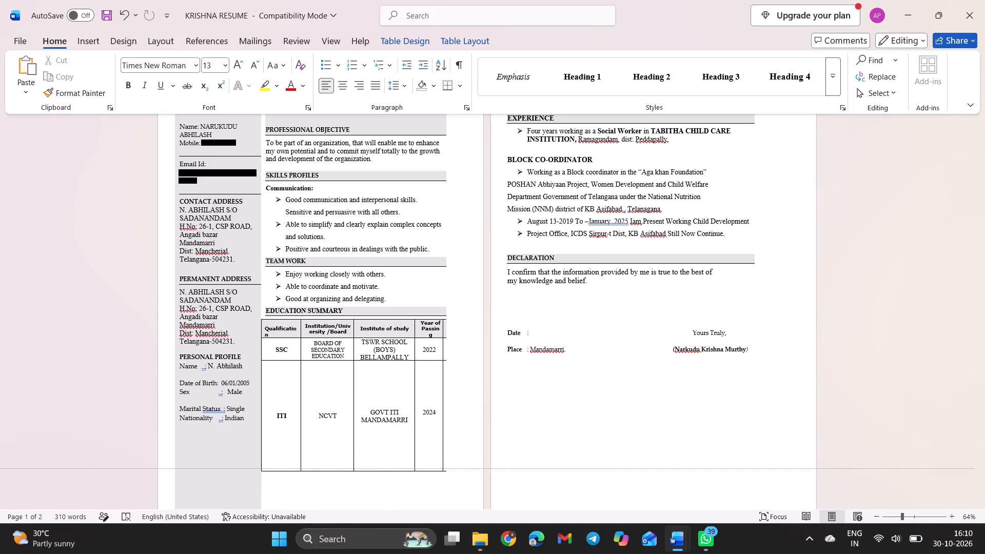
drag(363, 468, 371, 392)
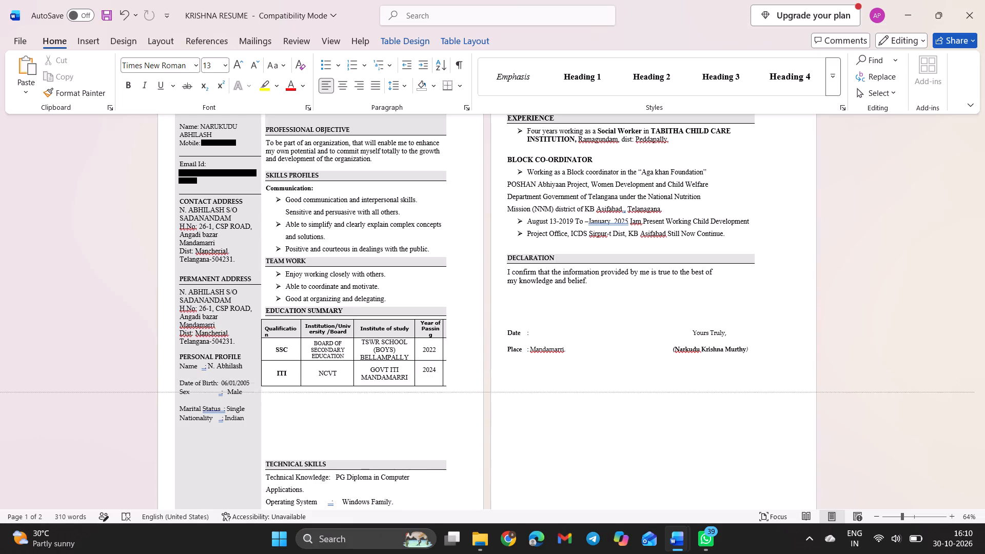
drag(371, 392, 371, 391)
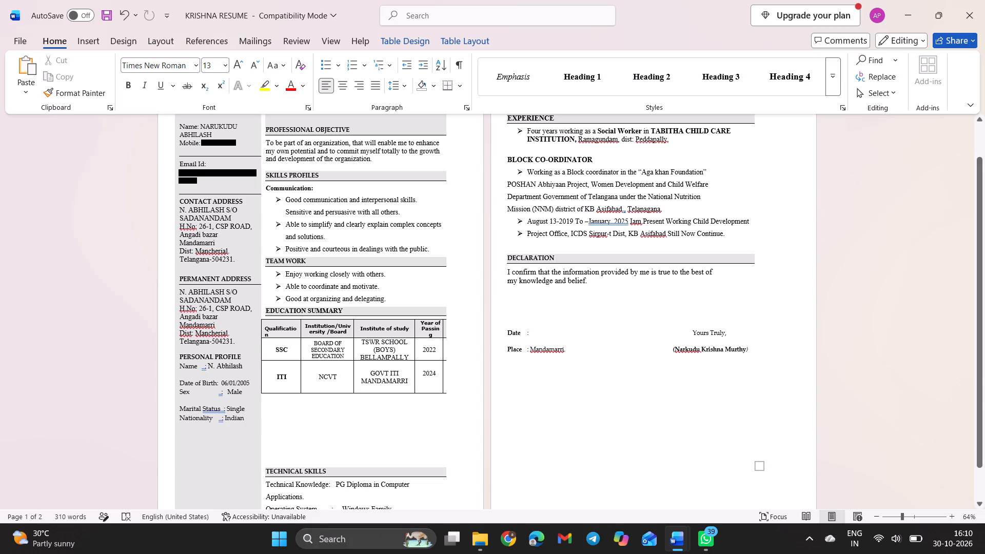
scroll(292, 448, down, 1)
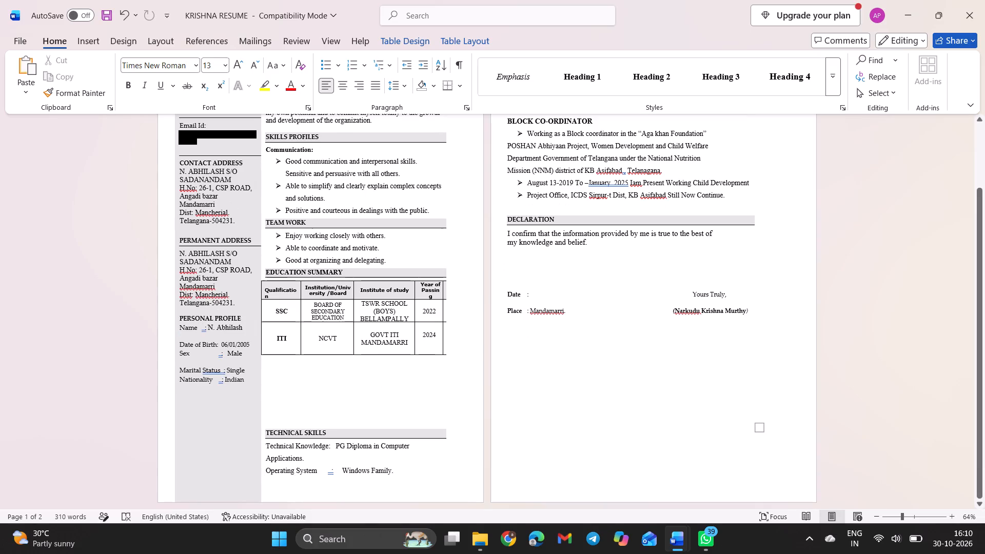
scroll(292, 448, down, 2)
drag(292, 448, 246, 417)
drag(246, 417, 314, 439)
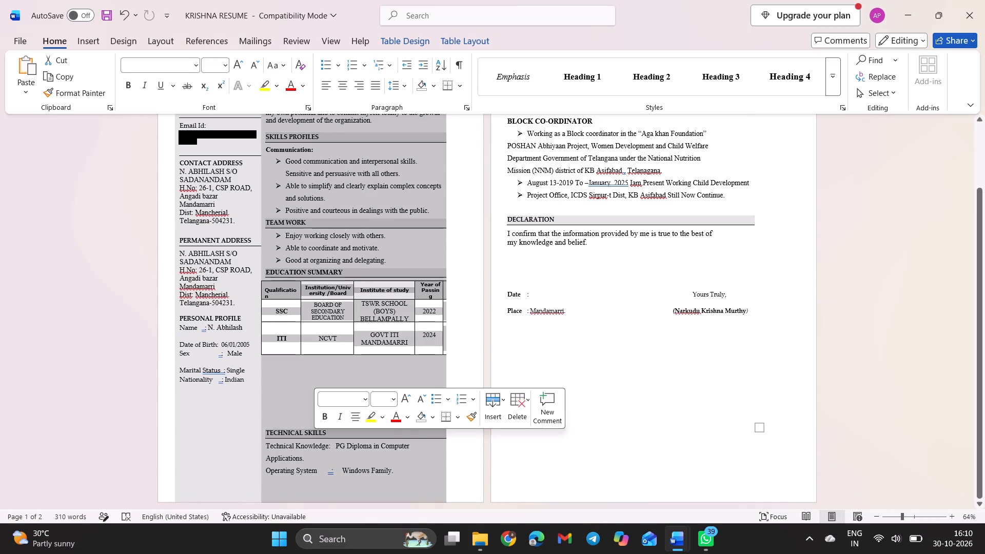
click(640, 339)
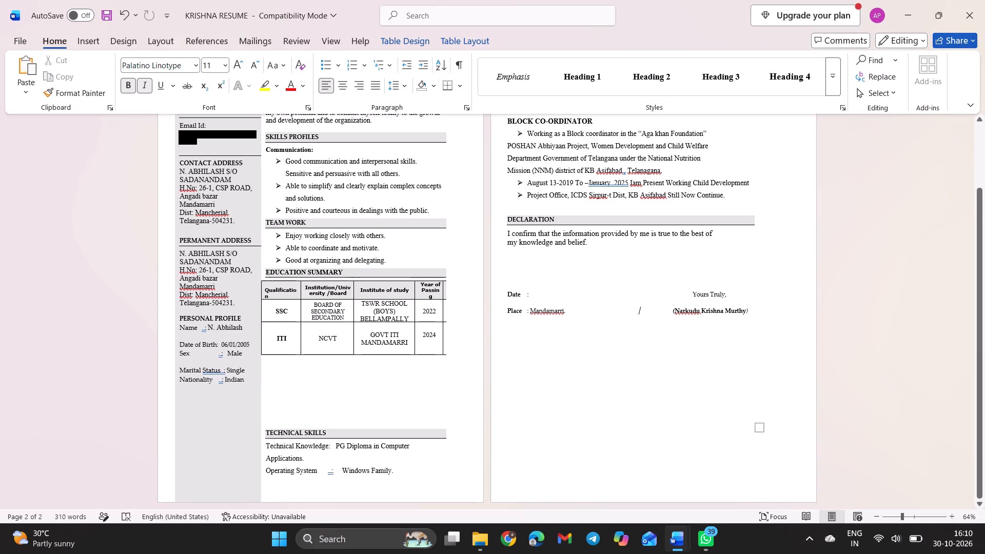
Copy the Personal Profile block, from its heading through the Nationality line.
drag(179, 319, 205, 329)
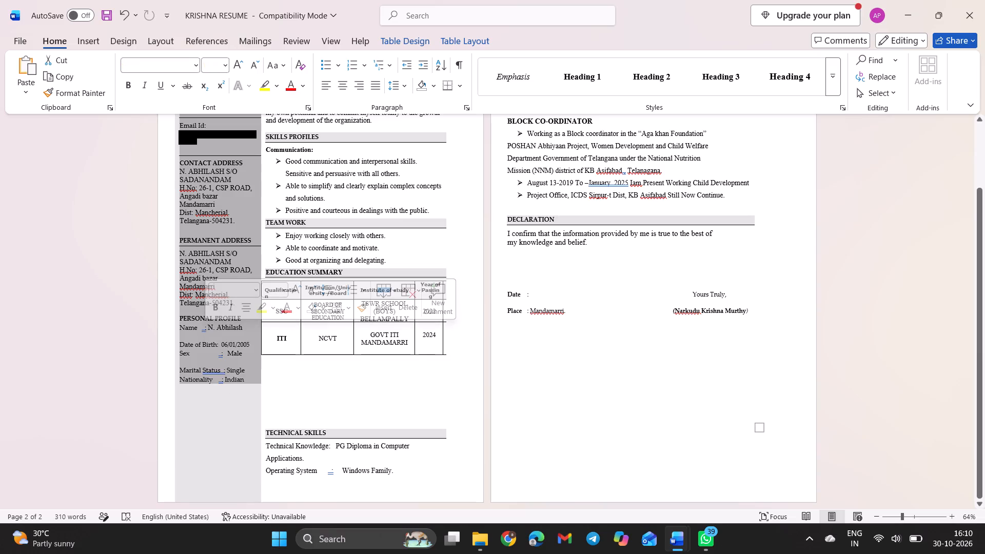
click(260, 445)
click(250, 385)
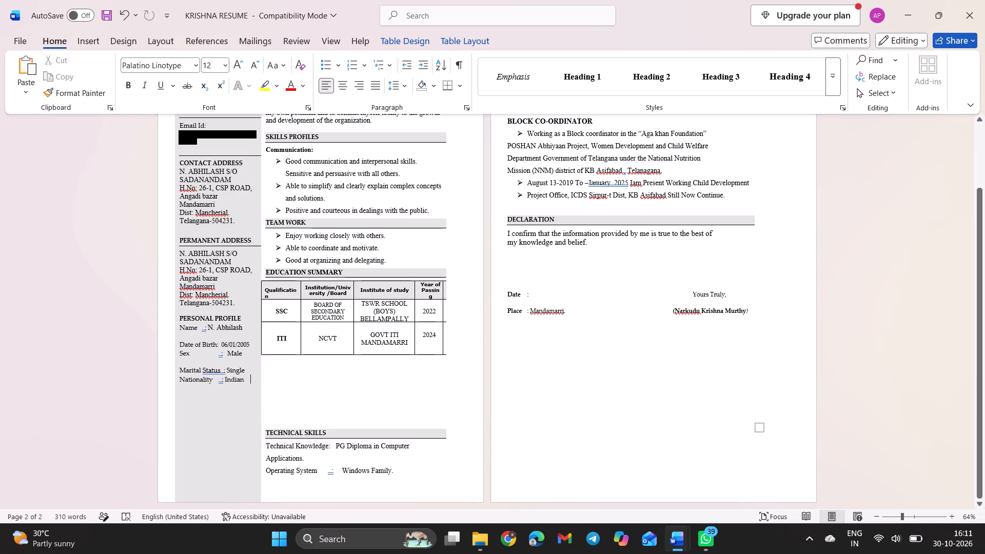
drag(243, 379, 198, 379)
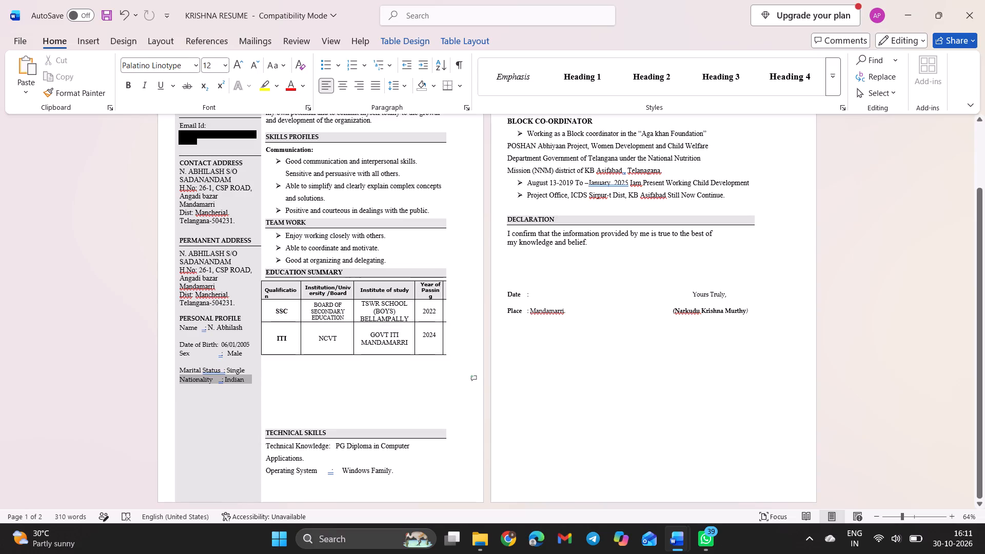
drag(198, 379, 177, 323)
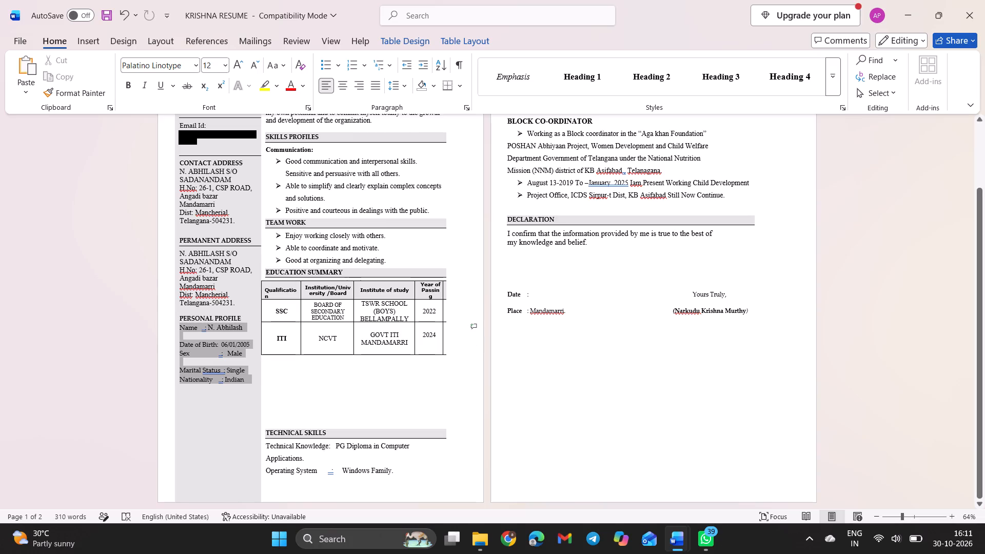
drag(177, 323, 177, 321)
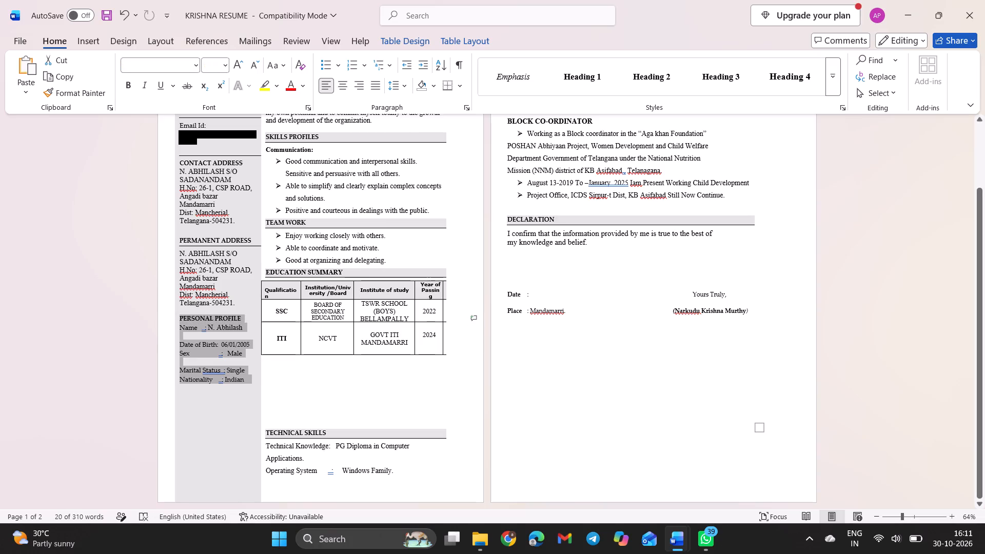
key(ctrl+c)
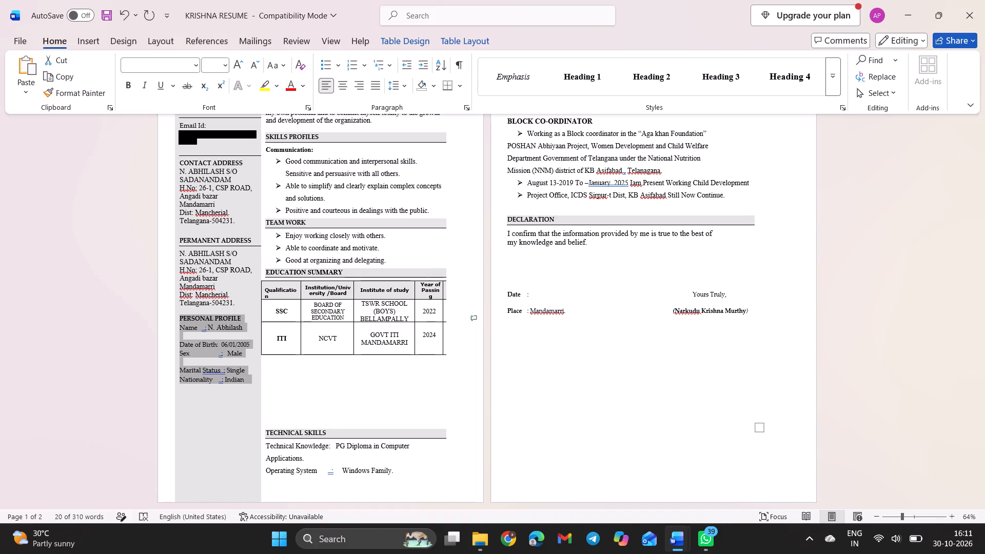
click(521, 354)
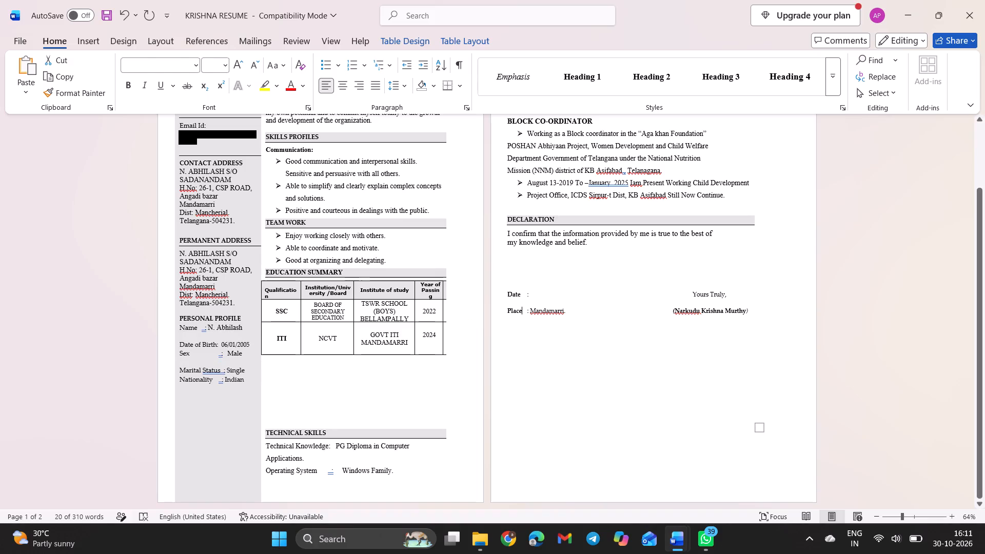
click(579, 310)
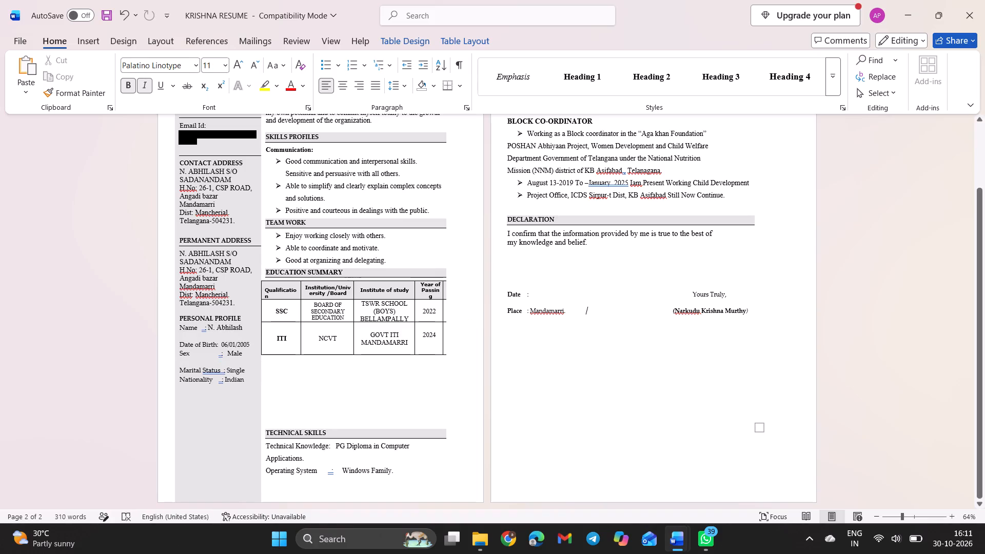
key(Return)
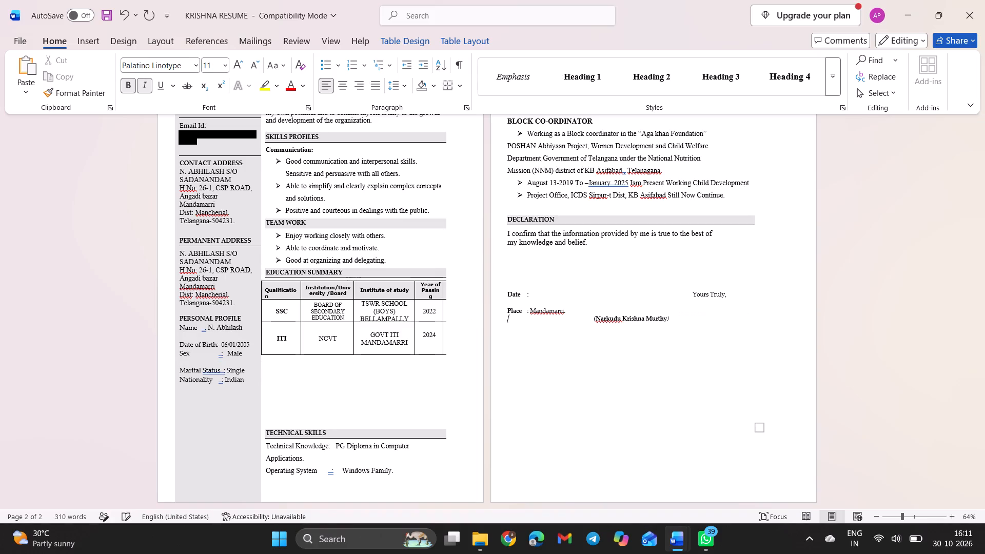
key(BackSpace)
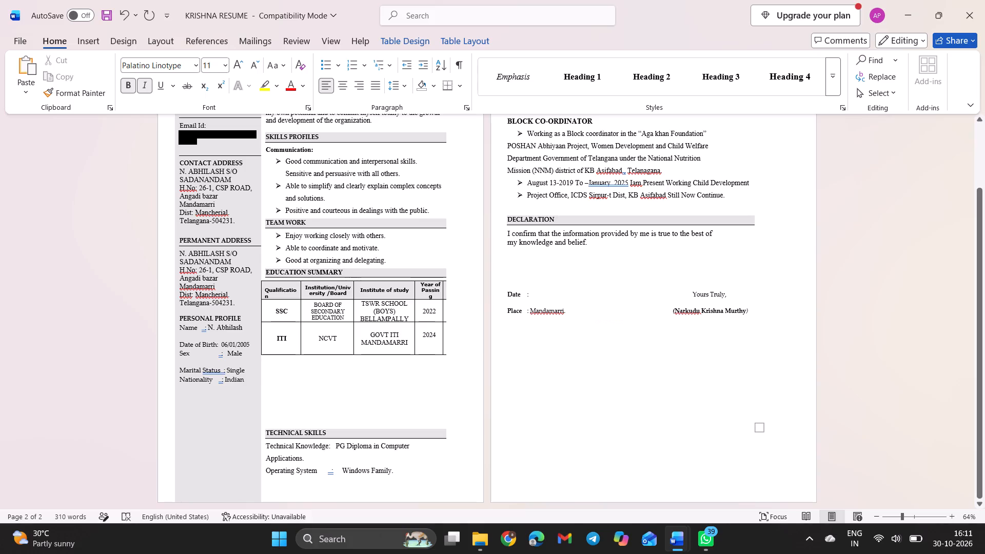
Add blank lines after the signature name on page 2 and paste the copied Personal Profile block there.
click(756, 313)
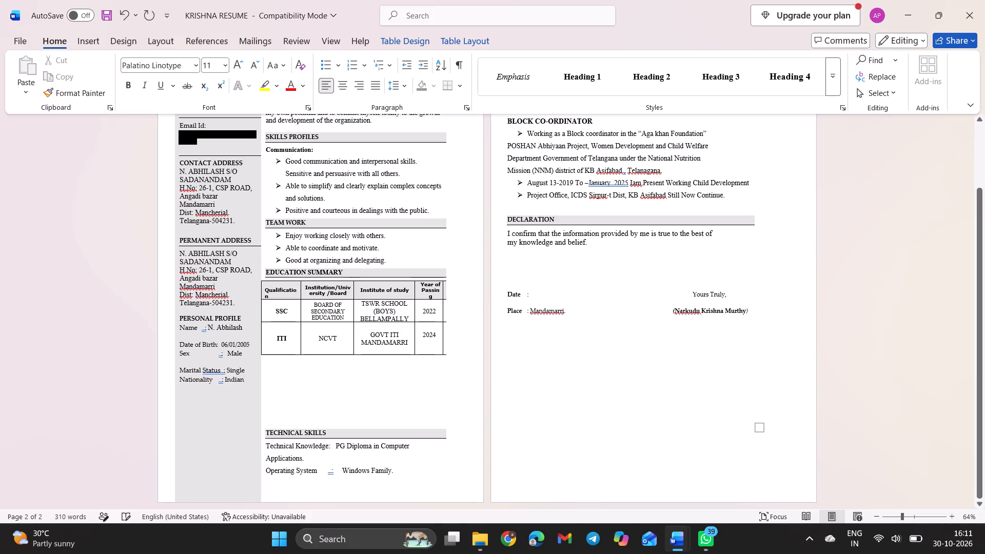
key(Return)
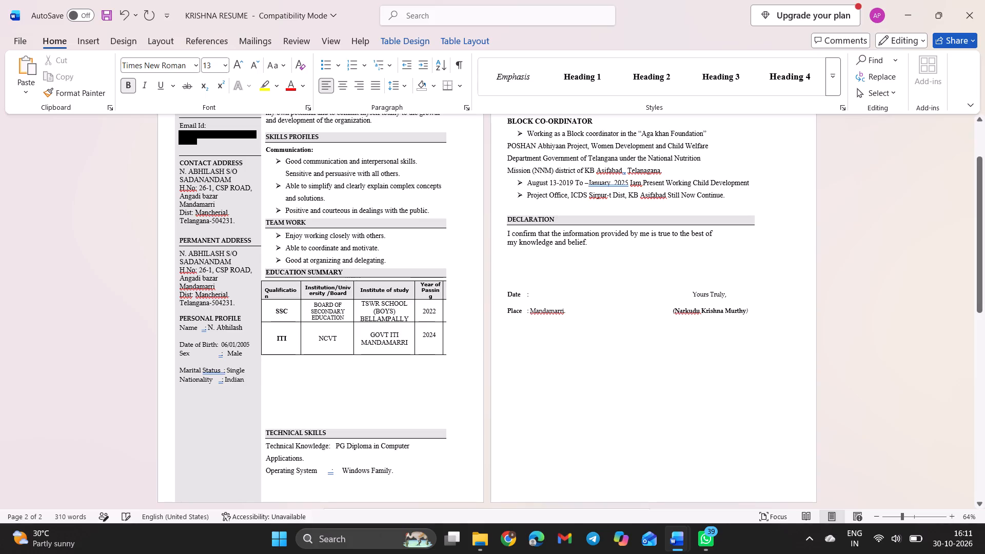
click(756, 313)
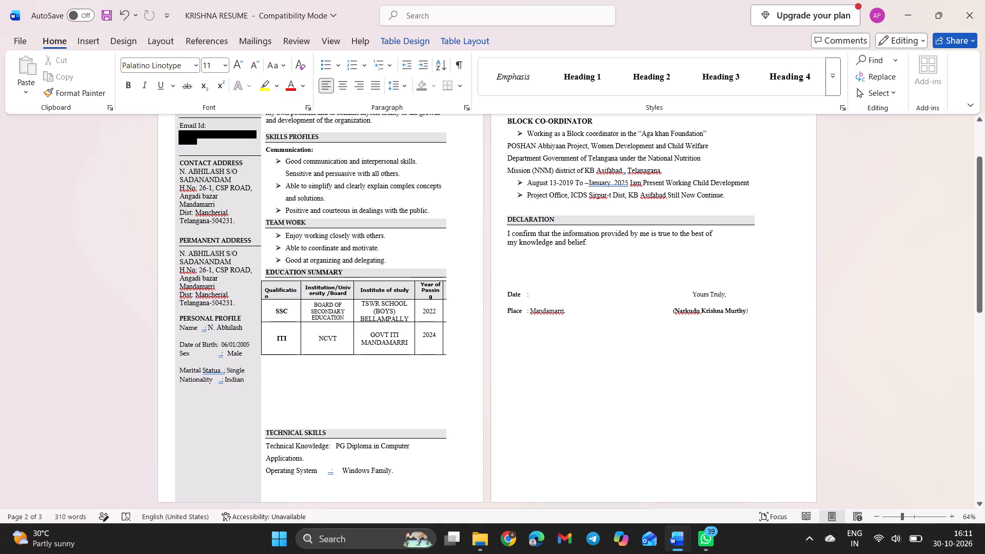
click(743, 328)
click(750, 313)
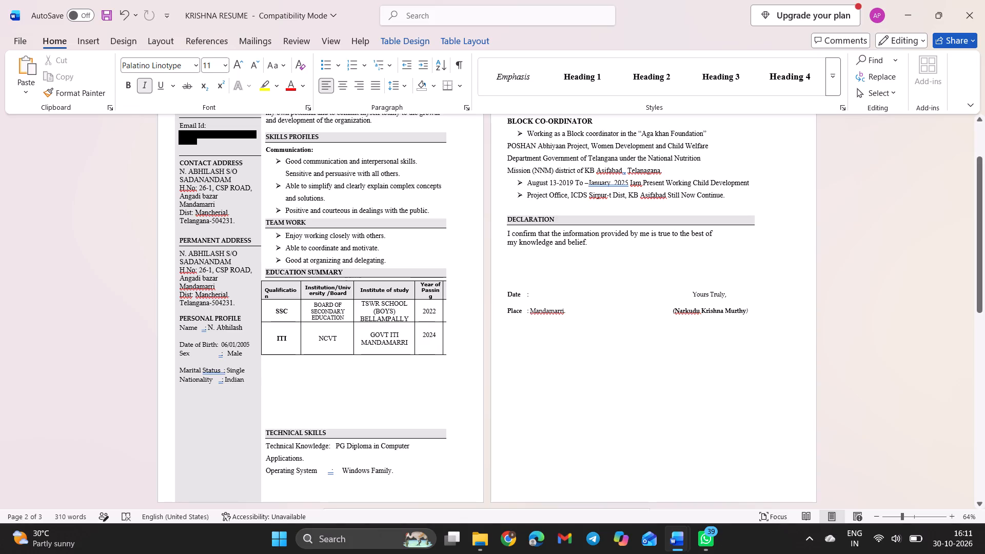
key(Return)
key(Return)
key(Return)
key(Return)
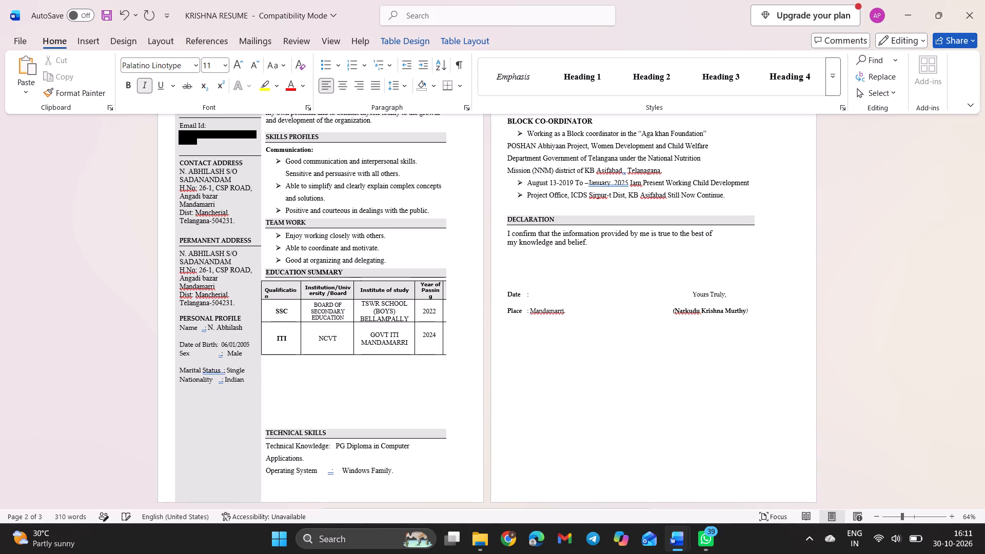
key(ctrl+v)
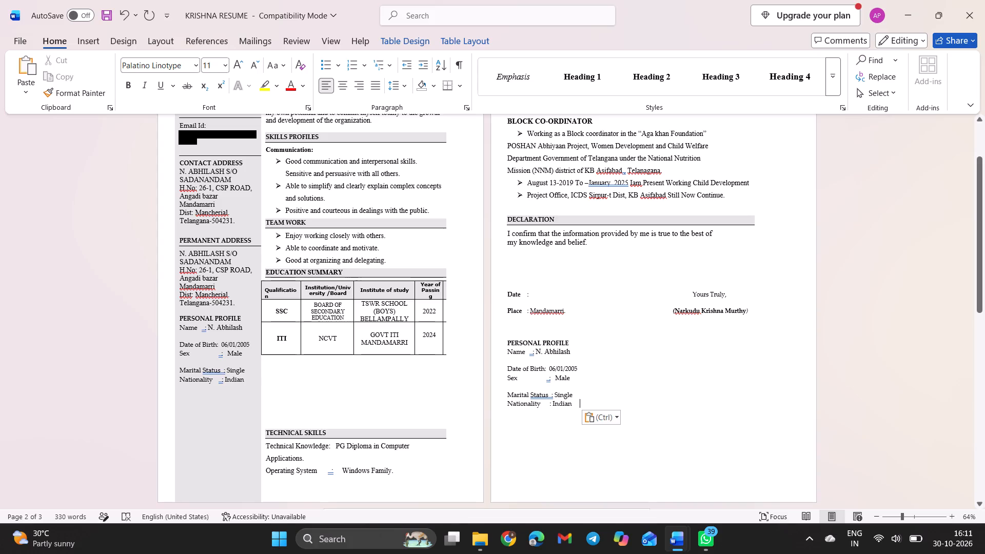
Delete the original Personal Profile block, from heading through Nationality line, from the page 1 sidebar.
drag(182, 320, 237, 381)
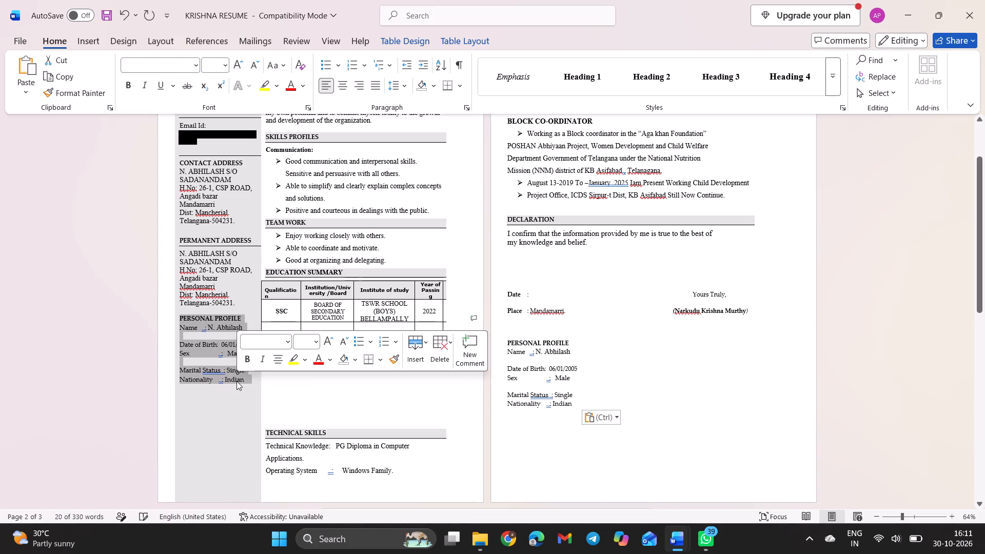
key(BackSpace)
click(198, 361)
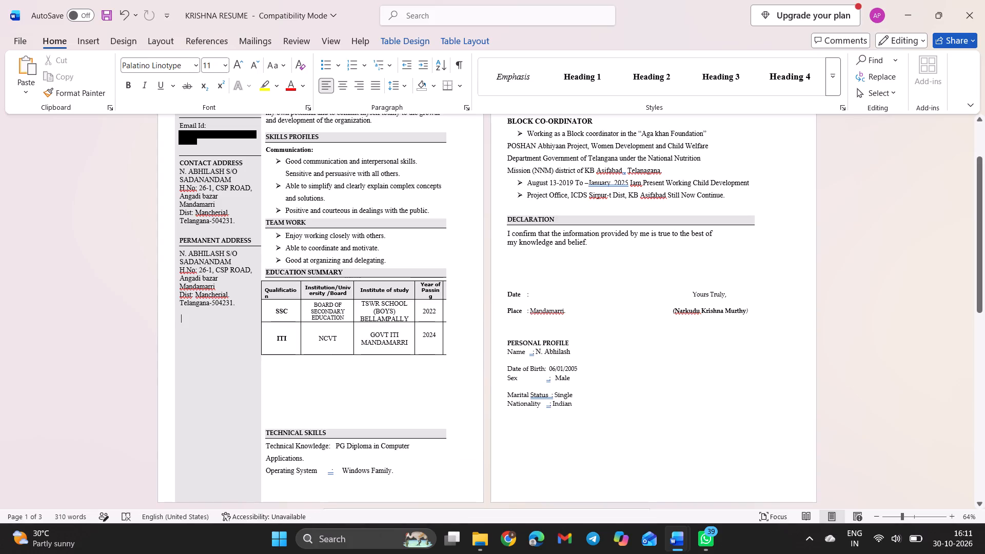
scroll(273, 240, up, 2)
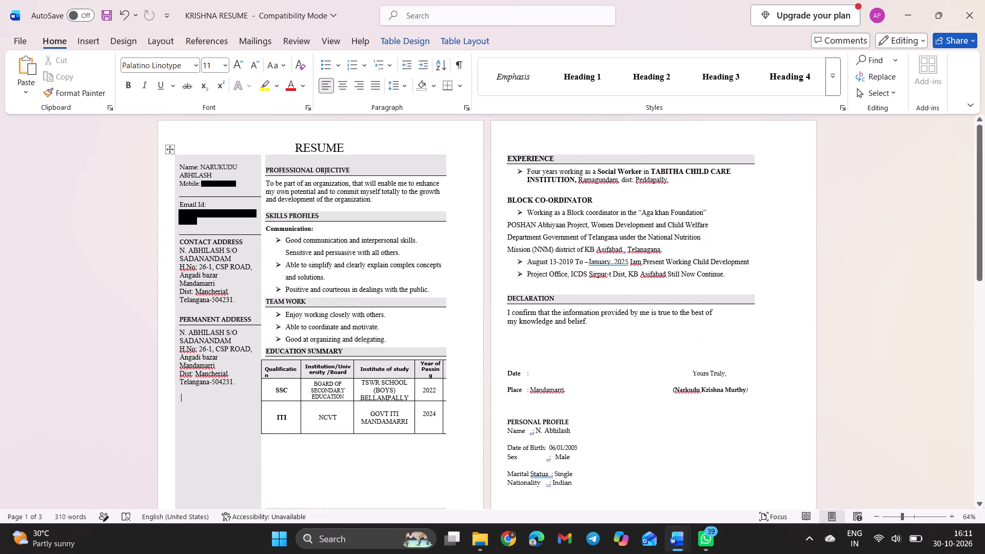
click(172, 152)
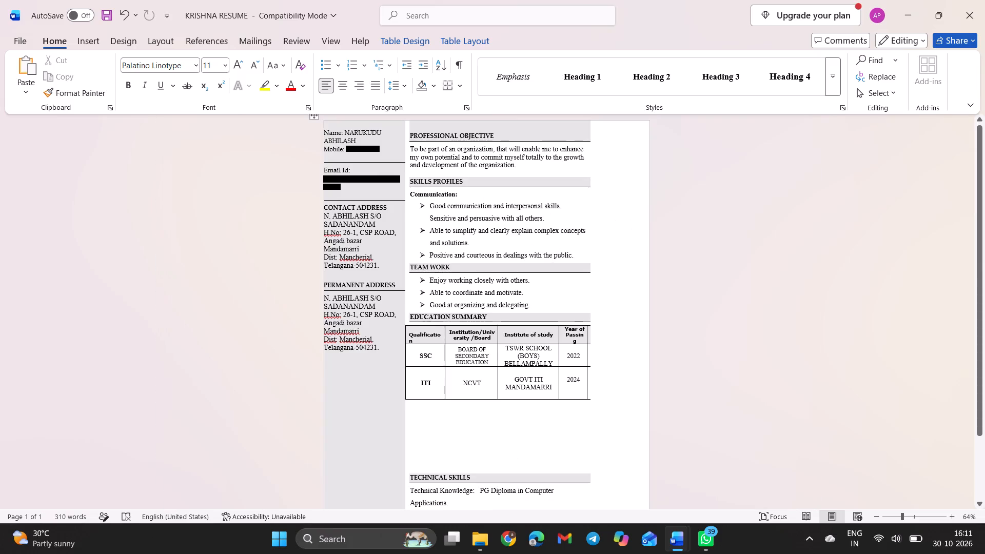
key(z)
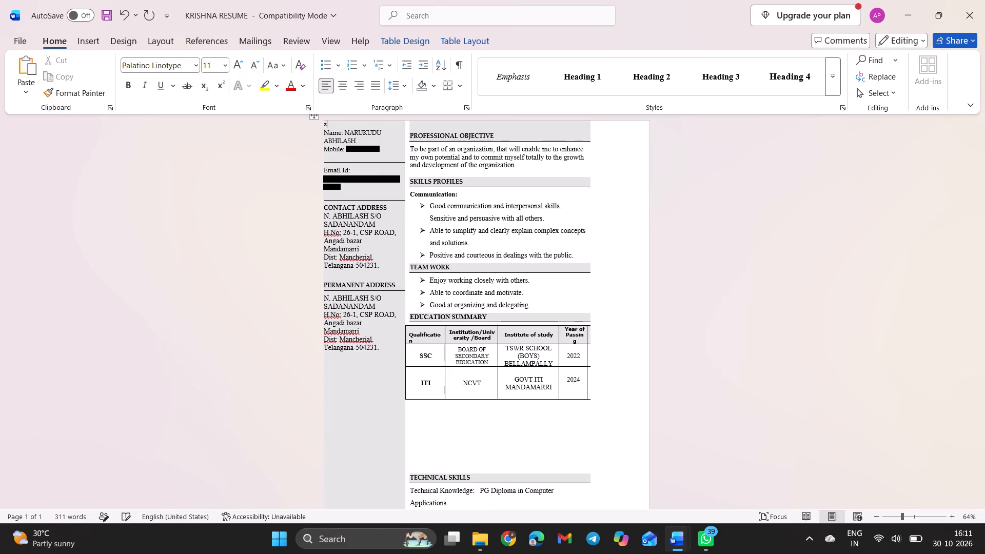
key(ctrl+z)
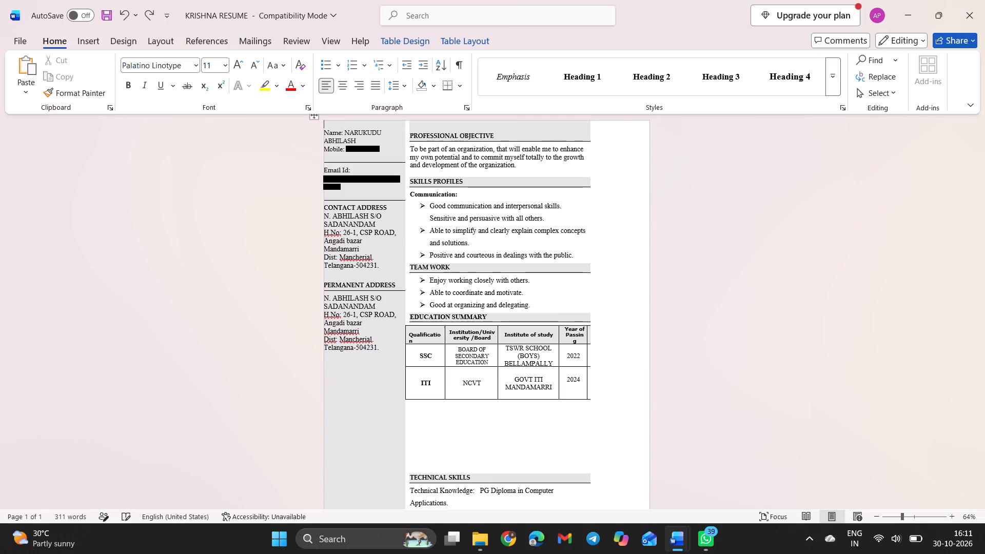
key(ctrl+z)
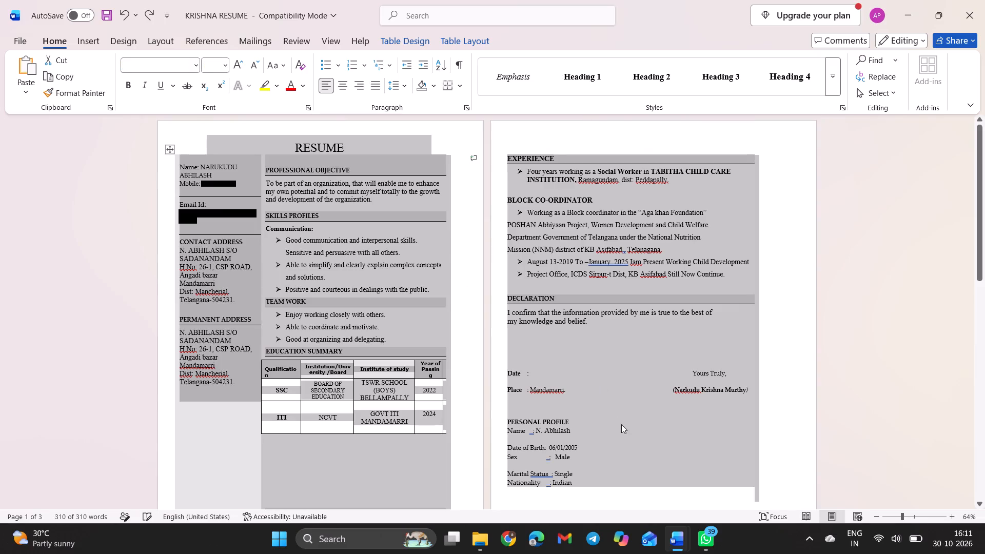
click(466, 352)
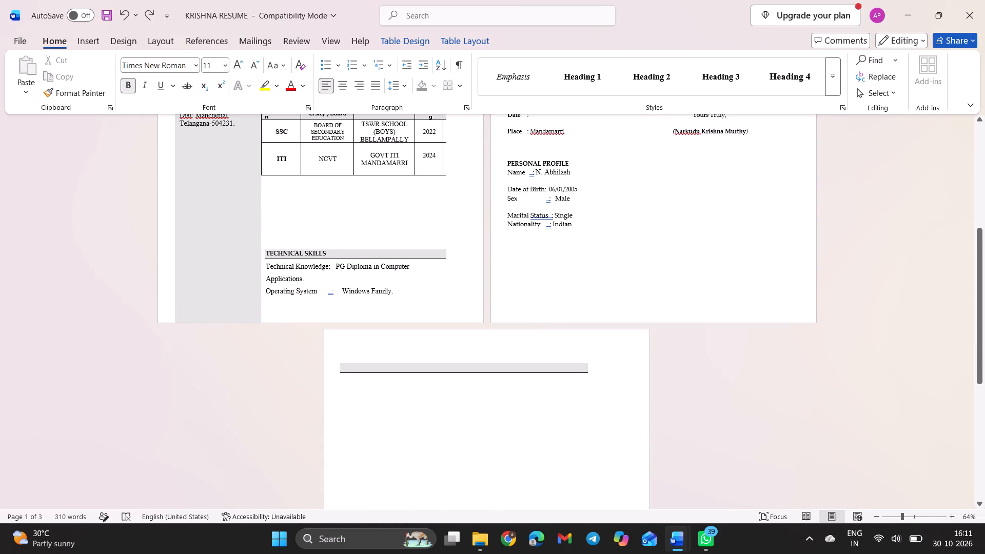
Delete the extra blank lines between the education table and the Technical Skills heading.
scroll(477, 336, up, 1)
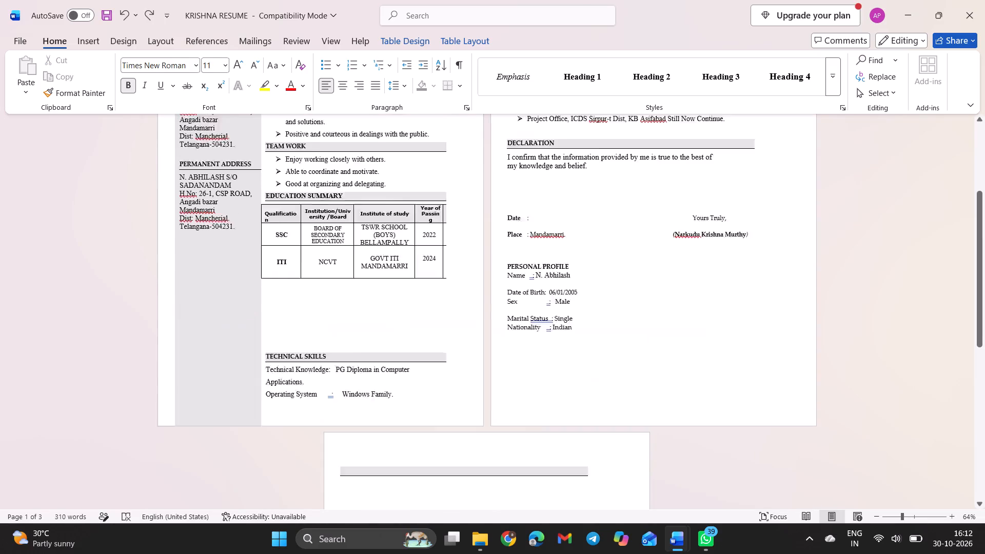
scroll(477, 336, up, 1)
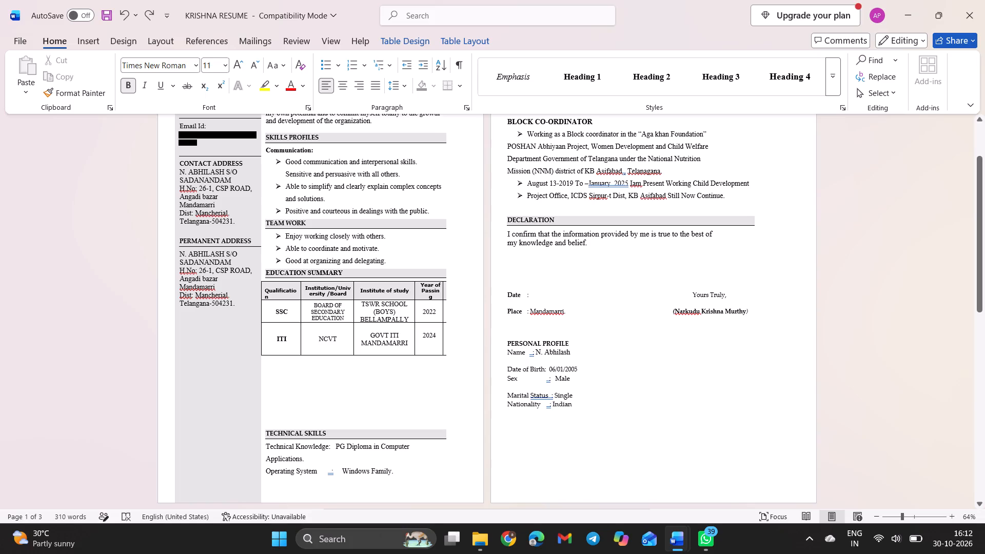
click(270, 421)
key(BackSpace)
key(BackSpace)
key(BackSpace)
key(BackSpace)
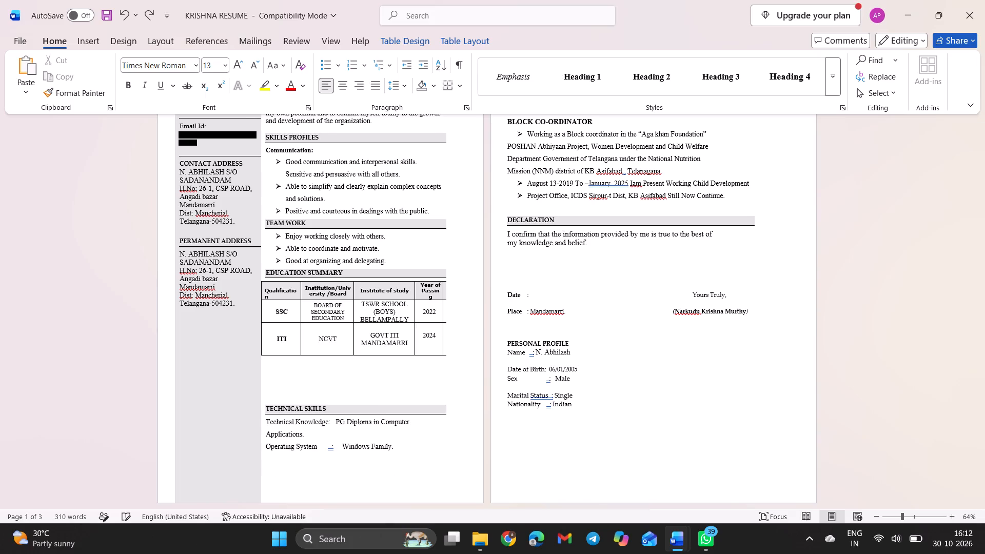
key(BackSpace)
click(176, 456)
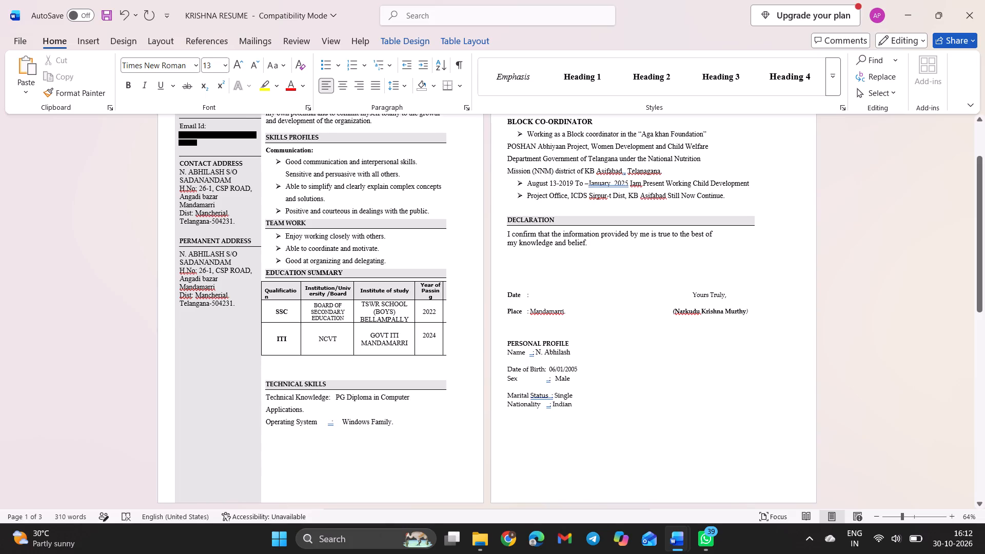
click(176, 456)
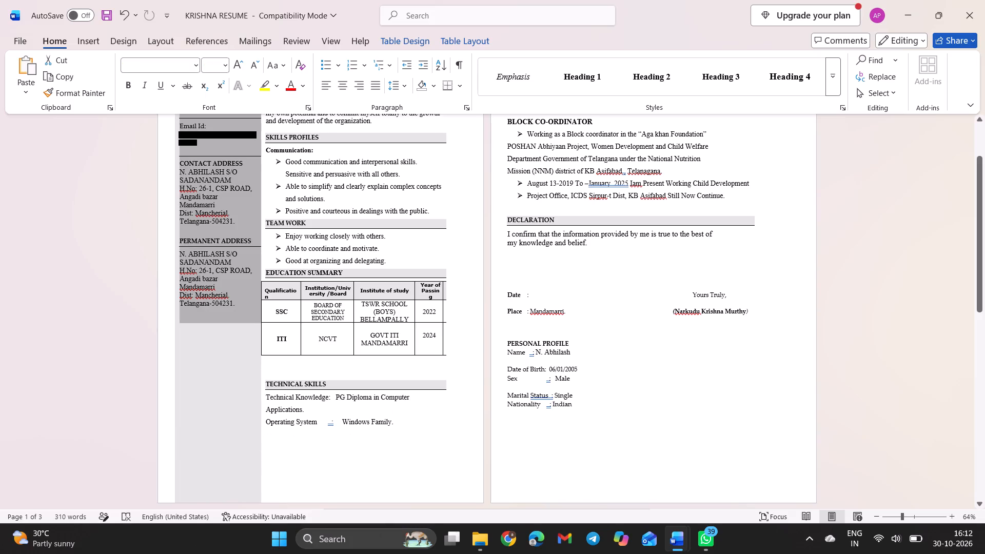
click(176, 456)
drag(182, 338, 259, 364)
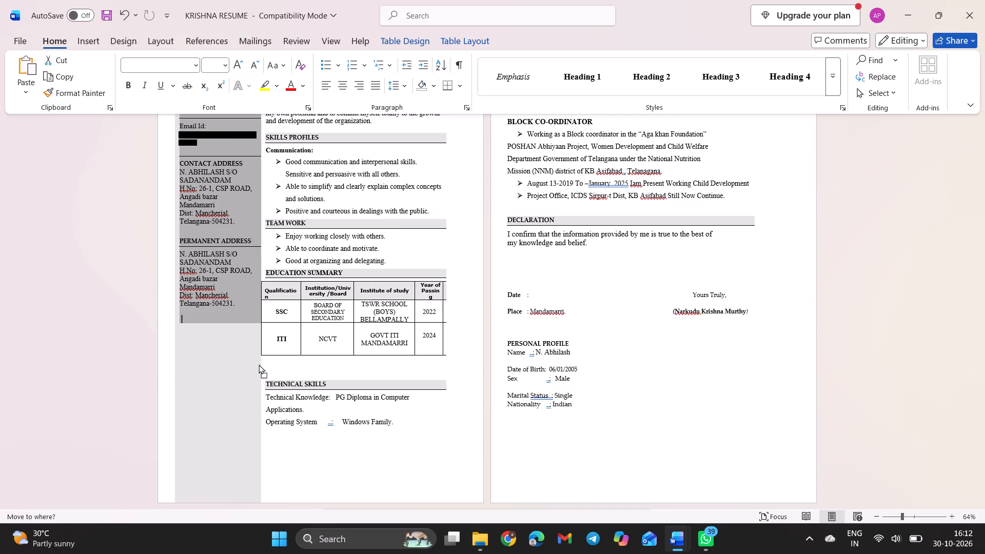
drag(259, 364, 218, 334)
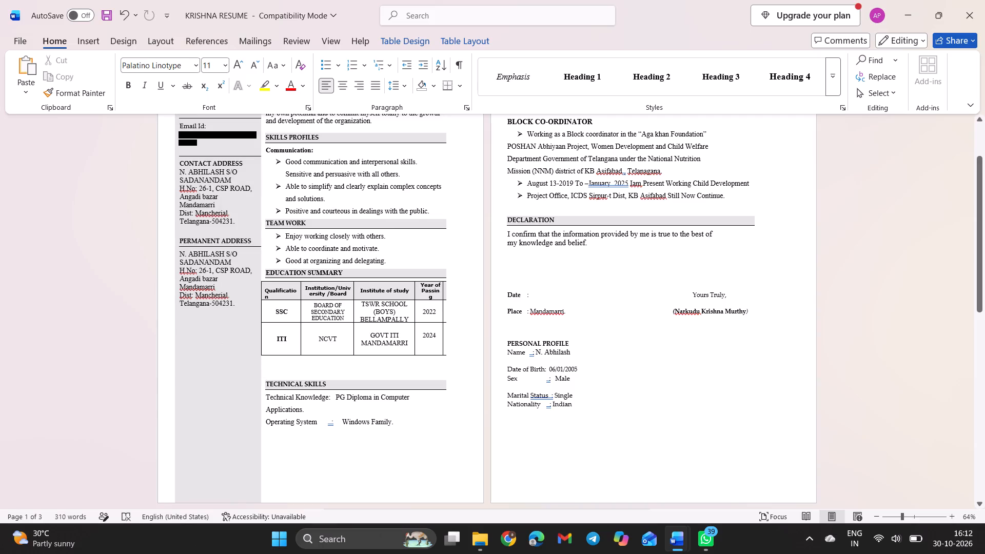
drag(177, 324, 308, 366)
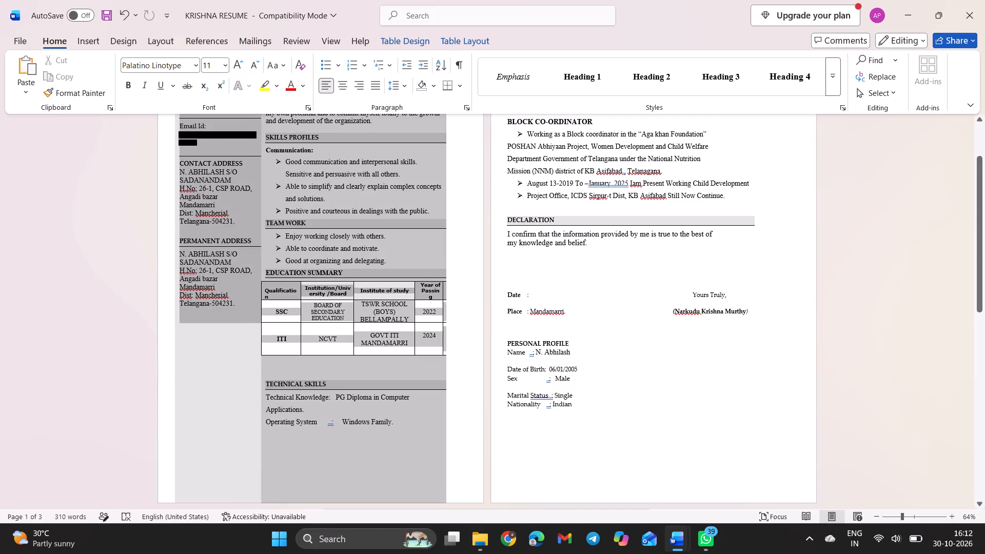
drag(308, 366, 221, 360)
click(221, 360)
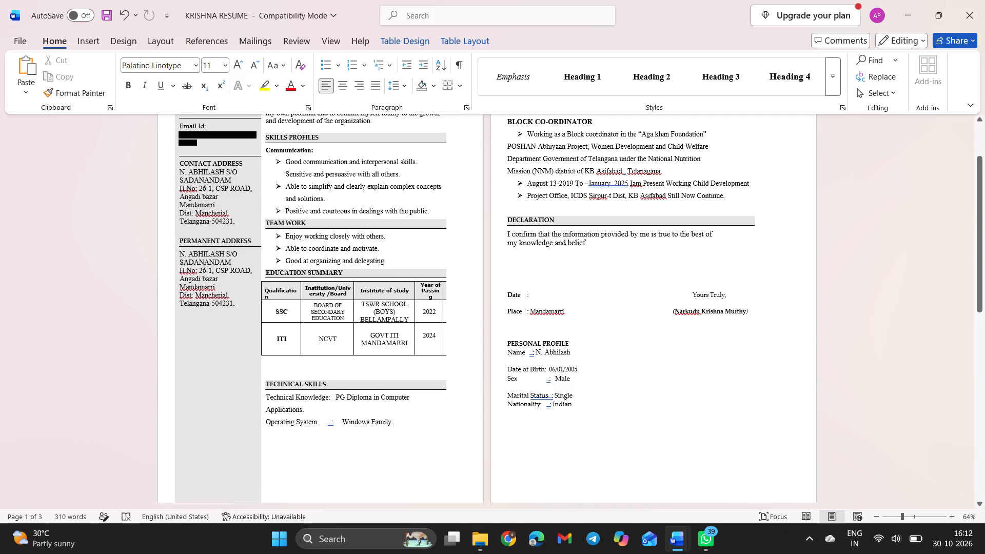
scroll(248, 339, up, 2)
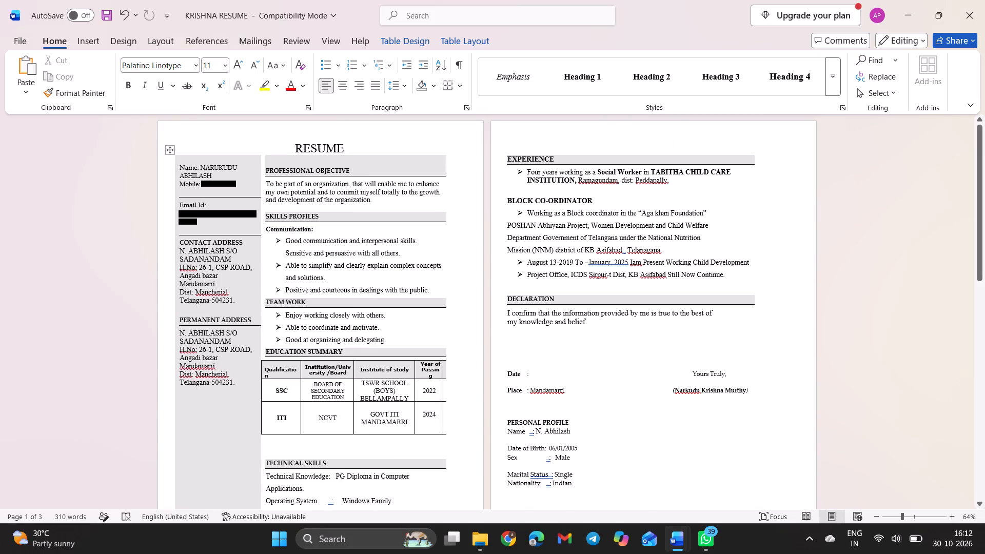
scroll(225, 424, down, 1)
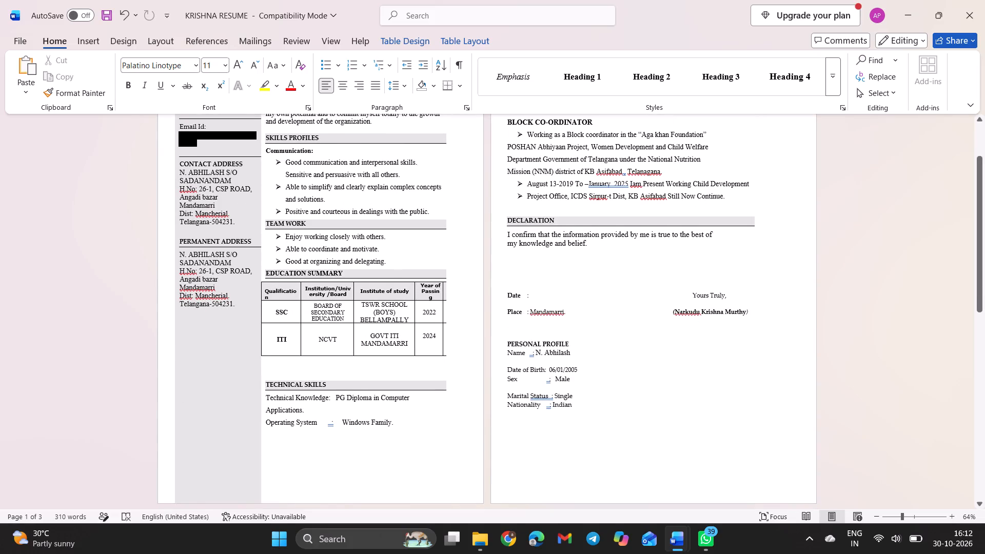
Delete the whole qualifications table under the Education Summary heading.
click(262, 283)
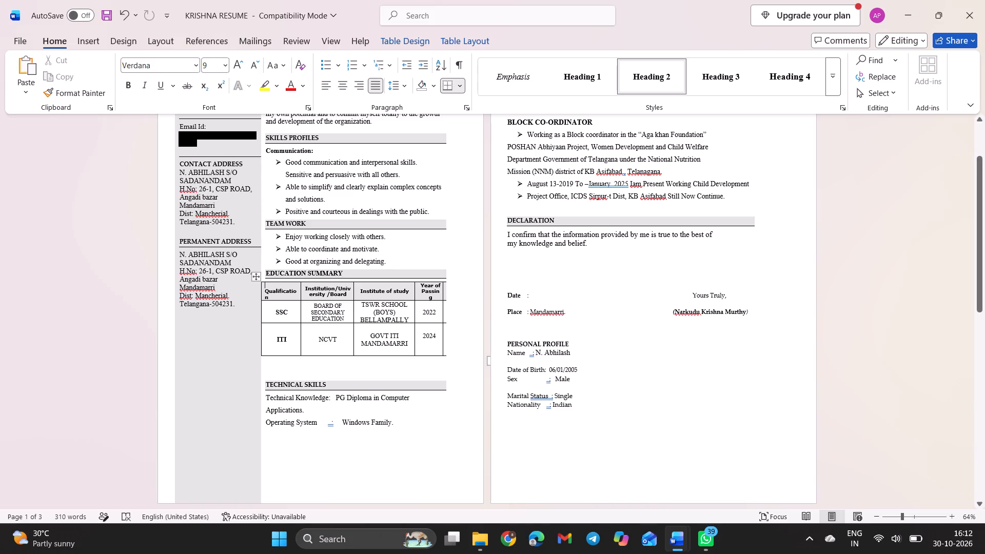
drag(262, 283, 262, 258)
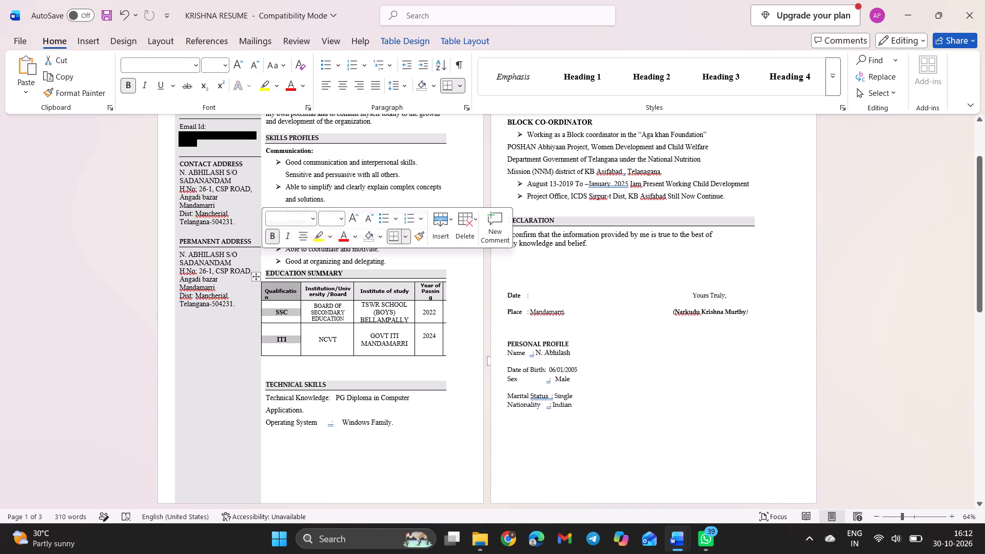
click(466, 229)
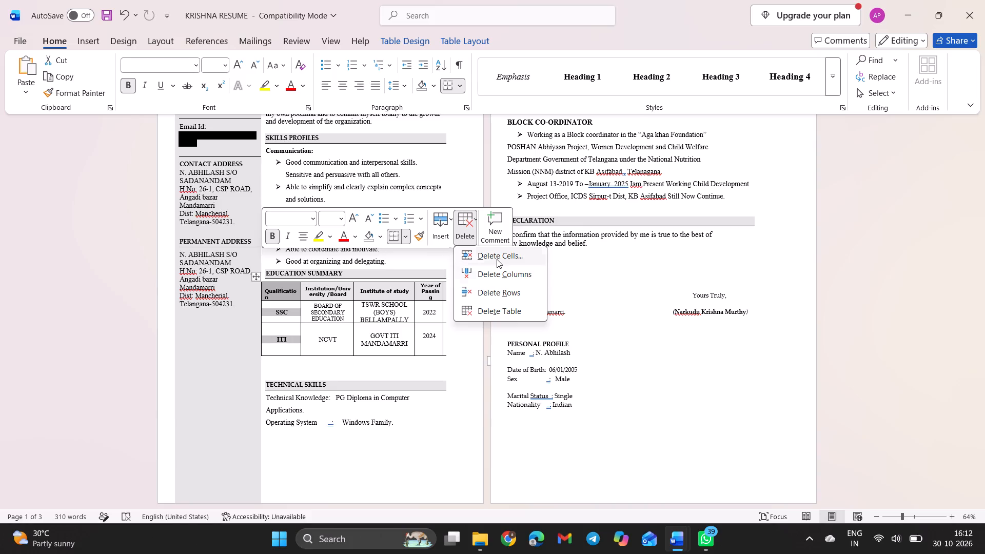
click(493, 316)
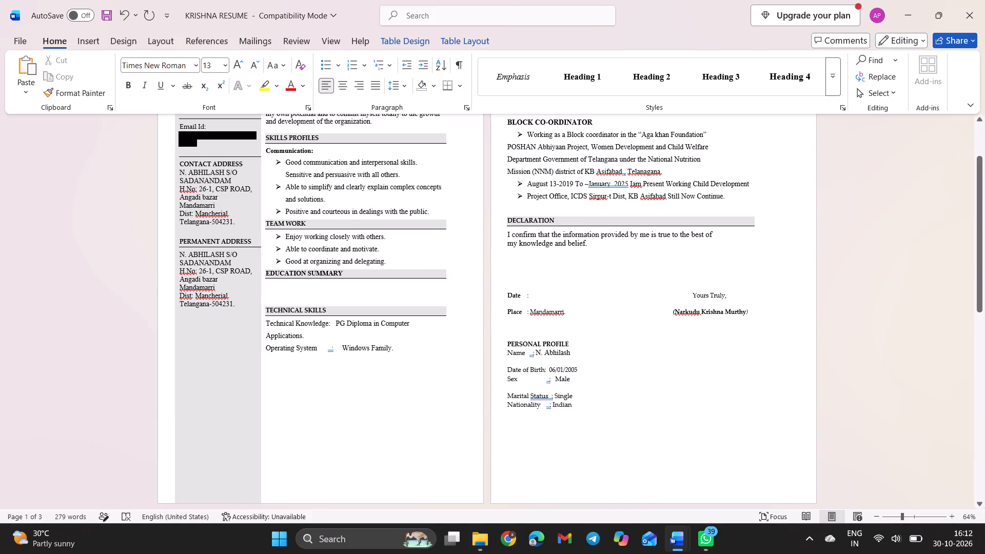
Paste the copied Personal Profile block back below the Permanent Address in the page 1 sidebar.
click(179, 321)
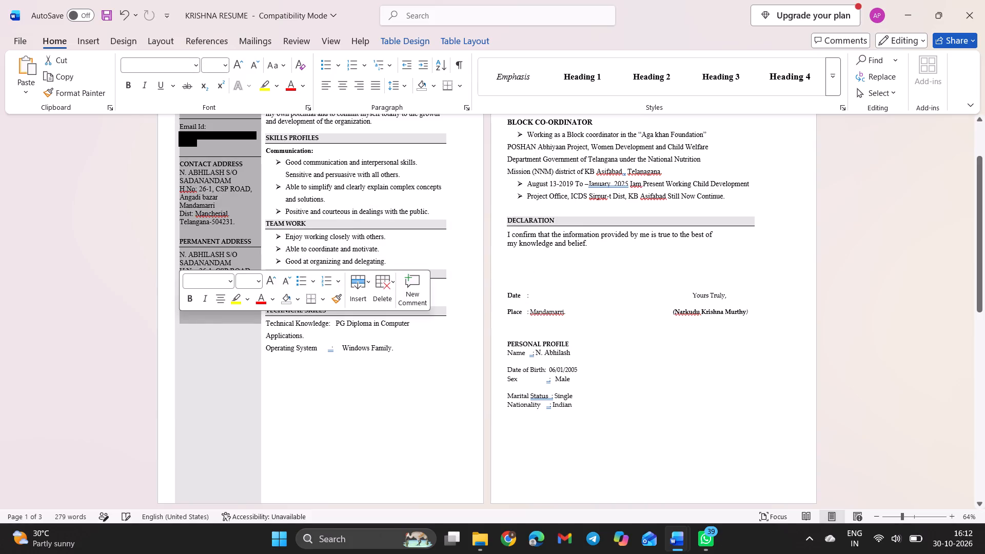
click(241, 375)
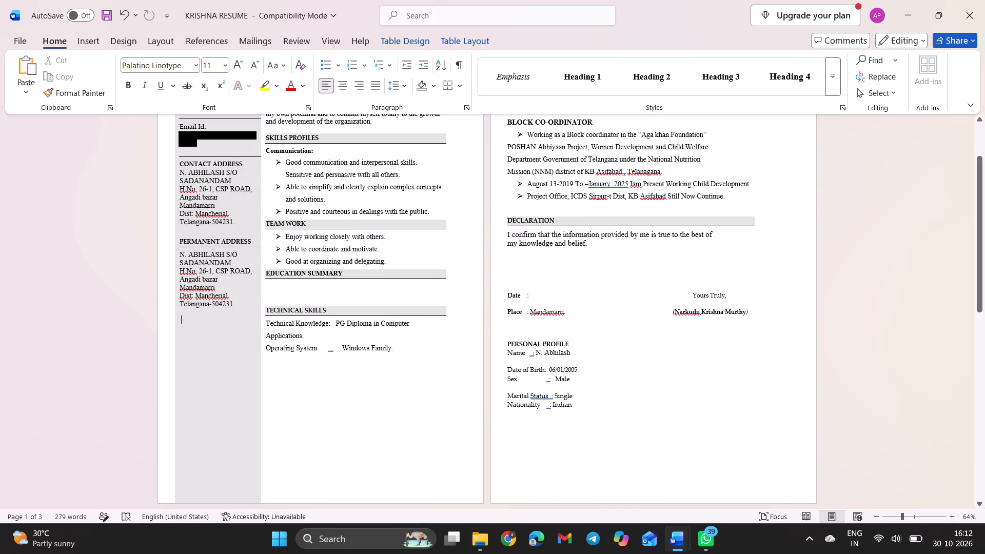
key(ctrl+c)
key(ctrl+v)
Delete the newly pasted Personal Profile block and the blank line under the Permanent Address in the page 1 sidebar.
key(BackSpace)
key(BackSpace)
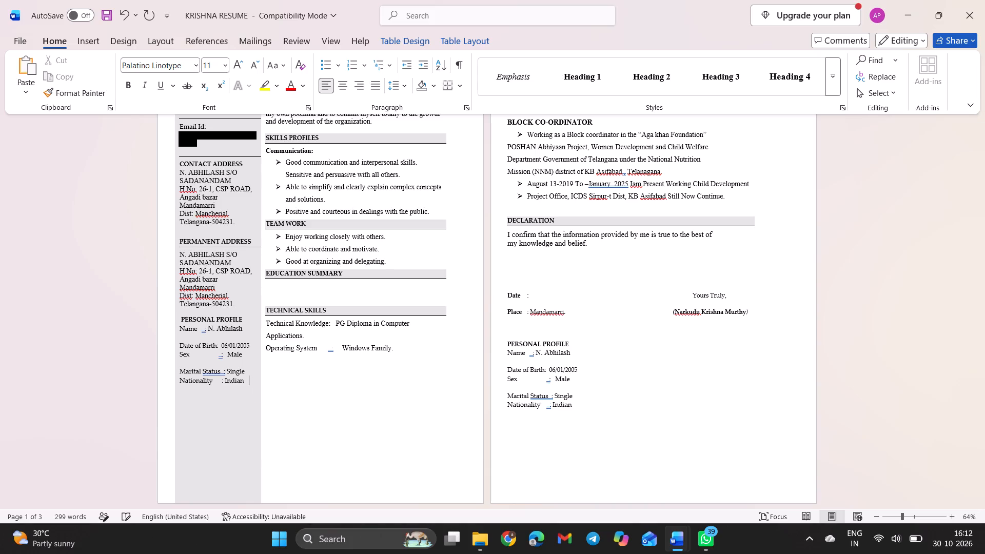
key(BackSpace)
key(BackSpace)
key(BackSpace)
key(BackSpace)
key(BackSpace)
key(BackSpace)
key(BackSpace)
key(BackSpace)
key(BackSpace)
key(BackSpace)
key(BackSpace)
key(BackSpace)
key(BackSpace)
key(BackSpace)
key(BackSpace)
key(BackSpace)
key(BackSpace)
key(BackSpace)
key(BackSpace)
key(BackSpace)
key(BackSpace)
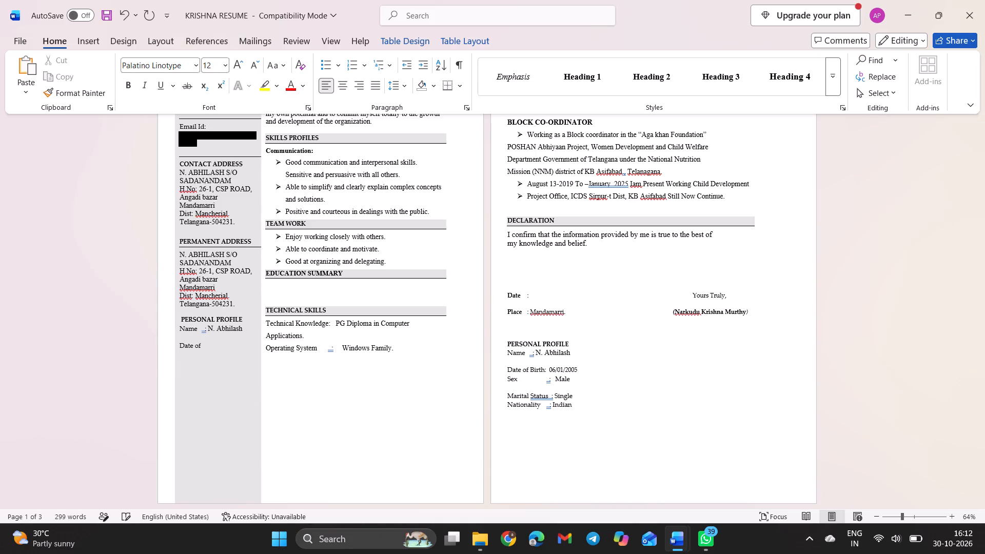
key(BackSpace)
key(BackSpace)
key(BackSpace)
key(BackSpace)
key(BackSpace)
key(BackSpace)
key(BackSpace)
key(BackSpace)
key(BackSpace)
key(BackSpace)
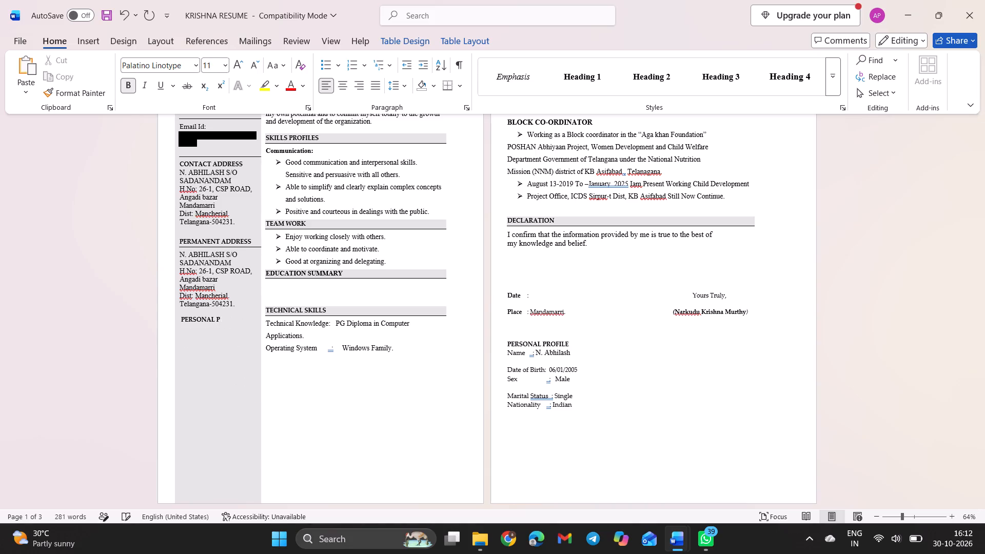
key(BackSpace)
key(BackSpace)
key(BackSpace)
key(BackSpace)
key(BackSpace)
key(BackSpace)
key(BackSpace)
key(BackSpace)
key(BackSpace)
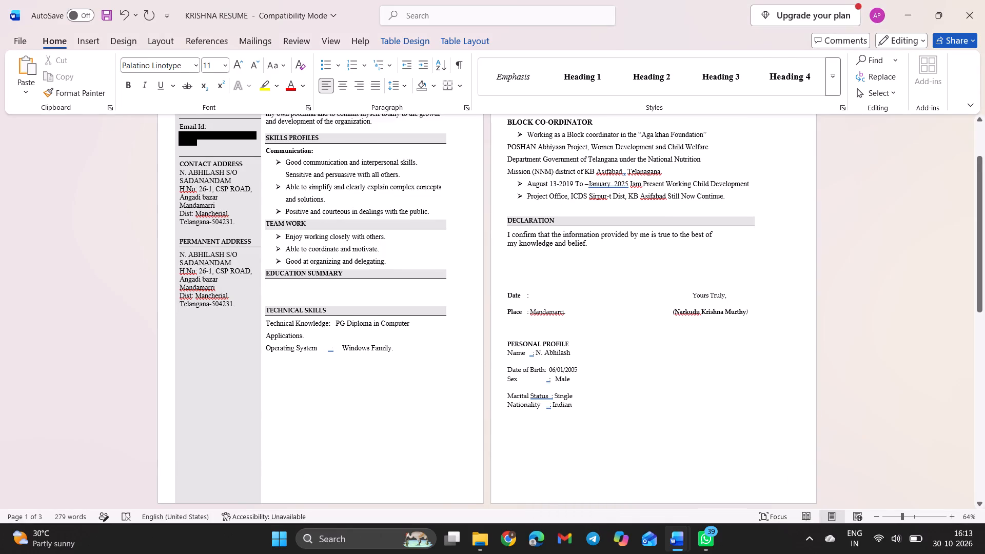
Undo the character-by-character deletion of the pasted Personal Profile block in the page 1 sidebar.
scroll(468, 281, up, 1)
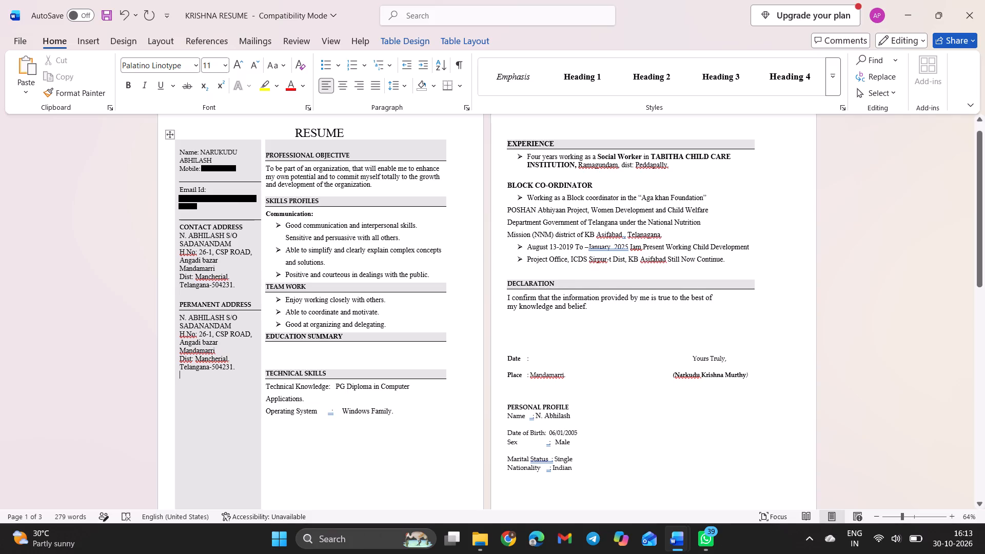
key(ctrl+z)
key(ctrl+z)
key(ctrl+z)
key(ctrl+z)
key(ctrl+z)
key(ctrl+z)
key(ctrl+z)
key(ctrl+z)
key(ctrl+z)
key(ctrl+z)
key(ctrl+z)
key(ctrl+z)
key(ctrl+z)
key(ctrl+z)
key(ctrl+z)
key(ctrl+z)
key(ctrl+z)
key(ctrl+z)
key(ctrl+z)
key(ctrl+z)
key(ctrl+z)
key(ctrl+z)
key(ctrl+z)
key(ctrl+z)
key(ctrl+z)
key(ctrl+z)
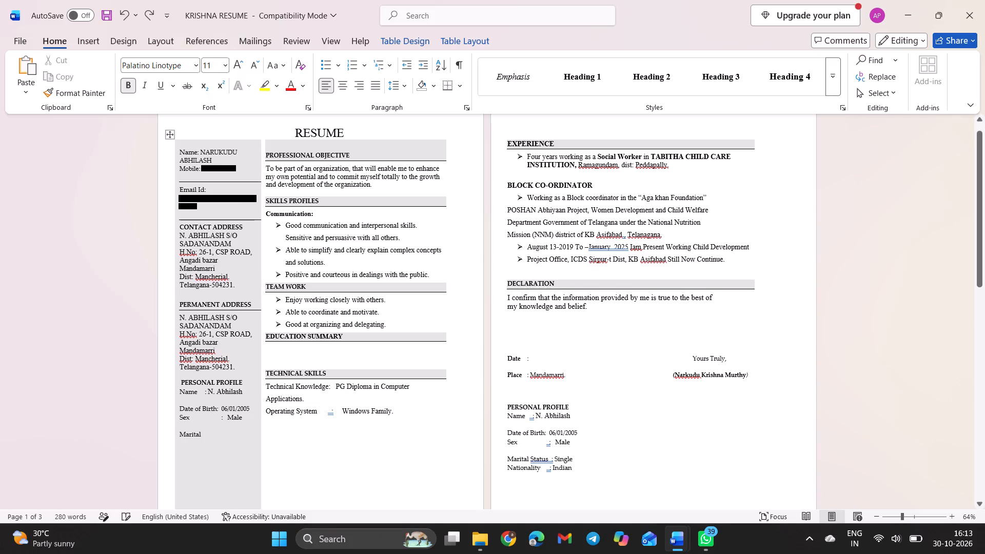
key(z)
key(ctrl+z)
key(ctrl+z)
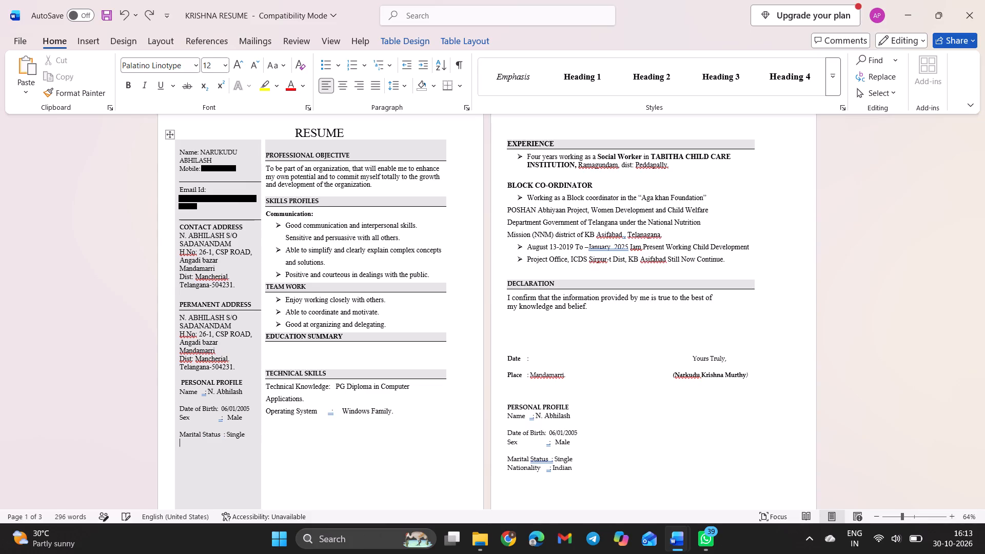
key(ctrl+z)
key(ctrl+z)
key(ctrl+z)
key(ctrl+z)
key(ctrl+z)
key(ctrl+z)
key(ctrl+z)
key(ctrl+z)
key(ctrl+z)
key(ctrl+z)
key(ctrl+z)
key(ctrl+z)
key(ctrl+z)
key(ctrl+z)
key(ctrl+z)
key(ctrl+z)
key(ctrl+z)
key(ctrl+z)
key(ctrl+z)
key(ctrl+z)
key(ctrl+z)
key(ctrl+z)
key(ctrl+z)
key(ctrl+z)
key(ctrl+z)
Keep undoing back through the page 1 deletions to restore the qualifications table and the original sidebar Personal Profile block.
key(ctrl+z)
key(ctrl+z)
key(ctrl+z)
key(ctrl+z)
key(ctrl+z)
key(ctrl+z)
key(ctrl+z)
key(ctrl+z)
key(ctrl+z)
key(ctrl+z)
key(ctrl+z)
key(ctrl+z)
key(ctrl+z)
key(ctrl+z)
key(ctrl+z)
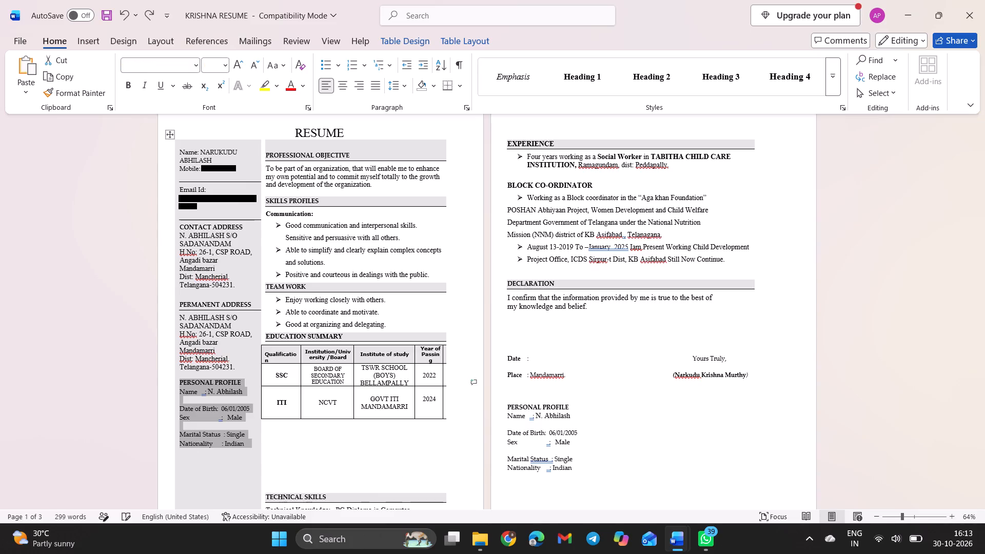
Undo the Personal Profile paste on page 2 and the insertion of the qualifications table under Education Summary.
key(ctrl+z)
key(ctrl+z)
key(ctrl+z)
key(ctrl+z)
key(ctrl+z)
key(ctrl+z)
key(ctrl+z)
key(ctrl+z)
key(ctrl+z)
key(ctrl+z)
key(ctrl+z)
key(ctrl+z)
key(ctrl+z)
key(ctrl+z)
key(ctrl+z)
key(ctrl+z)
key(ctrl+z)
key(ctrl+z)
key(ctrl+z)
key(ctrl+z)
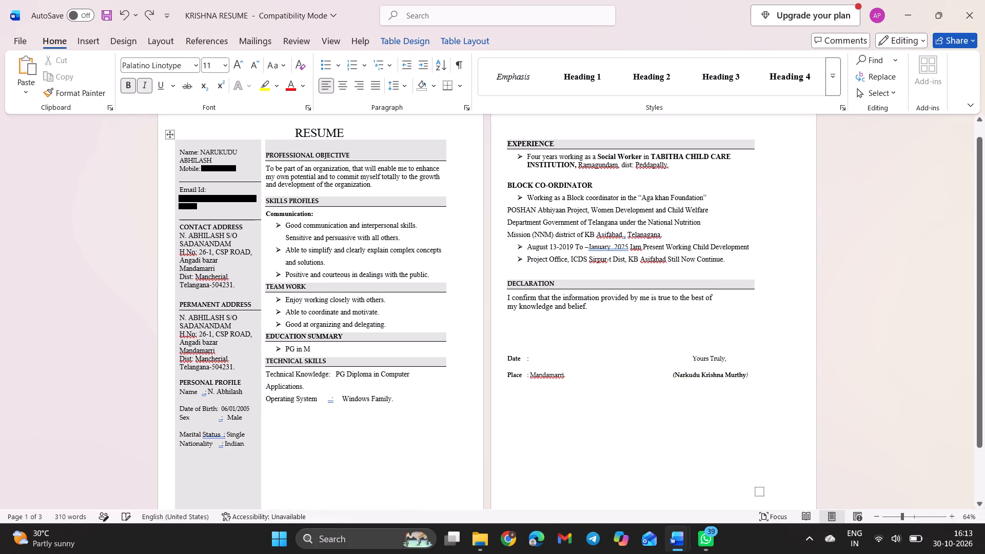
Undo the deletion of the SSC, AET and Degree bullets and most of the PG in MSW bullet under Education Summary.
key(ctrl+z)
key(ctrl+z)
key(ctrl+z)
key(ctrl+z)
key(ctrl+z)
key(ctrl+z)
key(ctrl+z)
key(ctrl+z)
key(ctrl+z)
key(ctrl+z)
key(ctrl+z)
key(ctrl+z)
key(ctrl+z)
key(ctrl+z)
key(ctrl+z)
key(ctrl+z)
key(ctrl+z)
key(ctrl+z)
key(ctrl+z)
key(ctrl+z)
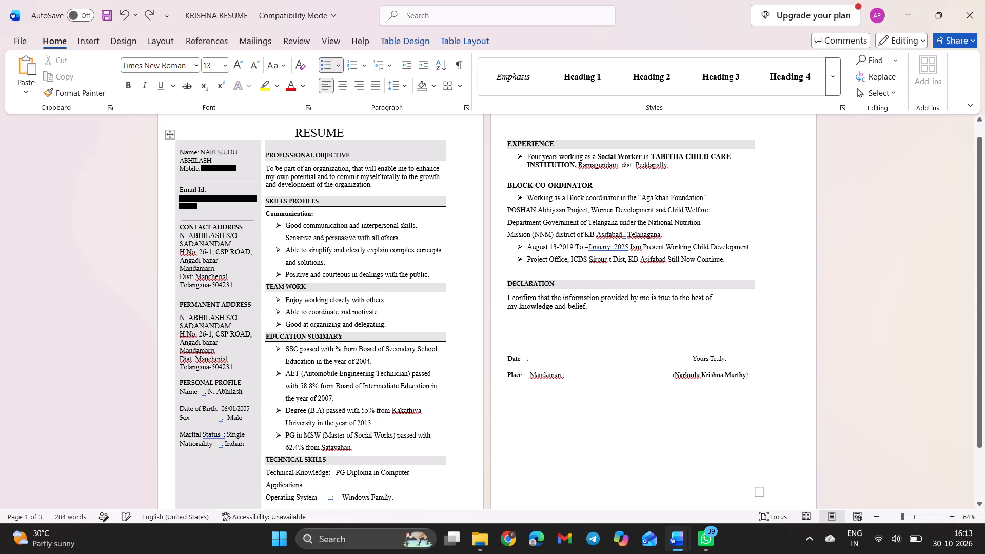
Keep undoing the character-by-character deletion of the PG in MSW bullet's ending, back to "Satavahana University in the year of 2017.".
key(ctrl+z)
key(ctrl+z)
key(ctrl+z)
key(ctrl+z)
key(ctrl+z)
key(ctrl+z)
key(ctrl+z)
key(ctrl+z)
key(ctrl+z)
key(ctrl+z)
key(ctrl+z)
key(ctrl+z)
key(ctrl+z)
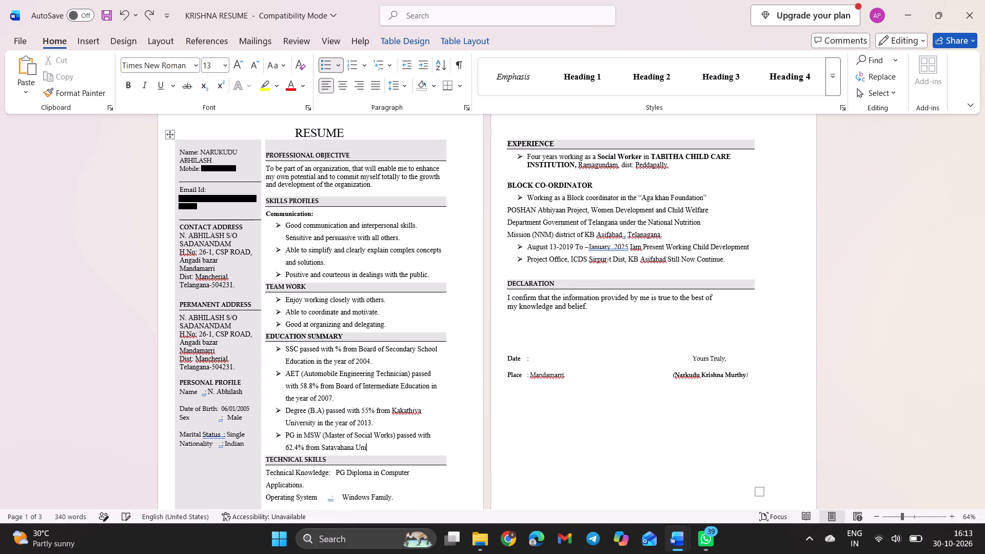
key(ctrl+z)
key(ctrl+z)
key(ctrl+z)
key(ctrl+z)
key(ctrl+z)
key(ctrl+z)
key(ctrl+z)
key(ctrl+z)
key(ctrl+z)
key(ctrl+z)
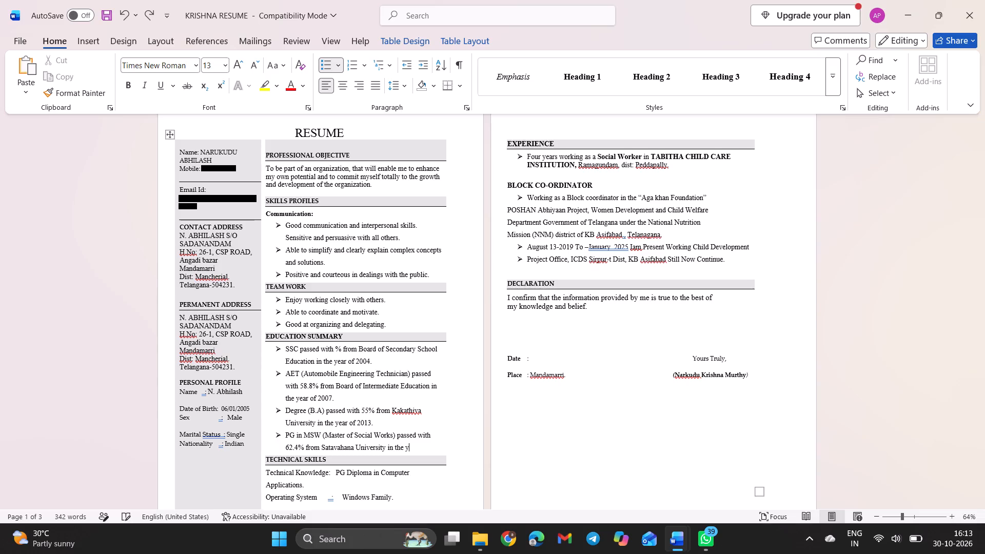
key(ctrl+z)
key(ctrl+z)
key(ctrl+z)
key(ctrl+z)
key(ctrl+z)
key(ctrl+z)
key(ctrl+z)
key(ctrl+z)
key(ctrl+z)
key(ctrl+z)
key(ctrl+z)
key(ctrl+z)
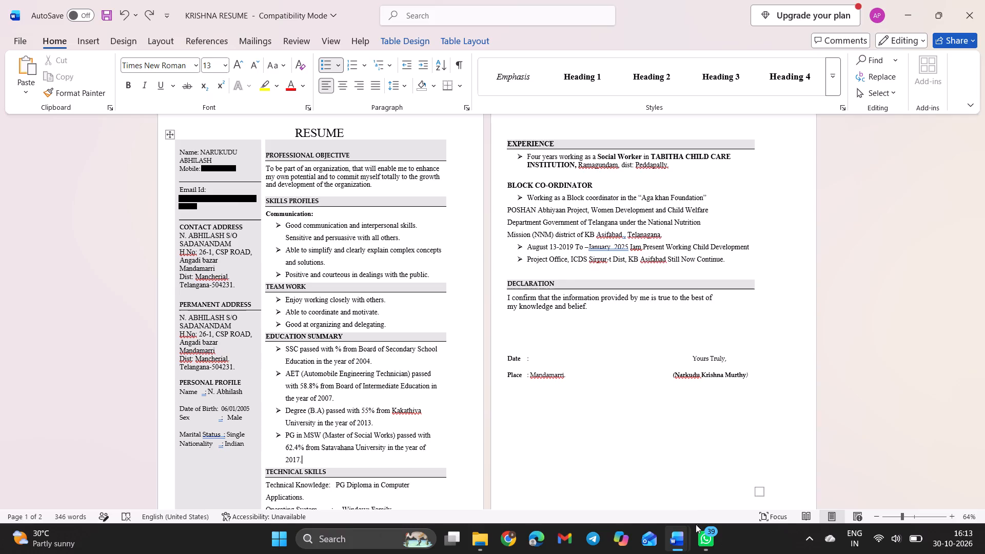
Switch to the Abhilash document and enlarge the Educational Profile table to about the full width of the section heading.
click(605, 454)
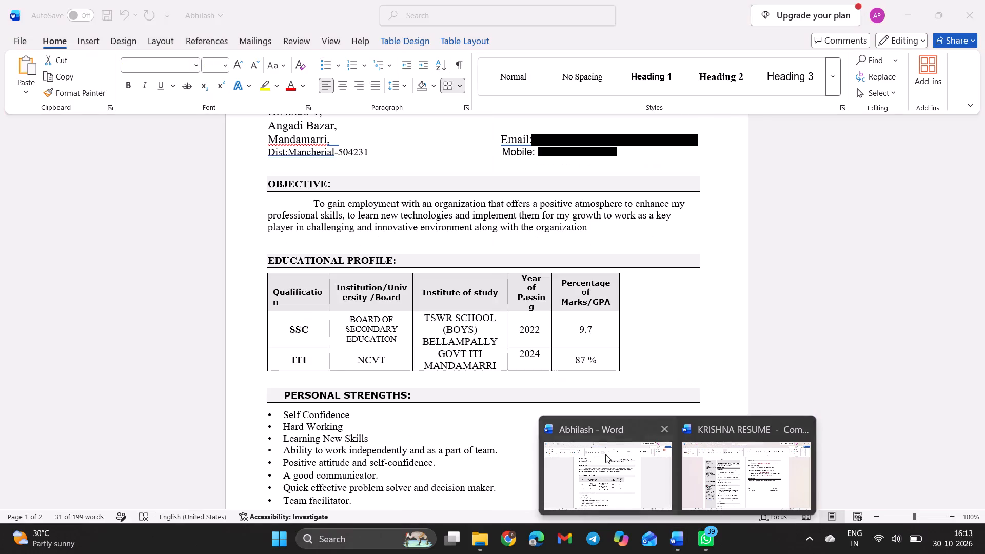
click(711, 402)
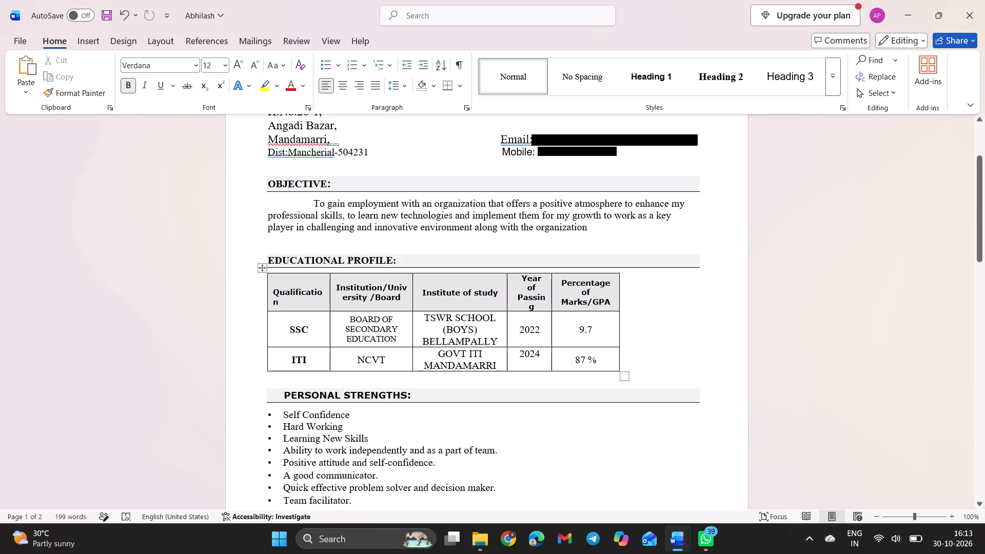
drag(622, 372, 700, 360)
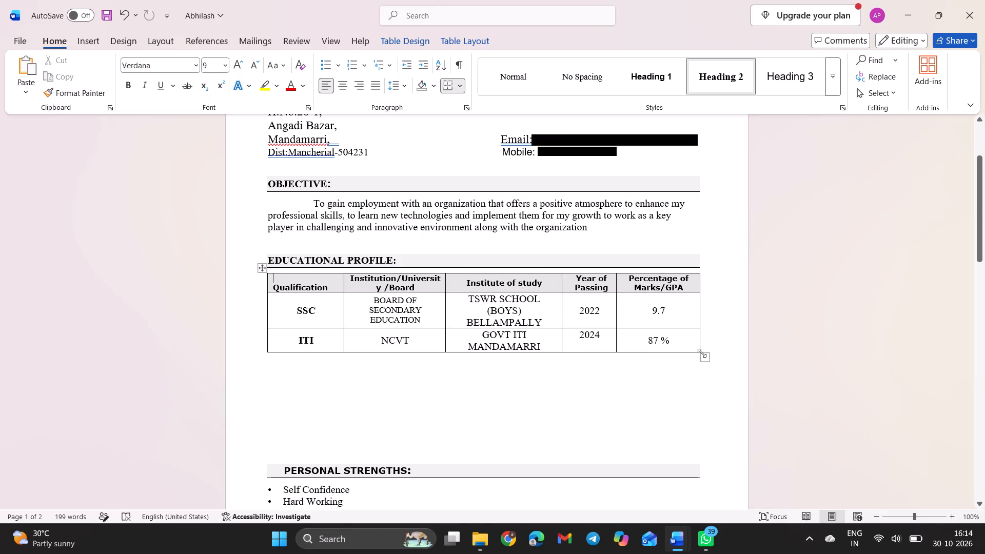
drag(702, 353, 701, 369)
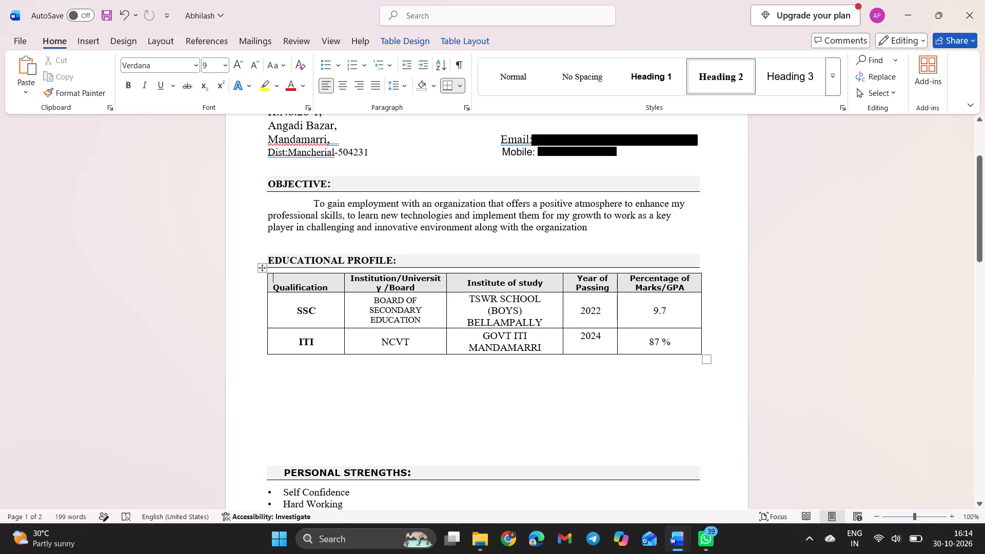
drag(702, 355, 705, 371)
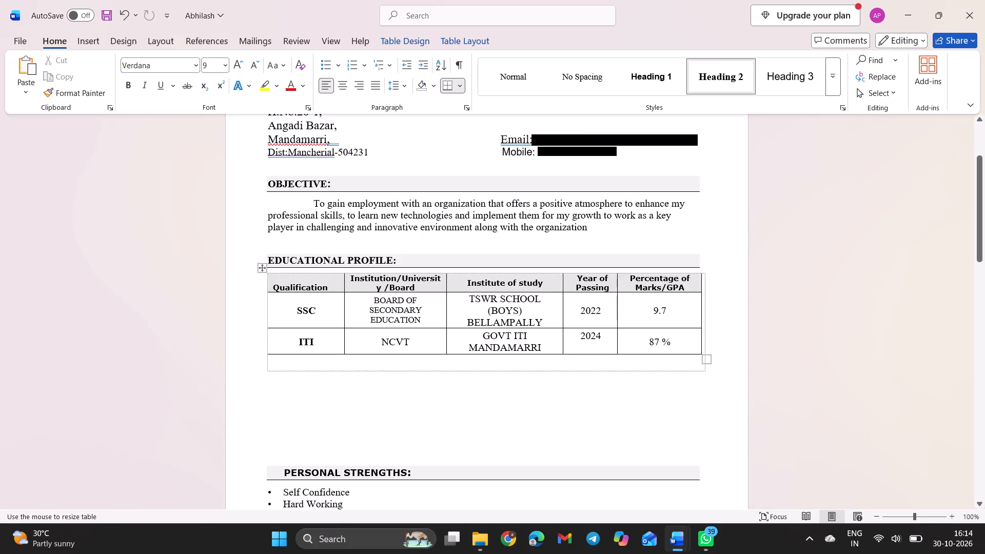
drag(705, 371, 705, 371)
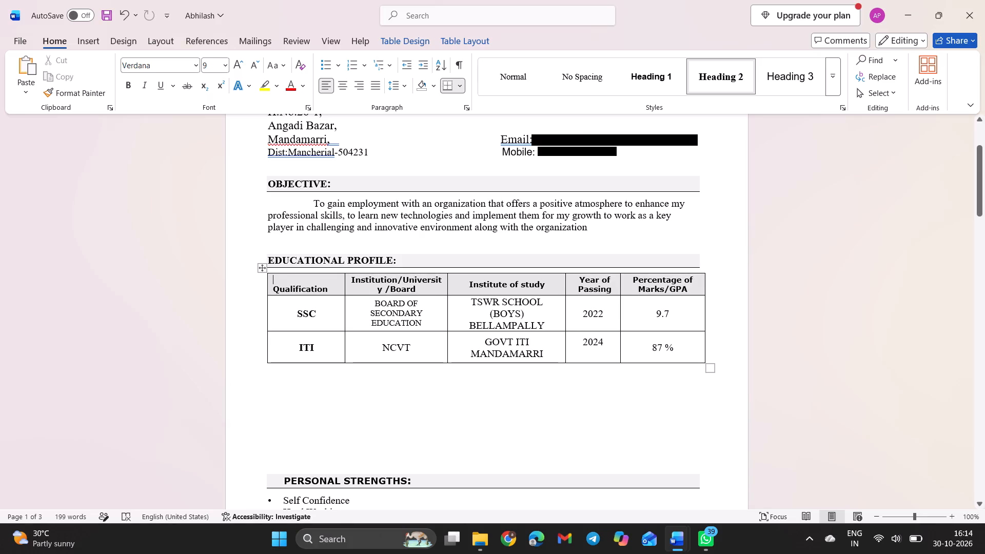
click(476, 264)
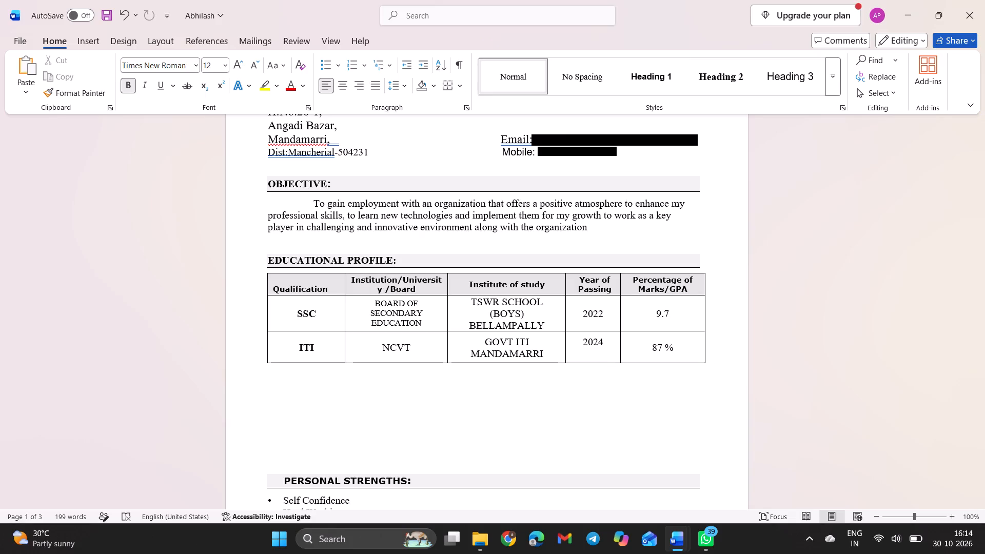
Add a line in capitals below the candidate's name in the resume header, reading "S/O" followed by the father's name.
scroll(466, 164, up, 2)
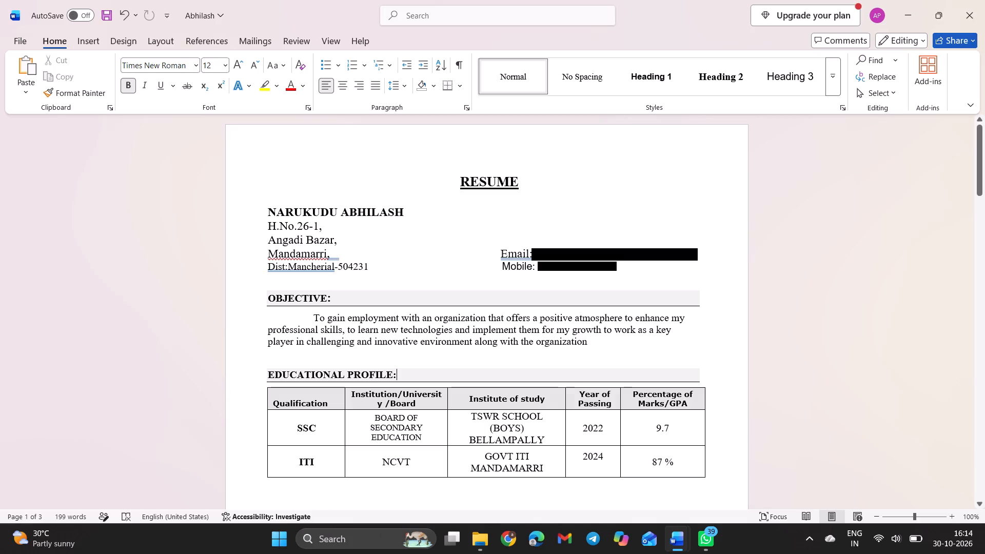
click(409, 212)
key(Return)
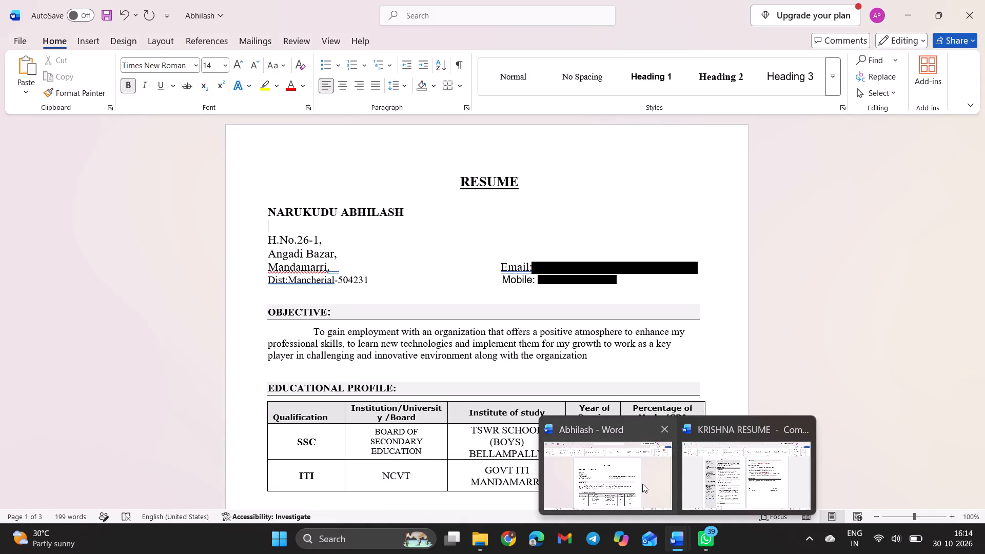
click(642, 484)
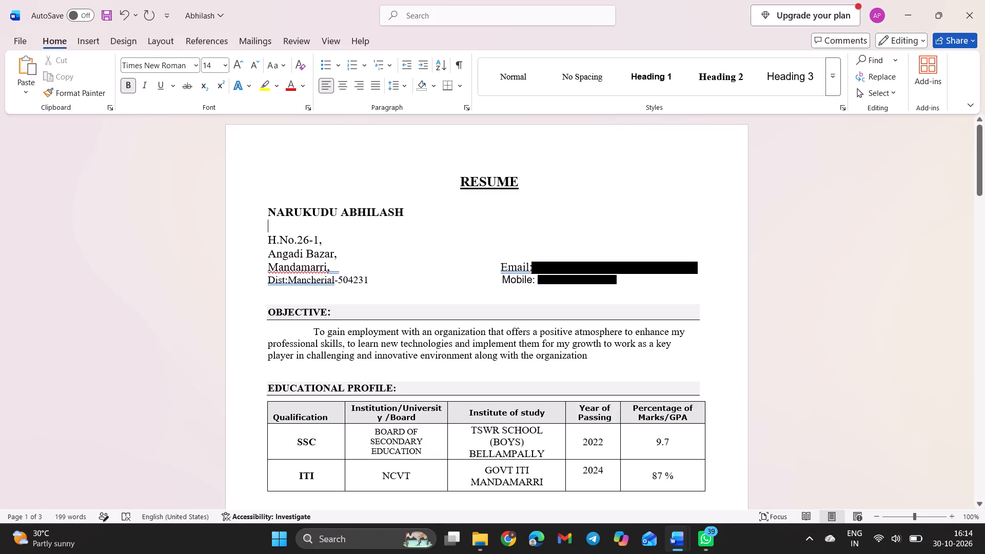
key(s)
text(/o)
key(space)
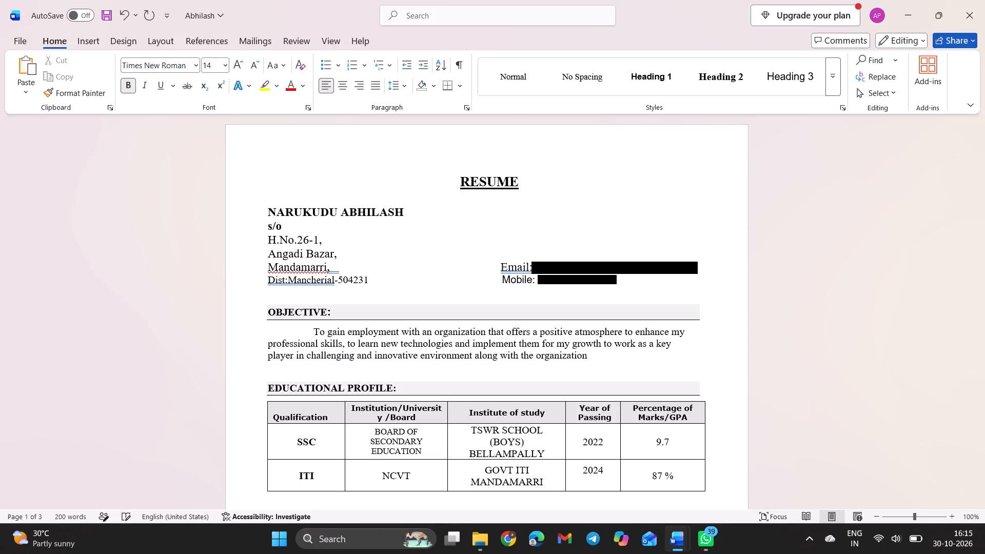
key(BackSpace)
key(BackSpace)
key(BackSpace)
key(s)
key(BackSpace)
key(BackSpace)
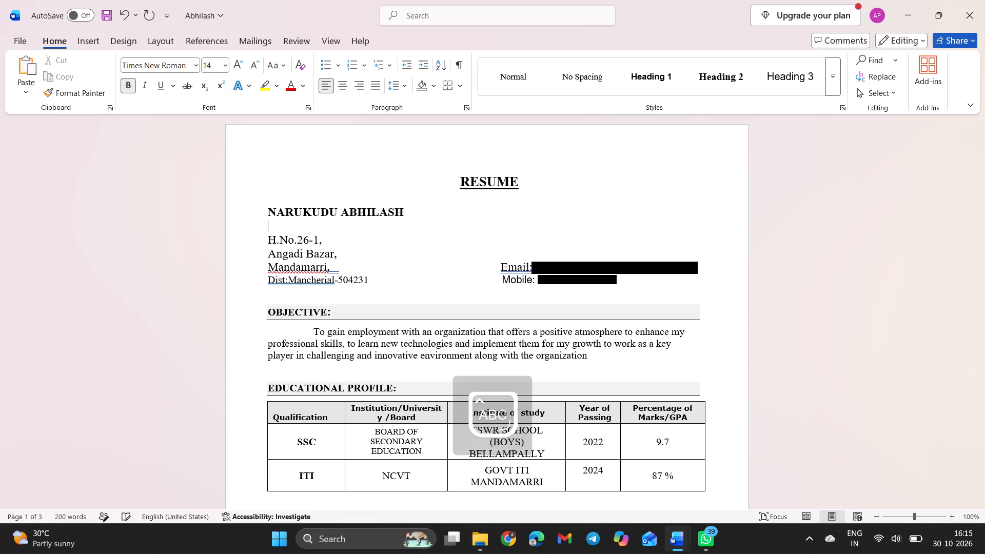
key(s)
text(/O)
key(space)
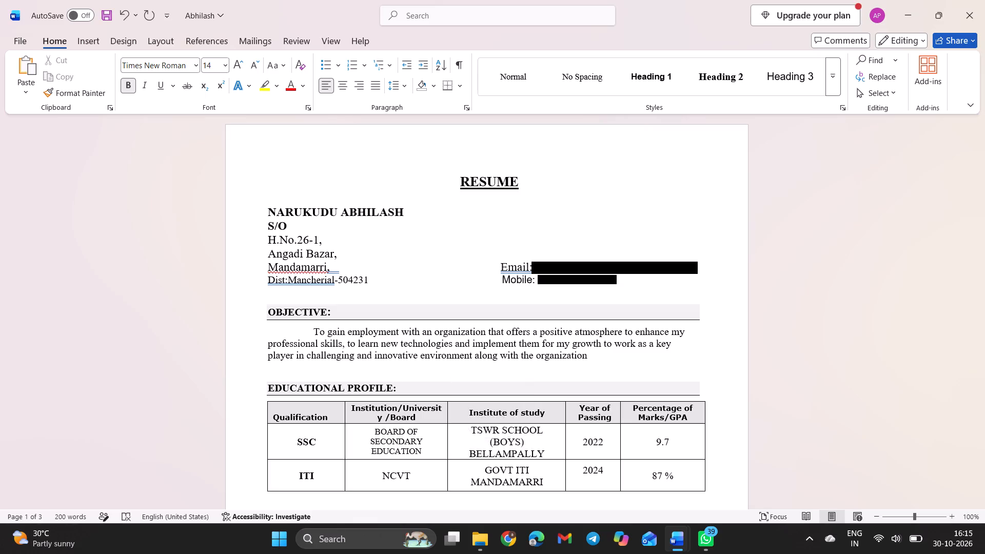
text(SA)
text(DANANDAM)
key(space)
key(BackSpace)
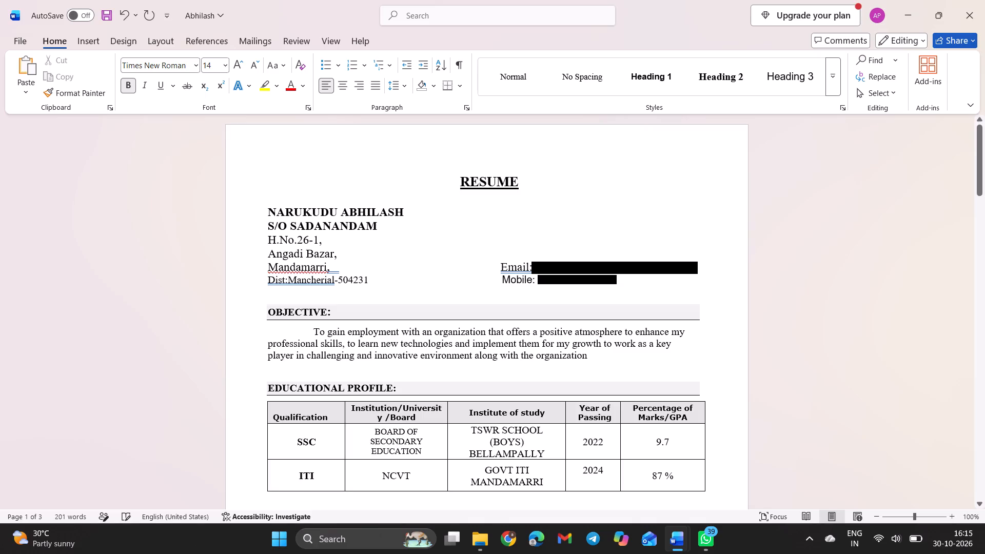
Copy the Contact Address lines from the house number through the PIN code in the KRISHNA RESUME sidebar.
click(323, 245)
drag(266, 241, 349, 290)
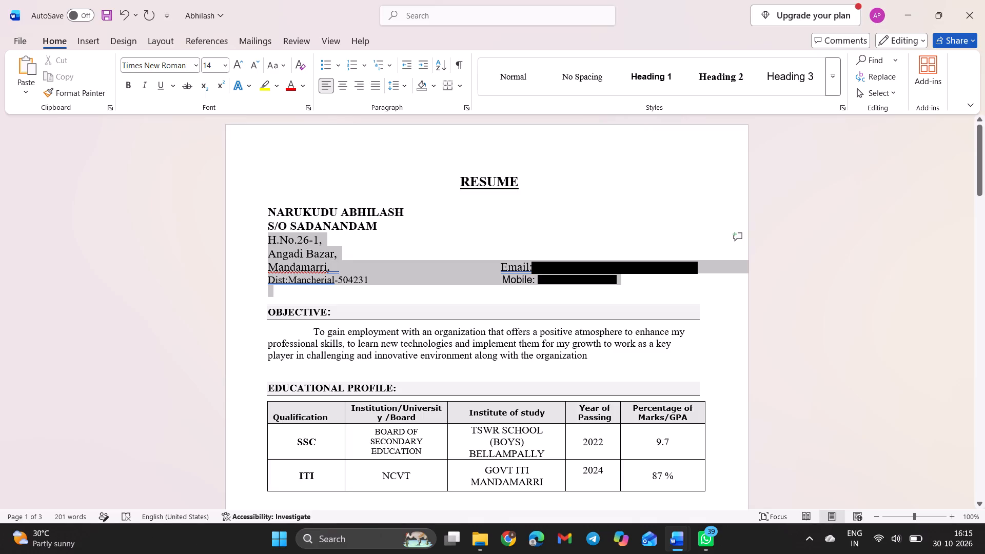
drag(349, 290, 363, 284)
click(363, 284)
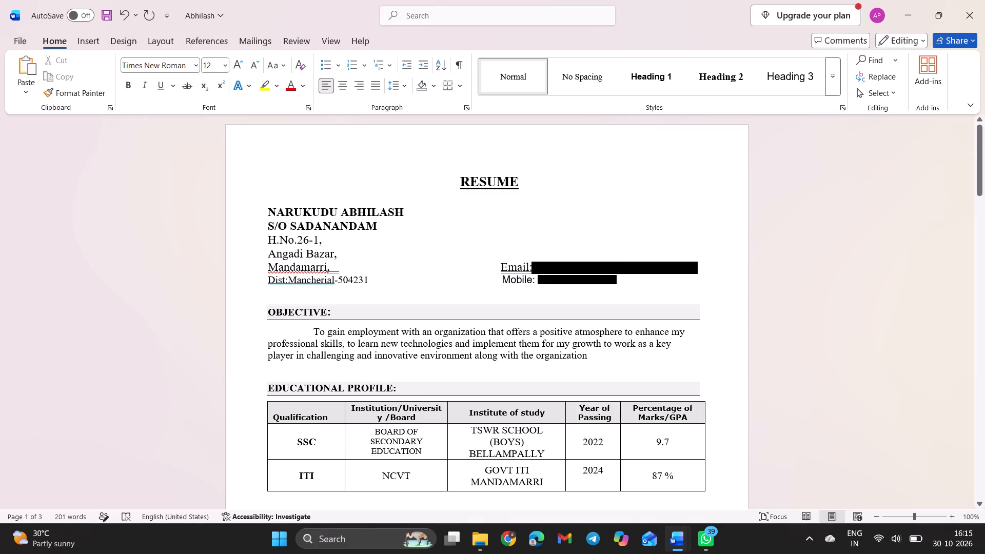
click(370, 283)
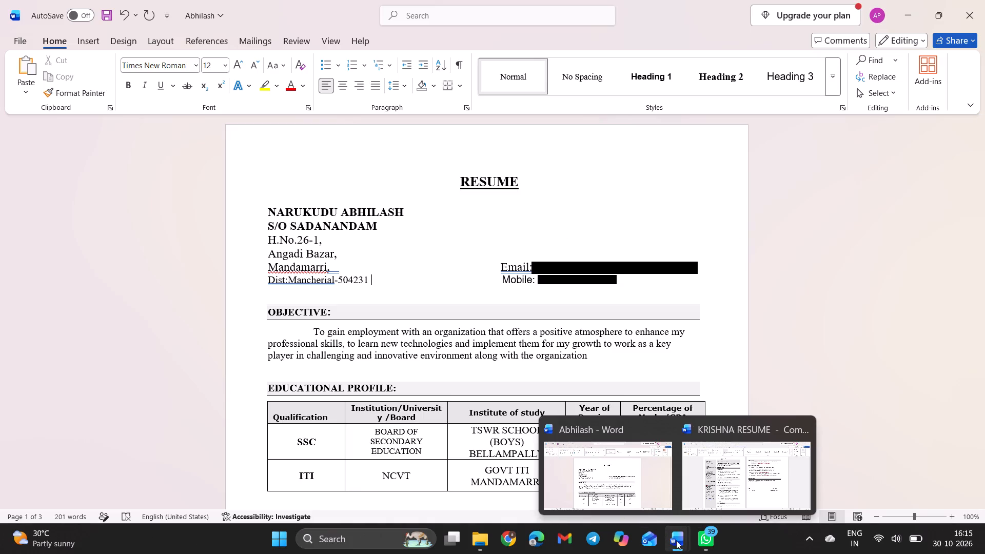
click(711, 500)
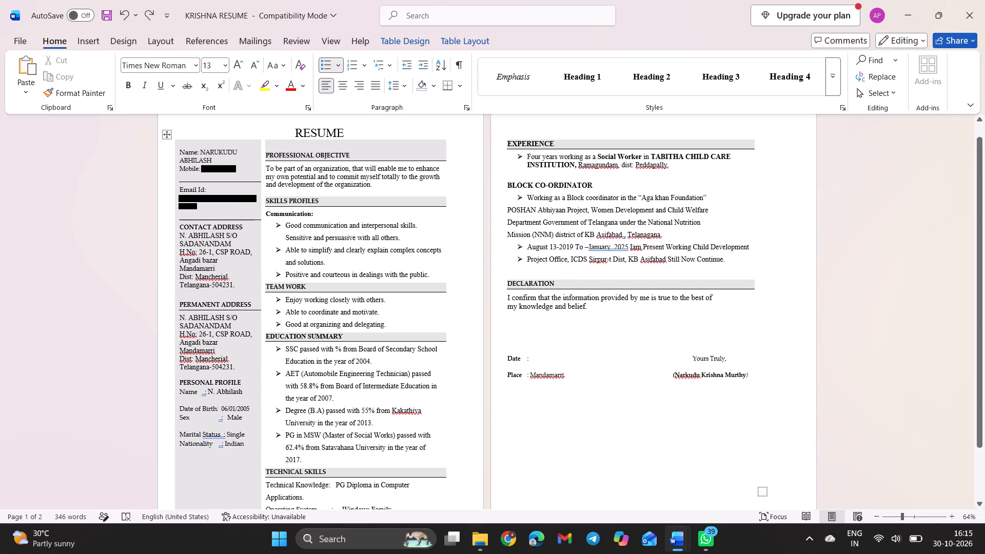
drag(179, 256, 193, 265)
click(193, 265)
drag(233, 284, 151, 259)
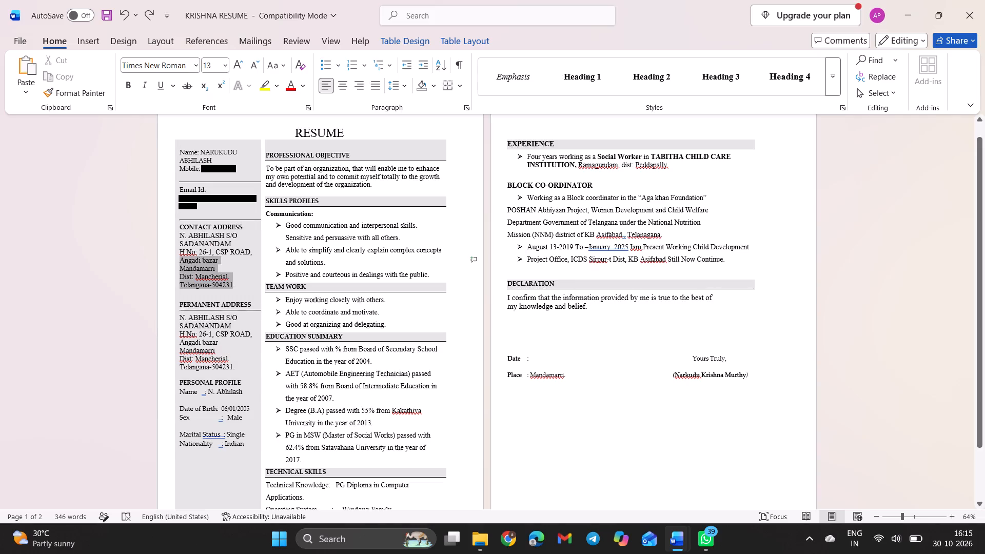
drag(151, 259, 150, 255)
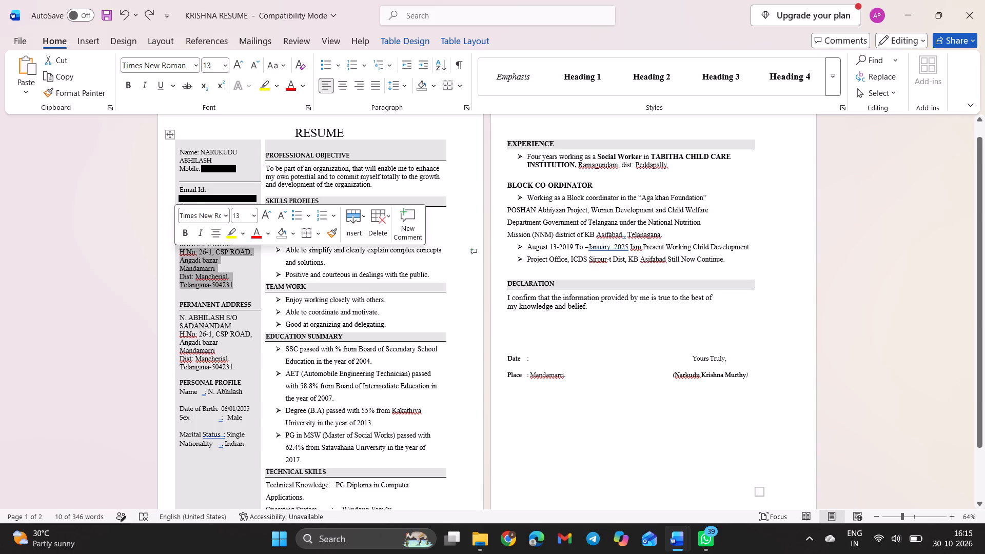
key(ctrl+c)
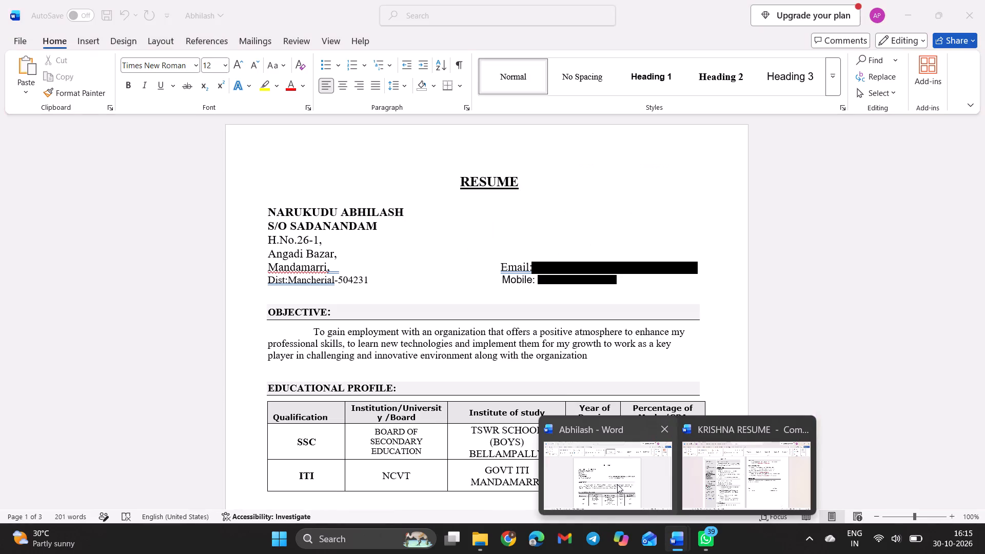
Switch to the Abhilash document and delete the district and PIN code text from the old header address.
click(617, 484)
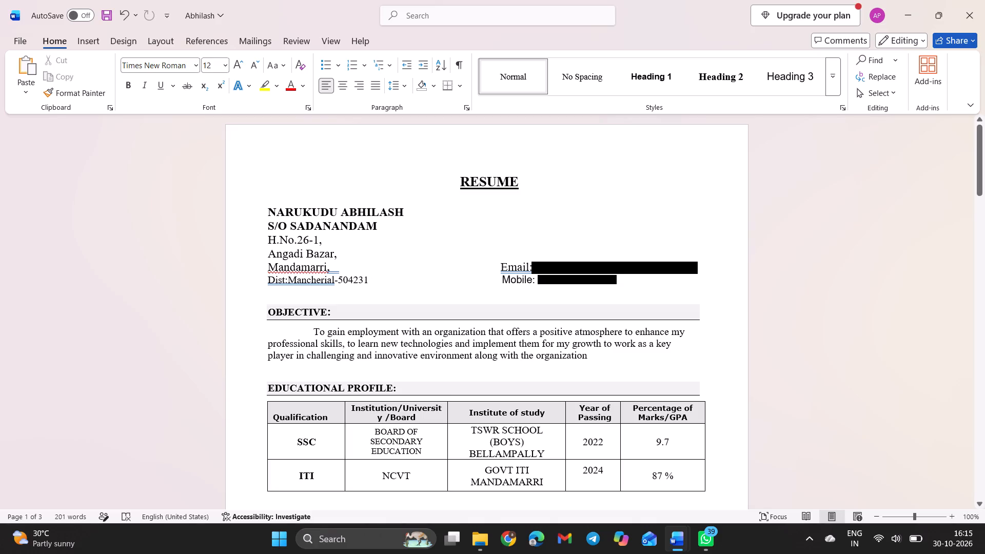
key(BackSpace)
key(BackSpace)
key(BackSpace)
key(BackSpace)
key(BackSpace)
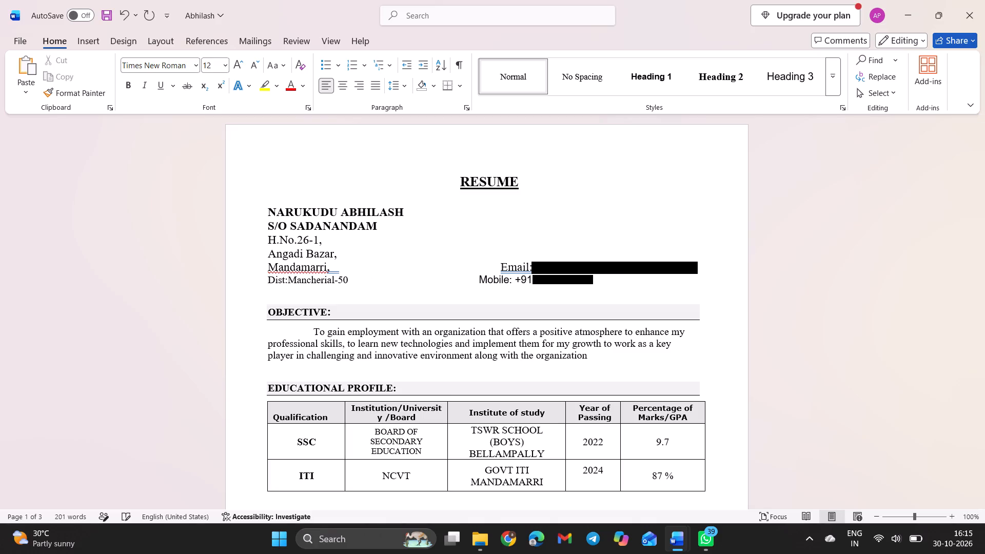
key(BackSpace)
key(BackSpace)
key(BackSpace)
key(BackSpace)
key(BackSpace)
key(BackSpace)
key(BackSpace)
key(BackSpace)
key(BackSpace)
key(BackSpace)
key(BackSpace)
key(BackSpace)
key(BackSpace)
key(BackSpace)
key(BackSpace)
key(BackSpace)
key(BackSpace)
key(BackSpace)
key(BackSpace)
key(BackSpace)
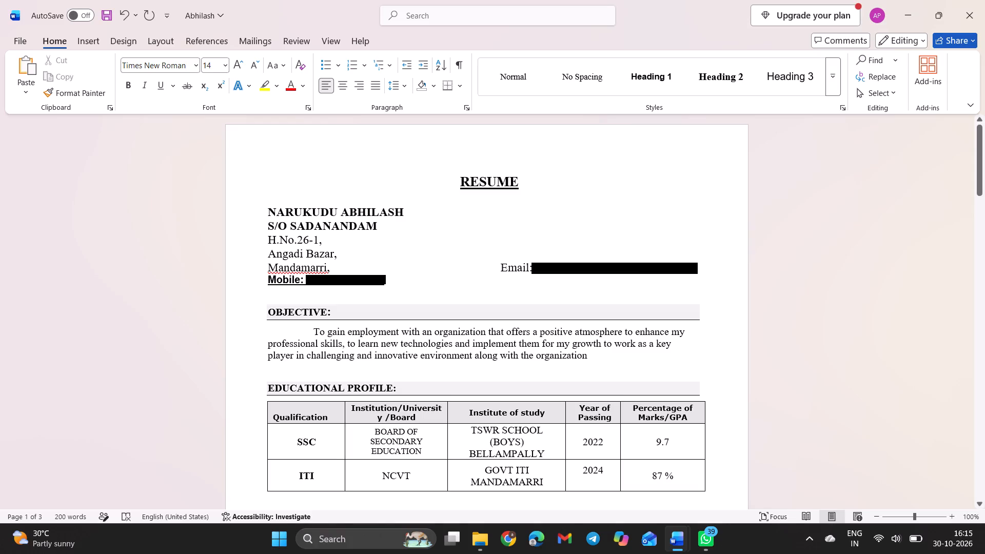
Delete the remaining old address text in the header, from the town back through the house number.
click(330, 268)
key(BackSpace)
key(BackSpace)
key(BackSpace)
key(BackSpace)
key(BackSpace)
key(BackSpace)
key(BackSpace)
key(BackSpace)
key(BackSpace)
key(BackSpace)
key(BackSpace)
key(BackSpace)
key(BackSpace)
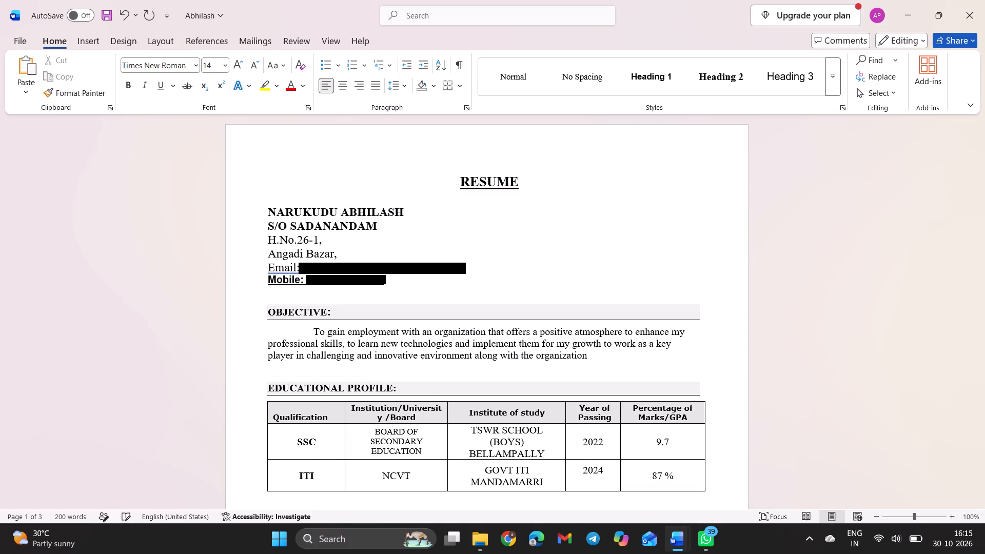
key(BackSpace)
key(BackSpace)
key(BackSpace)
key(BackSpace)
key(BackSpace)
key(BackSpace)
key(BackSpace)
key(BackSpace)
key(BackSpace)
key(BackSpace)
key(BackSpace)
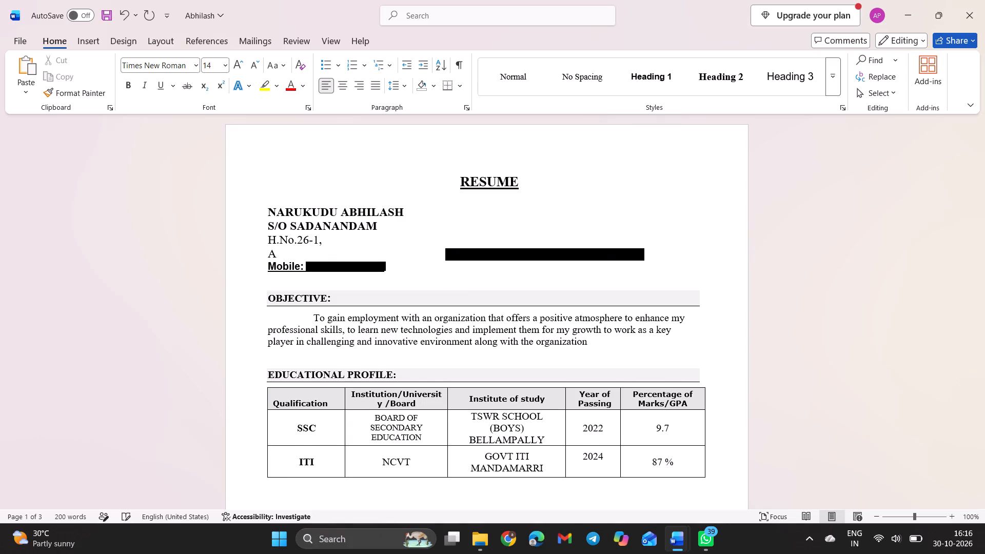
key(BackSpace)
key(BackSpace)
key(BackSpace)
key(BackSpace)
key(BackSpace)
key(BackSpace)
key(BackSpace)
key(BackSpace)
key(BackSpace)
key(BackSpace)
key(BackSpace)
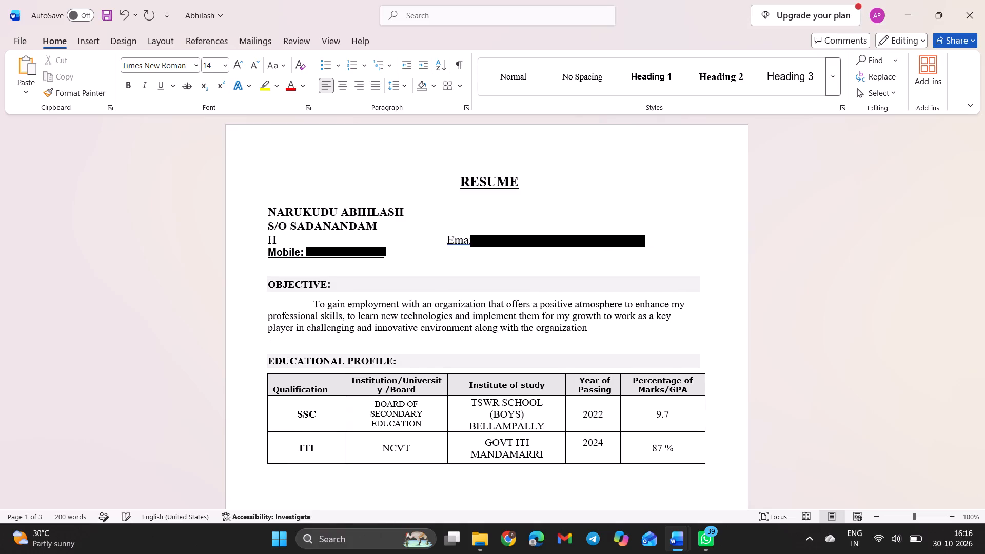
key(BackSpace)
key(BackSpace)
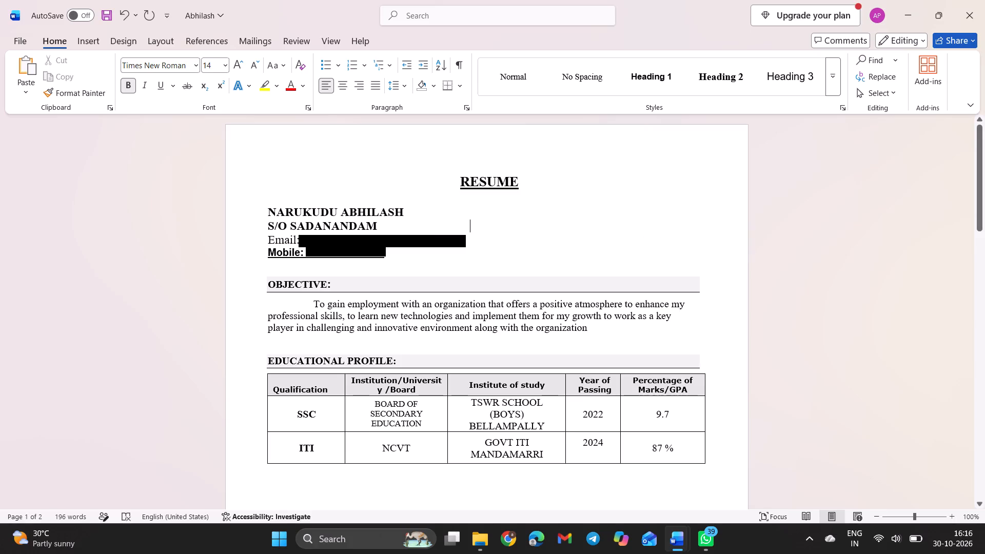
Delete the Email and Mobile lines from the resume header.
drag(269, 244, 415, 249)
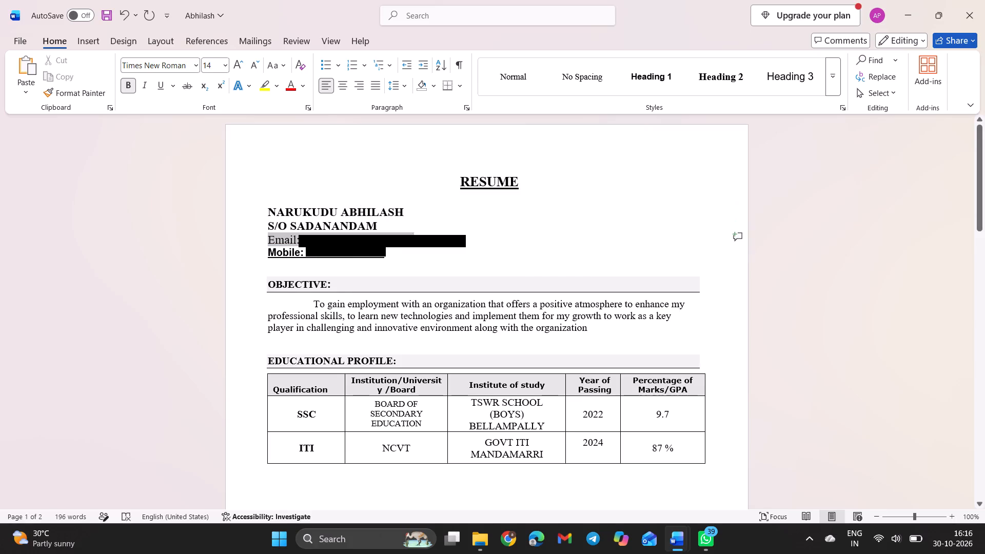
drag(415, 249, 405, 265)
click(405, 265)
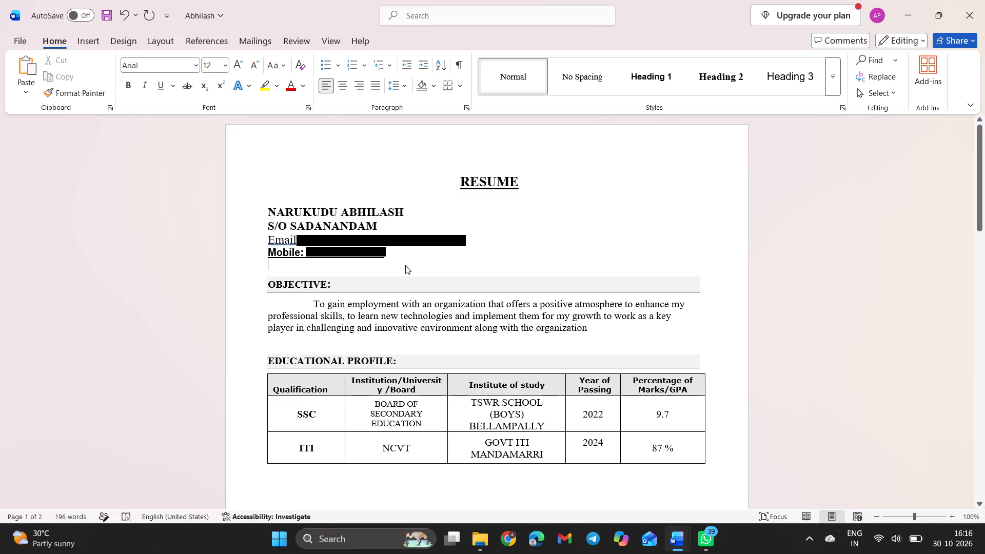
drag(388, 253, 261, 234)
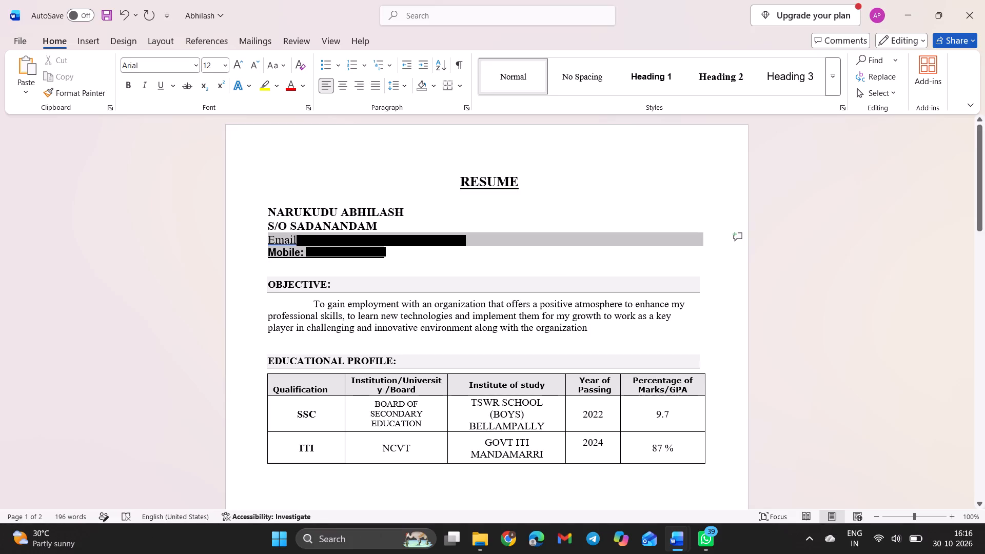
drag(261, 234, 264, 234)
key(BackSpace)
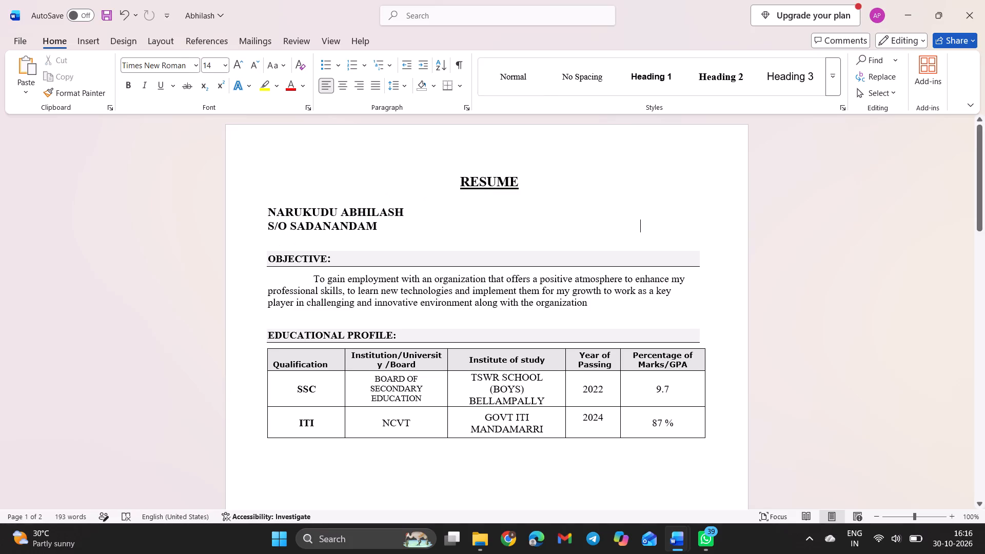
Paste the copied contact address on a new line directly below the S/O line.
click(381, 221)
key(Return)
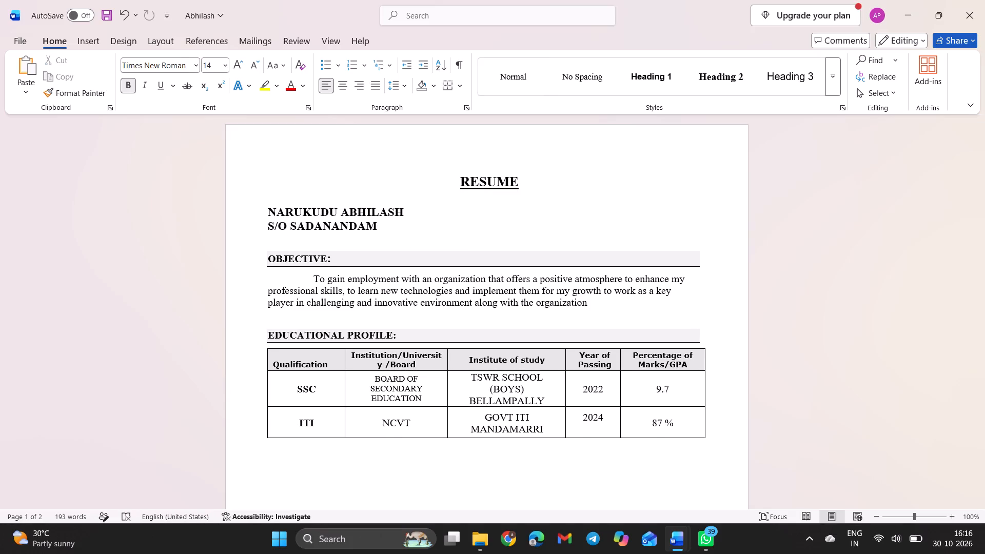
key(ctrl+v)
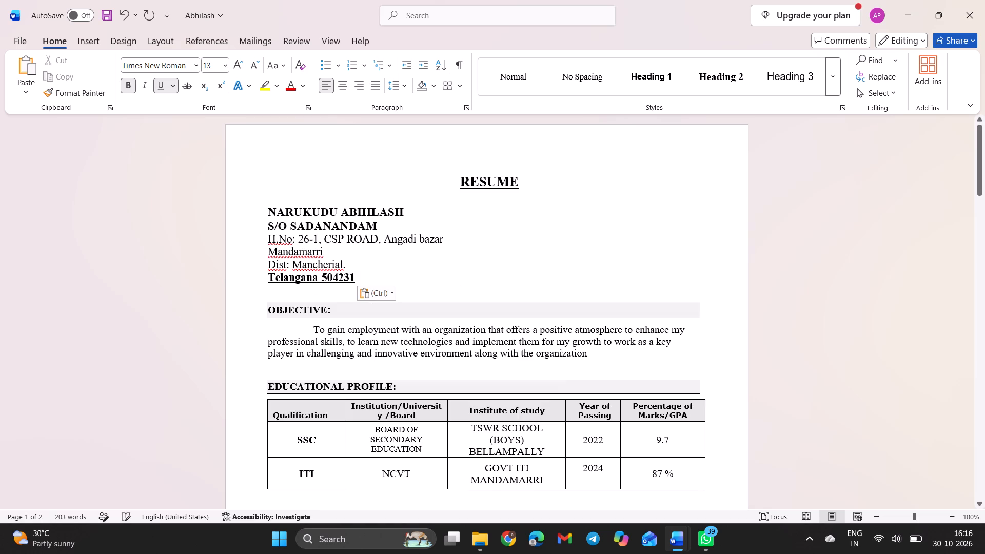
Break the pasted address's first line after the road name so the locality starts on its own line.
click(380, 275)
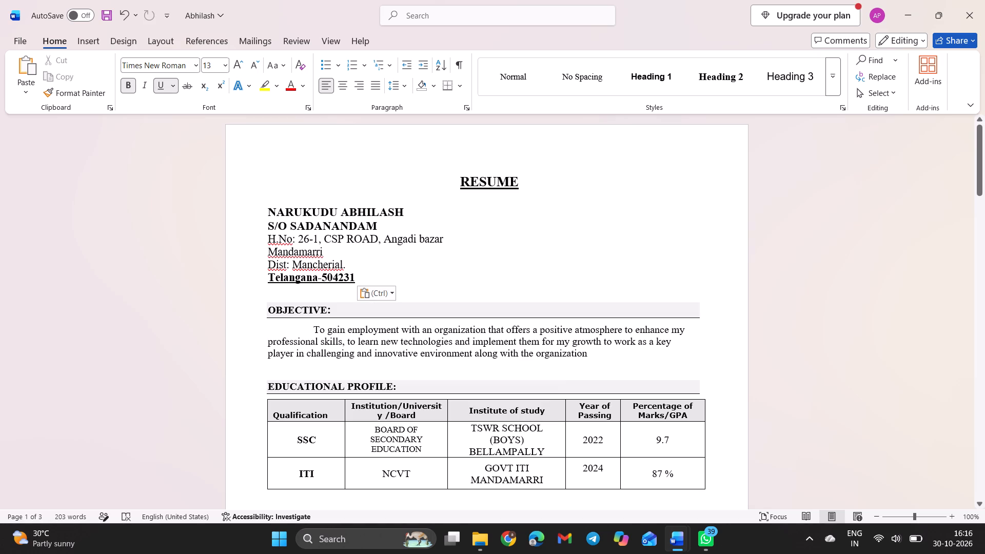
click(325, 252)
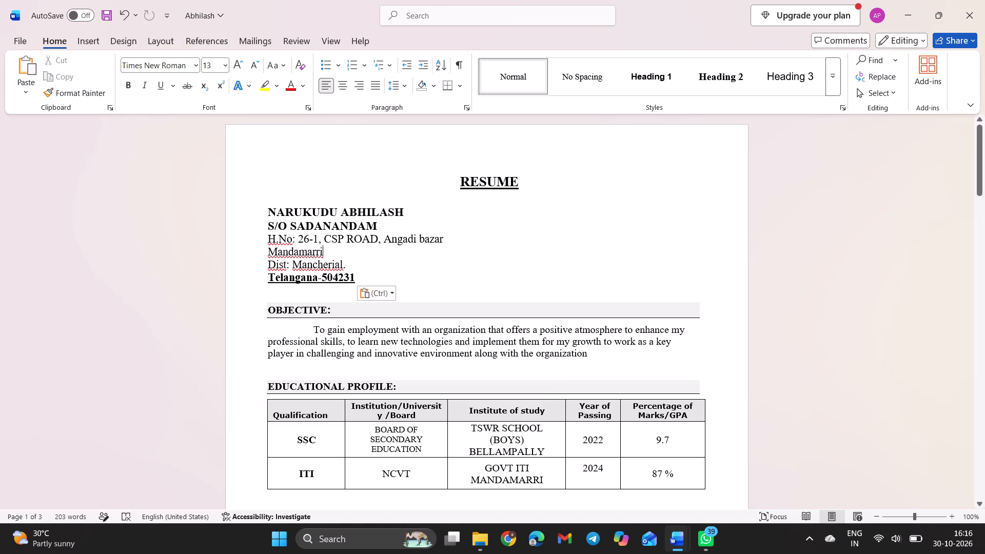
click(384, 241)
key(Return)
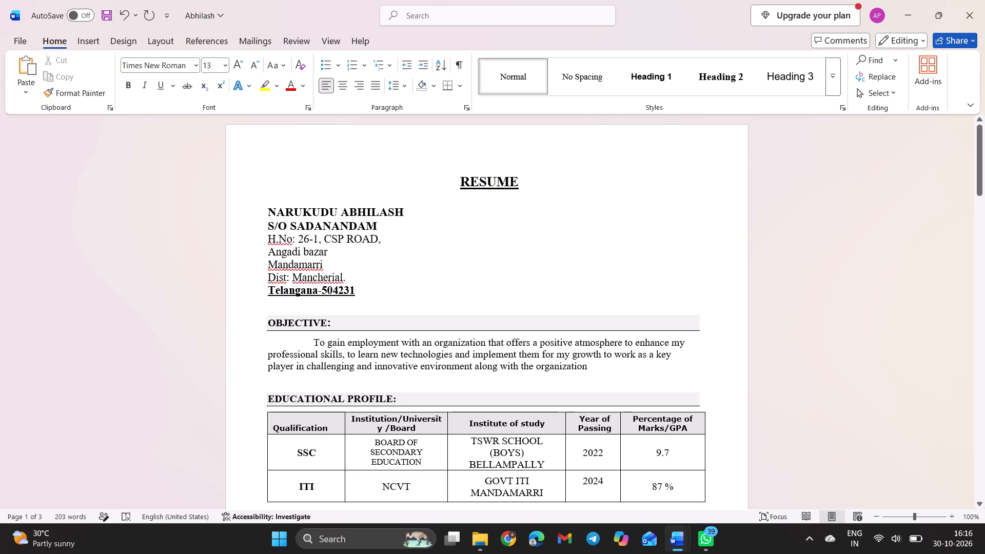
Check the mobile and email details in the KRISHNA RESUME sidebar and return to the Abhilash document's header.
drag(354, 287, 506, 244)
click(506, 244)
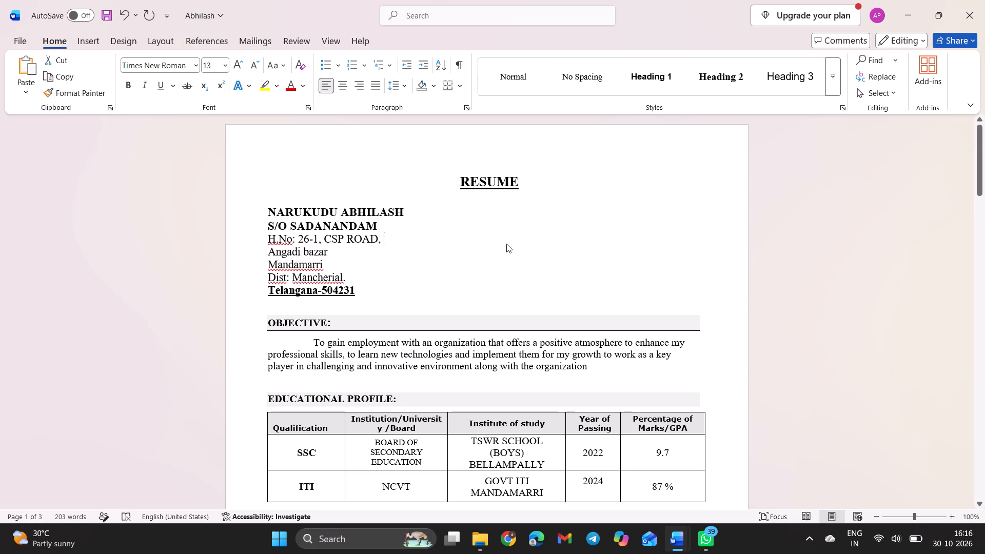
double_click(568, 240)
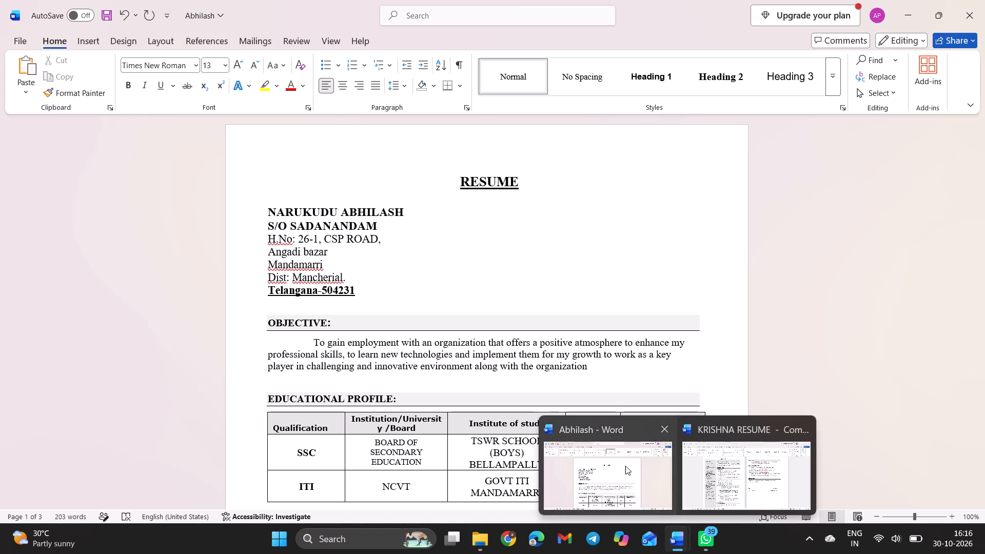
click(730, 468)
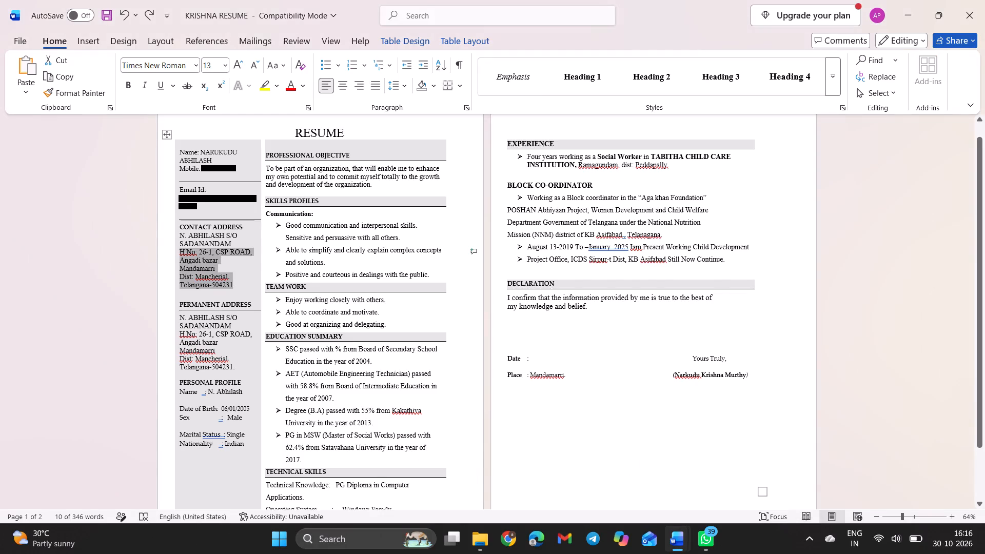
click(264, 183)
click(227, 172)
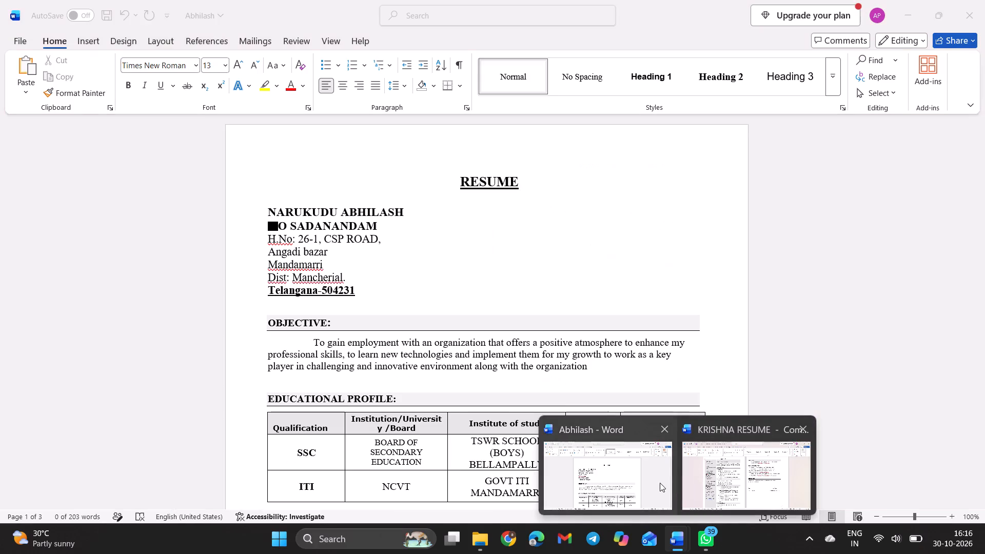
click(660, 483)
click(550, 231)
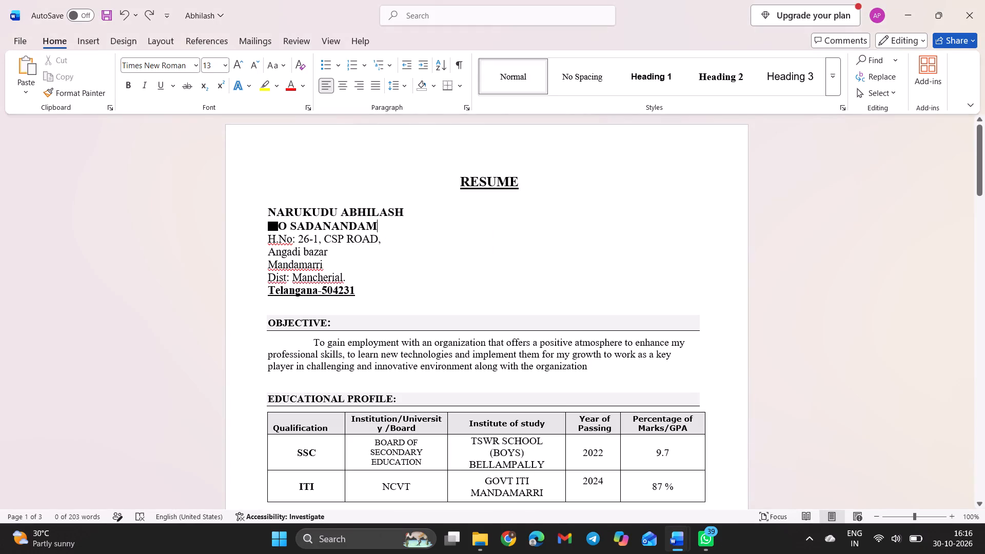
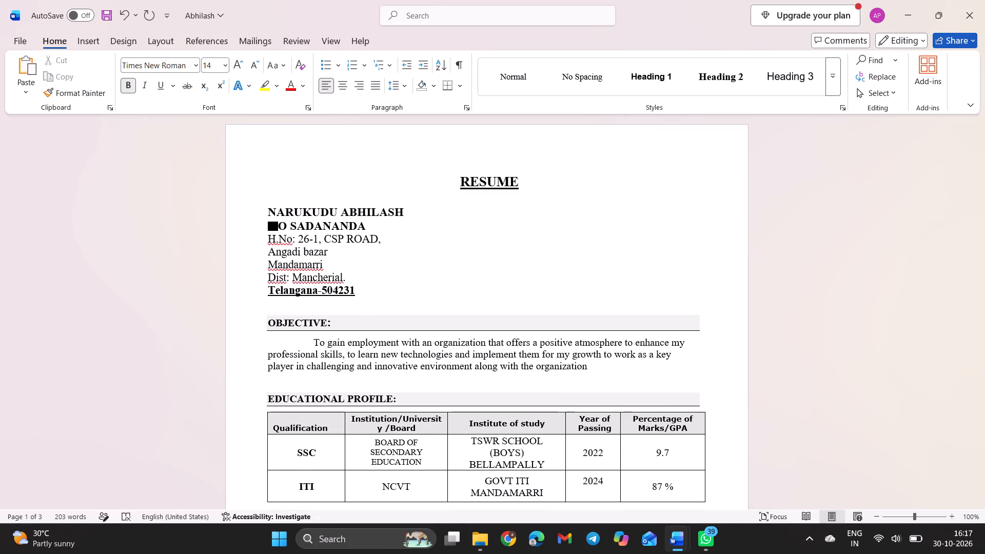
Complete the father's name on the S/O line with a final capital M.
key(m)
key(BackSpace)
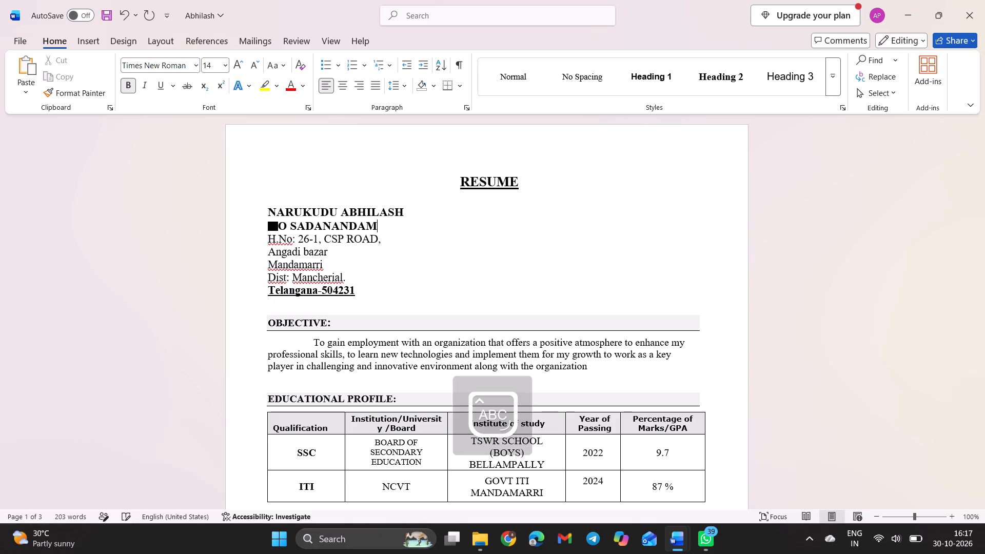
key(Return)
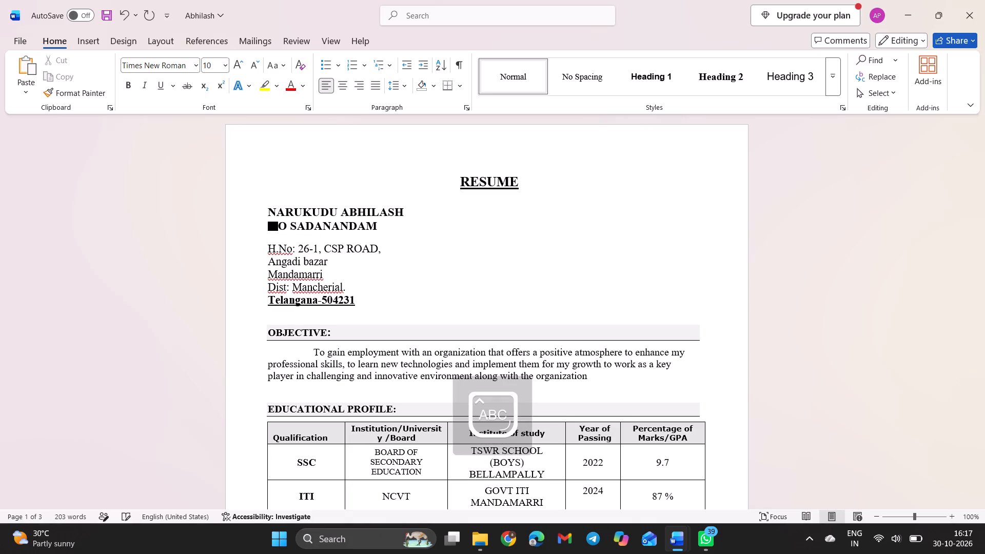
key(BackSpace)
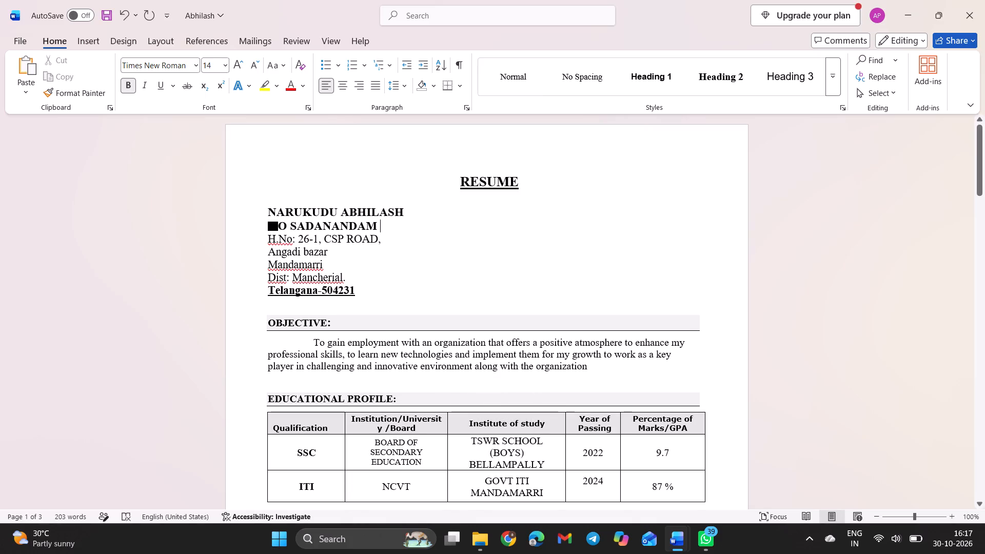
Apply the Heading 1 style to the four header address lines, from the house number line through the district line.
click(363, 280)
click(588, 76)
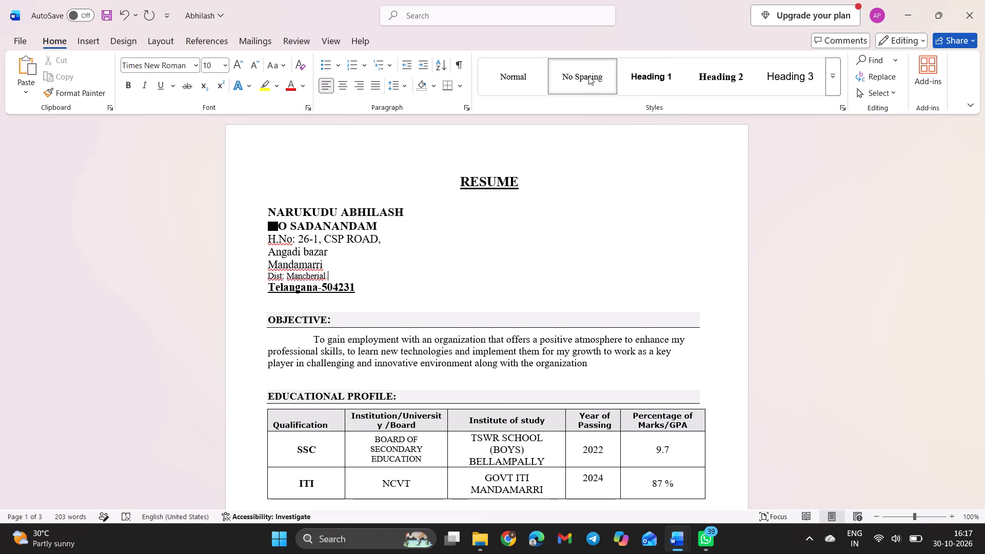
key(ctrl+z)
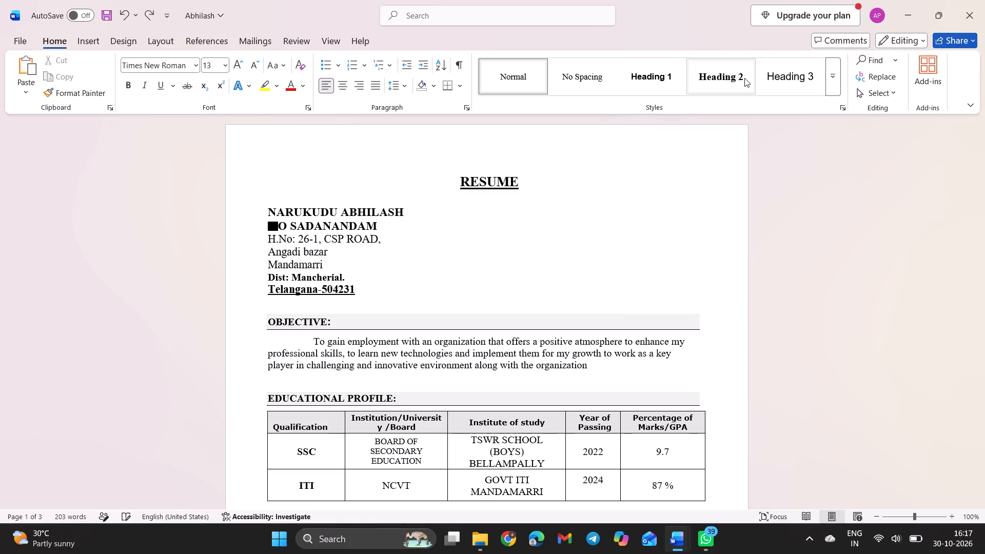
click(639, 76)
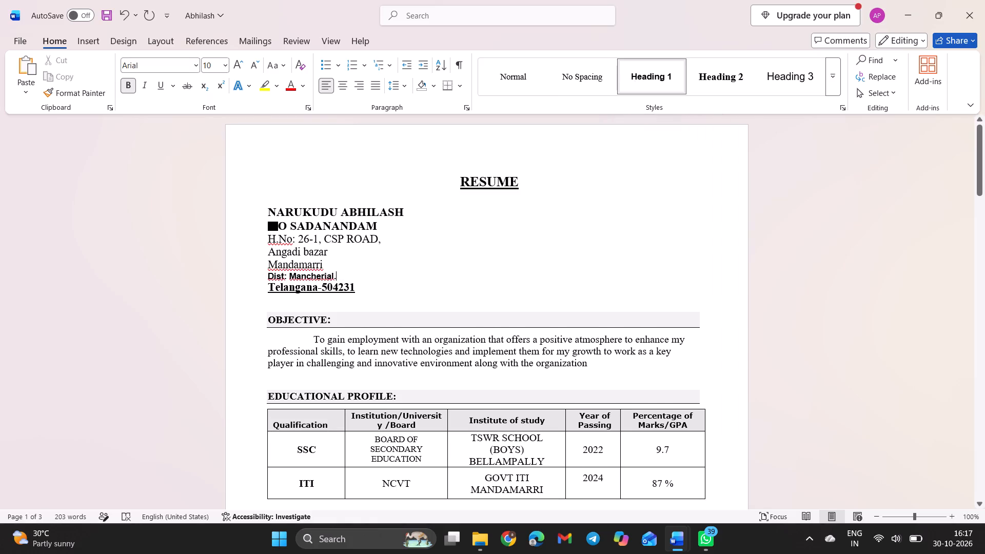
drag(269, 256, 275, 272)
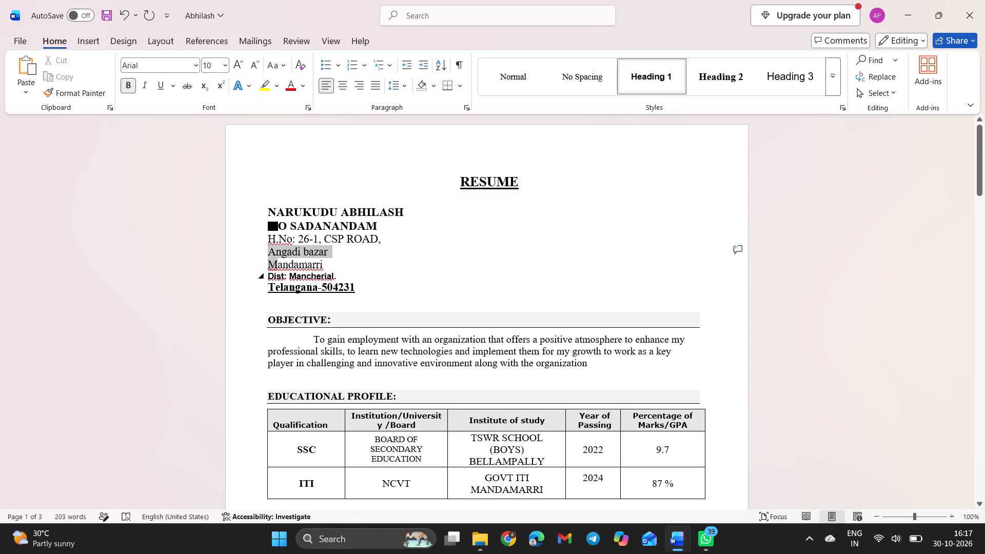
drag(275, 272, 323, 265)
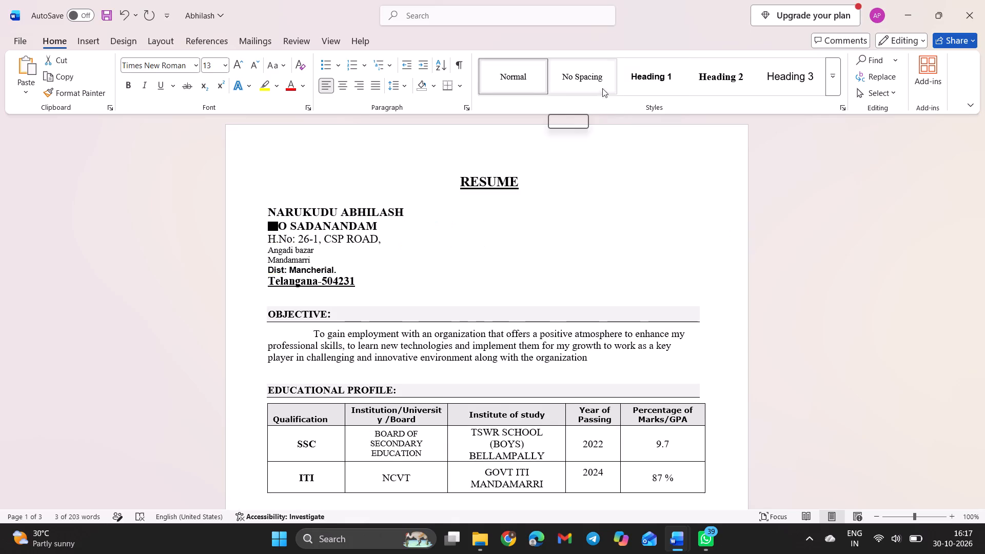
click(638, 83)
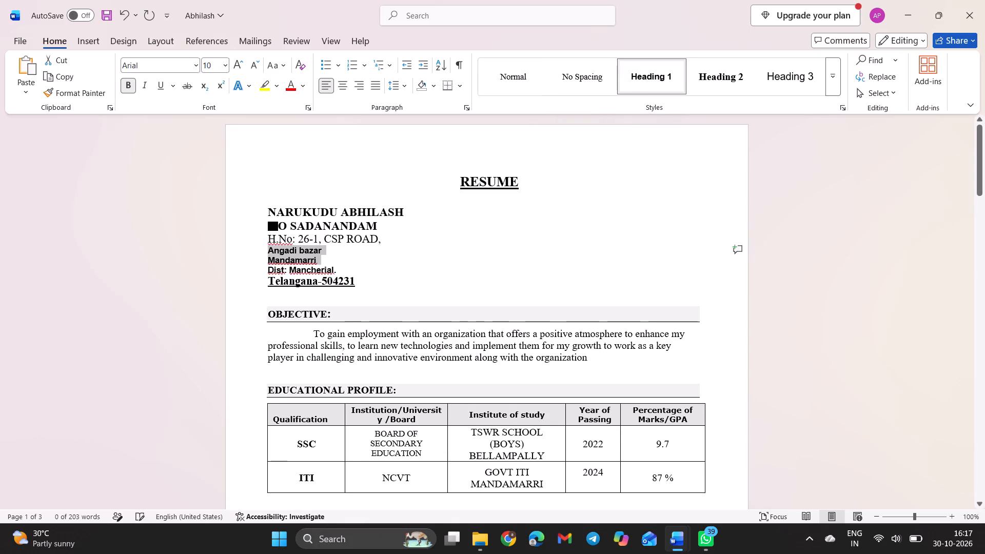
drag(271, 238, 358, 236)
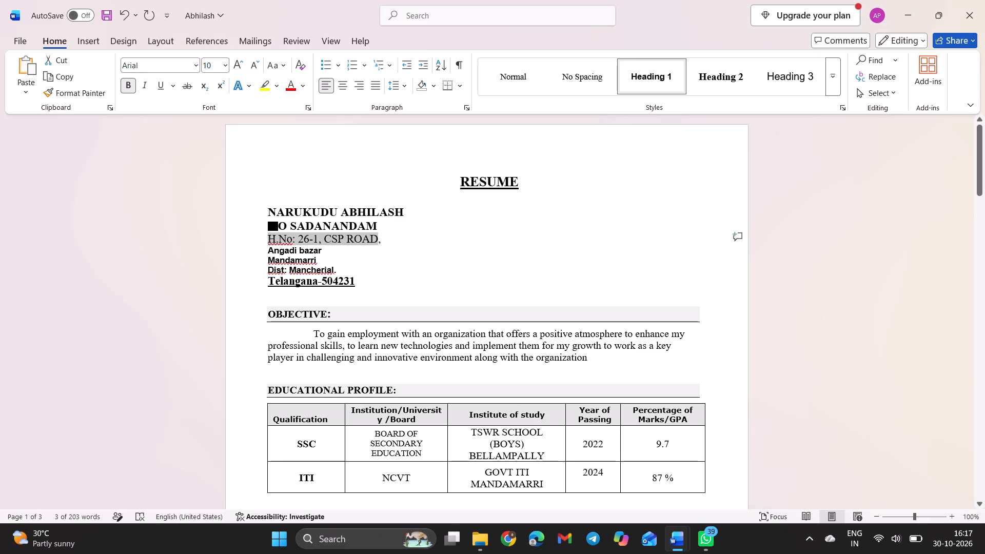
drag(358, 236, 370, 238)
click(644, 68)
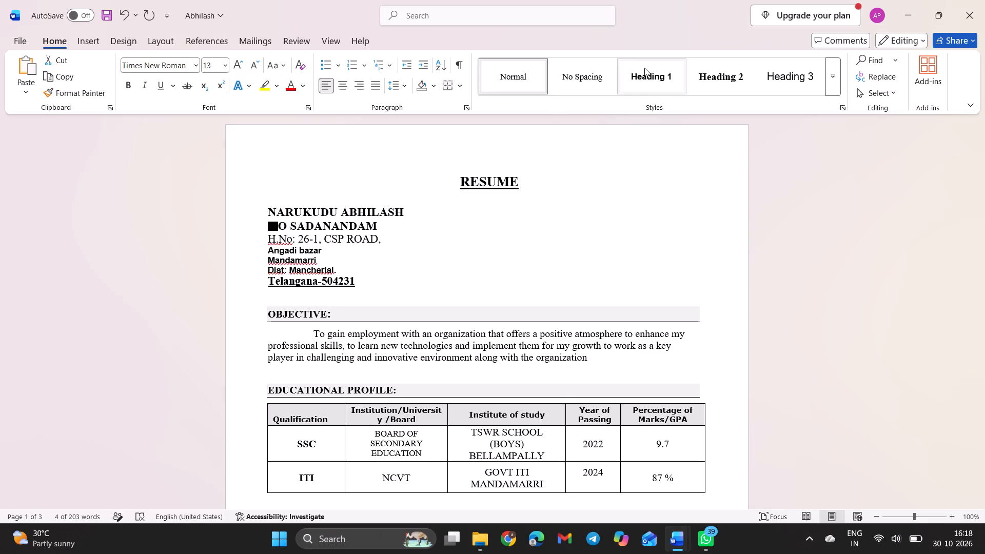
Add trailing spaces after the Mandamarri line and after the Telangana line in the resume header.
click(381, 260)
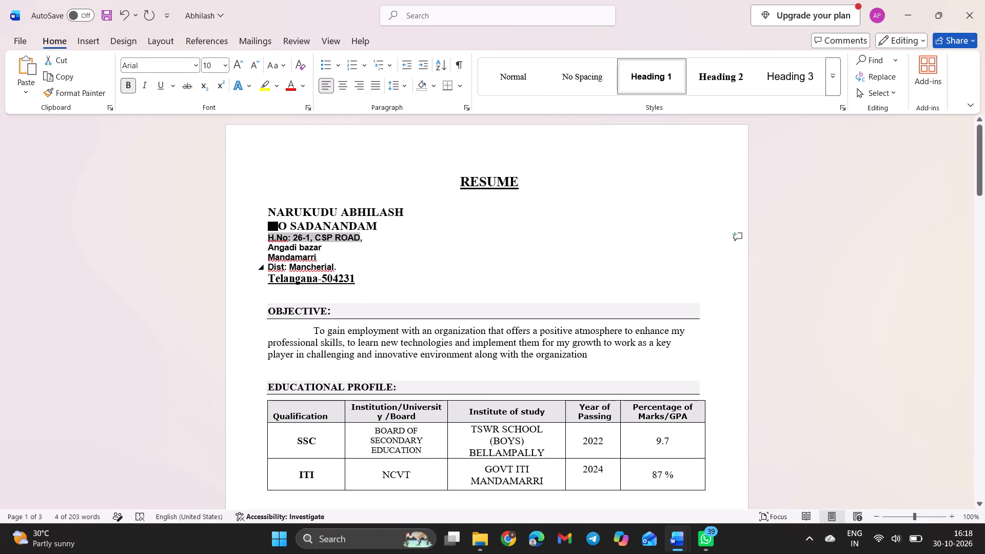
key(space)
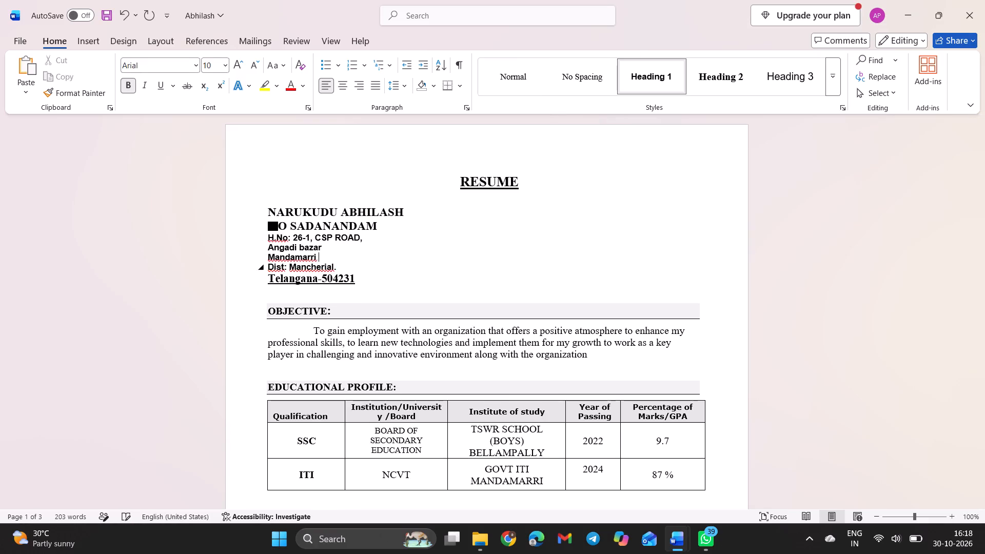
key(space)
key(space)
click(452, 284)
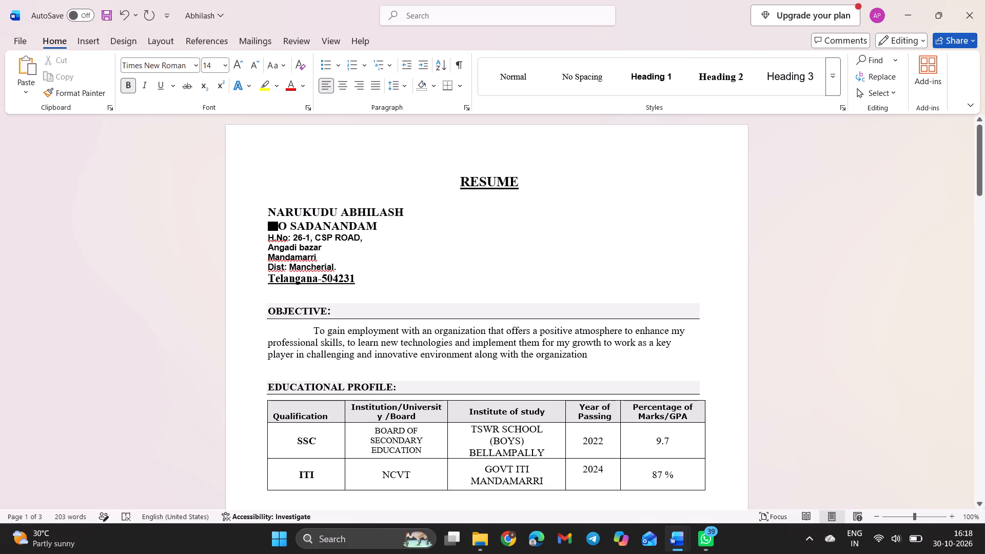
key(space)
key(space)
key(space)
key(space)
key(space)
key(space)
key(space)
key(space)
key(space)
key(space)
key(space)
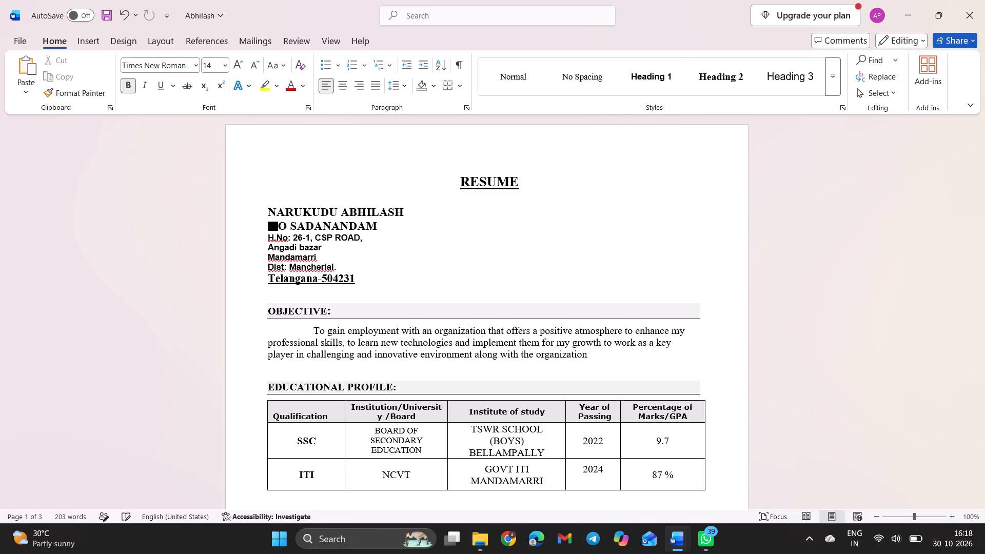
key(space)
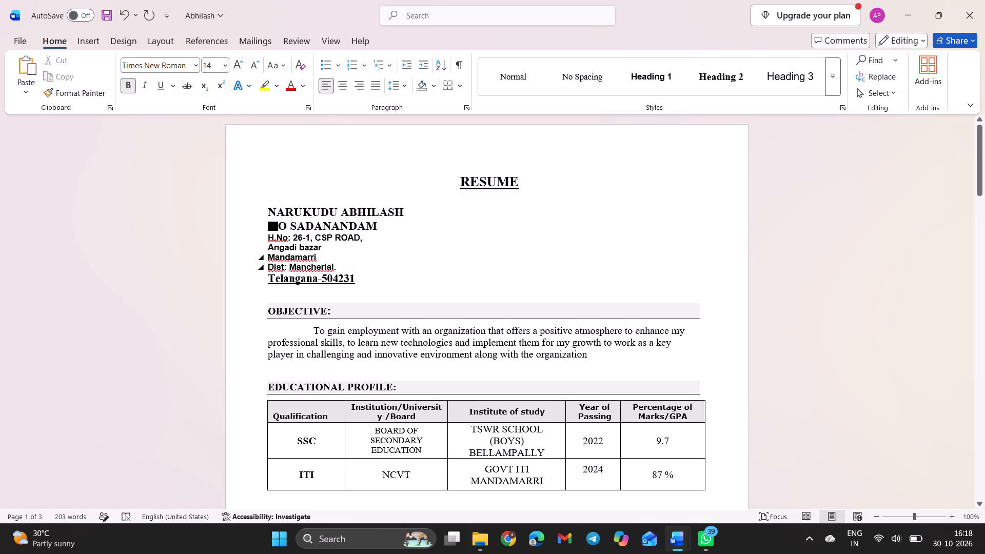
Pad the end of the Mandamarri line with spaces so its insertion point sits past the middle of the page.
click(506, 258)
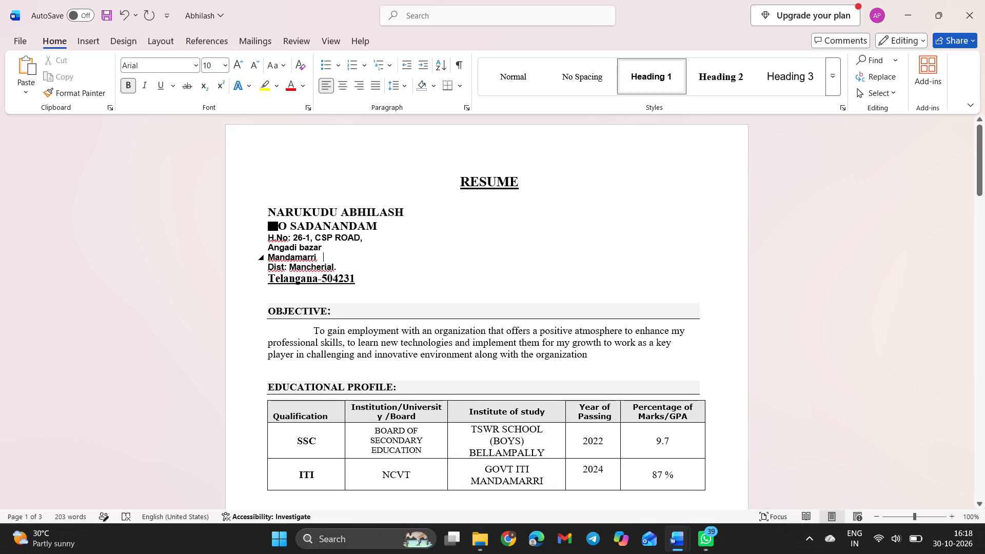
key(space)
key(space)
key(space)
key(space)
key(space)
key(space)
key(space)
key(space)
key(space)
key(space)
key(space)
key(space)
key(space)
key(space)
key(space)
key(space)
key(space)
key(space)
key(space)
key(space)
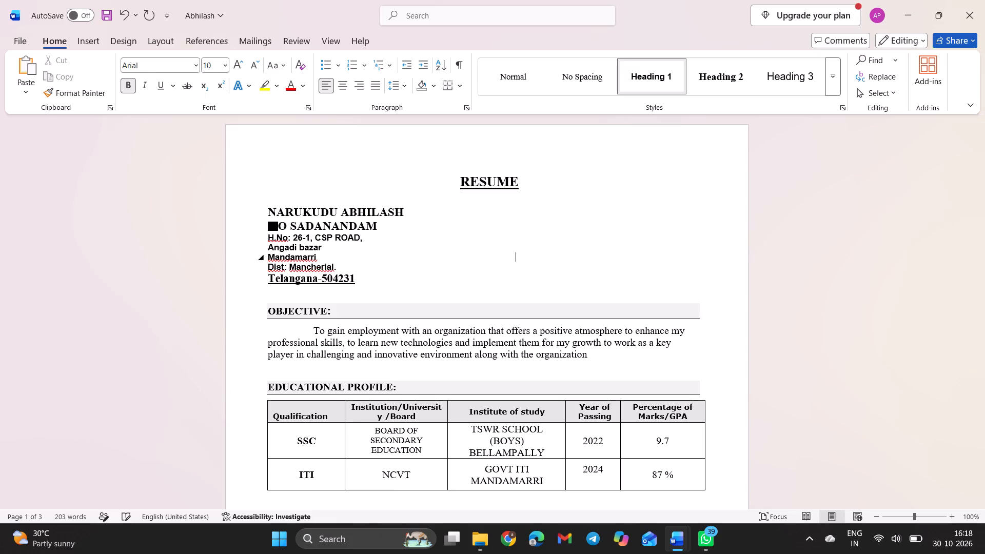
key(space)
key(space)
key(space)
key(space)
key(BackSpace)
Enter the label "Email id" after the gap on the Mandamarri line.
key(bracketleft)
key(e)
text(MAIL)
key(BackSpace)
key(BackSpace)
key(BackSpace)
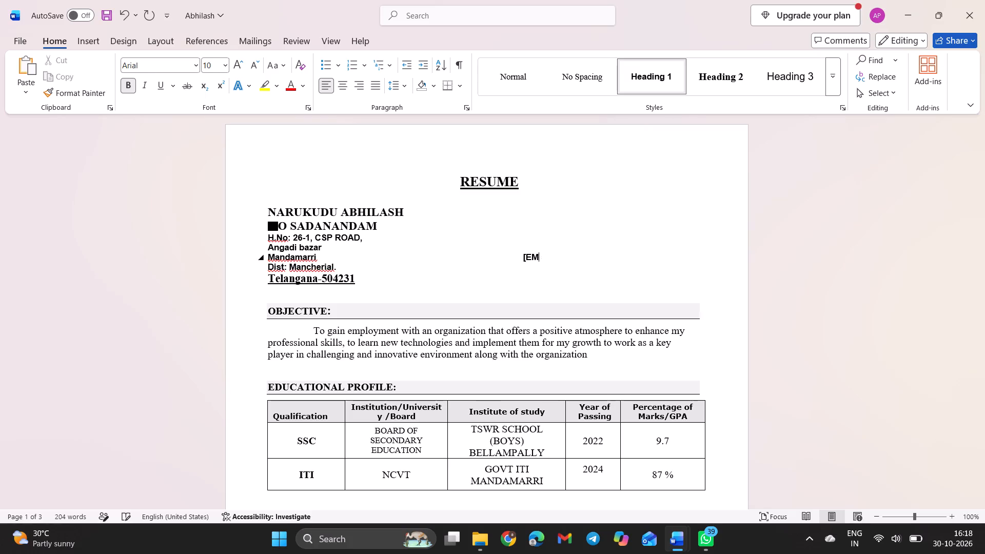
key(BackSpace)
key(BackSpace)
key(BackSpace)
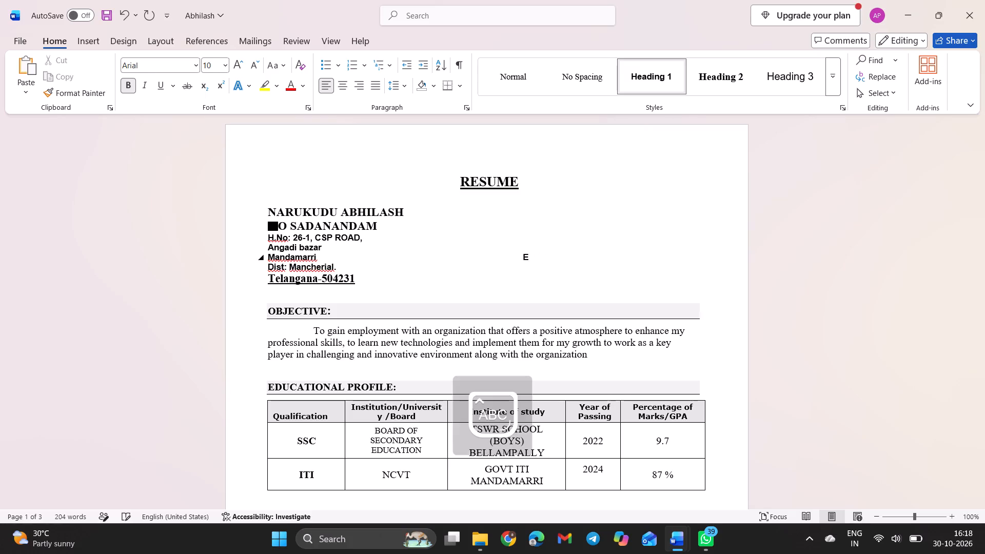
text(MAIL)
text(:)
key(space)
key(BackSpace)
key(BackSpace)
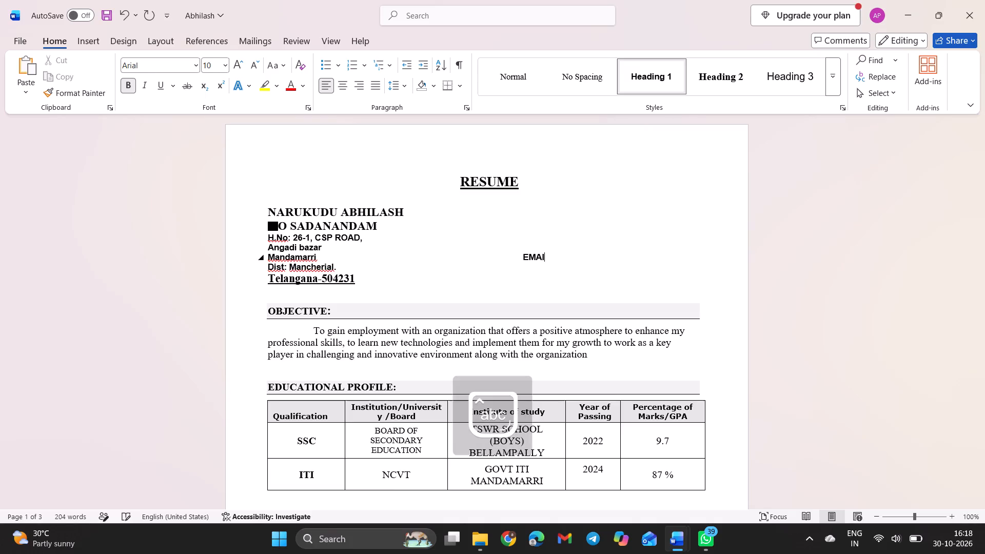
key(BackSpace)
key(BackSpace)
key(BackSpace)
key(BackSpace)
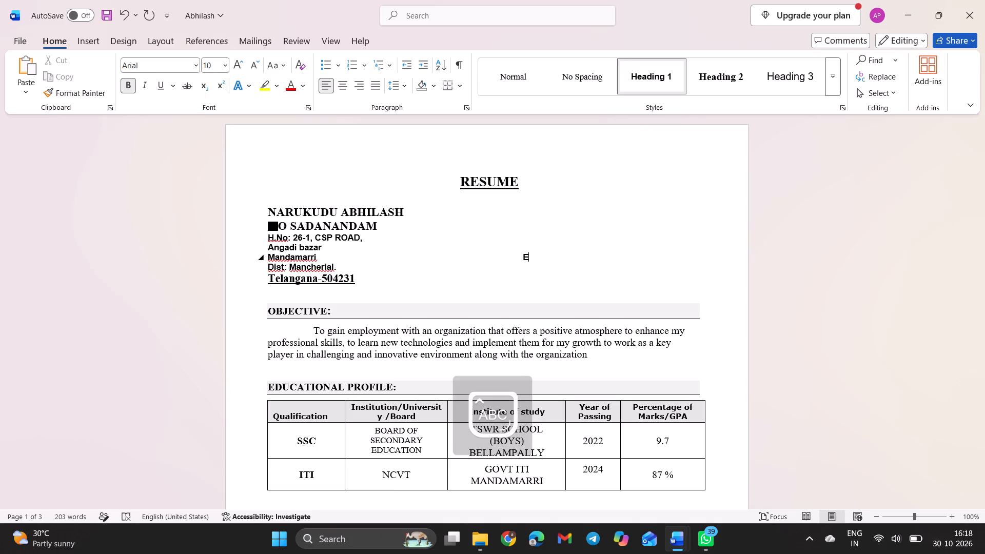
text(mail)
key(space)
text(i)
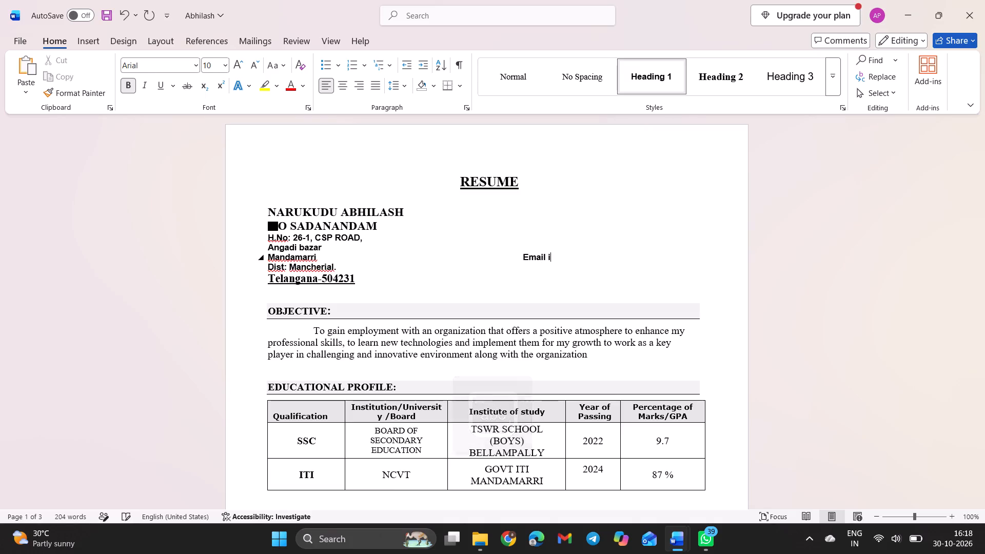
text(df)
key(BackSpace)
key(space)
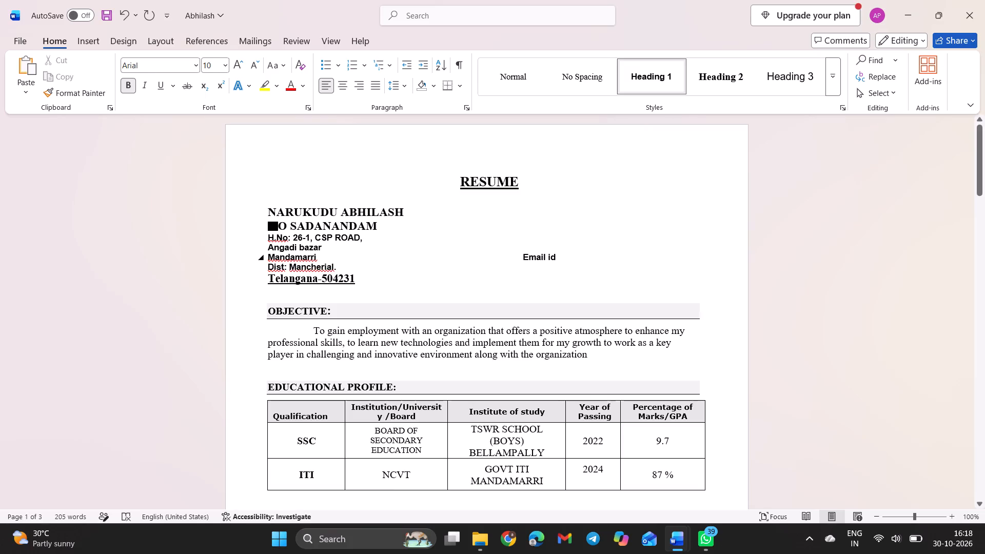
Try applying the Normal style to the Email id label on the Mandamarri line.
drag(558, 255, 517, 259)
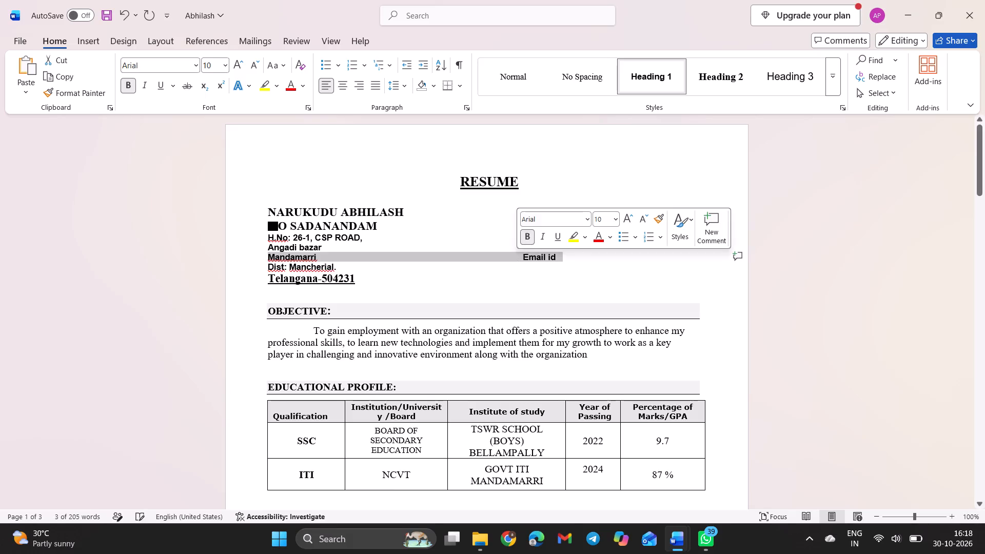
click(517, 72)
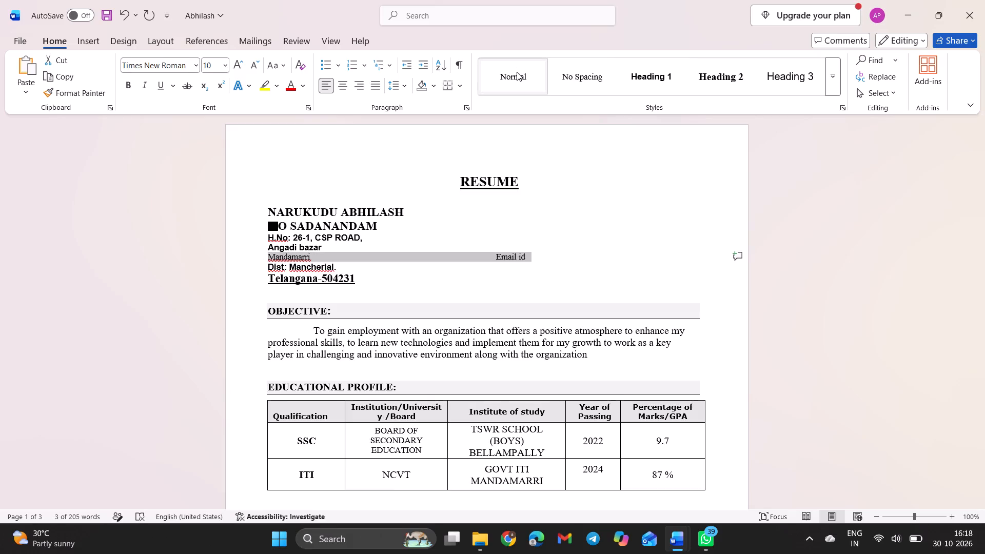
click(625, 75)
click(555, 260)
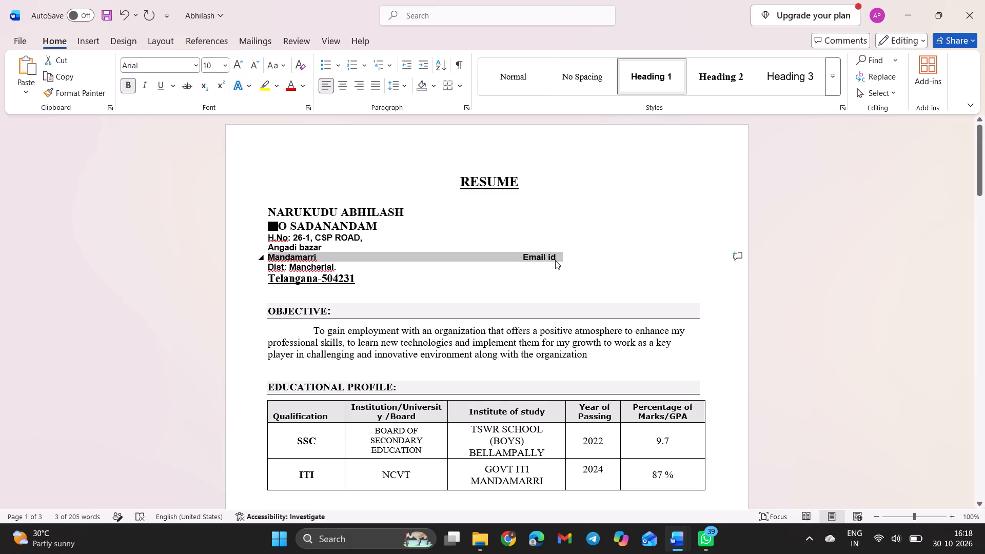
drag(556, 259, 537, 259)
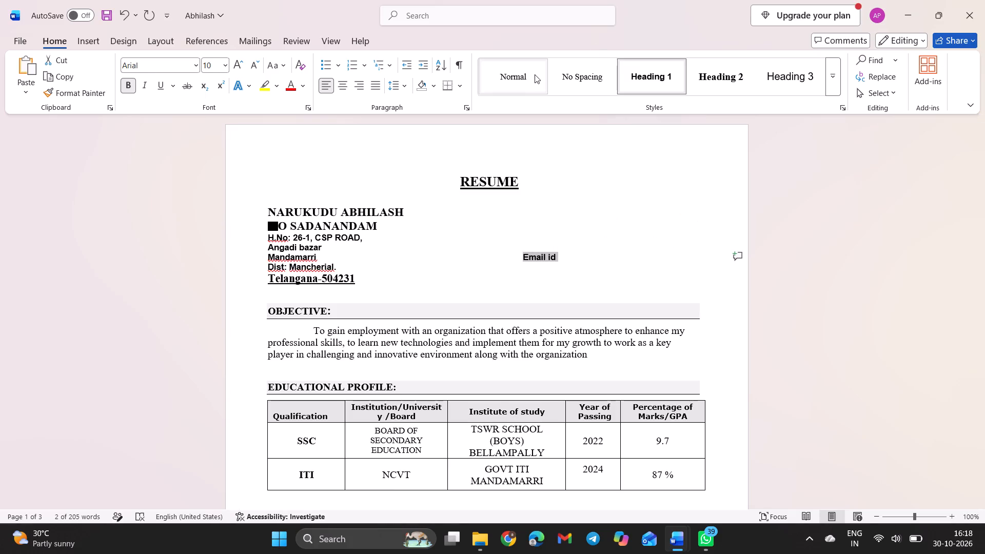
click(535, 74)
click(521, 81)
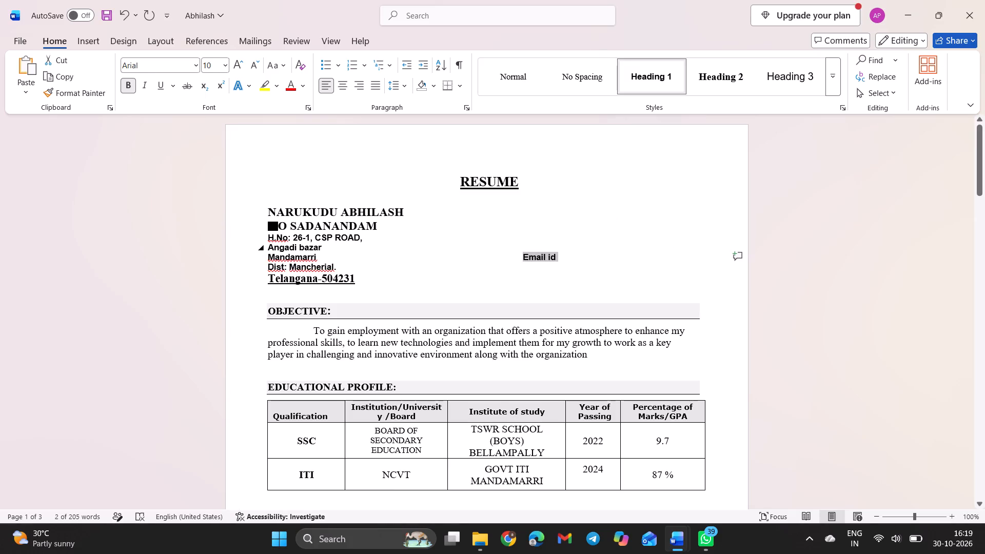
Shorten the "Email id" label on the Mandamarri line to "Email".
click(560, 260)
key(BackSpace)
key(BackSpace)
key(BackSpace)
key(BackSpace)
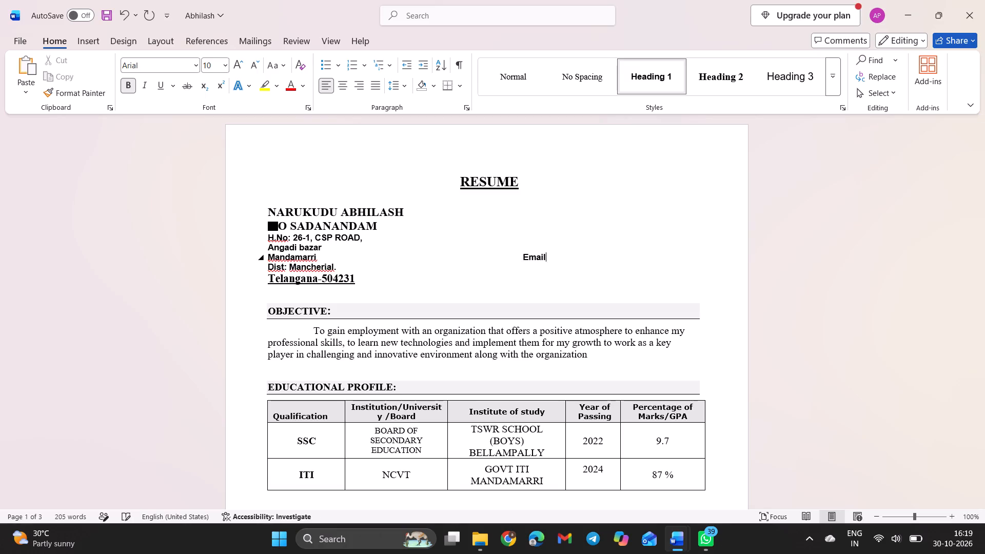
Delete the "Email" label from the Mandamarri line.
key(BackSpace)
key(BackSpace)
key(BackSpace)
key(BackSpace)
key(BackSpace)
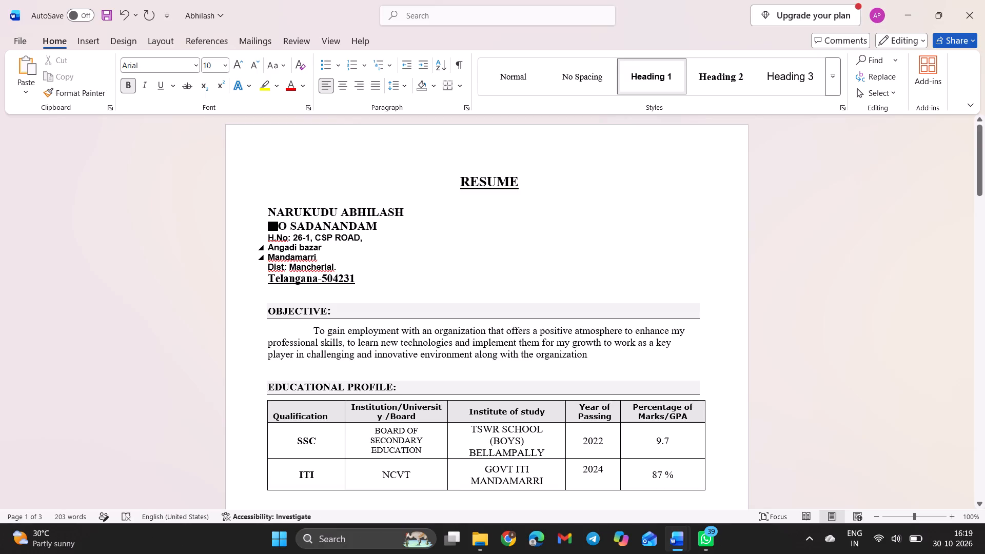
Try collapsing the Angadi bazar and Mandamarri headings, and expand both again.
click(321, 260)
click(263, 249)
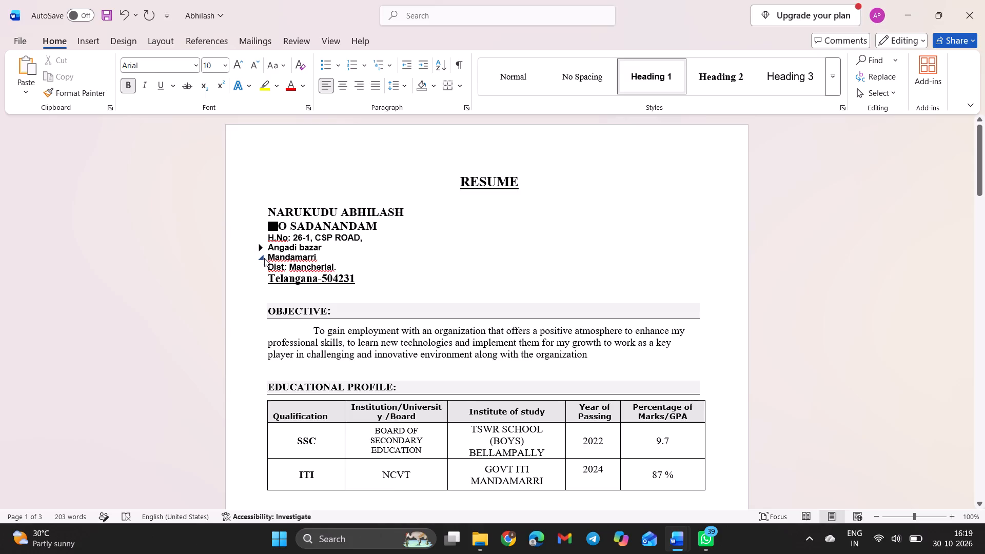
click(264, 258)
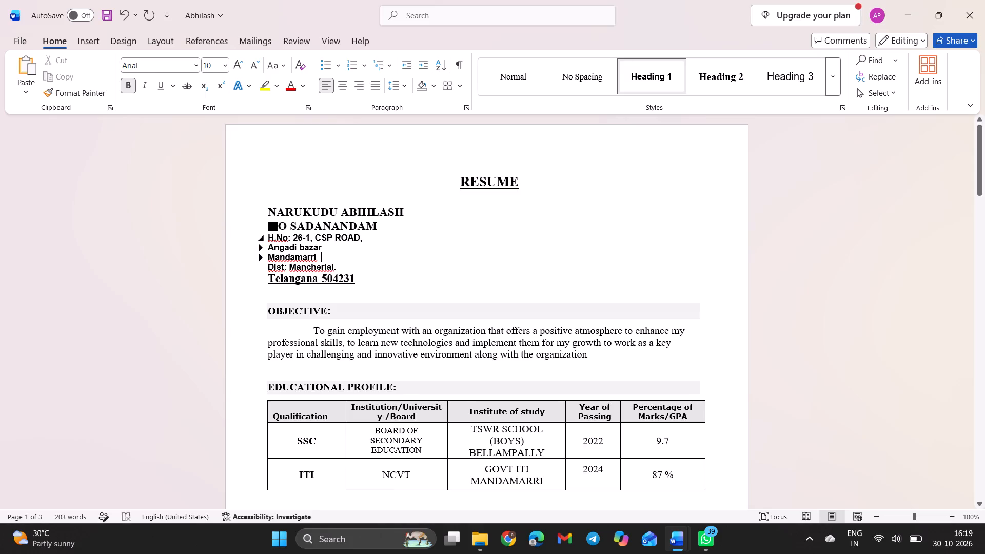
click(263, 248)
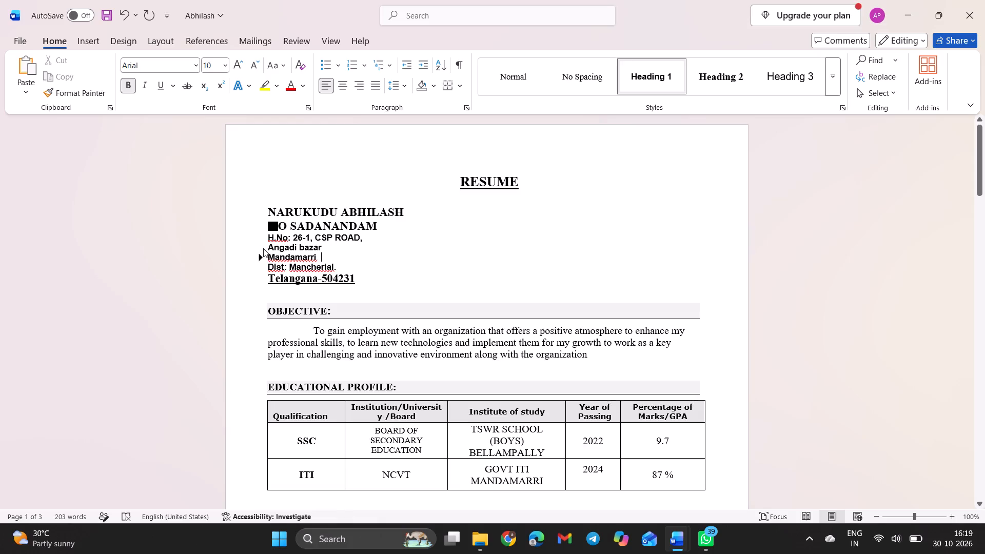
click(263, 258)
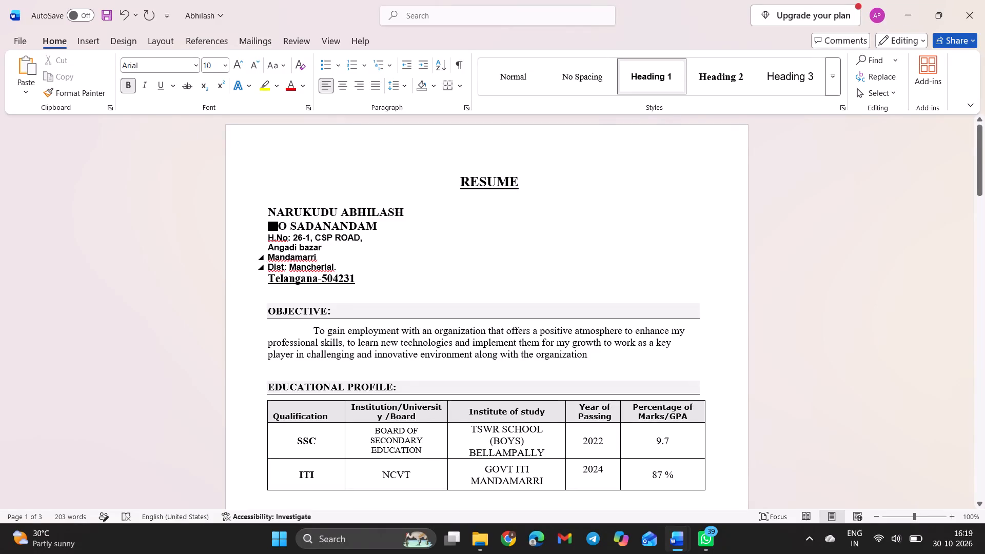
Place the insertion point at the end of the Telangana line in the header address.
click(523, 270)
drag(523, 270, 375, 278)
click(375, 278)
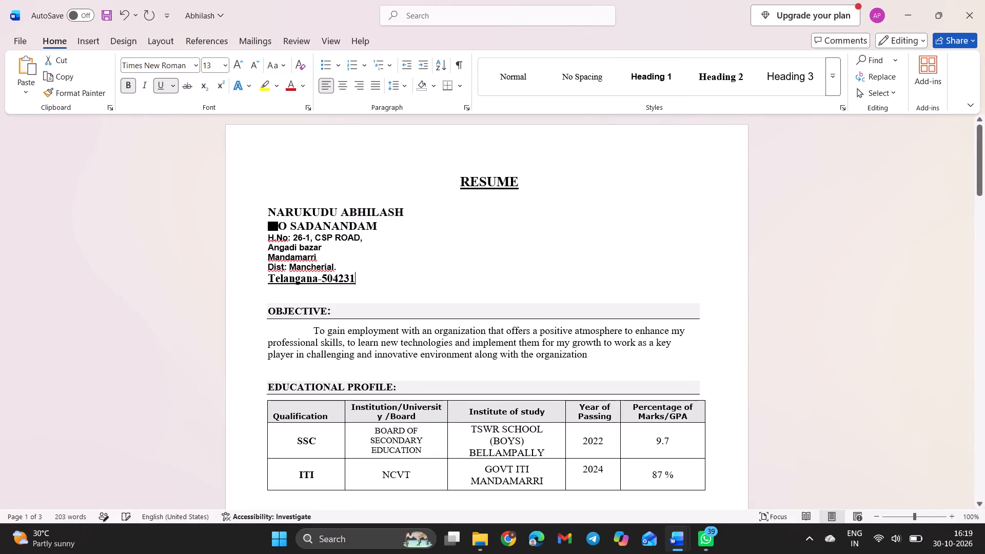
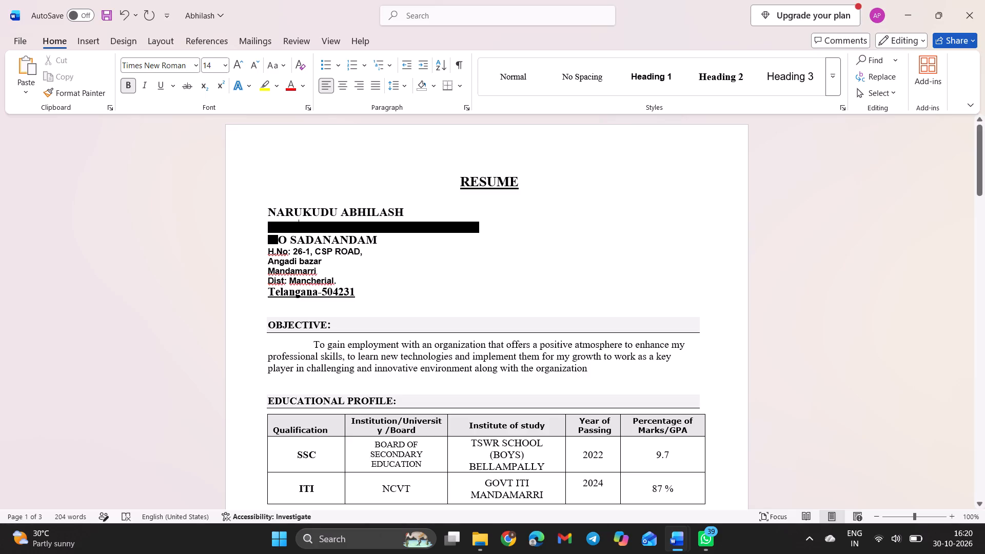
Select the entire blacked-out line directly beneath the name in the resume header.
drag(269, 226, 483, 229)
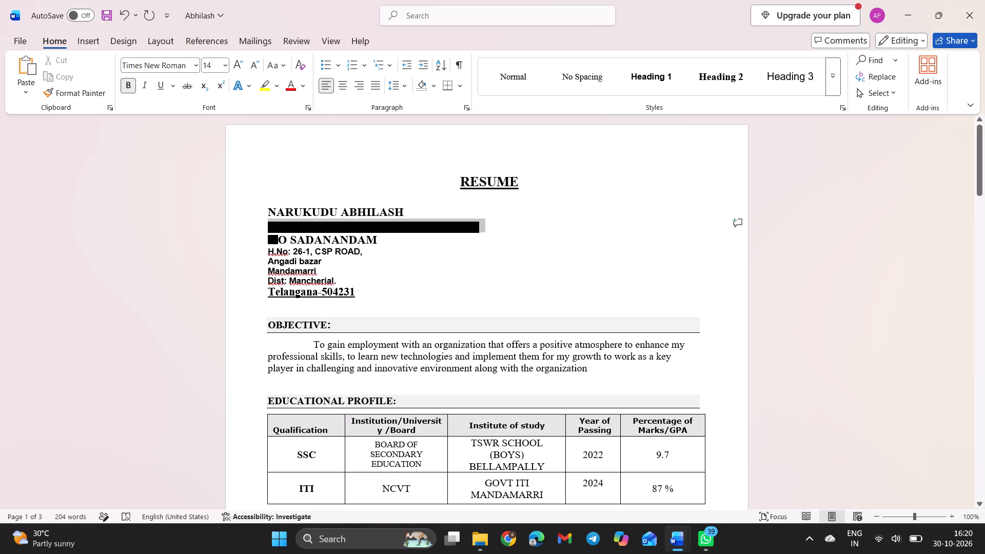
Cut the email entry below the name and paste it at the end of the name line, after a run of spaces.
drag(483, 229, 472, 229)
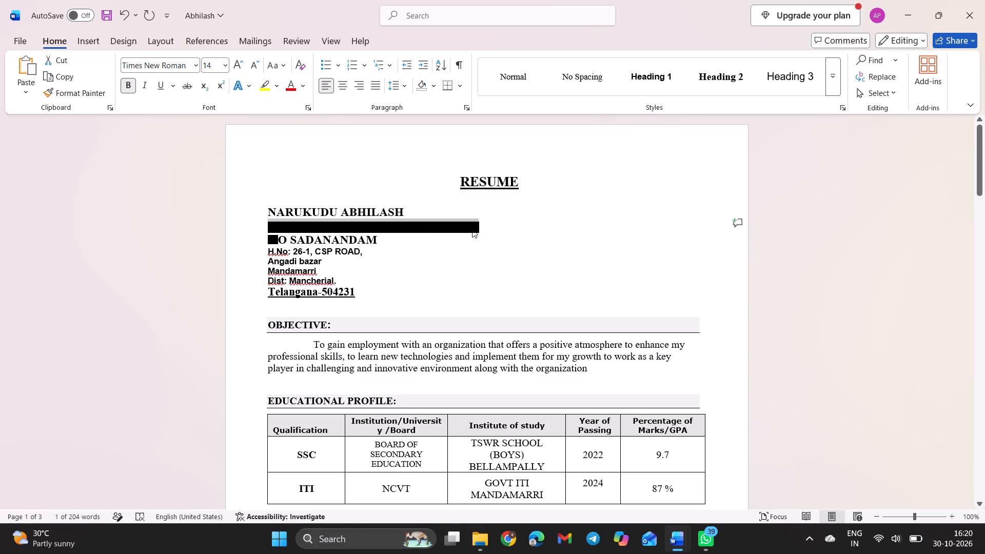
key(ctrl+x)
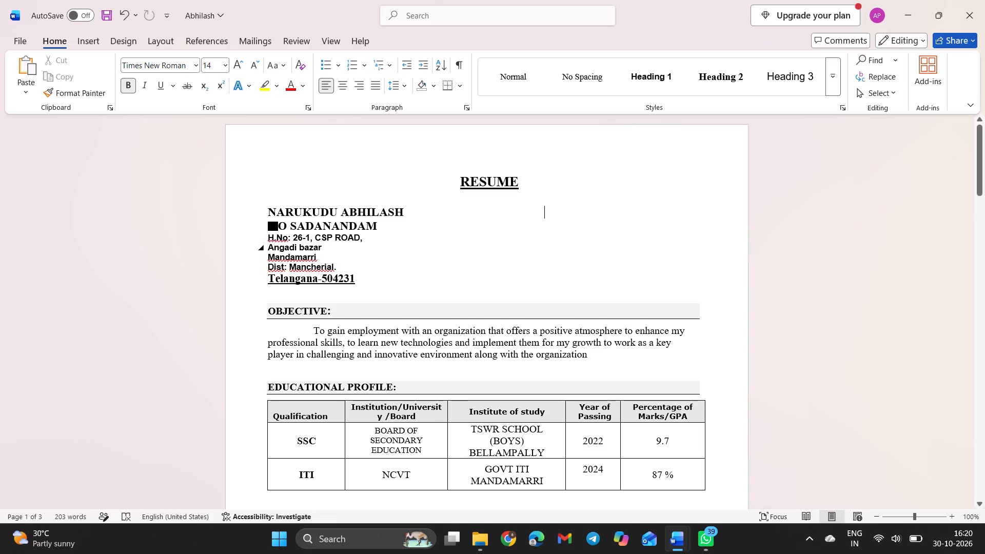
click(388, 223)
click(575, 226)
click(376, 277)
click(403, 214)
key(space)
key(space)
key(space)
key(space)
key(space)
key(space)
key(space)
key(space)
key(space)
key(space)
key(space)
key(space)
key(space)
key(space)
key(space)
key(space)
key(space)
key(space)
key(space)
key(space)
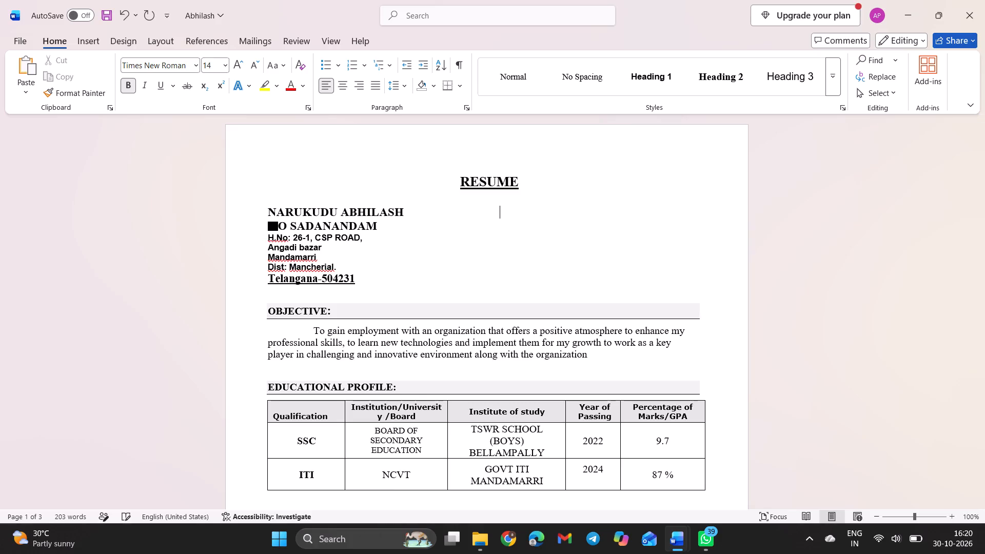
key(ctrl+v)
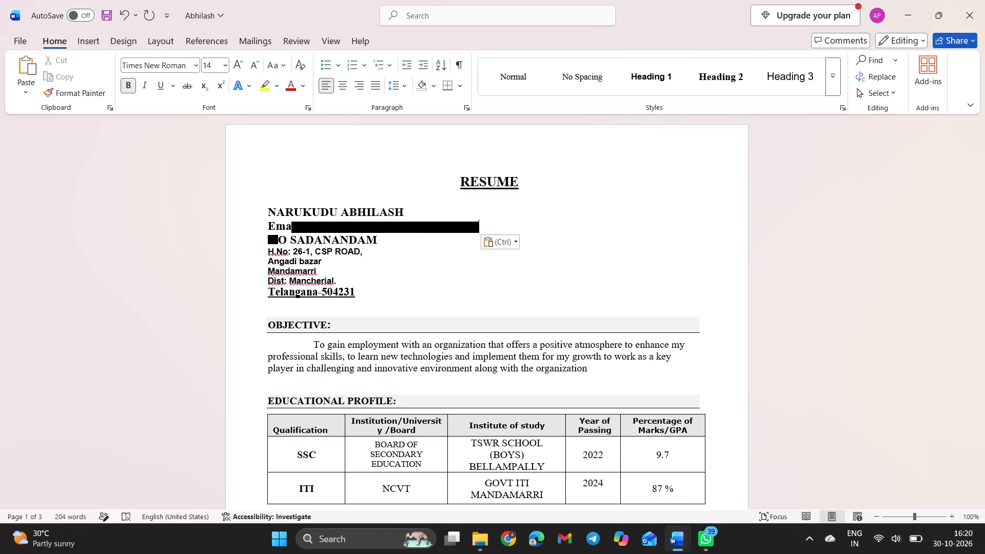
Set the pasted email entry's font size to 12.
click(267, 225)
drag(267, 225, 479, 227)
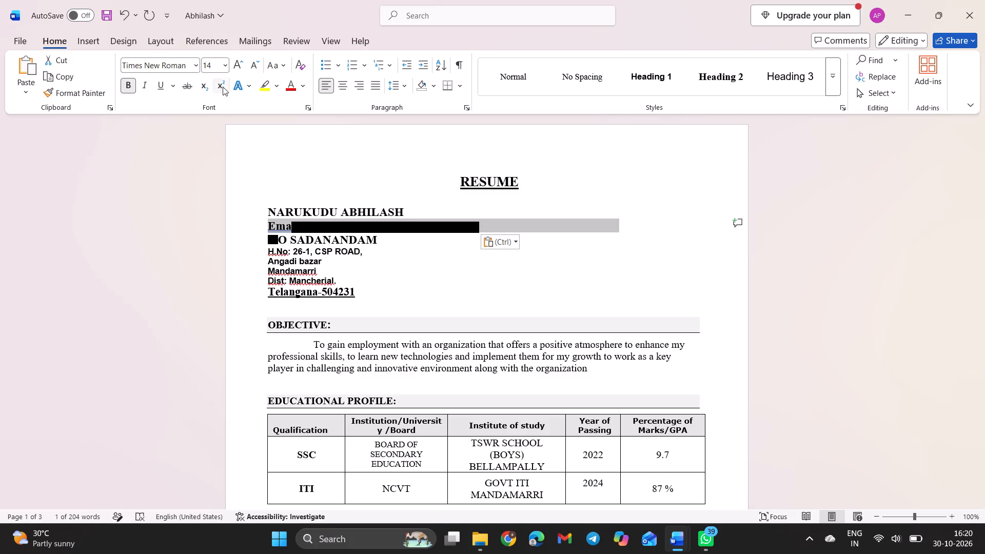
click(224, 65)
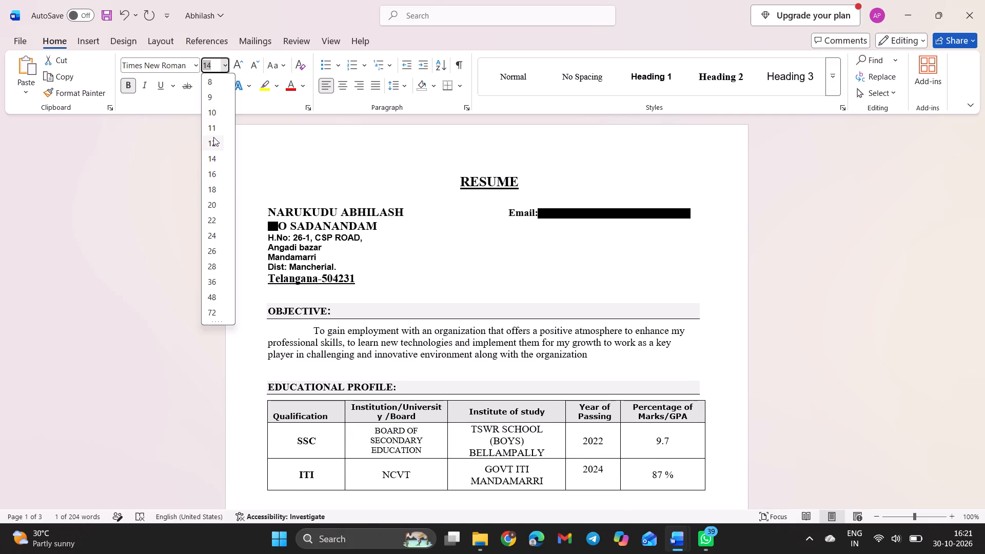
click(213, 138)
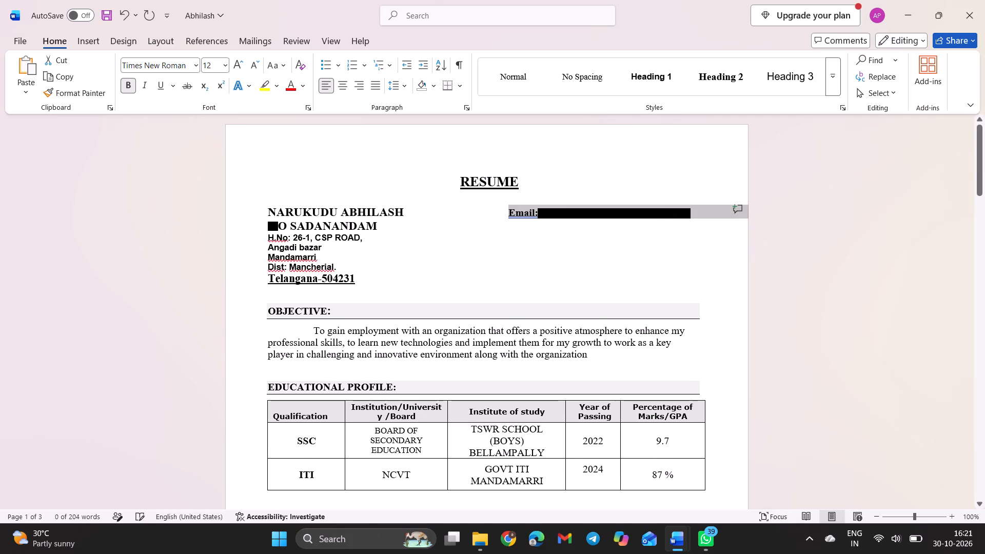
click(617, 211)
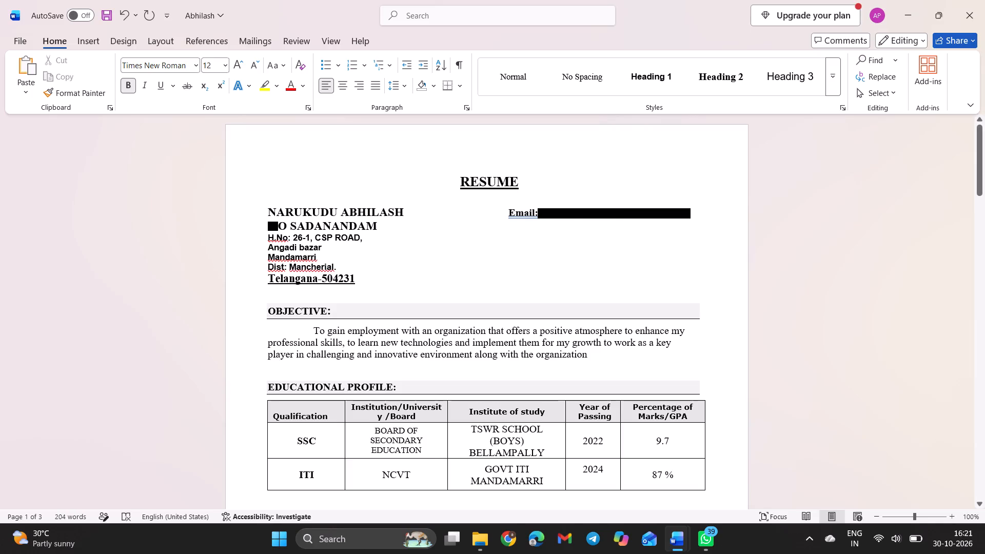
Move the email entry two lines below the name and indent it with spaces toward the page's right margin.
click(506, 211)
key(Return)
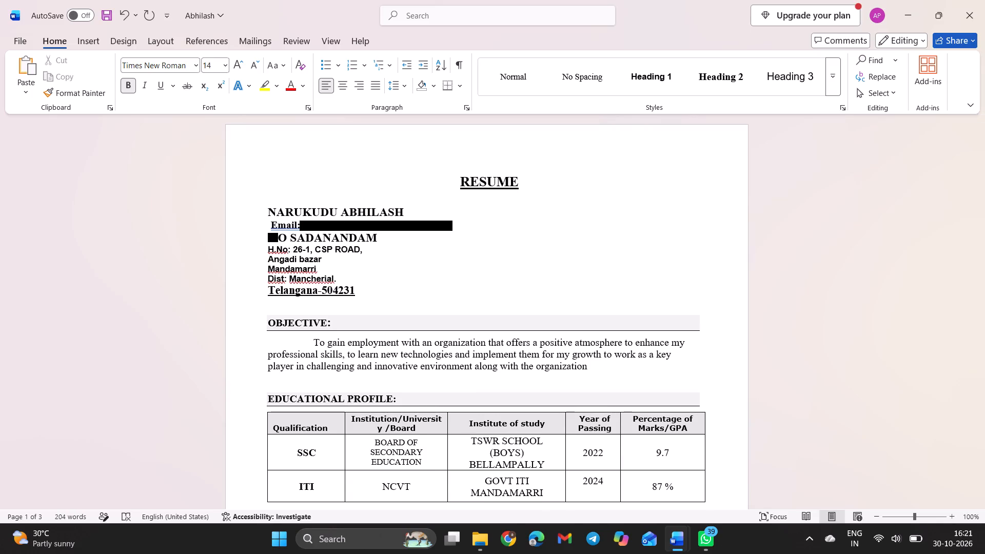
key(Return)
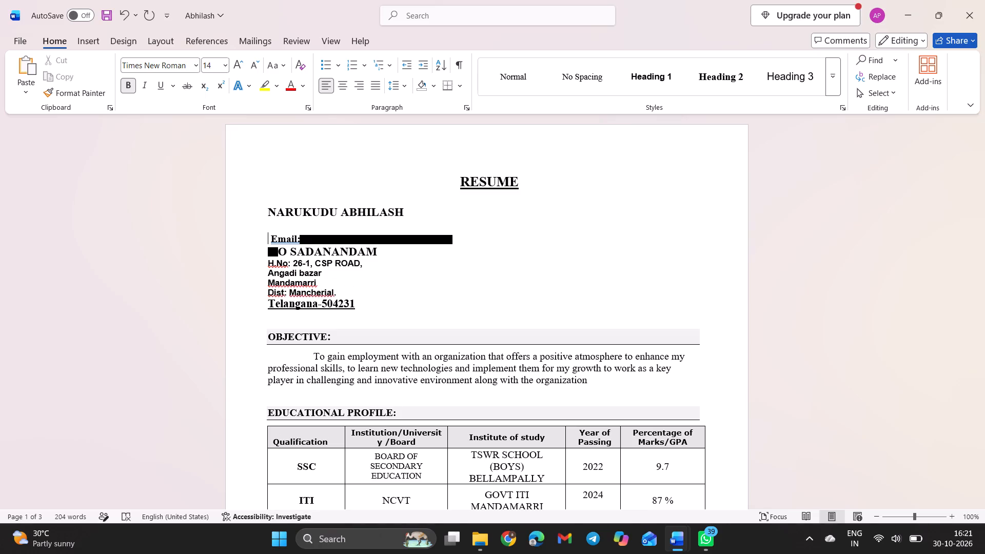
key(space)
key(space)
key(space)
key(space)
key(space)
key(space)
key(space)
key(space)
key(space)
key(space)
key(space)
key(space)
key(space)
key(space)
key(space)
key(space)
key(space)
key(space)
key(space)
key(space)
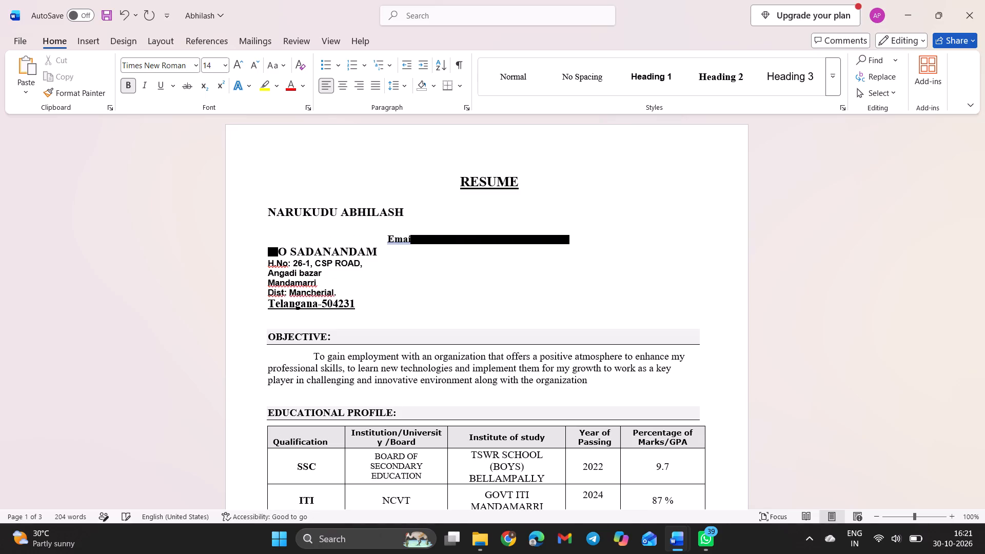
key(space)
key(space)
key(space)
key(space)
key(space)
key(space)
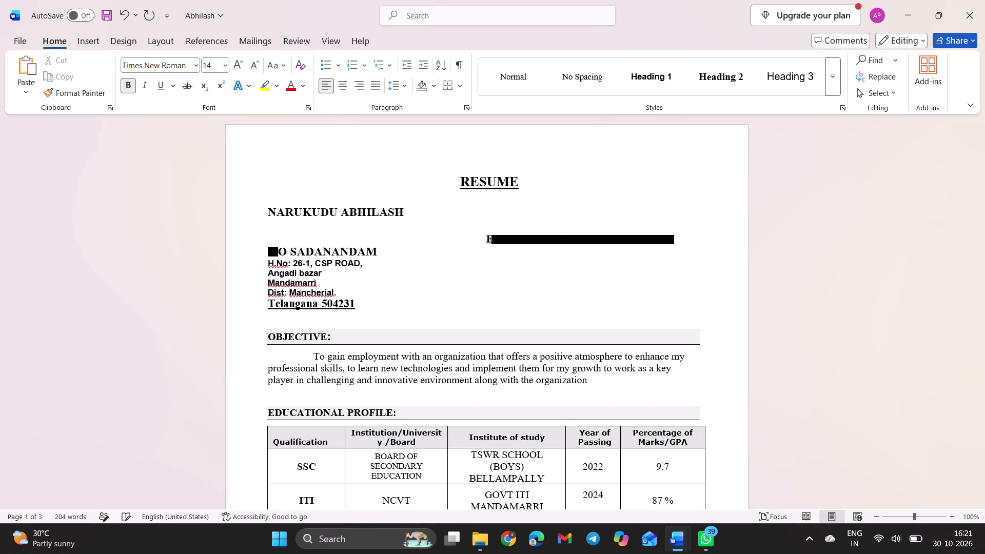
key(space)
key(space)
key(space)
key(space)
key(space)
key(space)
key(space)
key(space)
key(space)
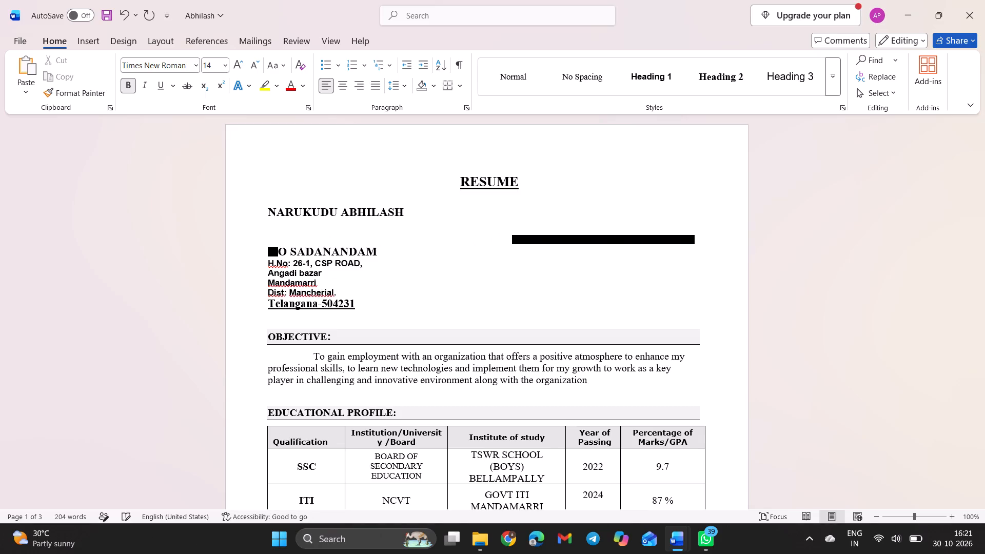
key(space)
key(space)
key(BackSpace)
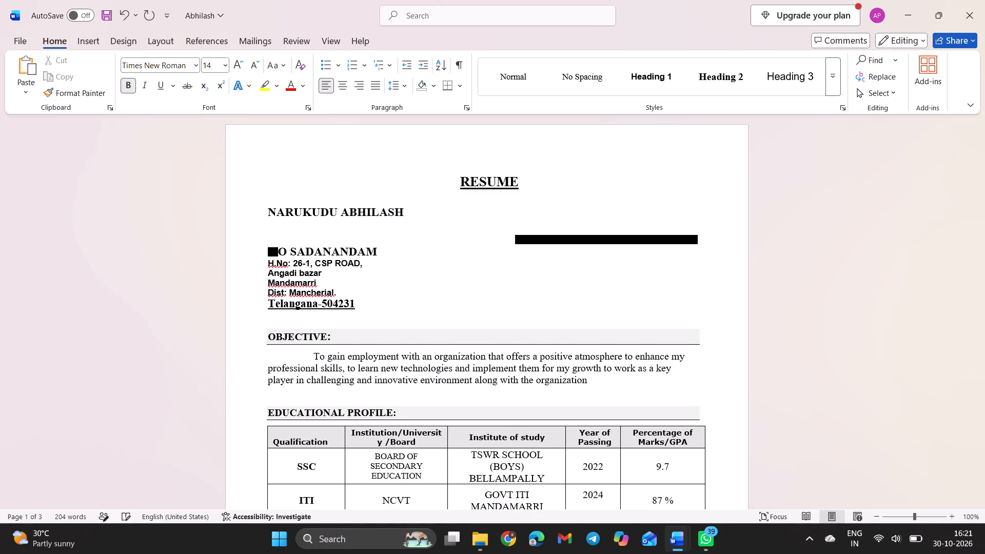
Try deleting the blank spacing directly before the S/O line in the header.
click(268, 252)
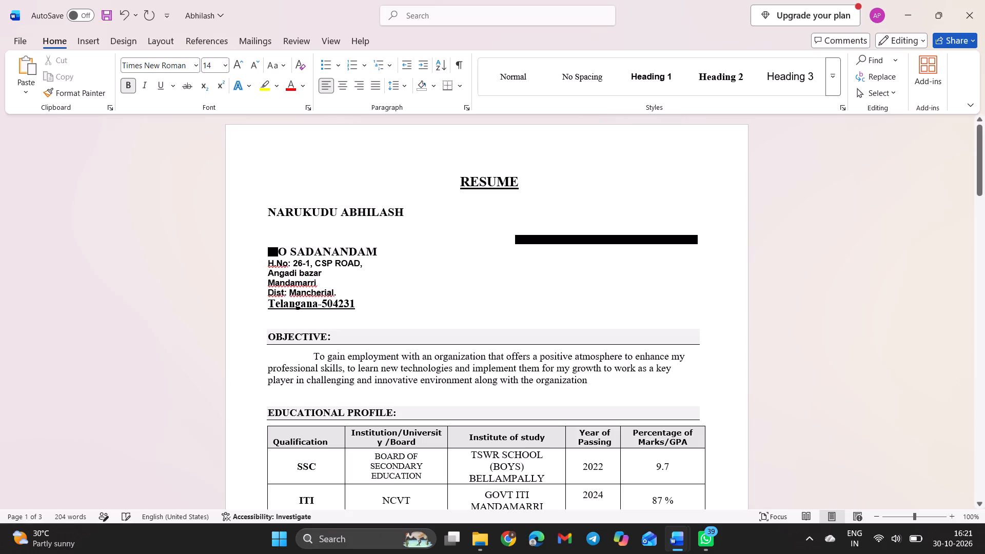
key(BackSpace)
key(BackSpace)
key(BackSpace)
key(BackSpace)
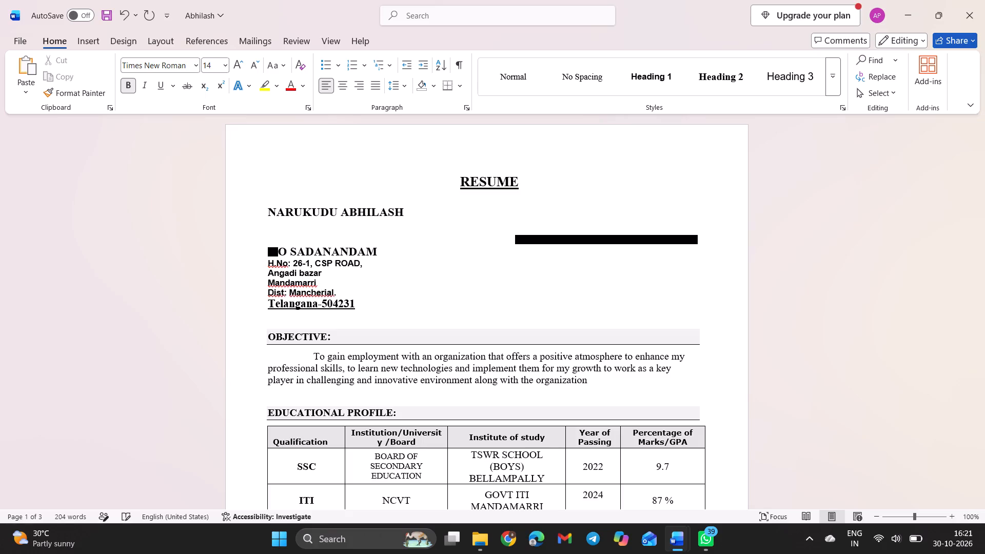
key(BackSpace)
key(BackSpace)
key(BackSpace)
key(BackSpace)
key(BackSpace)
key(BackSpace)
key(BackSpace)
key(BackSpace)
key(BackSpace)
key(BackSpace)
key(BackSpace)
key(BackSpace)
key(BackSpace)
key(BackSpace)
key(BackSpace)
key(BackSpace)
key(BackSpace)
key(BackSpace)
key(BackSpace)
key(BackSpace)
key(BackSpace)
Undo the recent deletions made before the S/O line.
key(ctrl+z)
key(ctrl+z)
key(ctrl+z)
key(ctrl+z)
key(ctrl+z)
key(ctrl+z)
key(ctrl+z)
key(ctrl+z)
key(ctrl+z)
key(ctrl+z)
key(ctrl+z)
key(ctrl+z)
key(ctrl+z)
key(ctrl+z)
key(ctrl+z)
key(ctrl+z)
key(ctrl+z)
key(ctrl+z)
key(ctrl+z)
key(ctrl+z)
Delete the blank spacing before the email entry so it starts directly below the name.
click(349, 242)
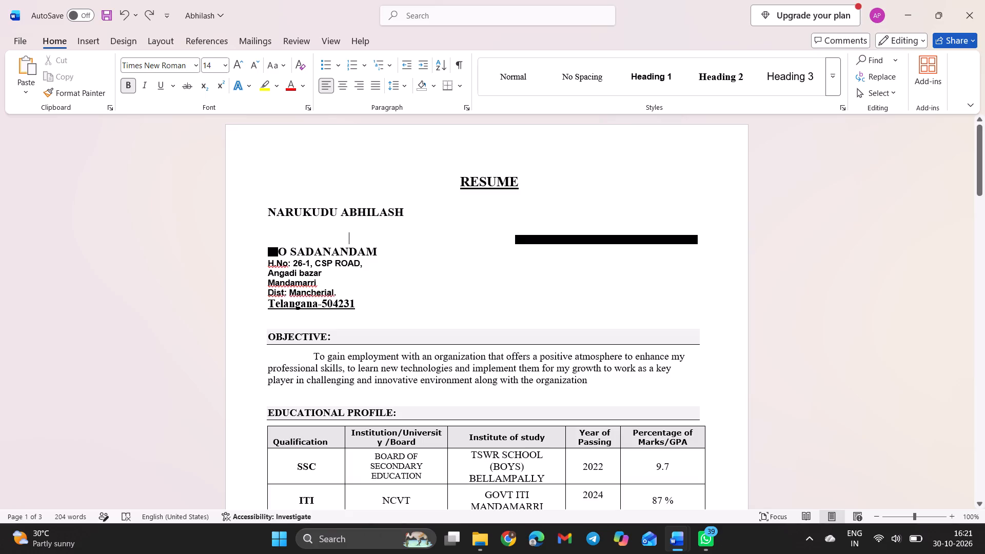
key(BackSpace)
key(BackSpace)
key(BackSpace)
key(BackSpace)
key(BackSpace)
key(BackSpace)
key(BackSpace)
key(BackSpace)
key(BackSpace)
key(BackSpace)
key(BackSpace)
key(BackSpace)
key(BackSpace)
key(BackSpace)
key(BackSpace)
key(BackSpace)
key(BackSpace)
key(BackSpace)
key(BackSpace)
key(BackSpace)
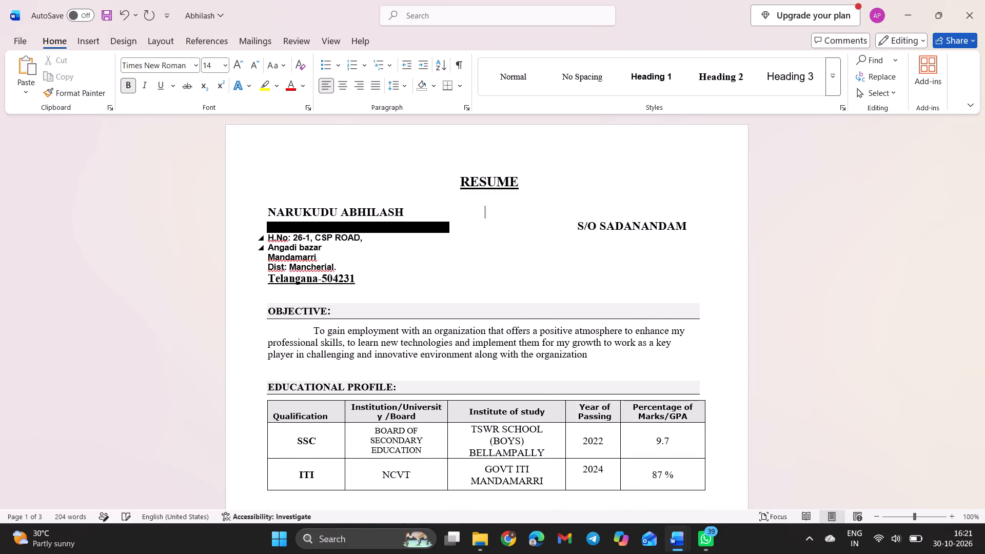
key(BackSpace)
key(BackSpace)
key(BackSpace)
key(BackSpace)
key(BackSpace)
key(BackSpace)
key(BackSpace)
key(BackSpace)
key(BackSpace)
key(BackSpace)
key(BackSpace)
key(BackSpace)
key(BackSpace)
key(BackSpace)
key(BackSpace)
key(BackSpace)
key(BackSpace)
key(BackSpace)
key(BackSpace)
key(BackSpace)
key(BackSpace)
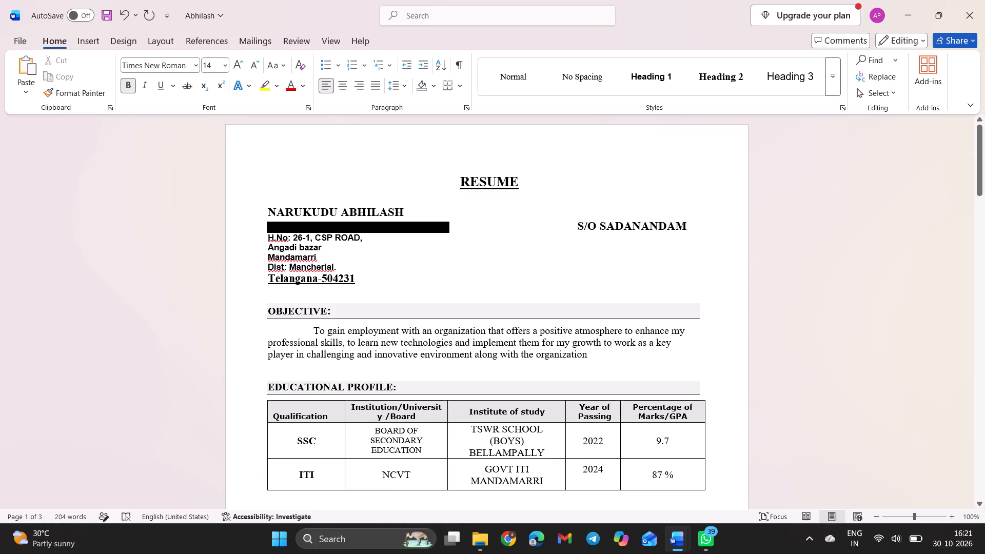
Move the email entry to the end of the S/O line, separating the two with a wide run of spaces.
drag(266, 225, 405, 260)
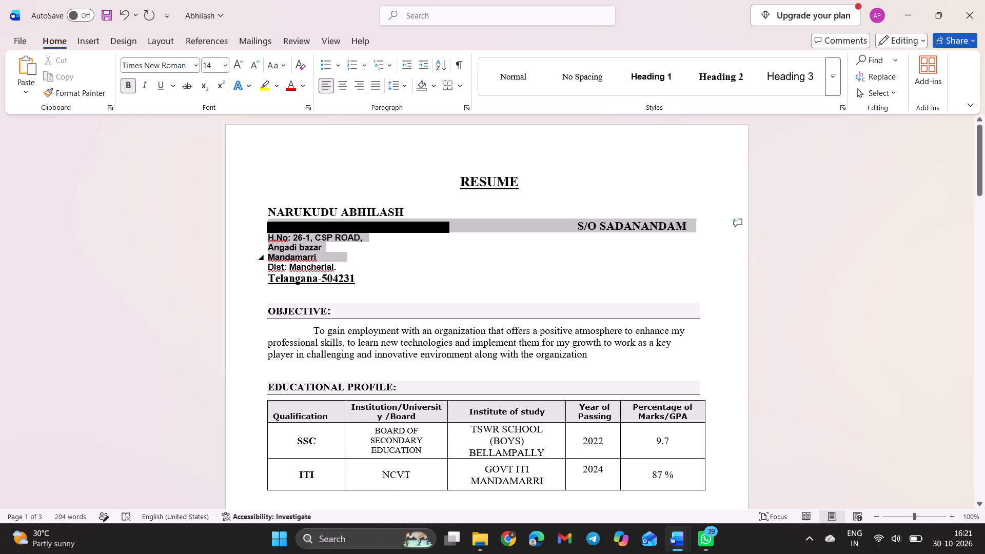
drag(405, 260, 447, 230)
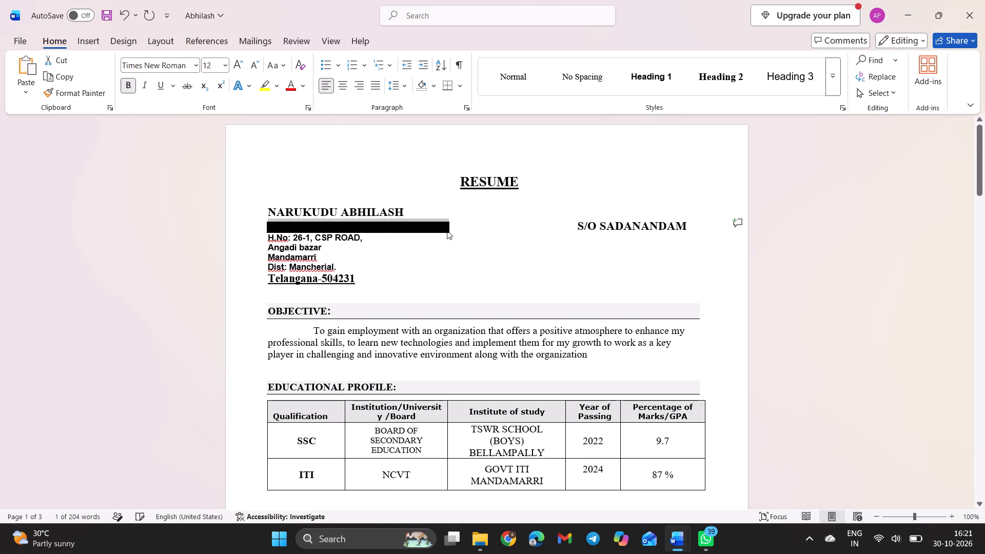
key(ctrl+x)
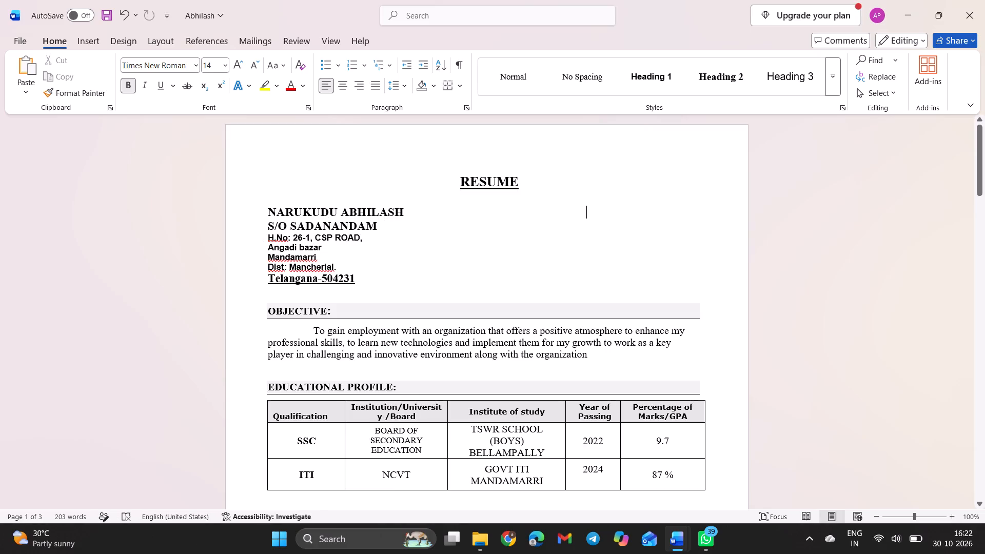
click(401, 230)
key(space)
click(369, 238)
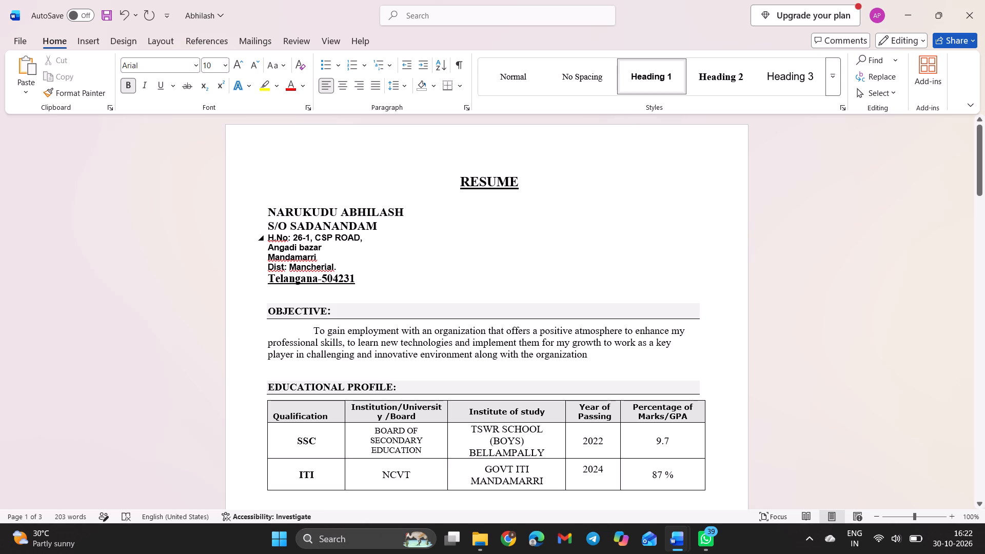
click(387, 225)
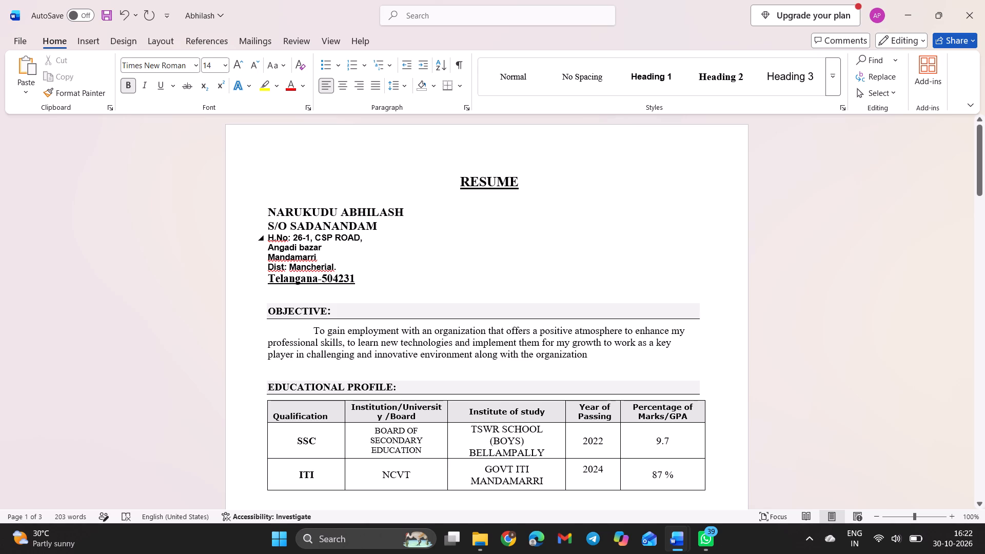
key(space)
key(space)
key(space)
key(space)
key(space)
key(space)
key(space)
key(space)
key(space)
key(space)
key(space)
key(space)
key(space)
key(space)
key(space)
key(space)
key(space)
key(space)
key(space)
key(space)
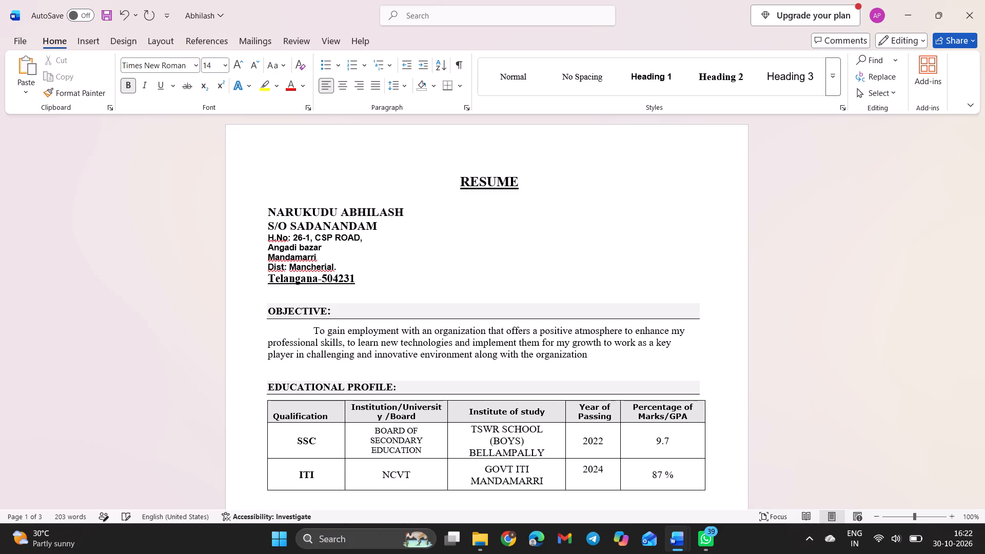
key(ctrl+v)
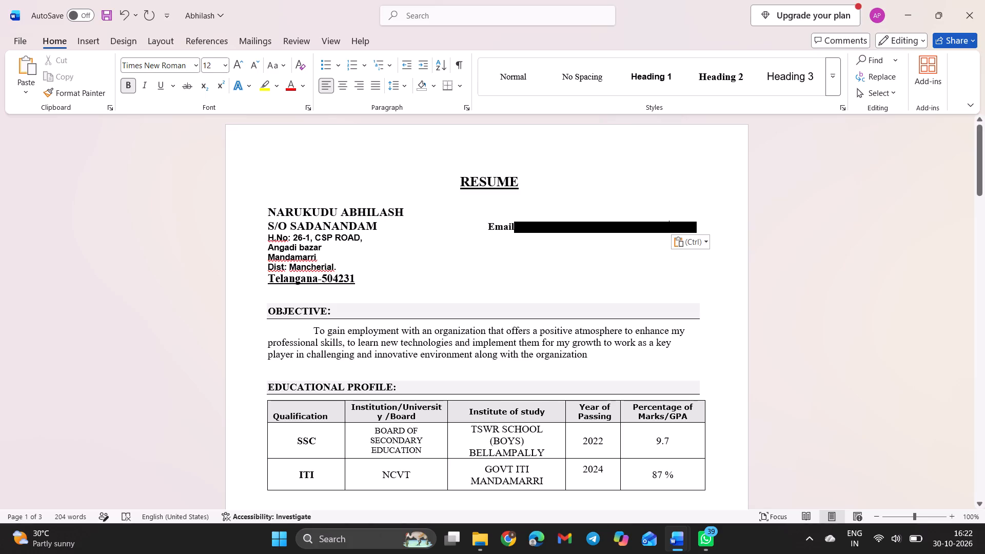
Add spaces before the email entry until it ends near the page's right margin on the S/O line.
click(488, 225)
key(space)
key(space)
key(space)
key(space)
key(space)
key(space)
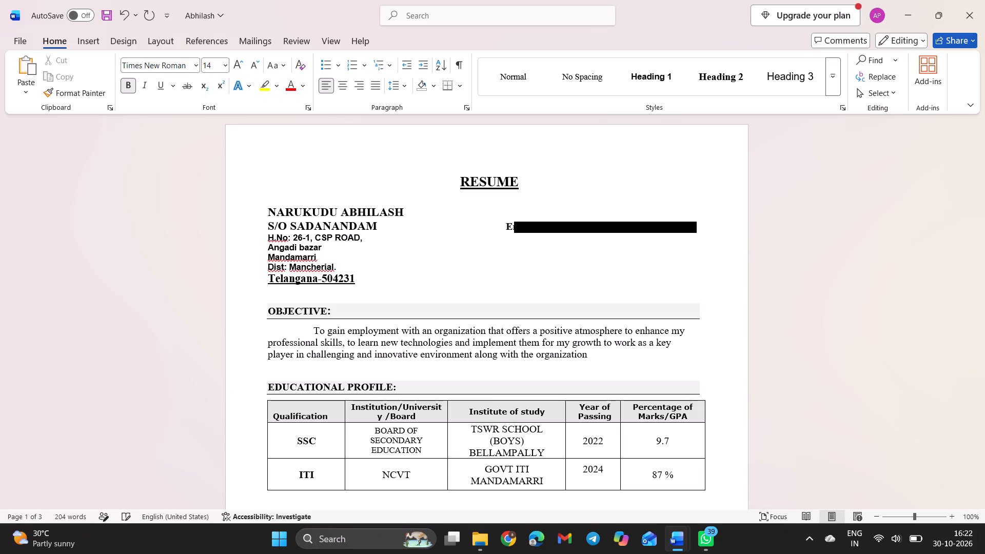
key(space)
key(space)
key(space)
key(space)
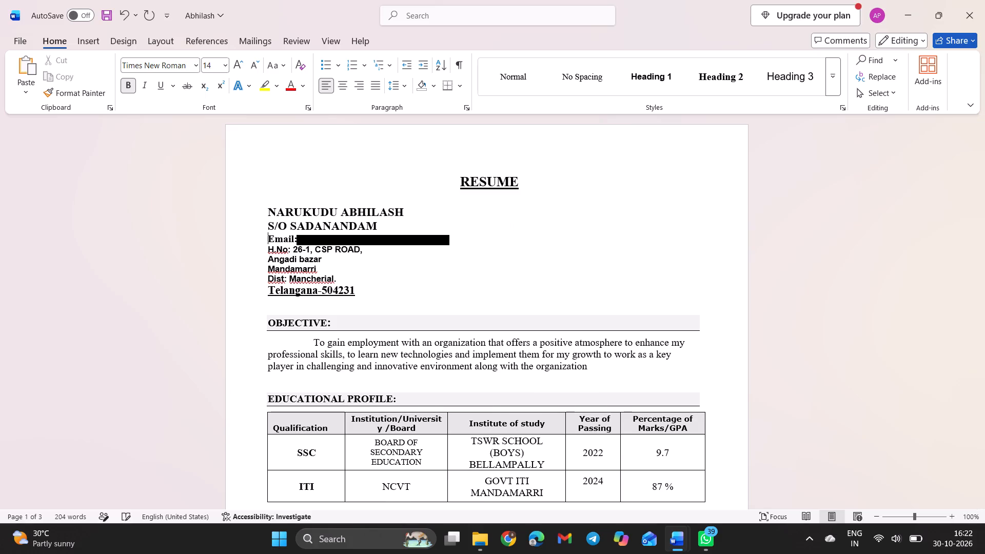
key(BackSpace)
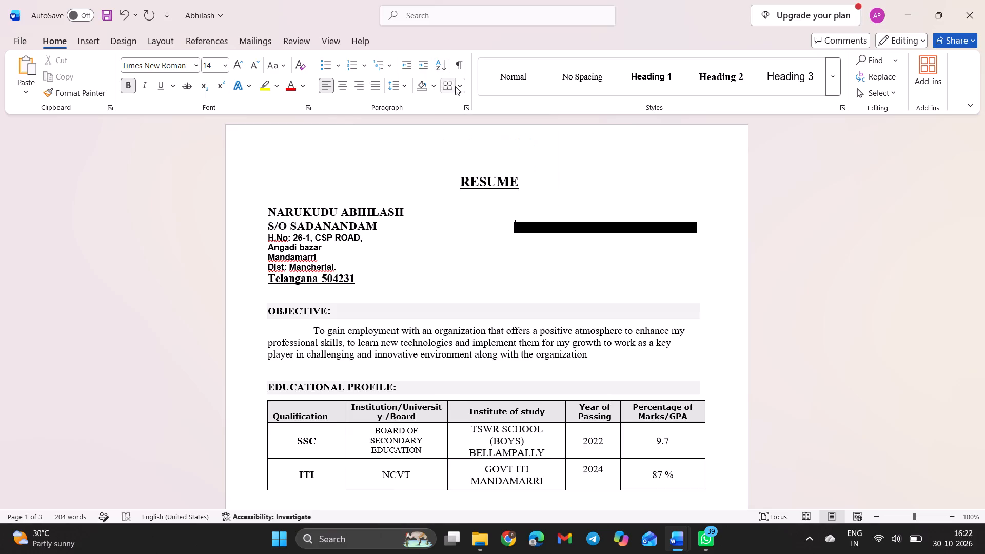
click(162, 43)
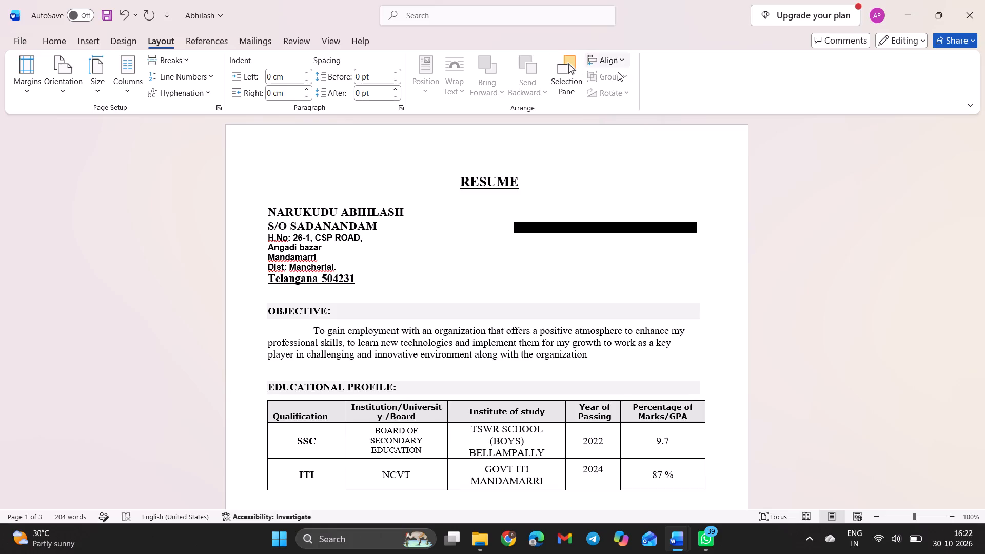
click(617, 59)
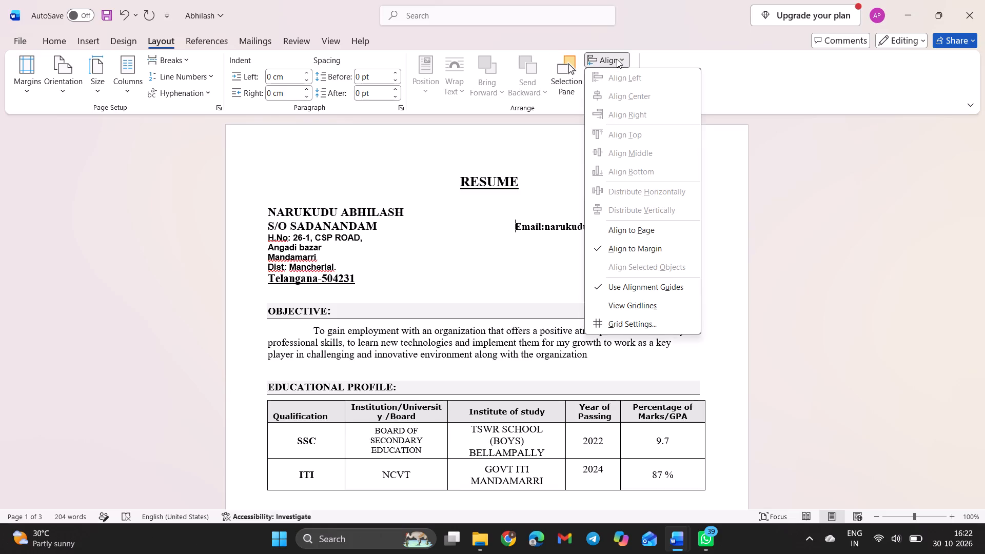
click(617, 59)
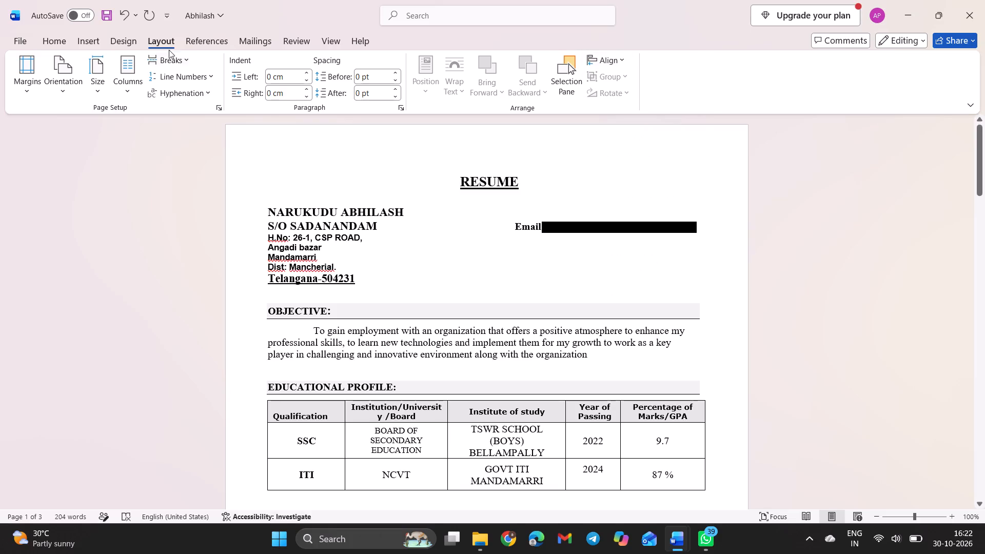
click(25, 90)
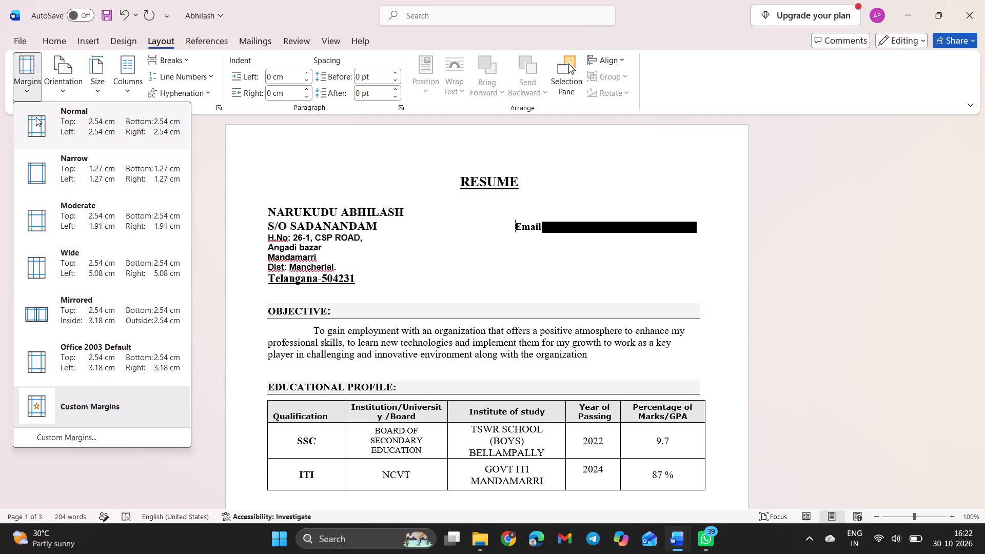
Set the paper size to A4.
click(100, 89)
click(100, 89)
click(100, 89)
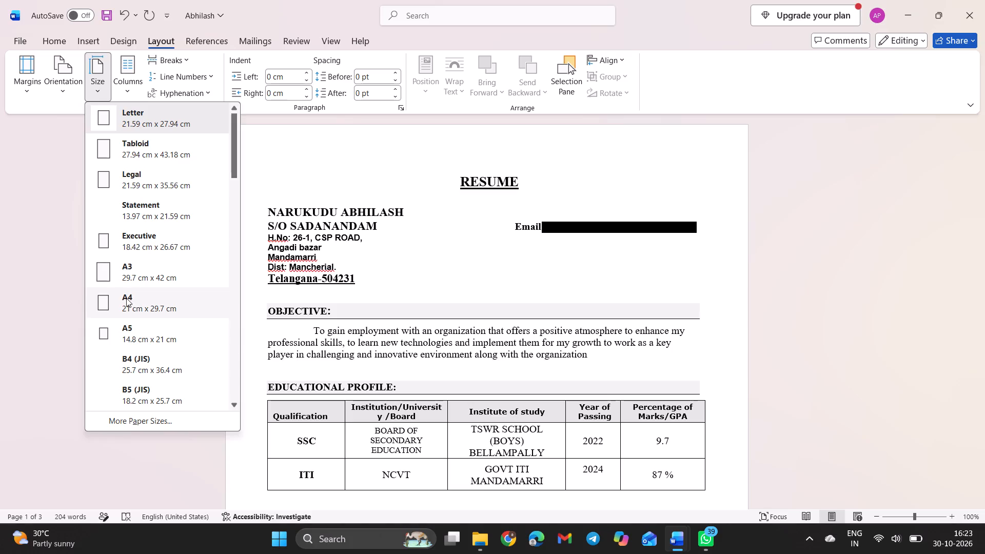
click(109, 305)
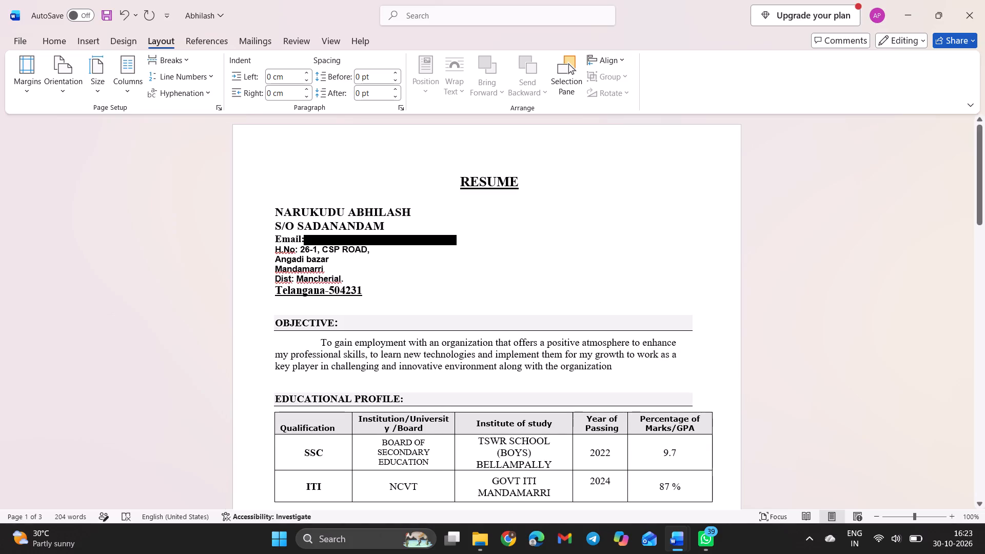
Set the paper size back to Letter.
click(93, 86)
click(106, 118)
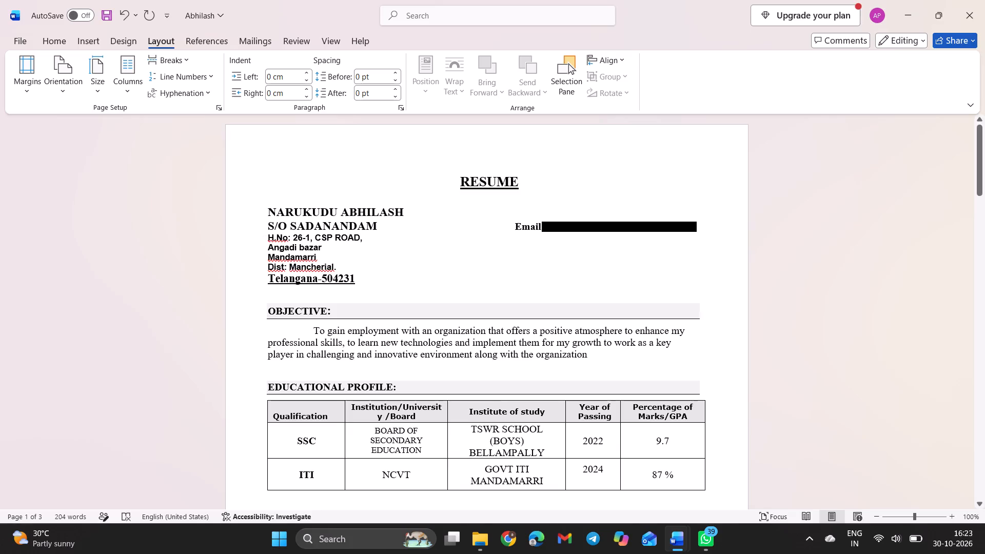
Insert a space between the Email label's colon and the email address.
click(542, 229)
key(Right)
key(space)
Insert a blank line between the S/O line and the H.No address line.
click(699, 225)
click(400, 239)
click(698, 227)
key(Return)
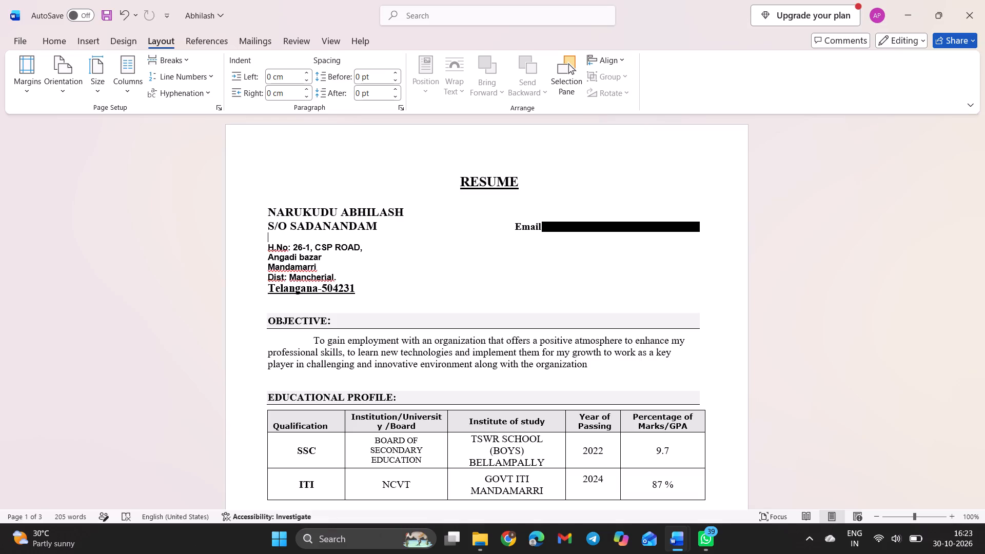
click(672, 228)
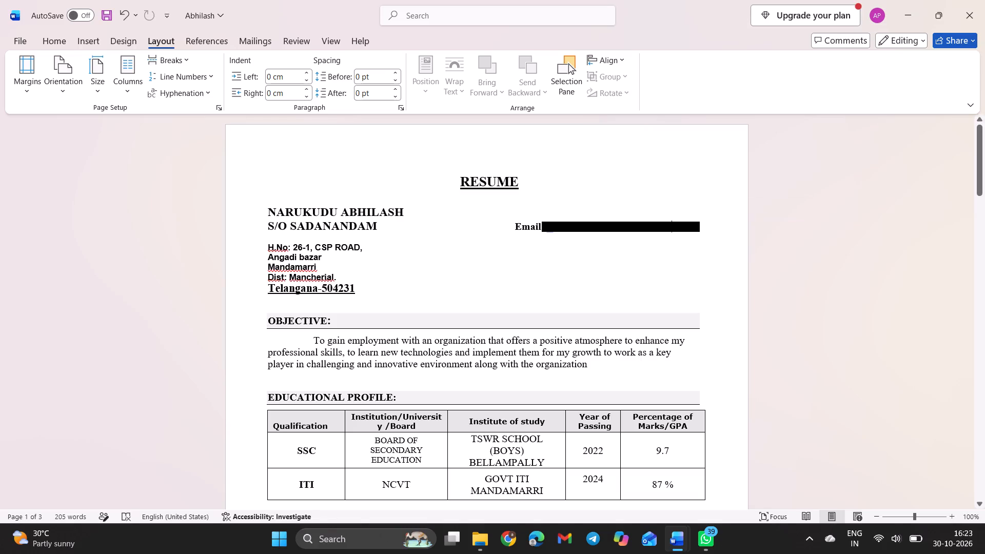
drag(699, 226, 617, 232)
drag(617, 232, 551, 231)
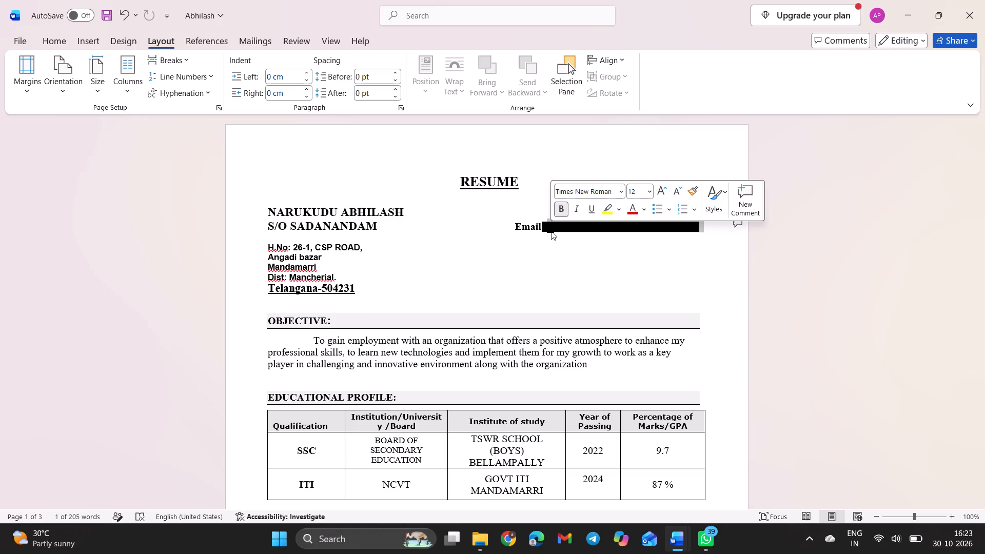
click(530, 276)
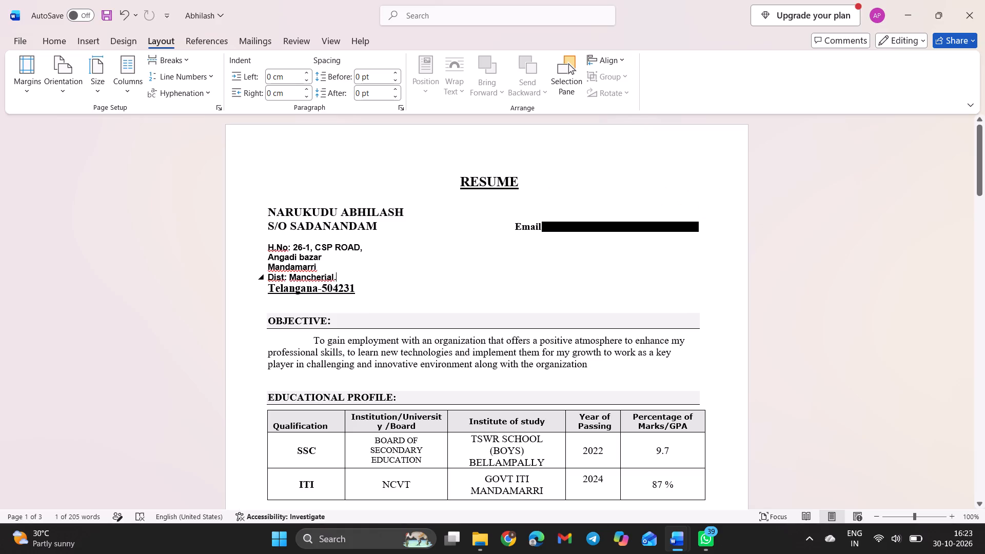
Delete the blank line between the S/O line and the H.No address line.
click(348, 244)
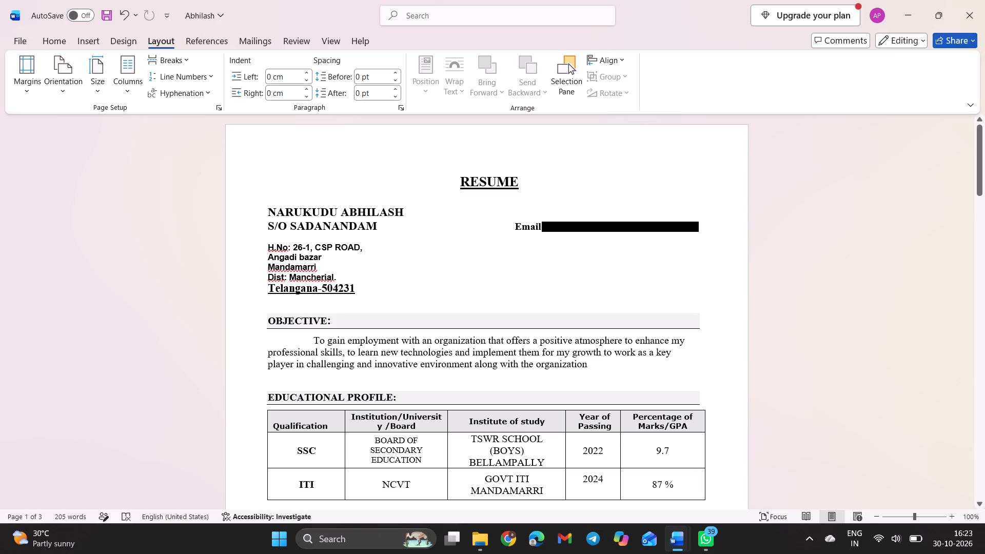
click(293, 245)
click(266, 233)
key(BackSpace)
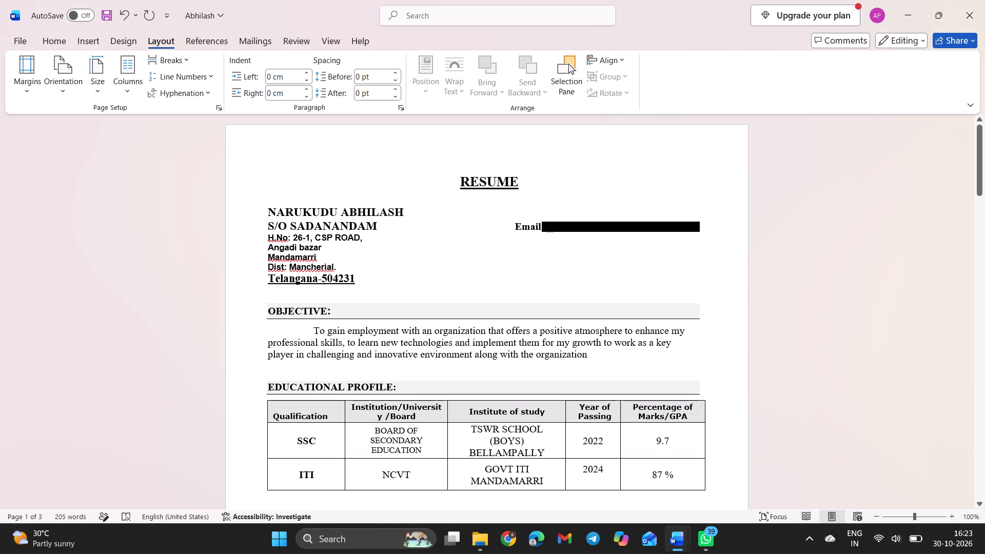
Undo the recent header edits, back to before the space was added in front of the email address.
double_click(695, 225)
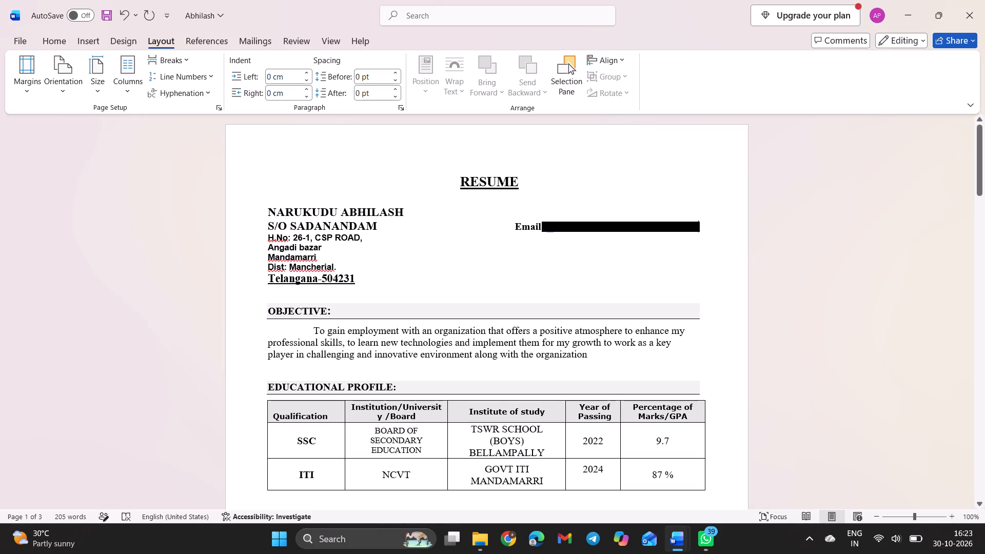
click(697, 225)
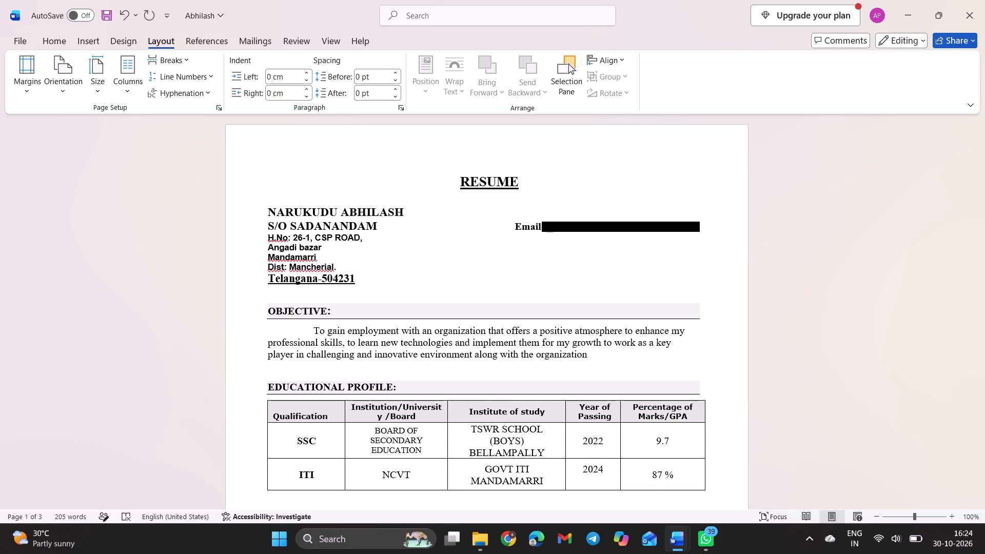
key(ctrl+z)
key(ctrl+z)
key(ctrl+z)
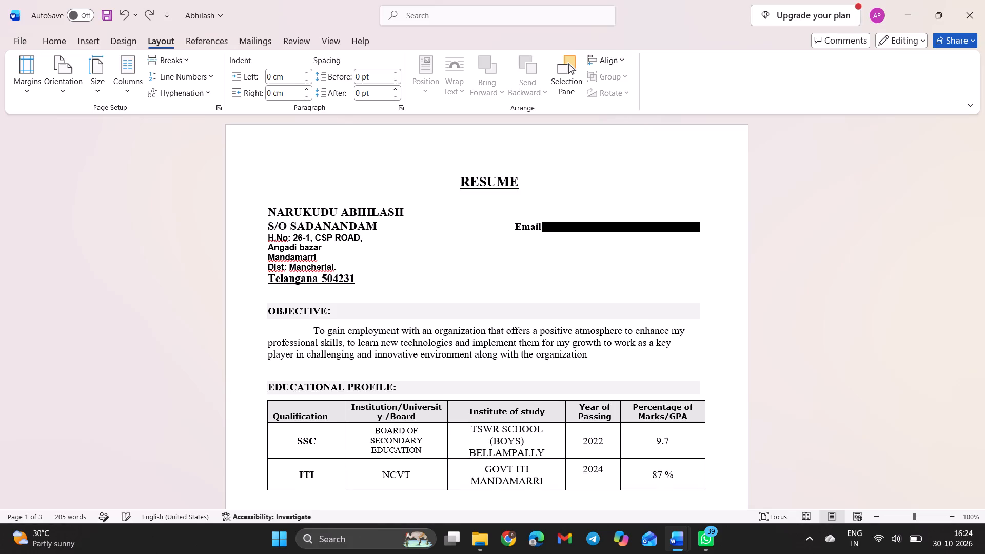
key(ctrl+z)
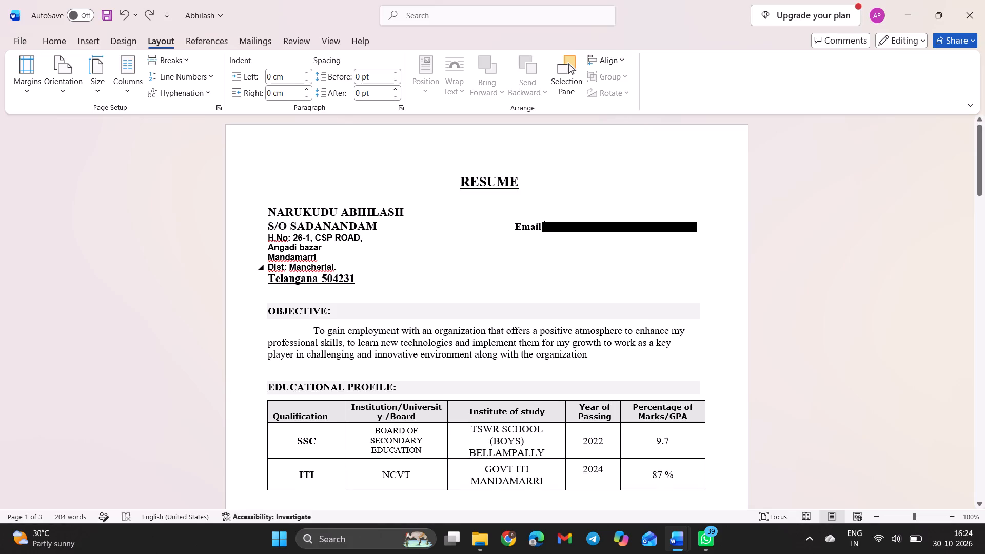
Cut the Email label and address from the end of the S/O line.
drag(518, 223, 984, 64)
click(710, 229)
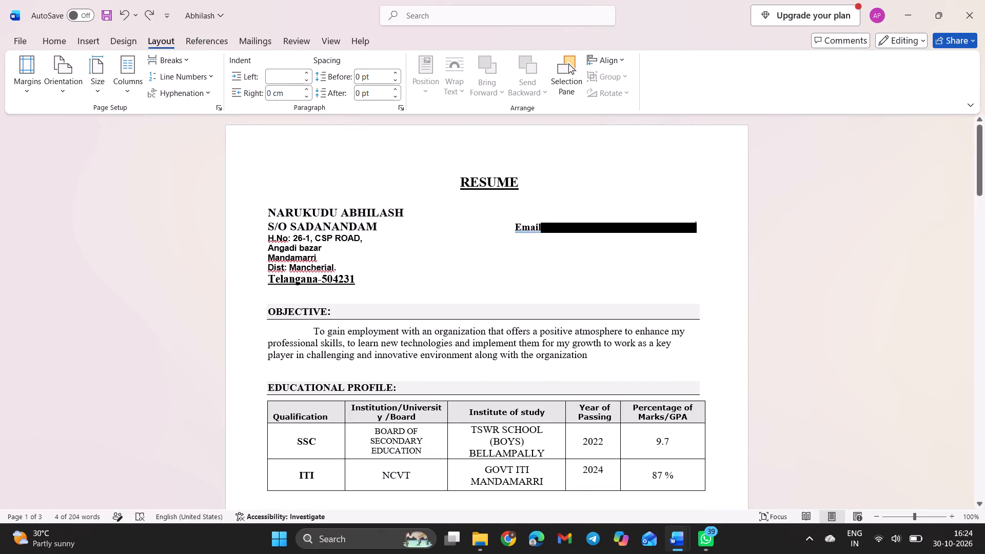
drag(694, 228, 577, 264)
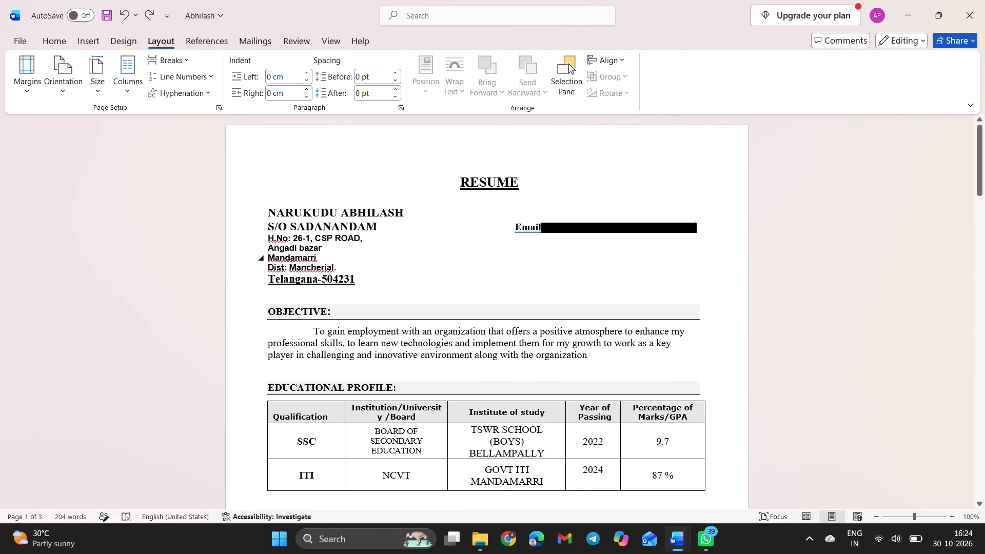
drag(577, 264, 526, 228)
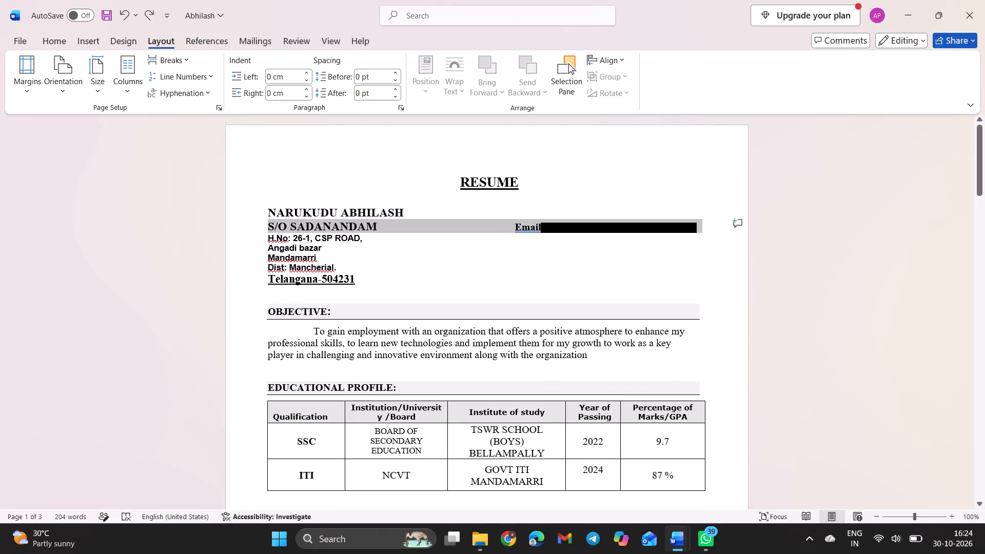
drag(526, 228, 529, 227)
click(529, 227)
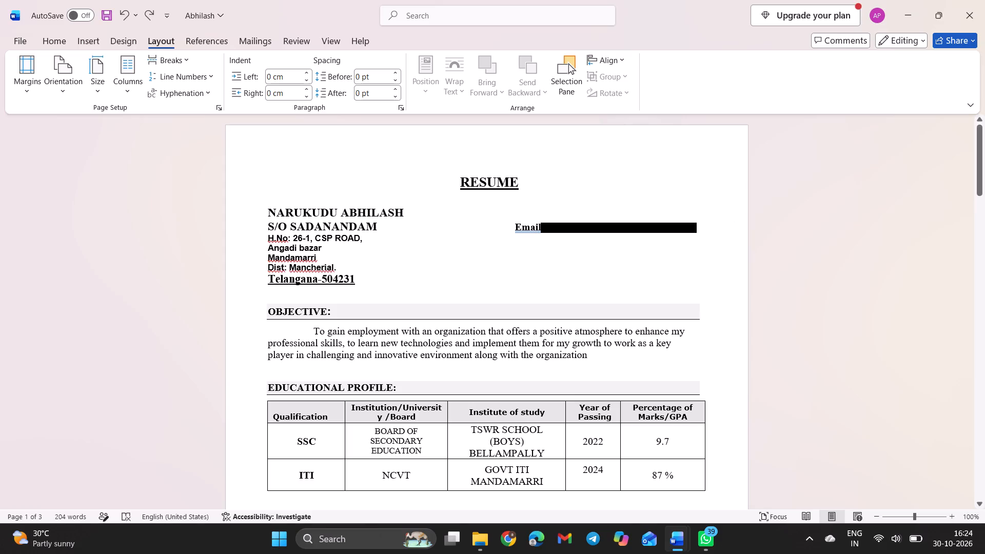
drag(519, 226, 586, 236)
click(586, 236)
click(696, 229)
drag(696, 229, 528, 221)
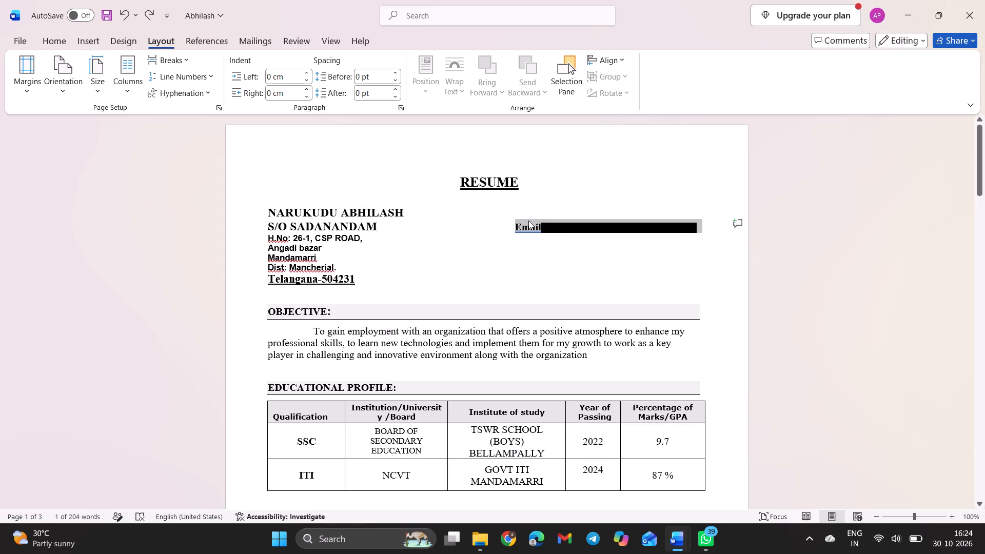
key(ctrl+x)
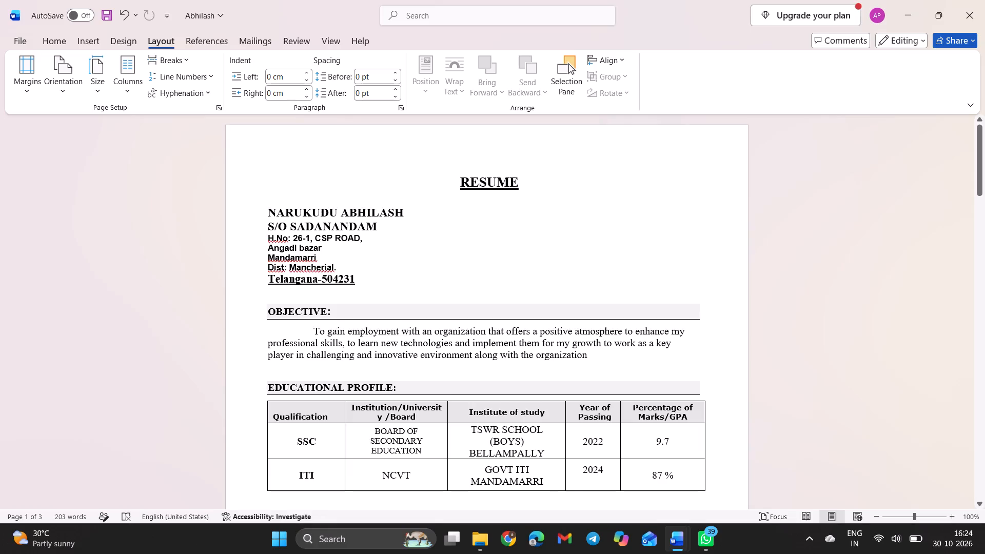
Insert a new empty line directly below the S/O line, above the H.No address line.
click(379, 229)
key(Return)
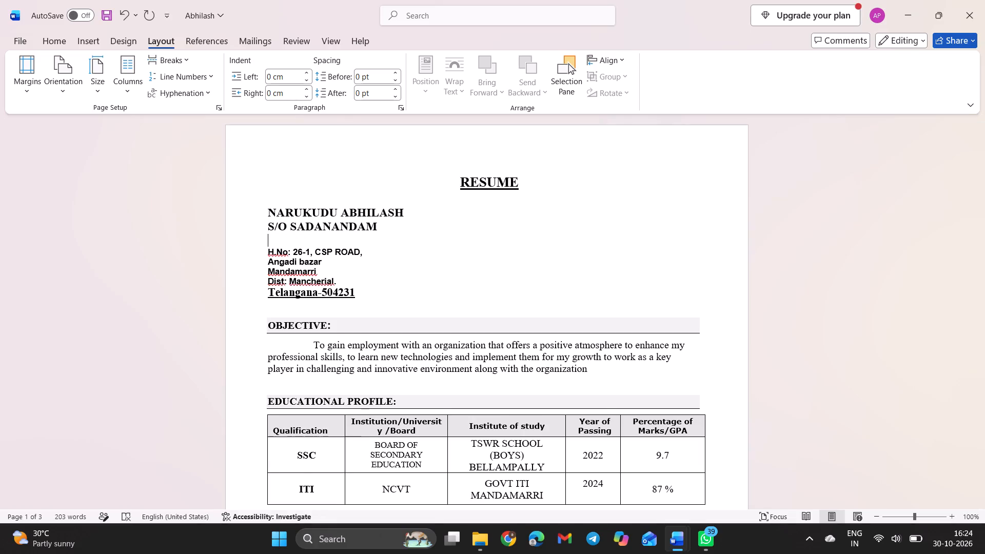
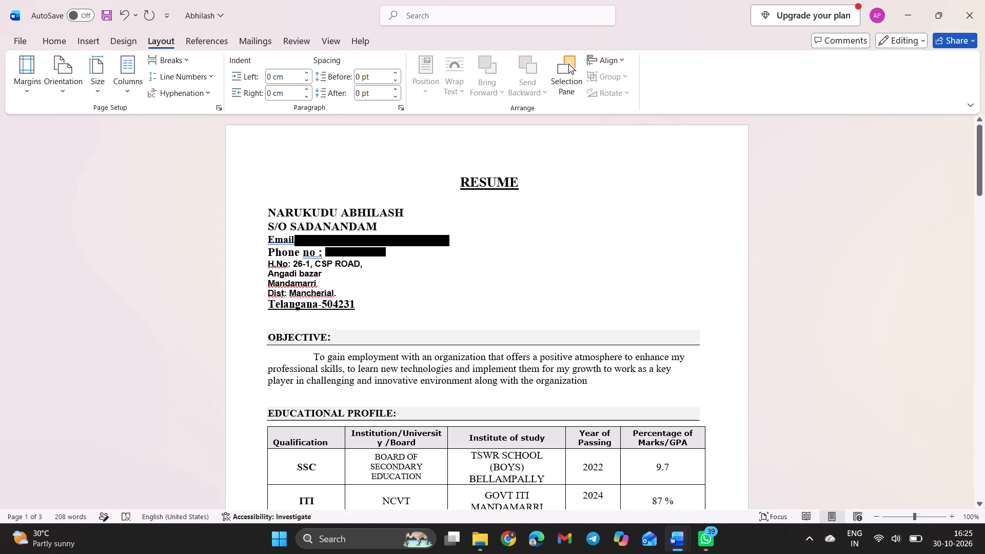
Increase the font size of the Objective paragraph by one increment.
click(478, 299)
drag(465, 398, 510, 238)
drag(312, 355, 528, 386)
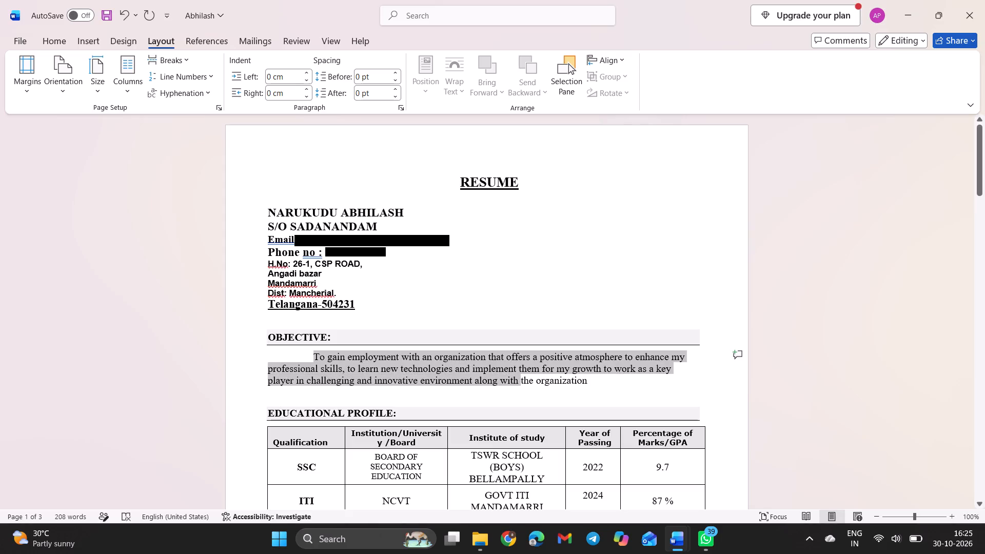
drag(528, 386, 558, 388)
key(ctrl+shift+period)
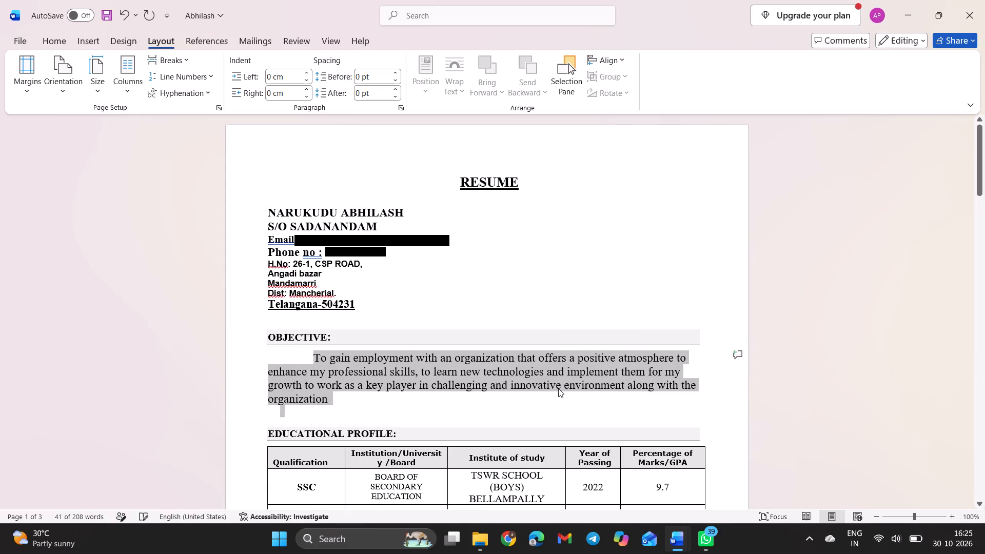
End the Objective paragraph with a full stop and leave just one blank line before the EDUCATIONAL PROFILE heading.
click(508, 417)
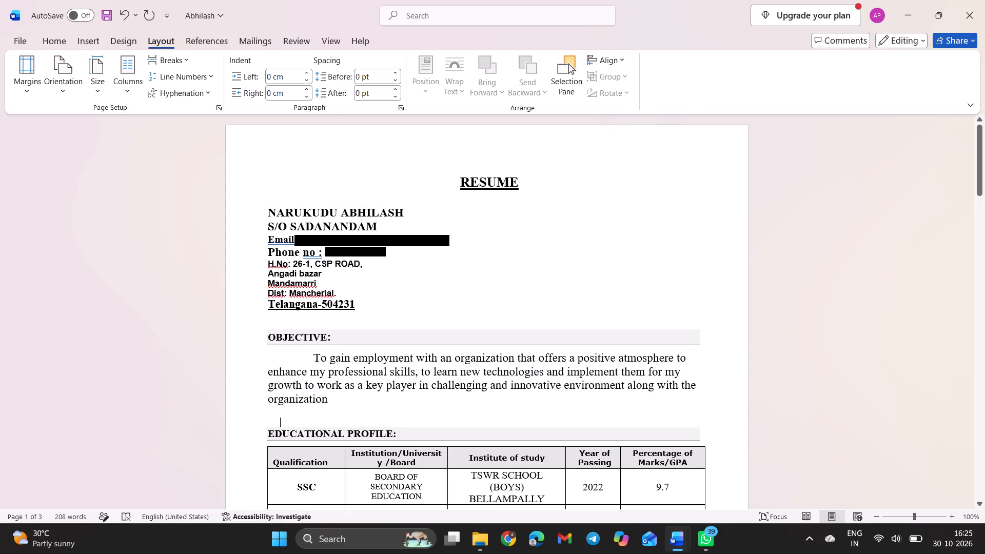
key(BackSpace)
key(BackSpace)
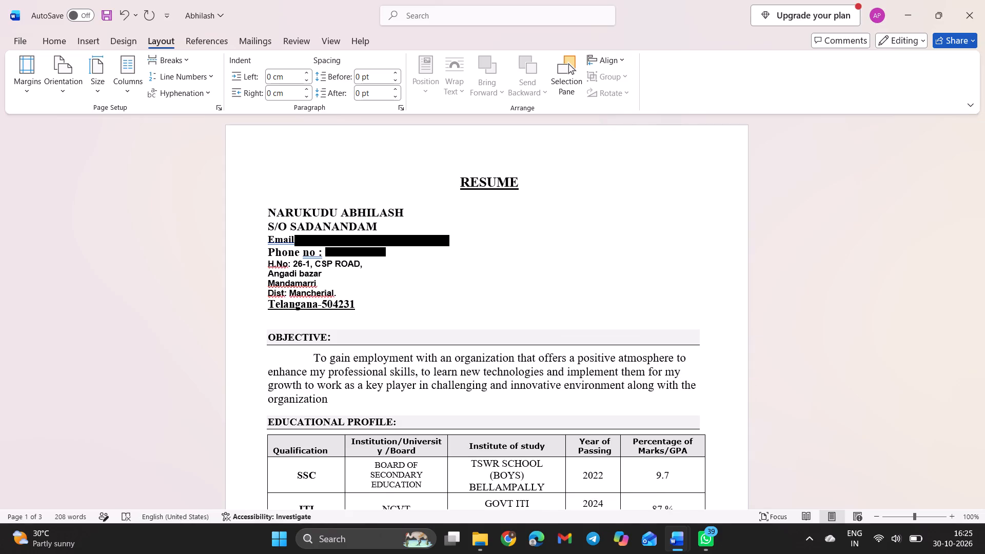
key(BackSpace)
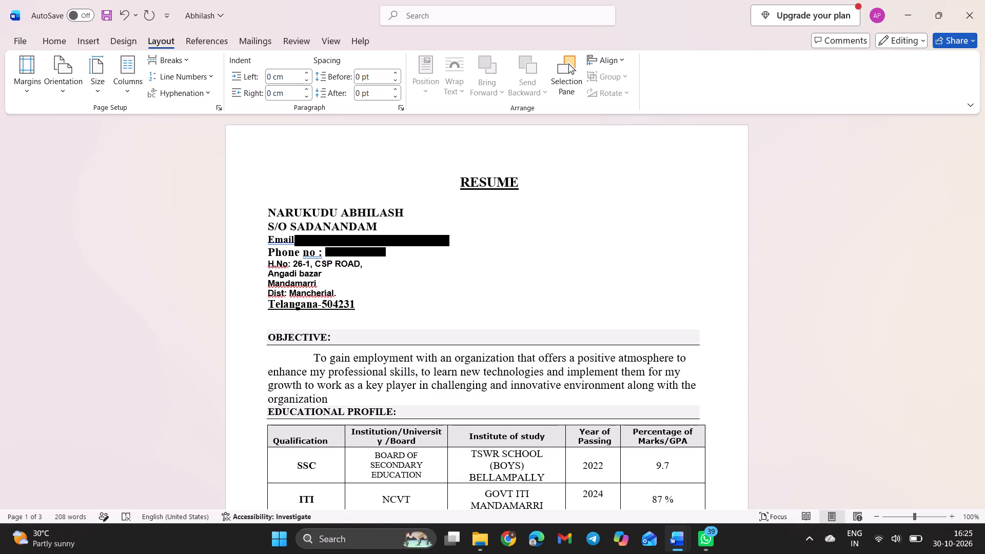
key(period)
key(Return)
Delete the blank line between the Telangana address line and the OBJECTIVE heading.
scroll(645, 353, down, 1)
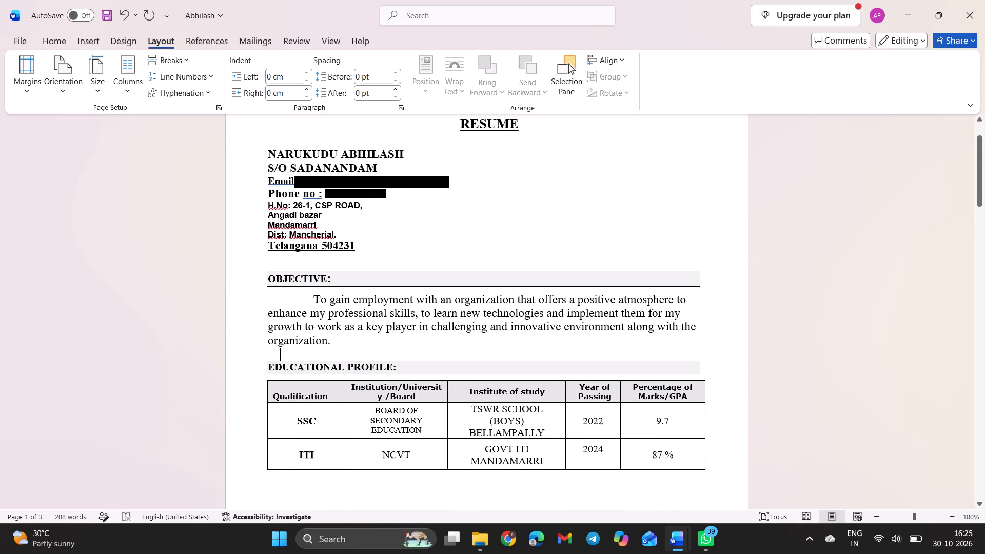
scroll(645, 353, down, 1)
click(291, 260)
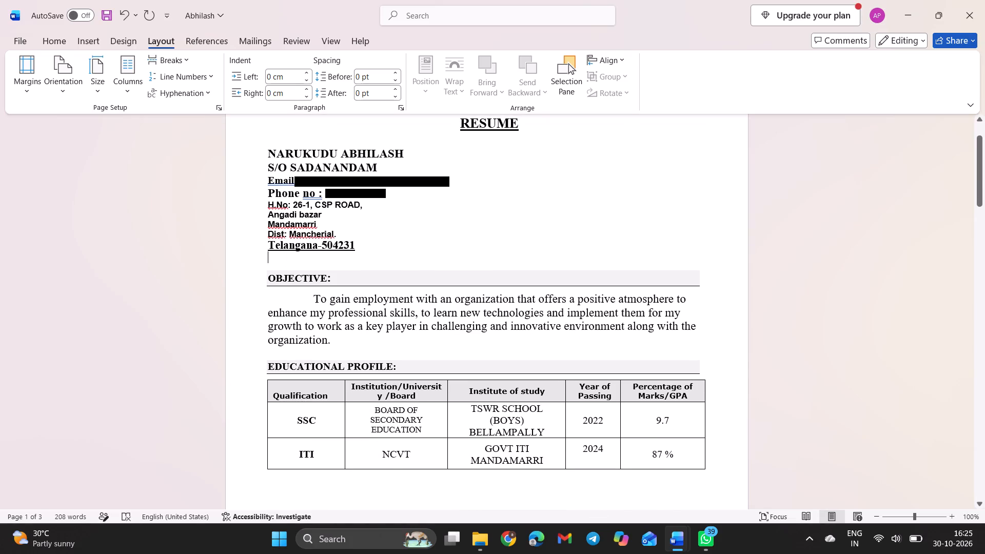
key(BackSpace)
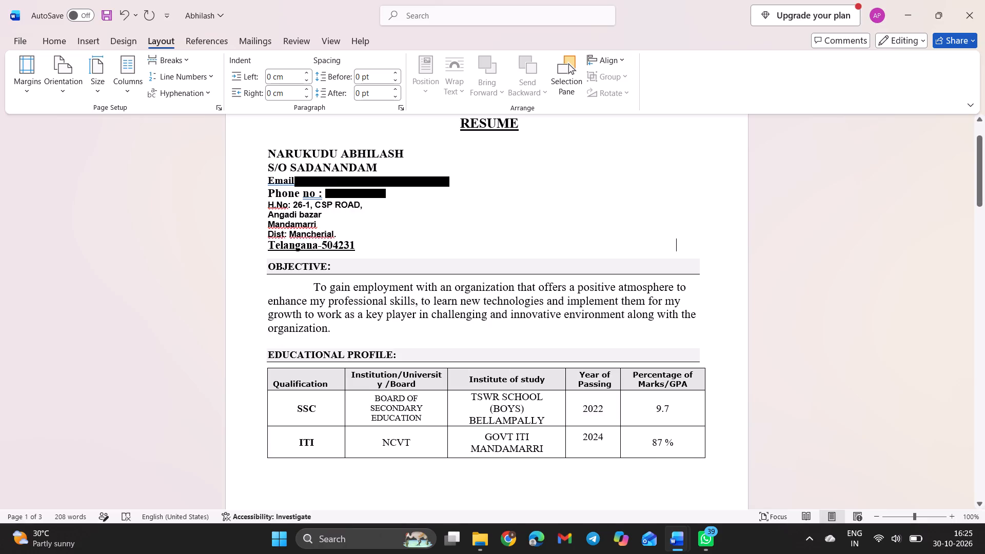
Look through the rest of the resume, checking the education table, the gap below it and the Personal Strengths section.
scroll(370, 335, down, 1)
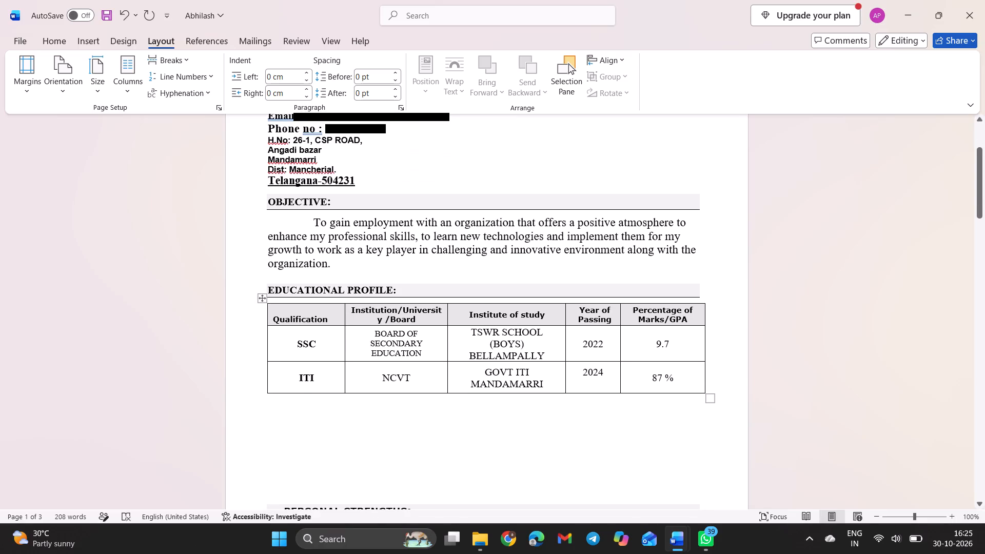
scroll(370, 335, down, 2)
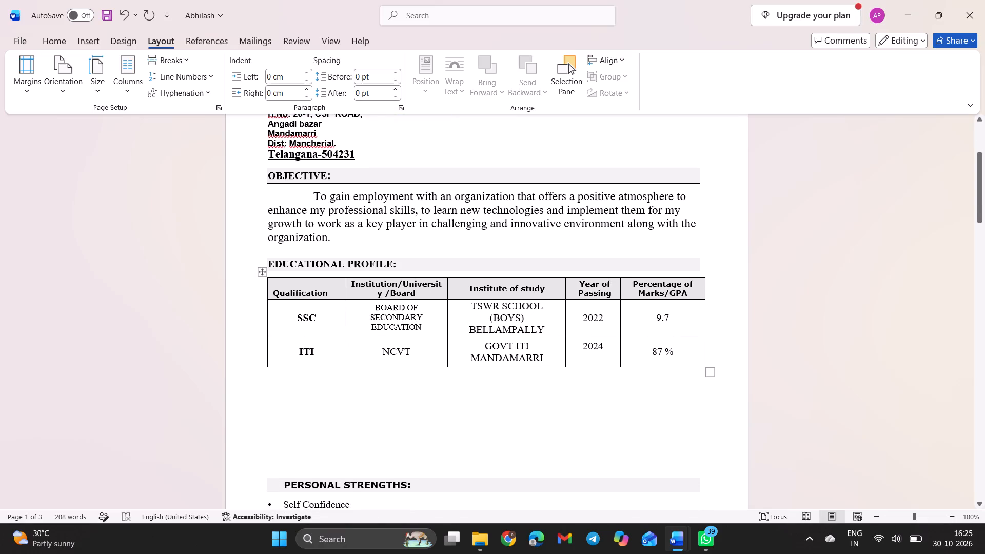
scroll(583, 285, down, 1)
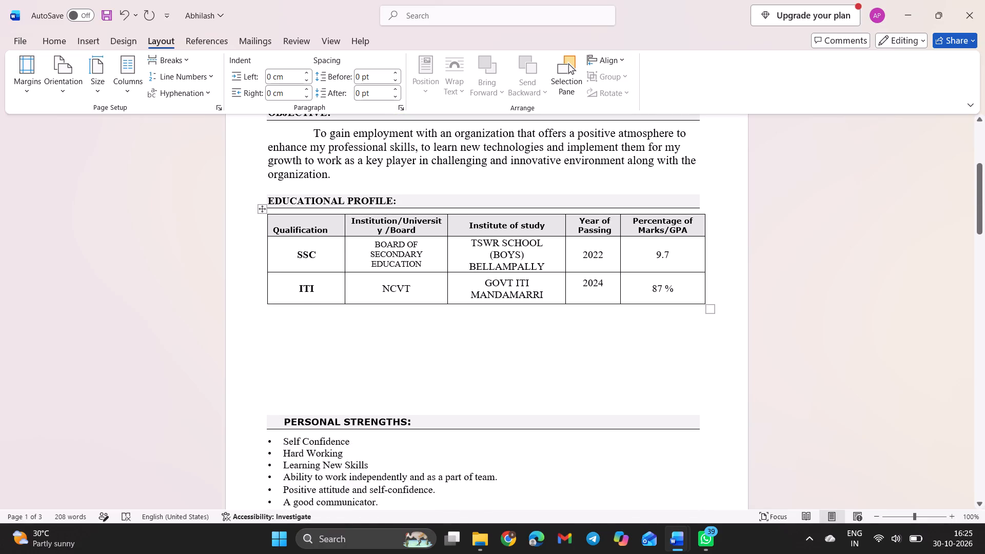
scroll(369, 375, down, 1)
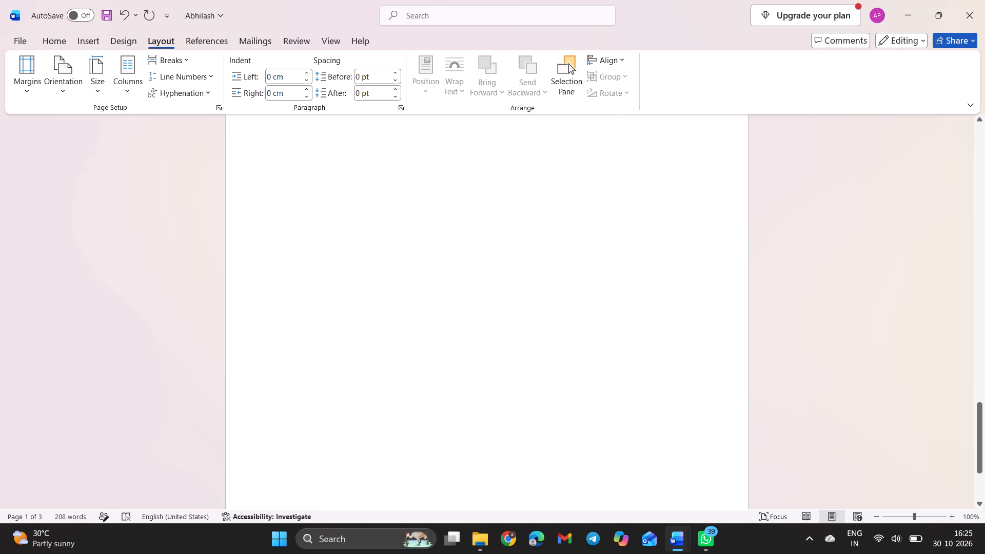
scroll(369, 375, down, 1)
scroll(369, 375, up, 6)
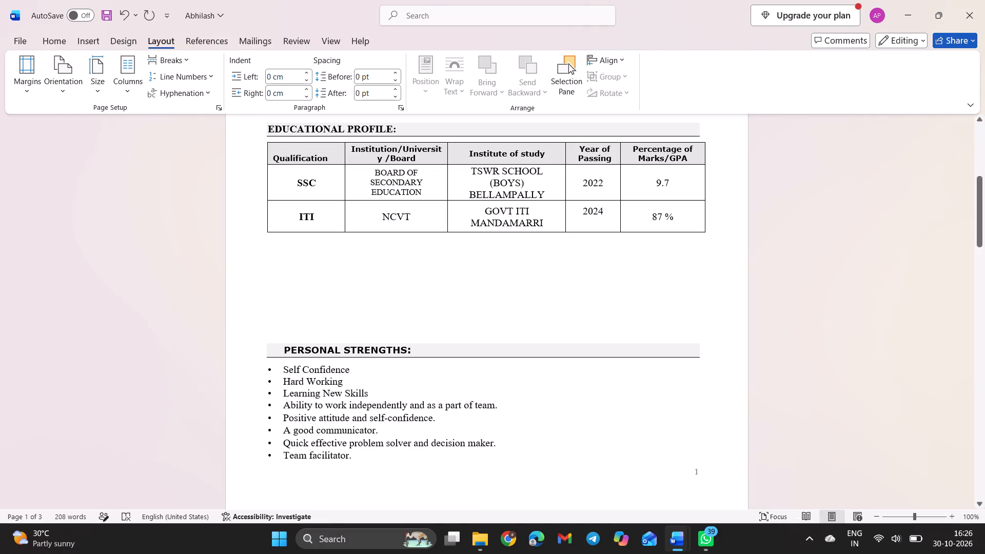
scroll(527, 295, up, 1)
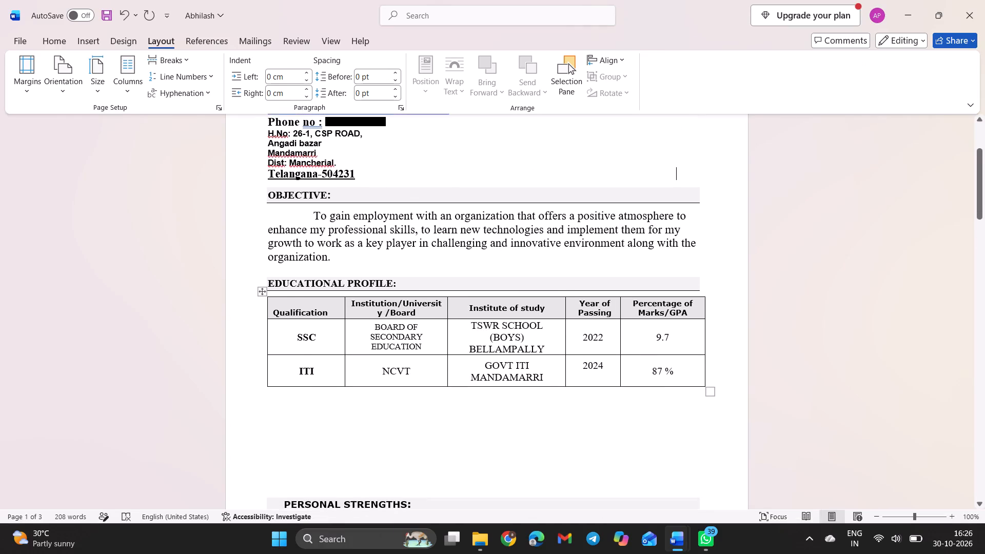
scroll(527, 295, up, 1)
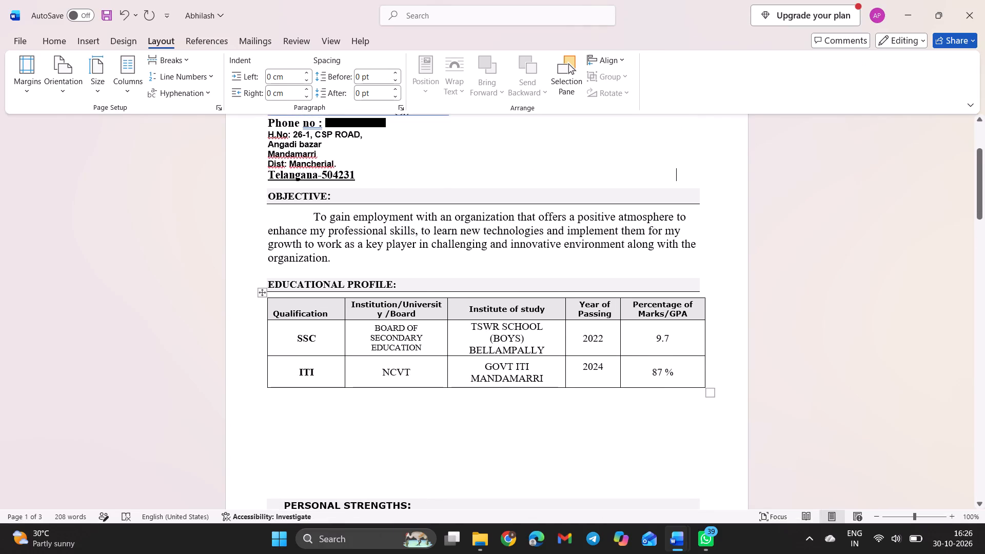
scroll(346, 471, down, 1)
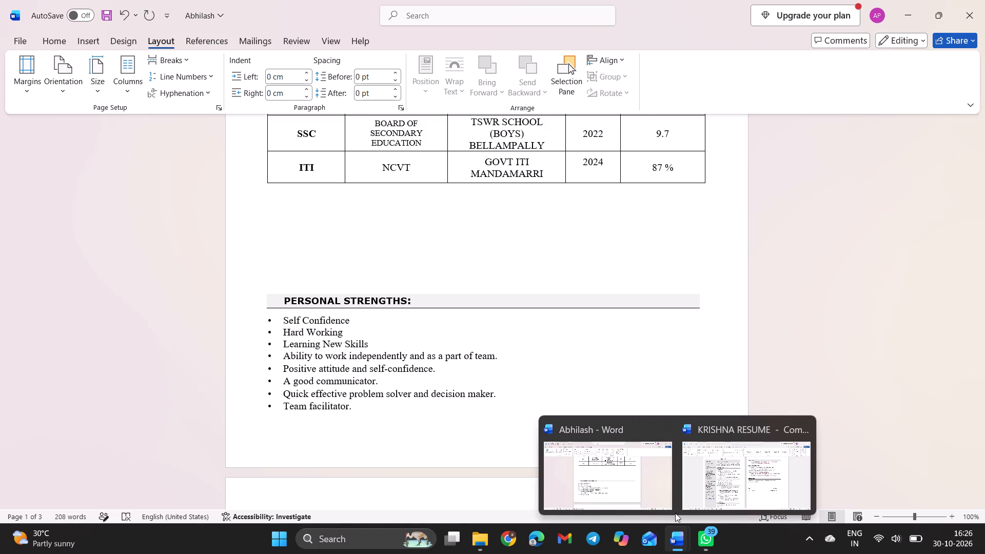
Switch to the KRISHNA RESUME document and copy the table column running from PROFESSIONAL OBJECTIVE through TECHNICAL SKILLS.
click(729, 471)
drag(729, 471, 250, 113)
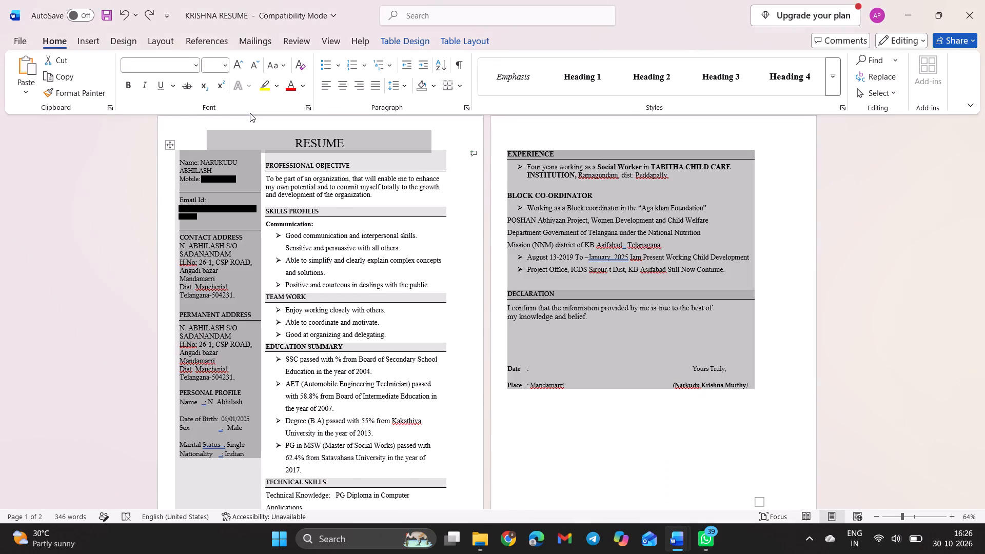
click(546, 278)
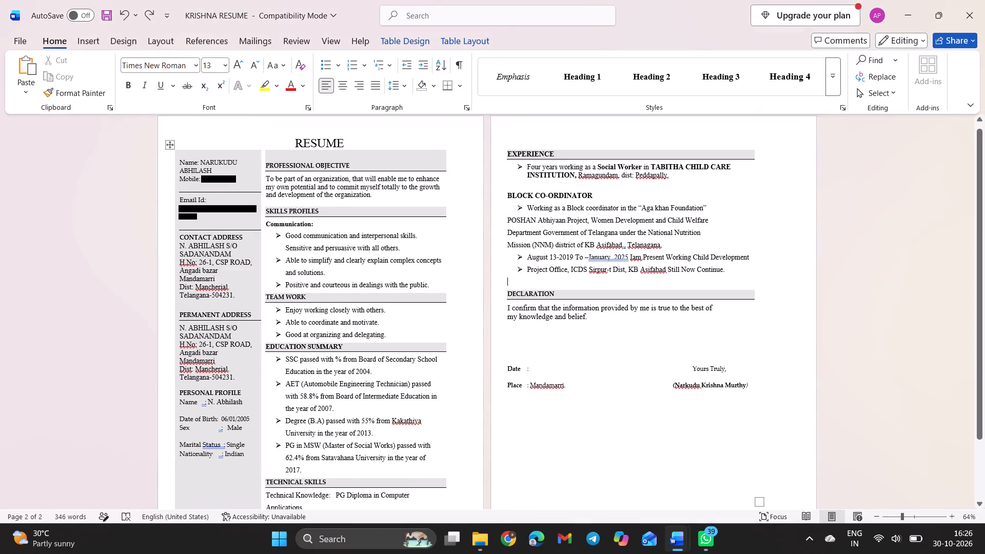
drag(266, 210, 408, 292)
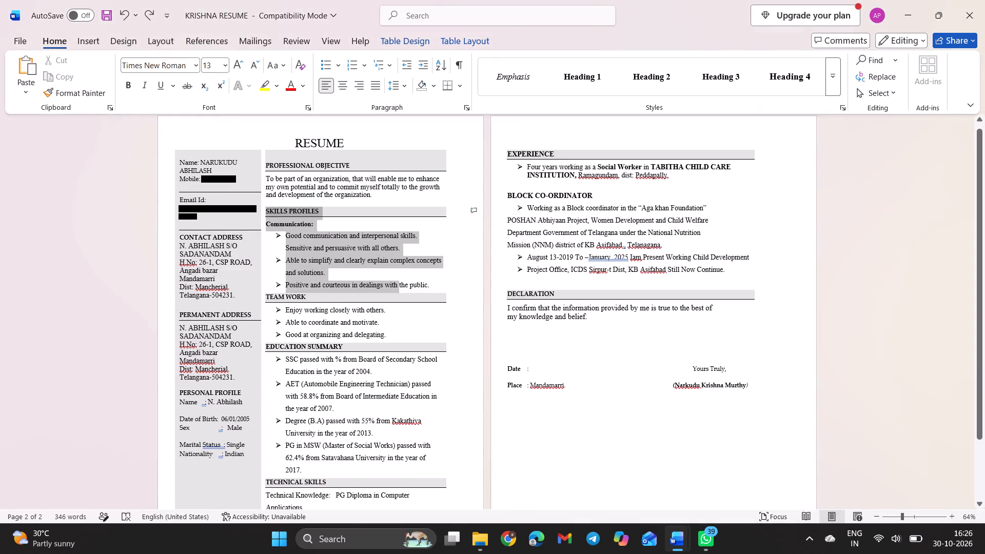
drag(408, 292, 450, 306)
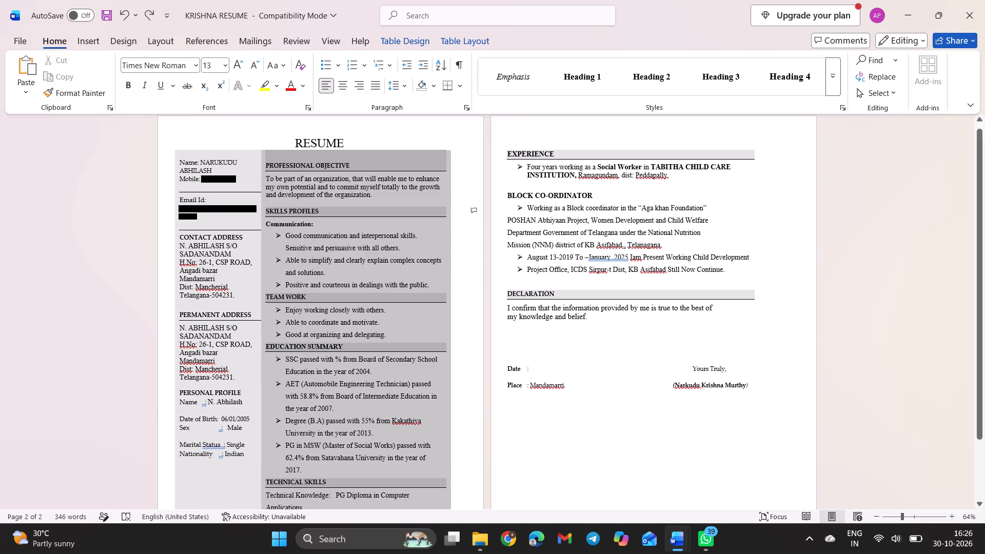
drag(450, 306, 447, 311)
drag(447, 311, 454, 330)
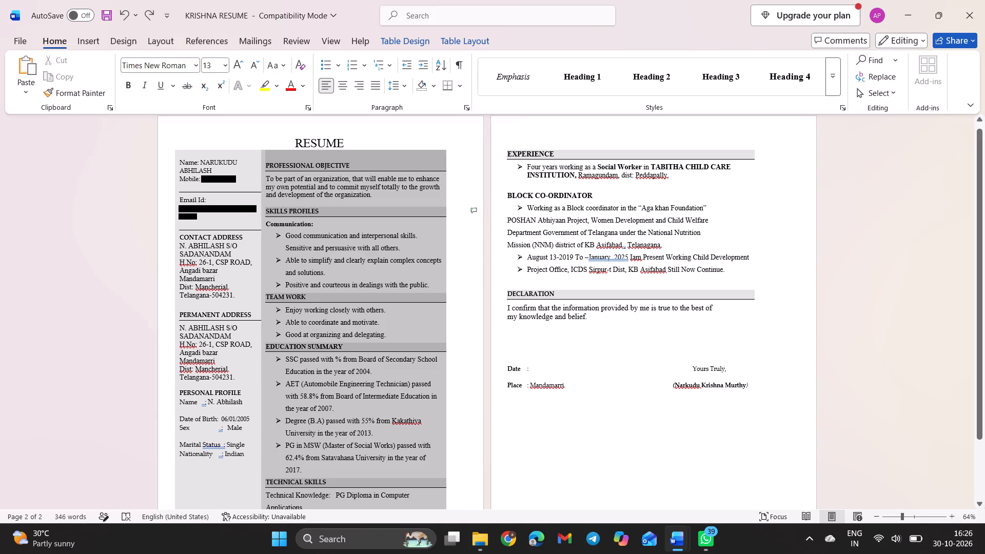
drag(454, 330, 438, 330)
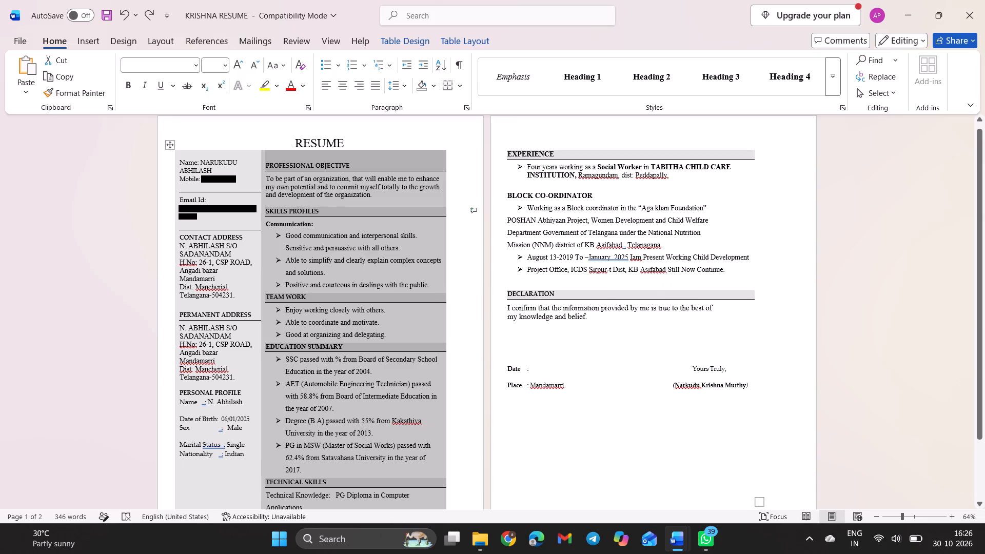
key(ctrl+c)
Return to the Abhilash document, remove one blank line below the education table and paste the copied resume sections there.
click(984, 391)
click(648, 498)
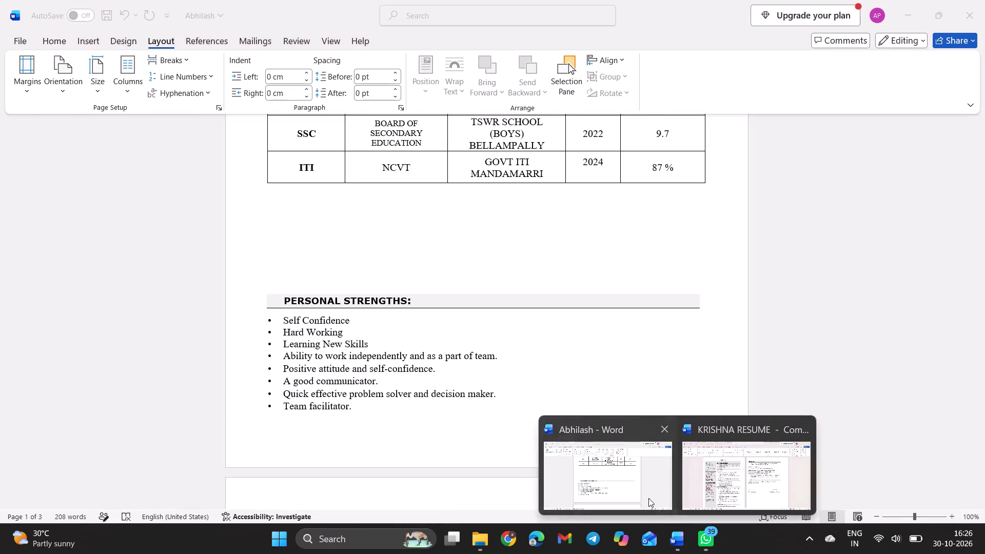
click(309, 211)
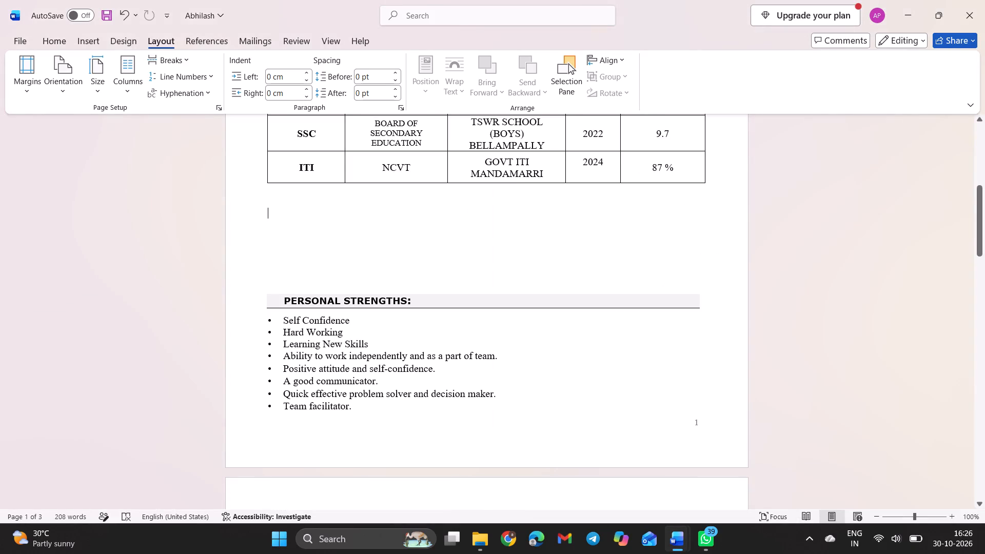
scroll(309, 211, up, 1)
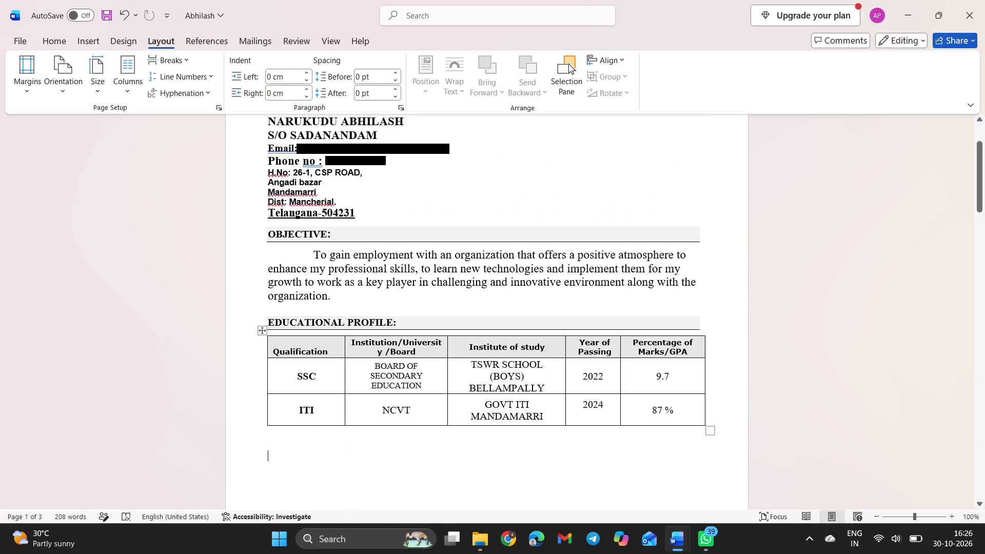
scroll(300, 388, down, 1)
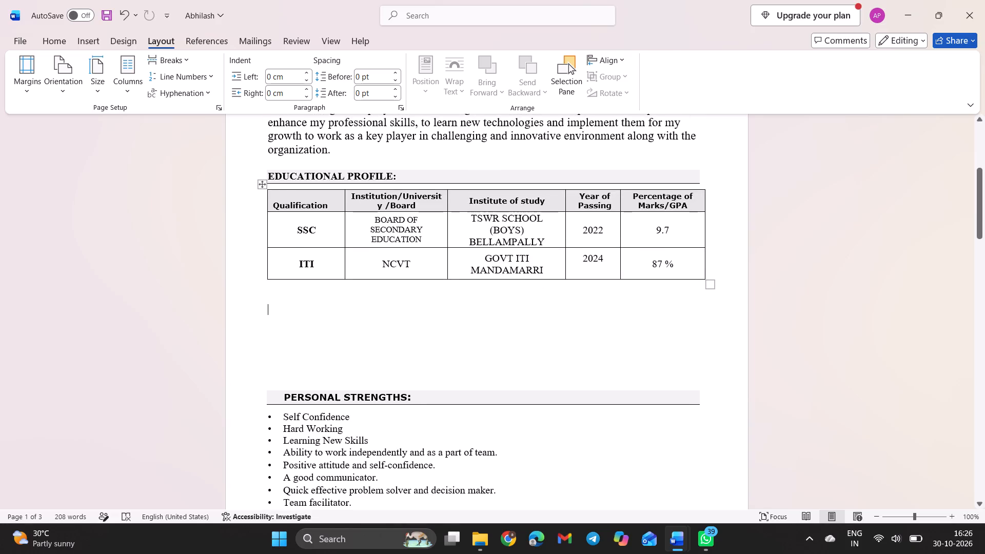
key(BackSpace)
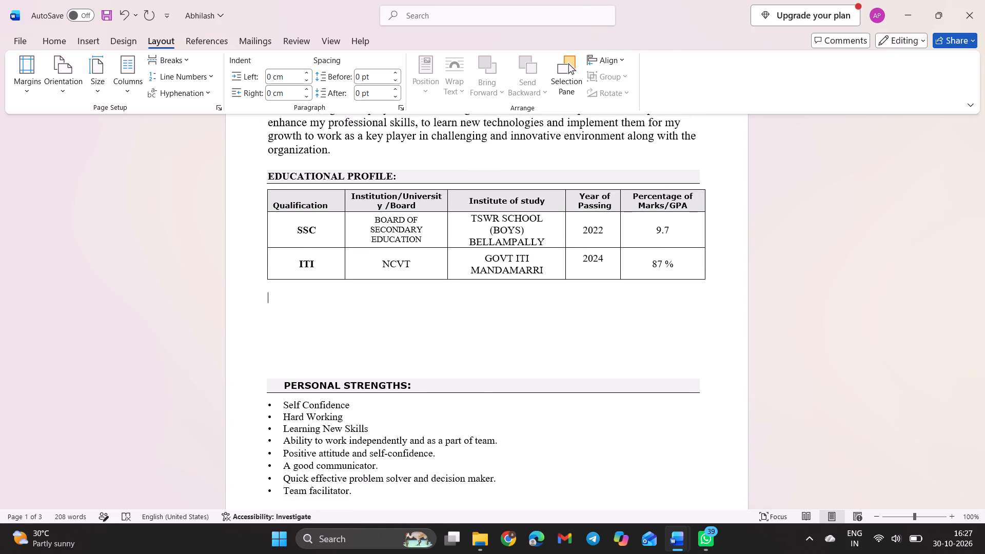
key(ctrl+v)
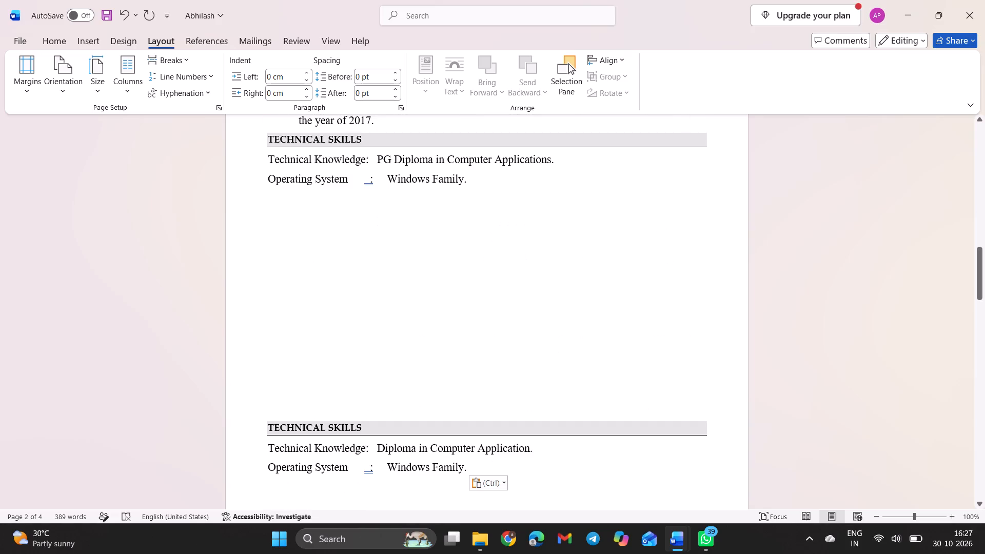
scroll(282, 310, up, 6)
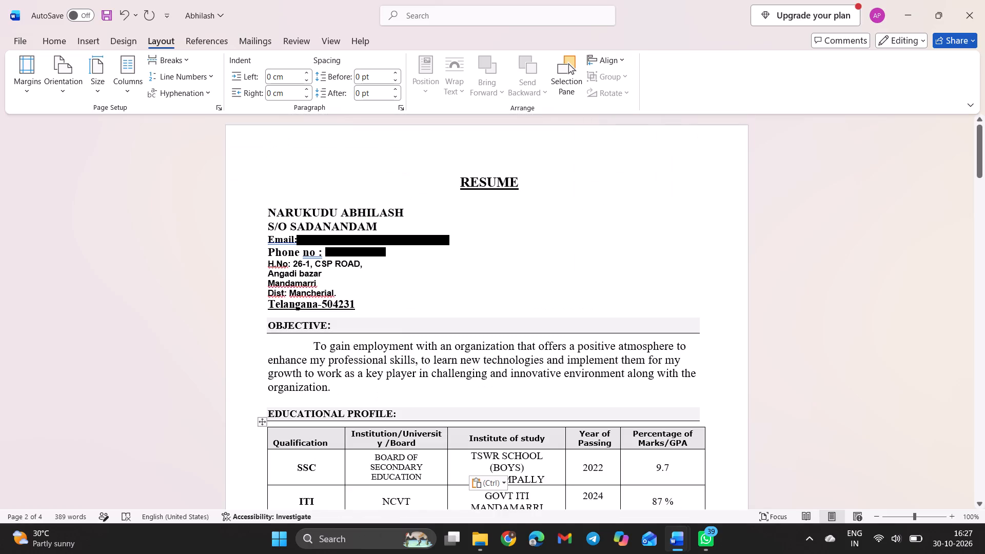
scroll(282, 310, up, 1)
scroll(282, 310, down, 2)
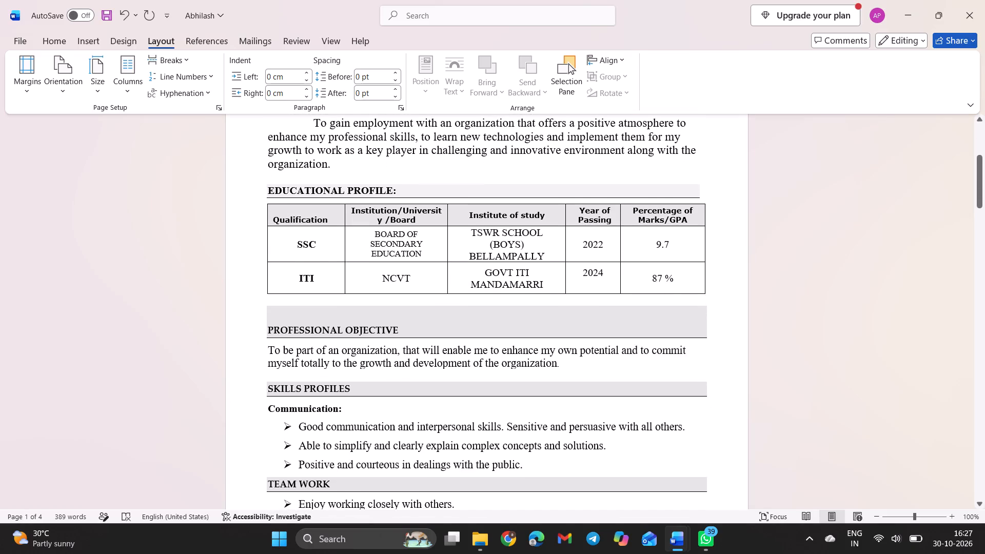
Delete the pasted PROFESSIONAL OBJECTIVE heading and its paragraph below the education table.
drag(268, 315, 446, 374)
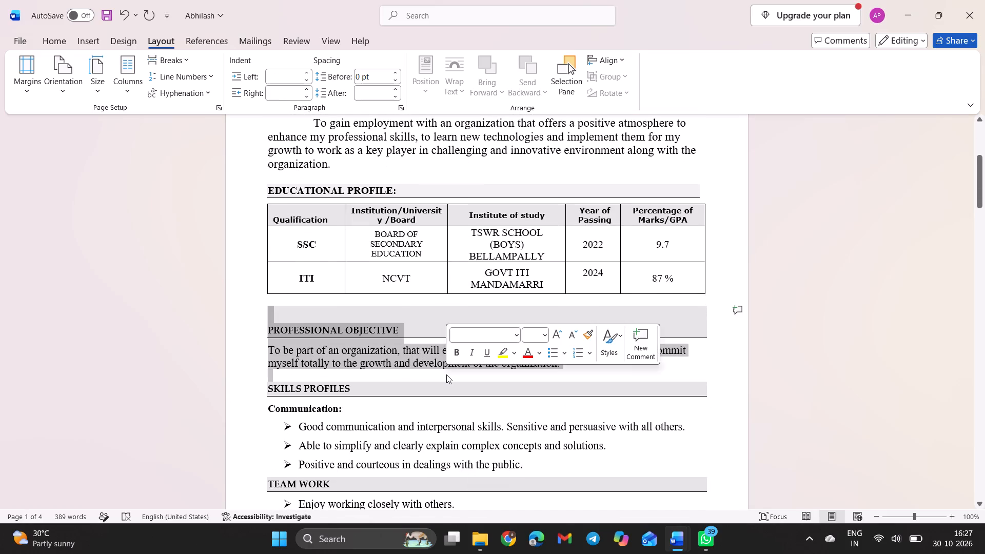
key(BackSpace)
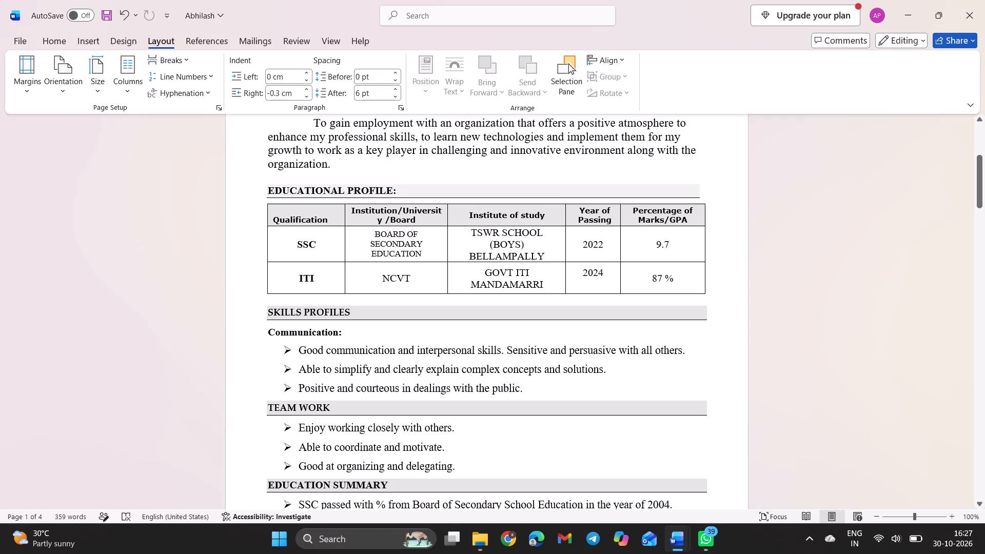
Enlarge the font of the Communication, TEAM WORK and SKILLS PROFILES headings by one size step each.
scroll(356, 350, down, 1)
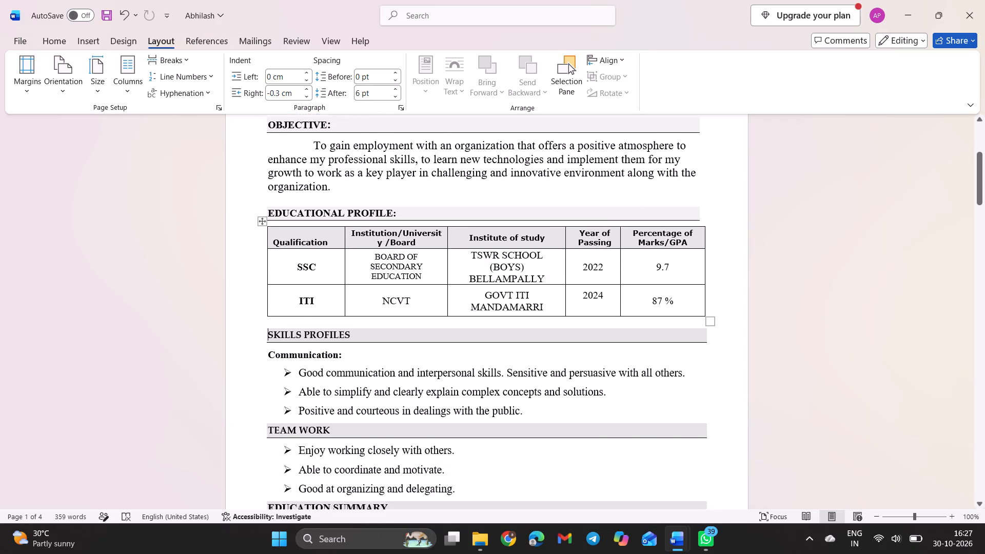
scroll(356, 350, down, 1)
drag(341, 340, 316, 342)
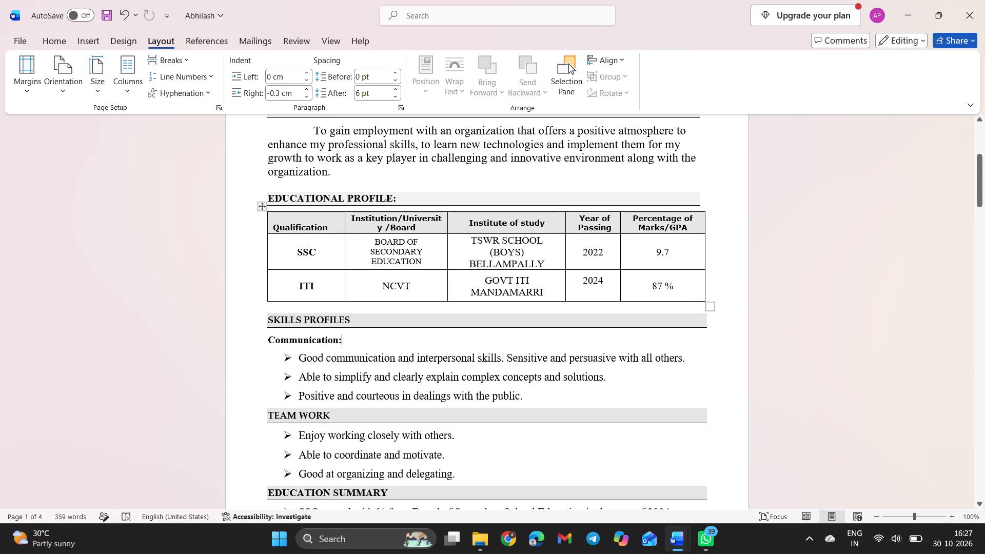
drag(316, 342, 234, 347)
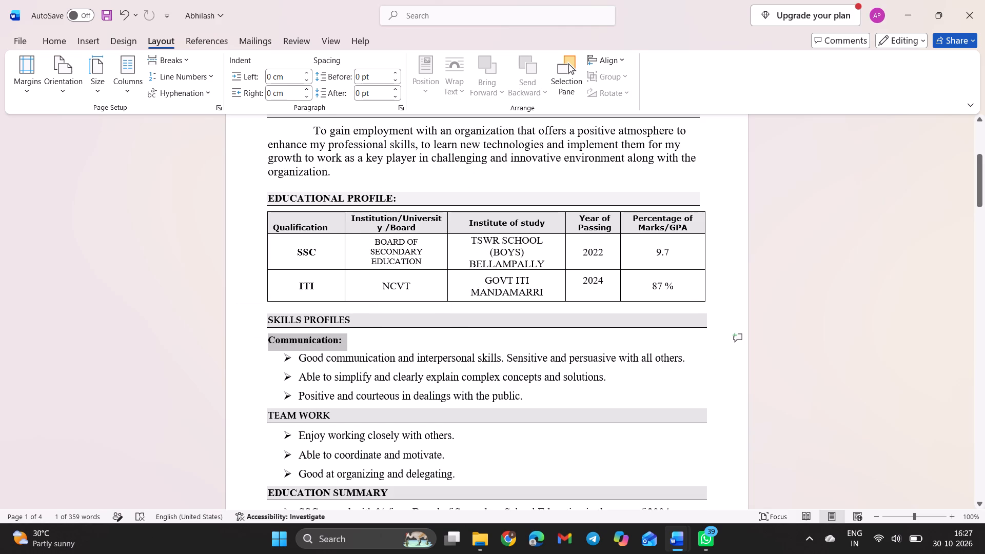
key(ctrl+shift+period)
click(353, 388)
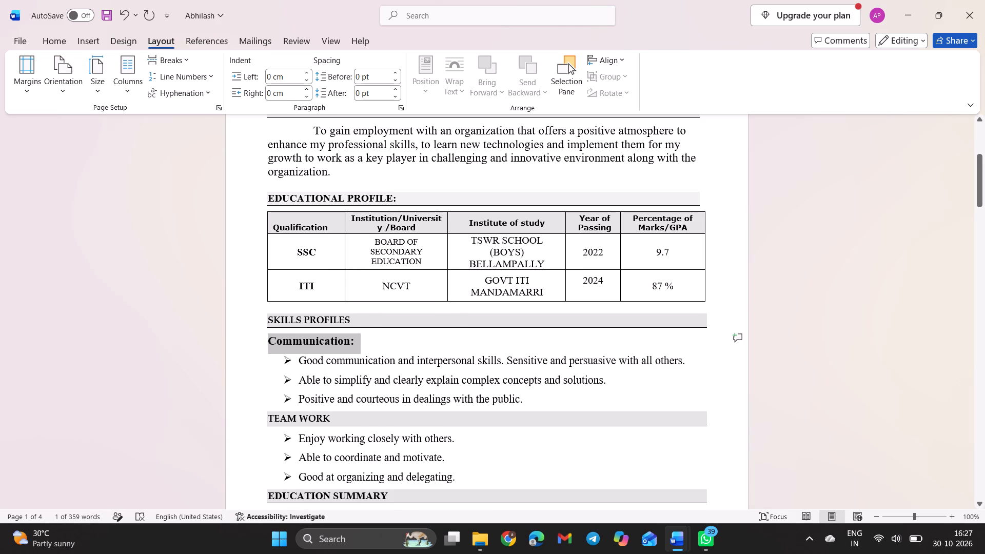
scroll(506, 432, up, 1)
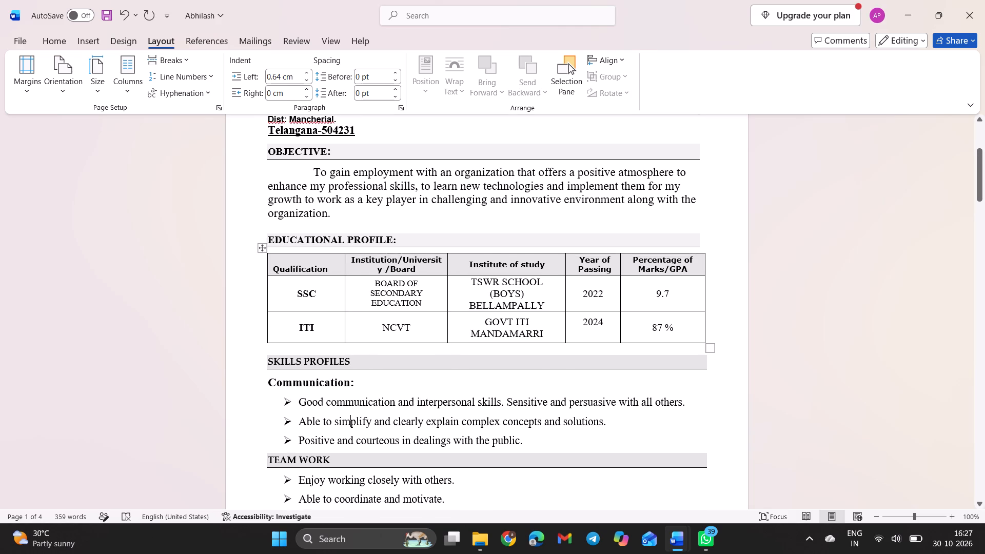
scroll(456, 363, down, 2)
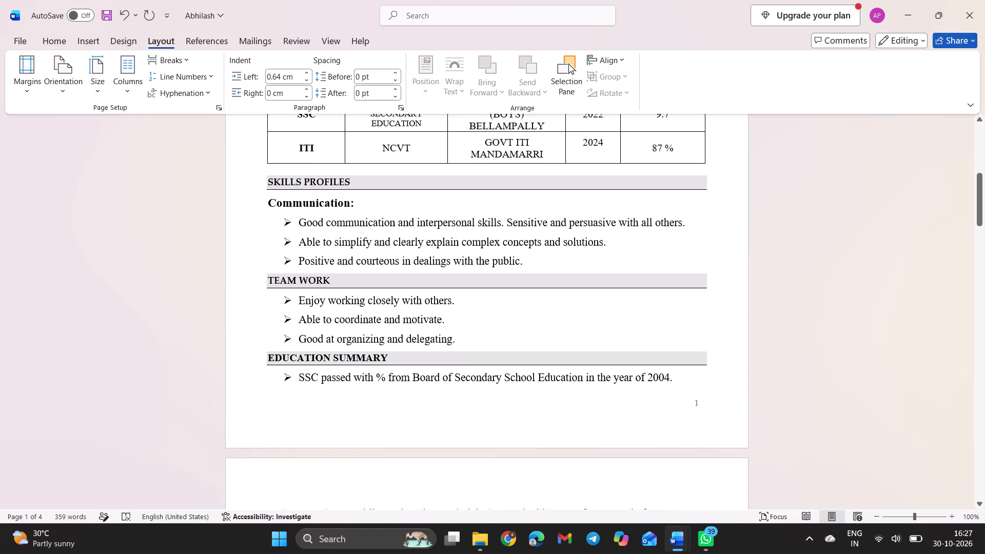
drag(332, 281, 223, 281)
key(ctrl+shift+period)
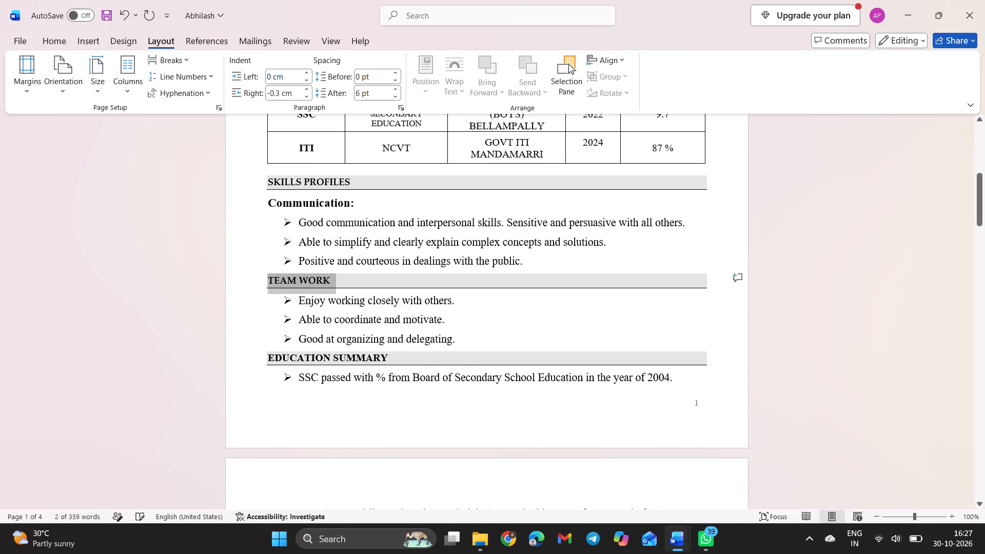
drag(356, 179, 114, 167)
key(ctrl+shift+period)
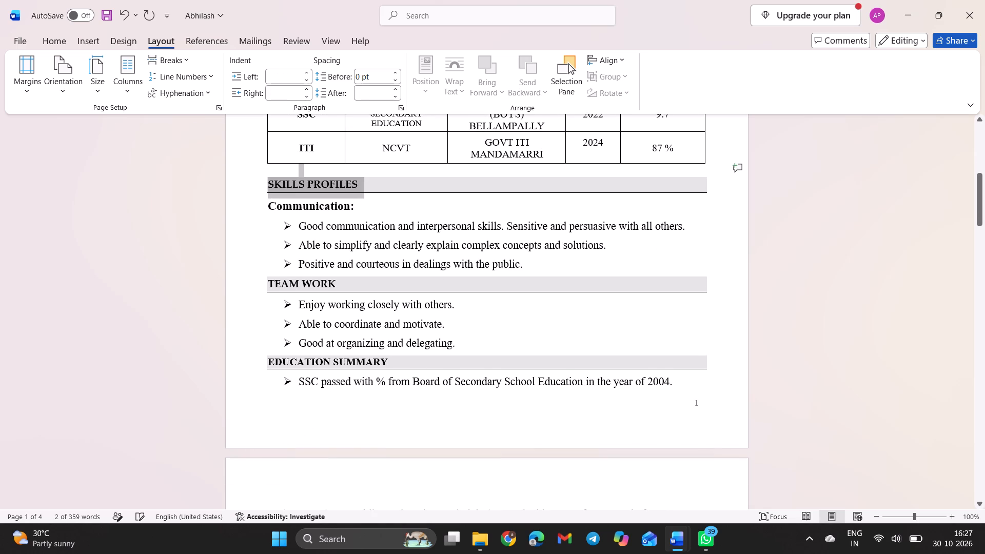
click(389, 257)
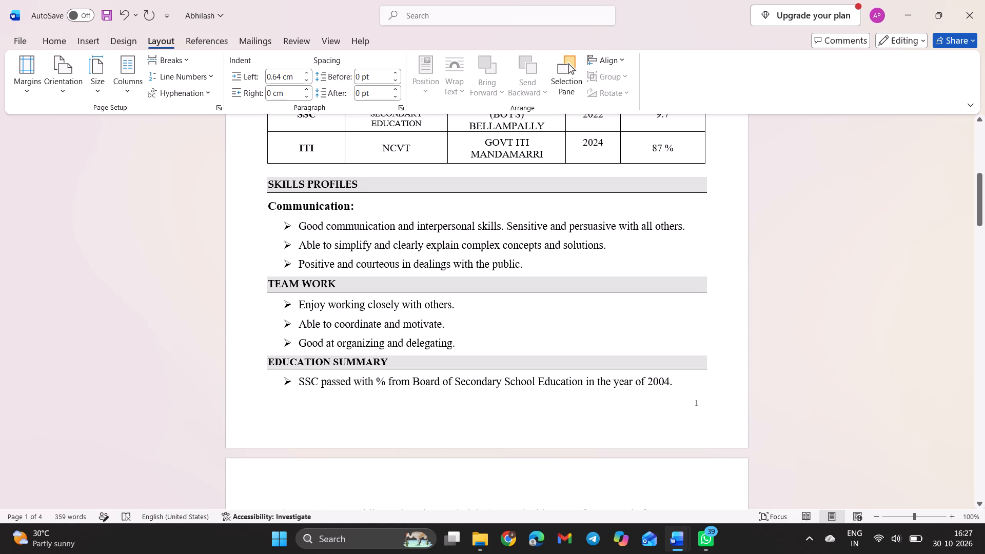
Delete the EDUCATION SUMMARY heading together with its SSC bullet below the TEAM WORK list.
drag(389, 363, 268, 354)
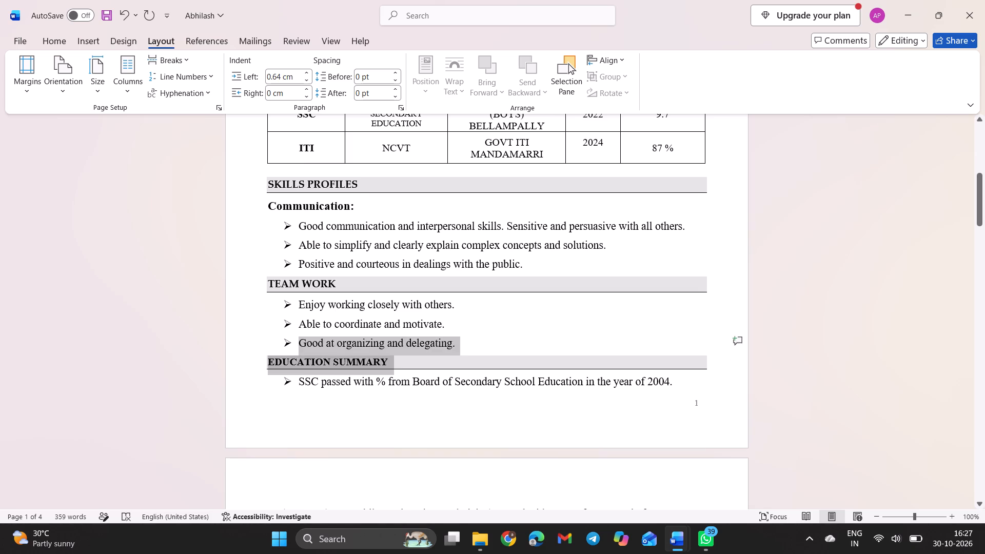
drag(268, 354, 489, 441)
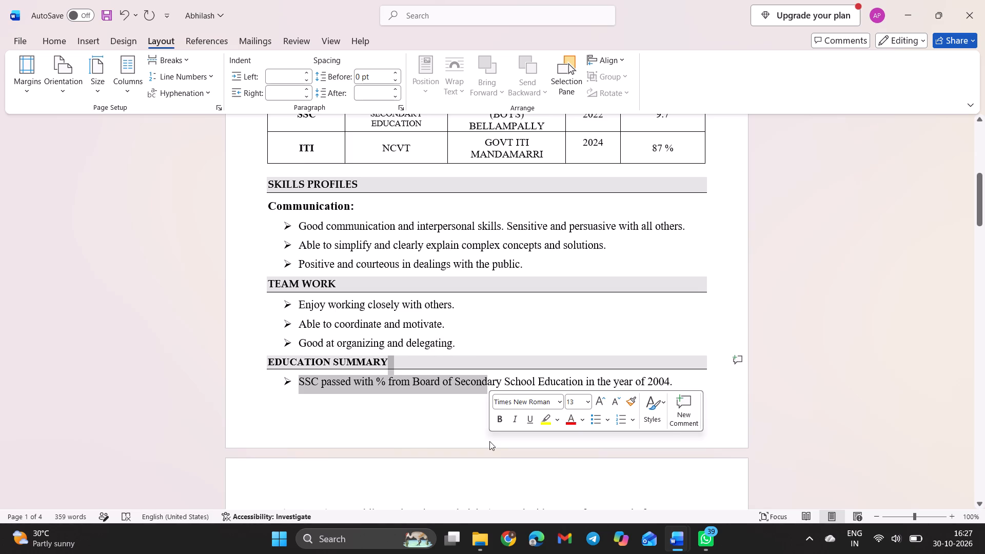
key(BackSpace)
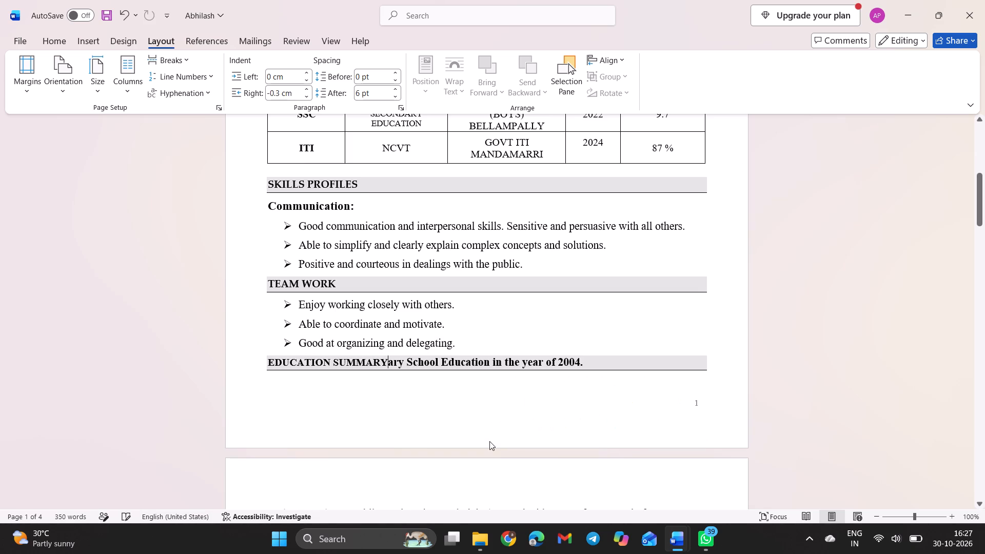
click(603, 360)
key(ctrl+a)
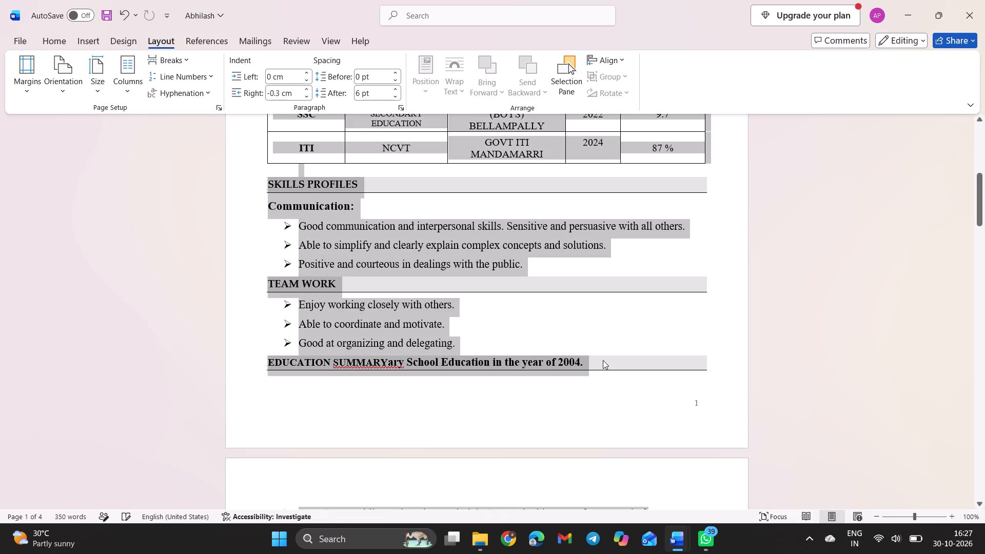
double_click(603, 360)
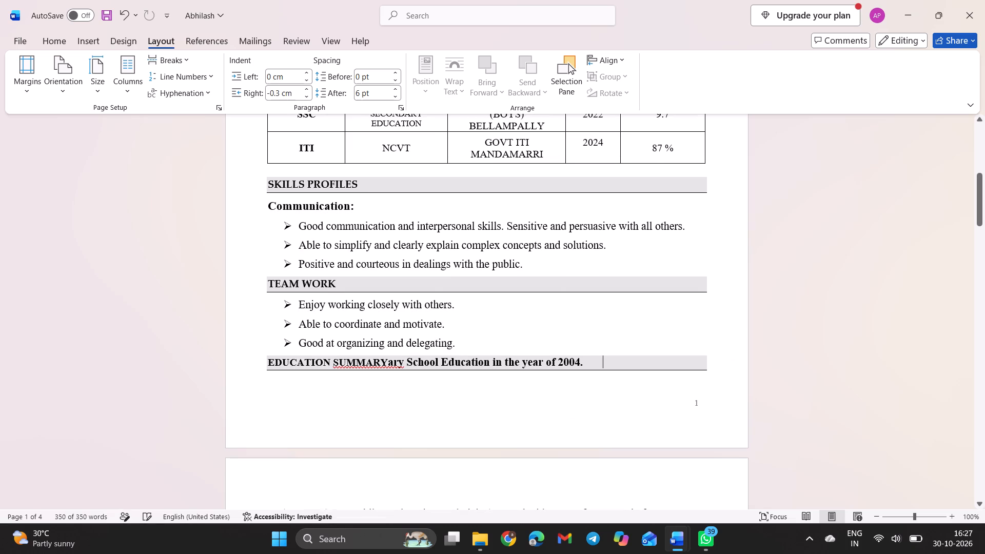
double_click(268, 362)
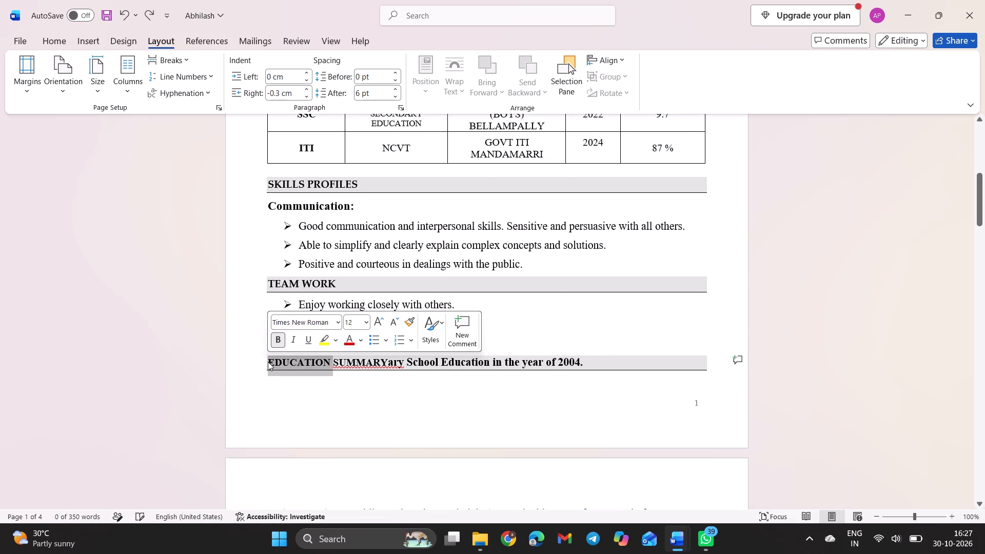
key(BackSpace)
triple_click(268, 362)
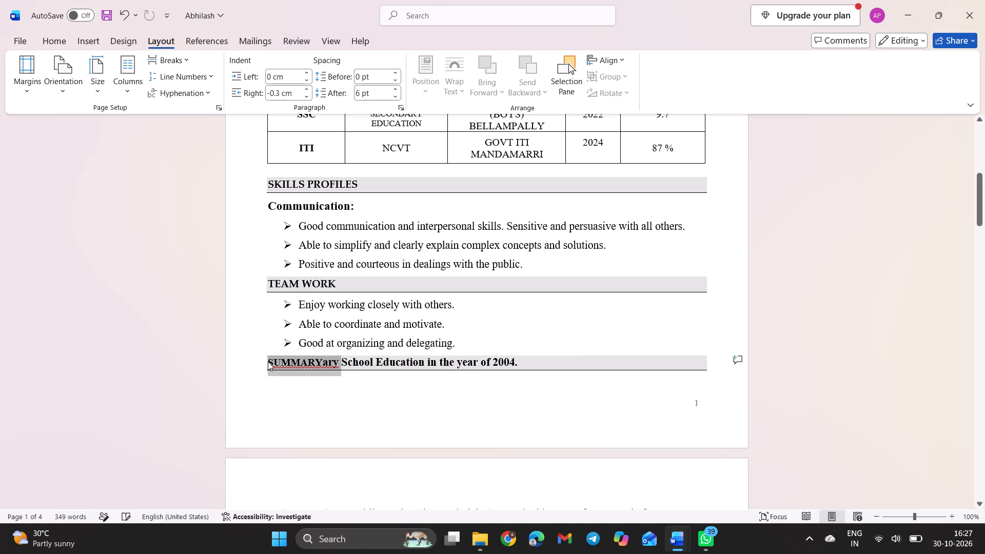
click(268, 362)
double_click(268, 362)
double_click(268, 362)
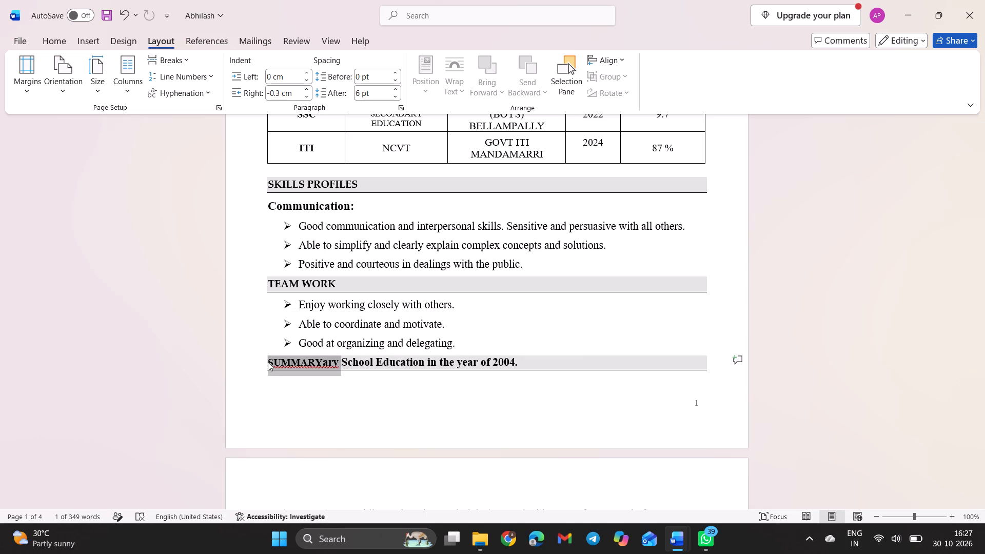
triple_click(268, 362)
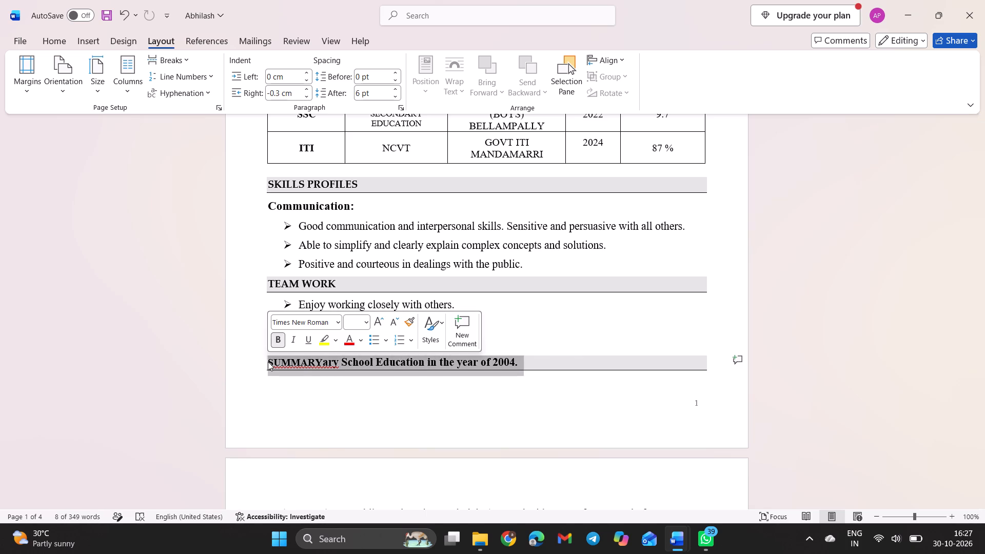
key(BackSpace)
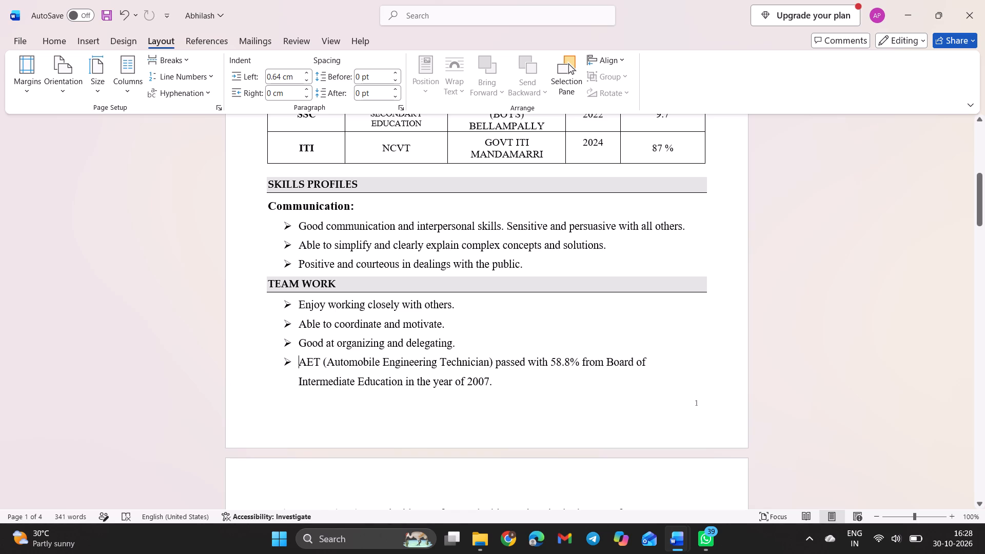
Delete the AET (Automobile Engineering Technician) bullet and the PG in MSW bullet from the pasted education entries.
drag(284, 359, 140, 388)
click(415, 381)
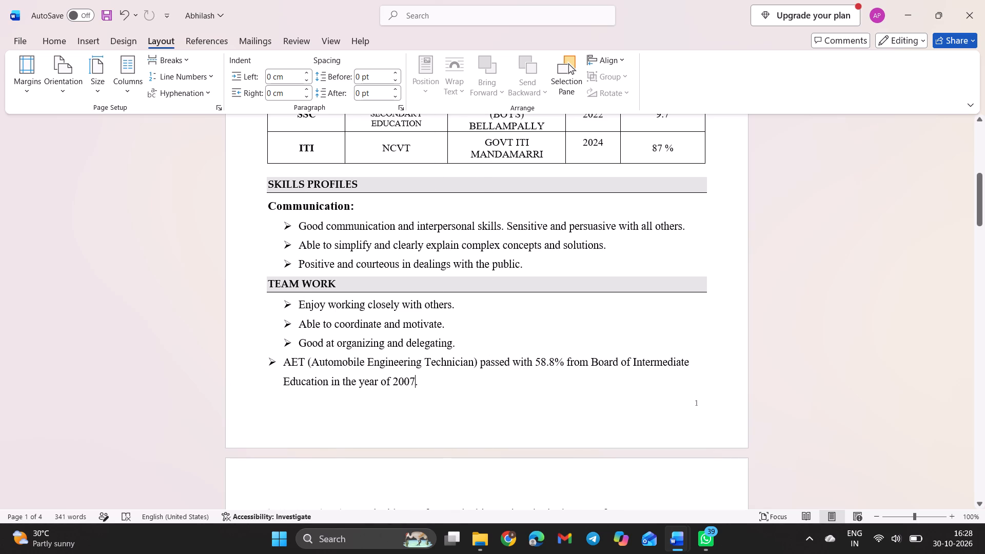
drag(419, 381, 216, 362)
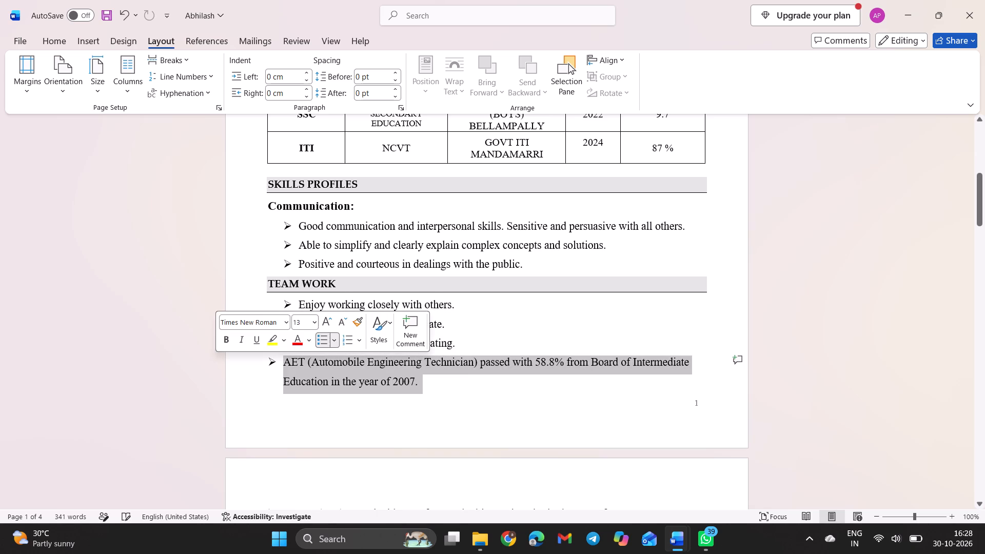
key(BackSpace)
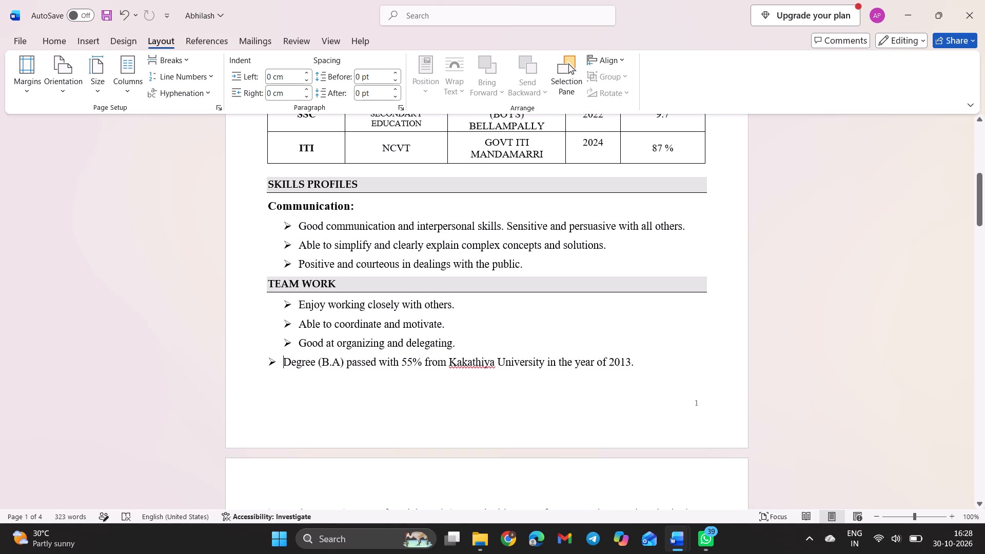
scroll(566, 387, down, 2)
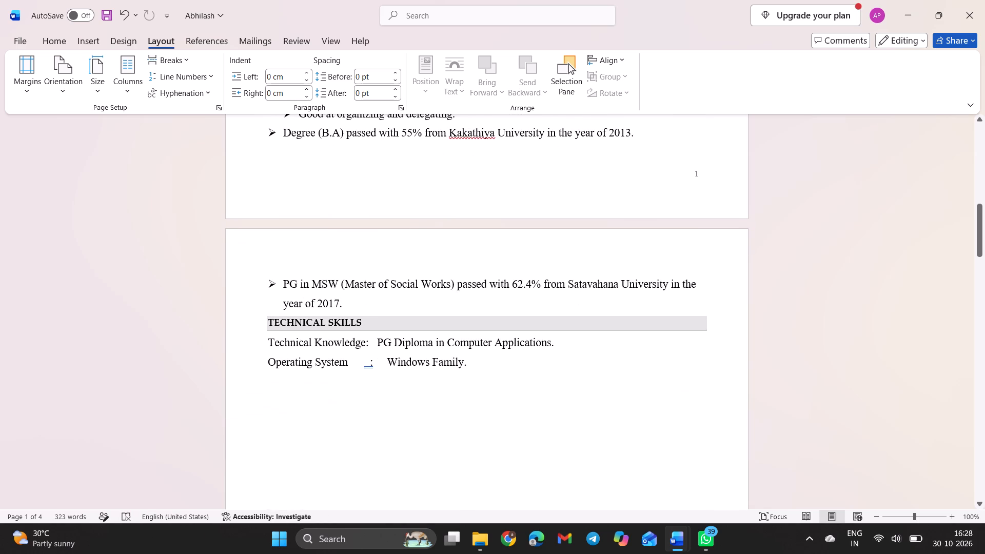
drag(347, 309, 221, 272)
key(BackSpace)
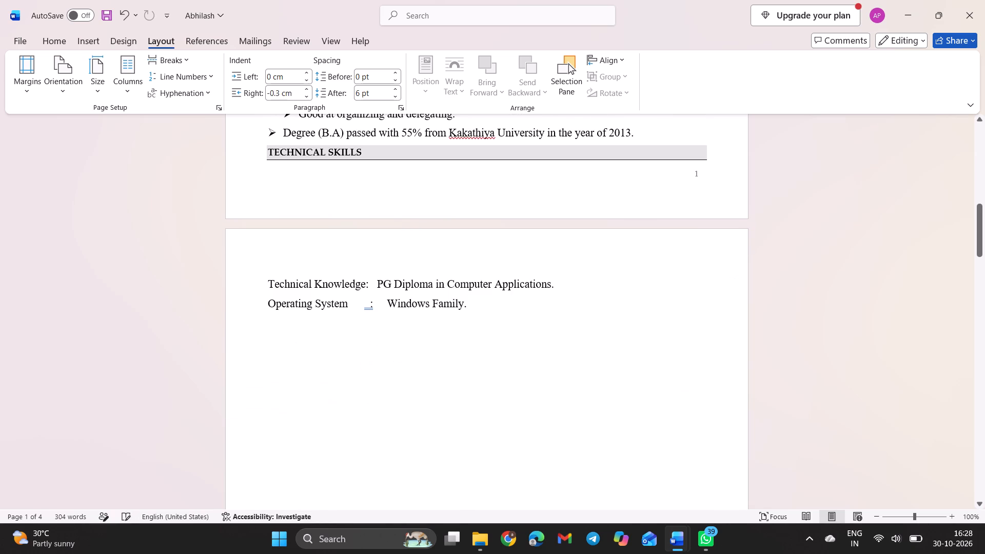
Delete the Degree (B.A) bullet and its empty line so TECHNICAL SKILLS directly follows the TEAM WORK list.
scroll(411, 288, up, 1)
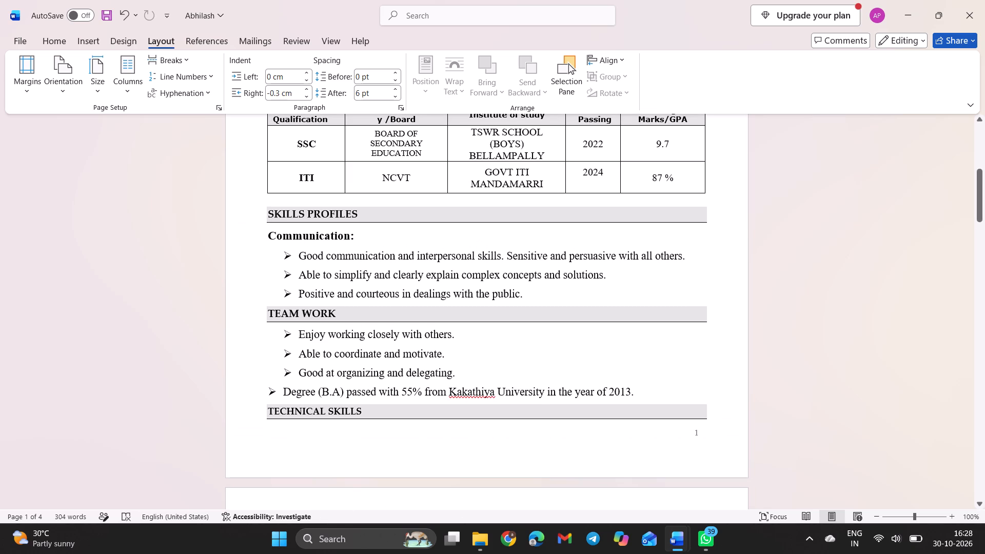
click(638, 392)
key(BackSpace)
key(BackSpace)
key(BackSpace)
key(BackSpace)
key(BackSpace)
key(BackSpace)
key(BackSpace)
key(BackSpace)
key(BackSpace)
key(BackSpace)
key(BackSpace)
key(BackSpace)
key(BackSpace)
key(BackSpace)
key(BackSpace)
key(BackSpace)
key(BackSpace)
key(BackSpace)
key(BackSpace)
key(BackSpace)
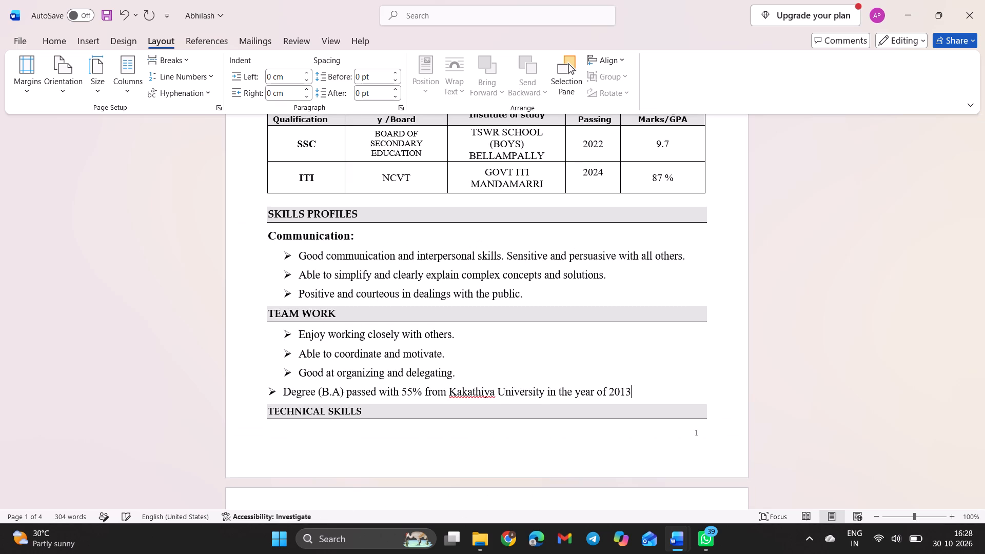
key(BackSpace)
key(BackSpace)
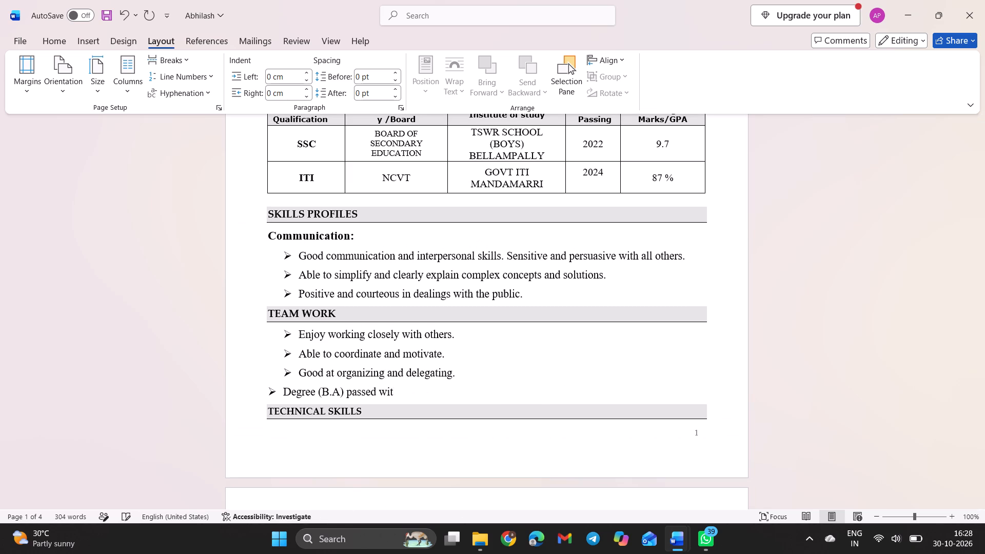
key(BackSpace)
key(BackSpace)
key(BackSpace)
key(BackSpace)
key(BackSpace)
key(BackSpace)
key(BackSpace)
key(BackSpace)
key(BackSpace)
key(BackSpace)
key(BackSpace)
key(BackSpace)
key(BackSpace)
key(BackSpace)
key(BackSpace)
key(BackSpace)
key(BackSpace)
key(BackSpace)
key(BackSpace)
key(BackSpace)
key(BackSpace)
key(BackSpace)
key(BackSpace)
key(BackSpace)
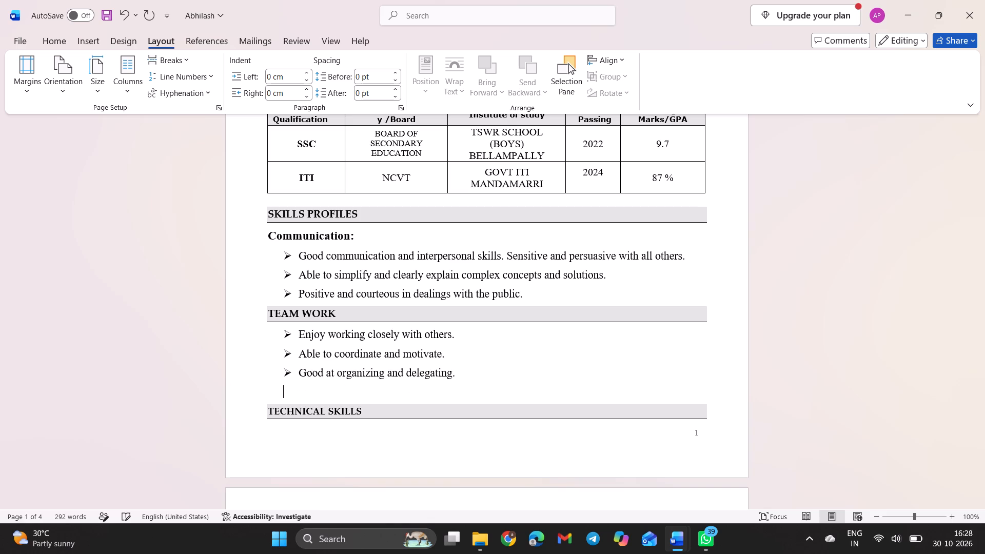
key(BackSpace)
key(BackSpace)
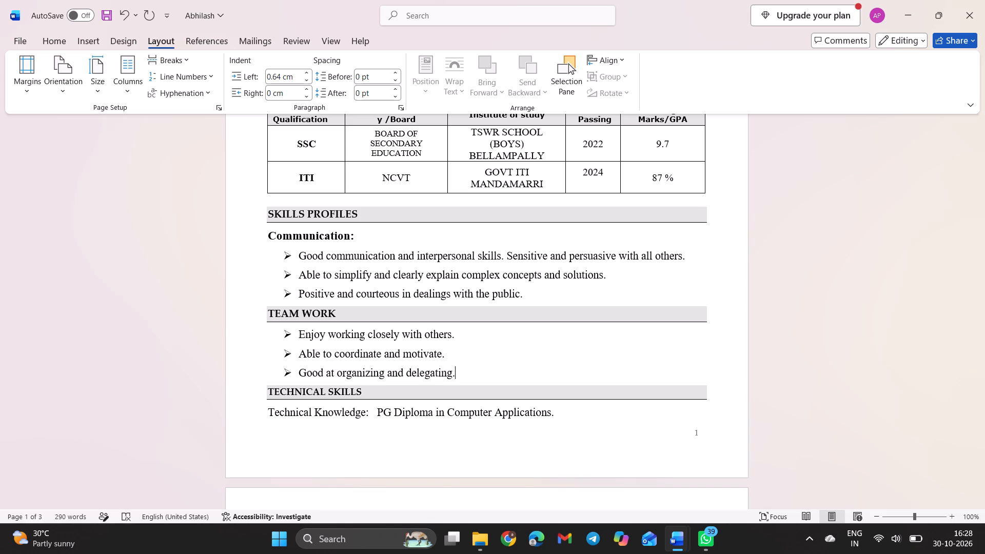
Cut the EDUCATIONAL PROFILE heading with its qualifications table and remove the extra empty line above SKILLS PROFILES.
click(616, 425)
scroll(616, 425, down, 1)
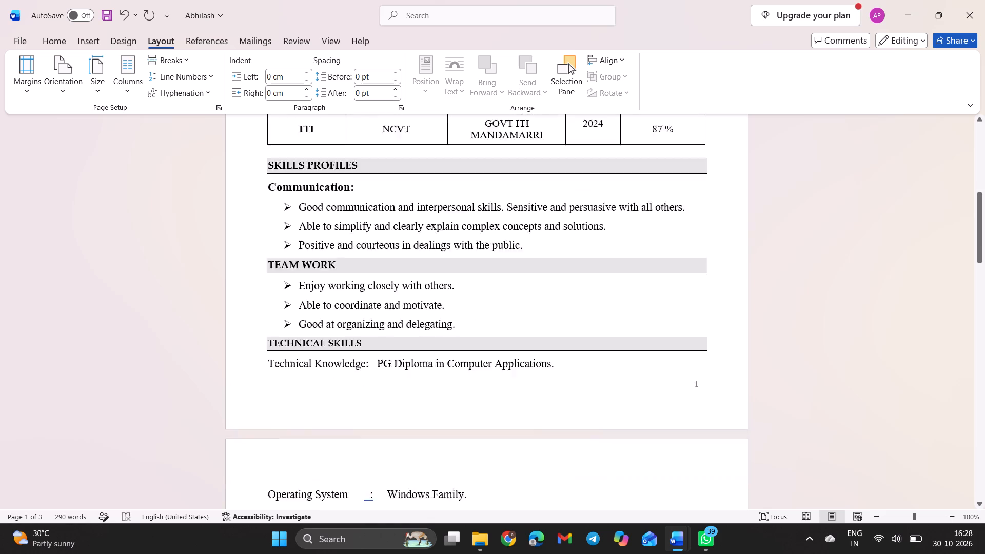
scroll(616, 425, down, 1)
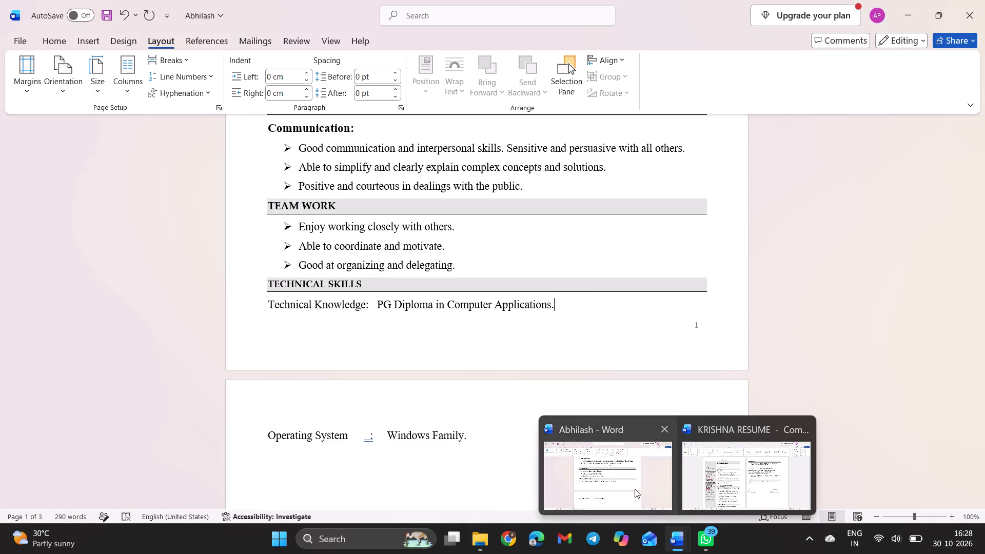
click(635, 489)
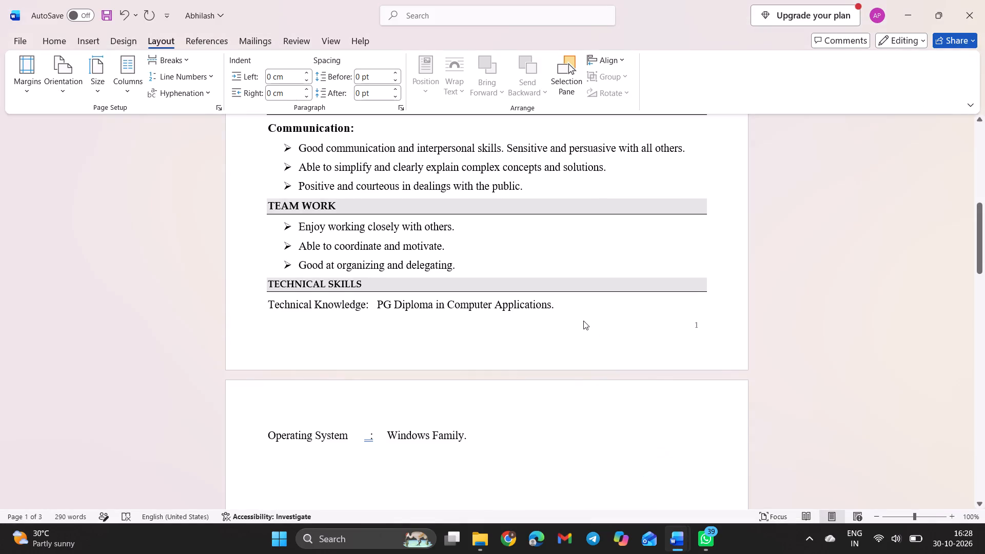
scroll(583, 321, up, 3)
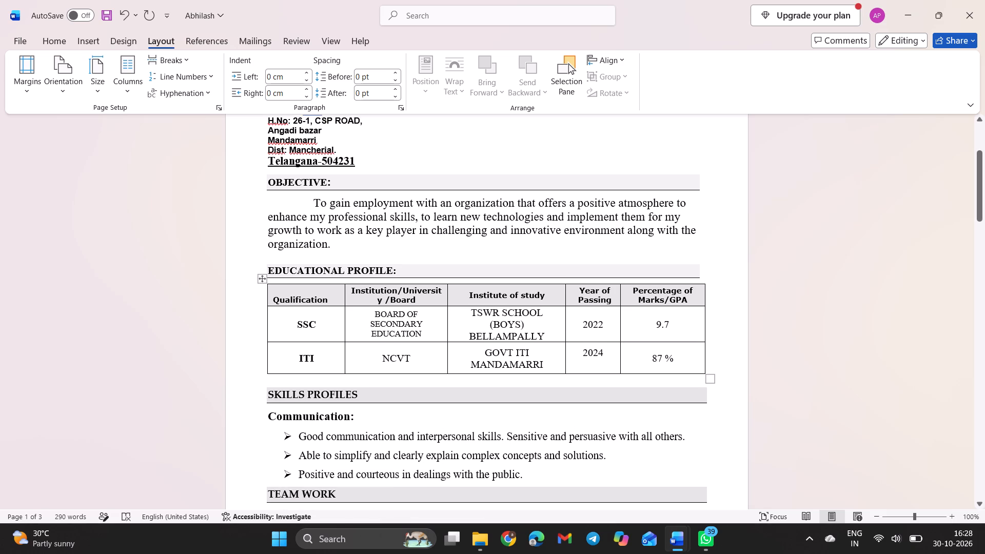
drag(266, 270, 523, 355)
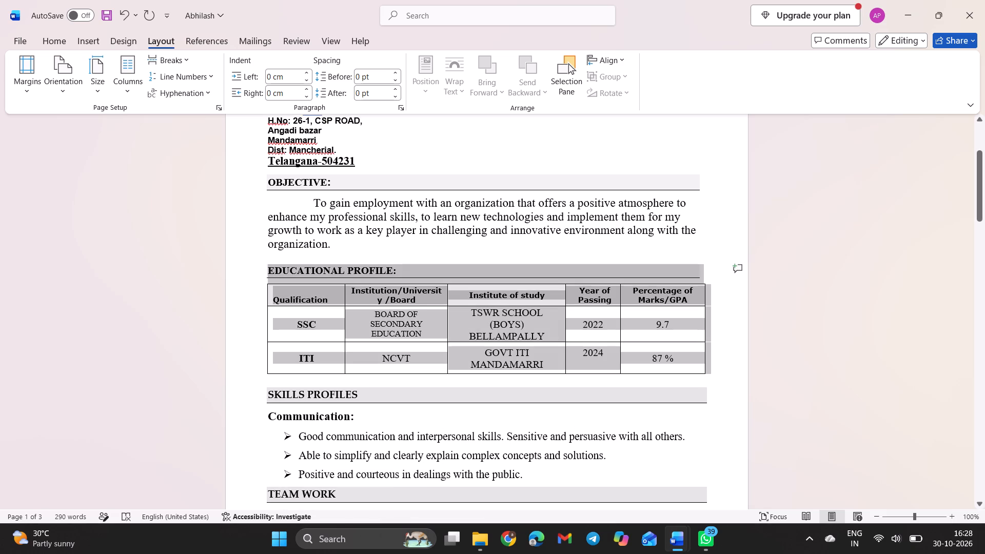
drag(523, 355, 529, 354)
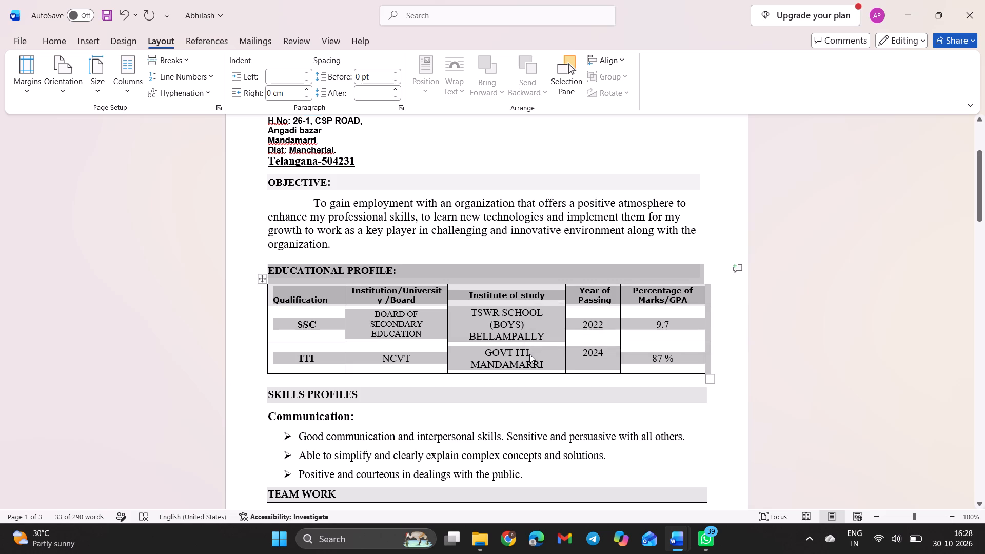
key(ctrl+x)
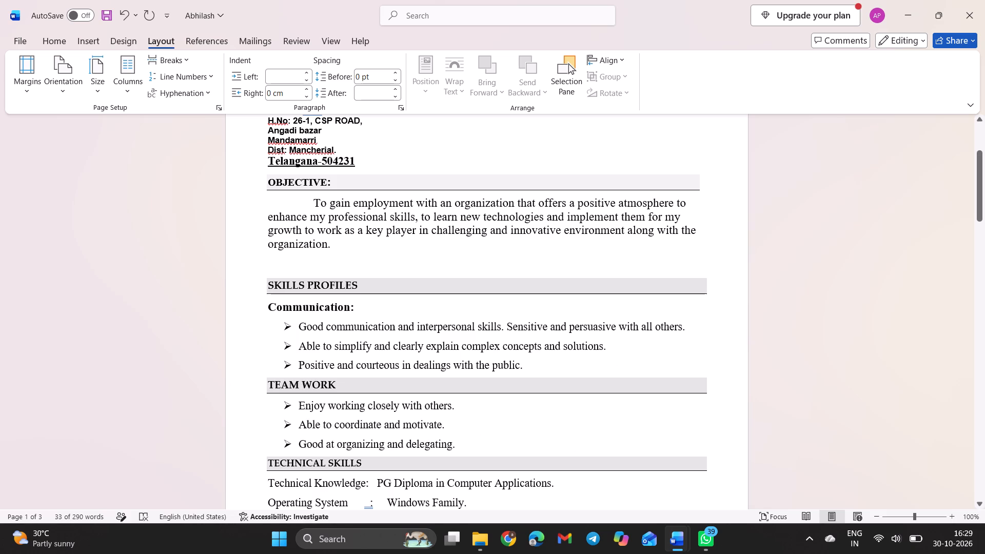
key(BackSpace)
key(BackSpace)
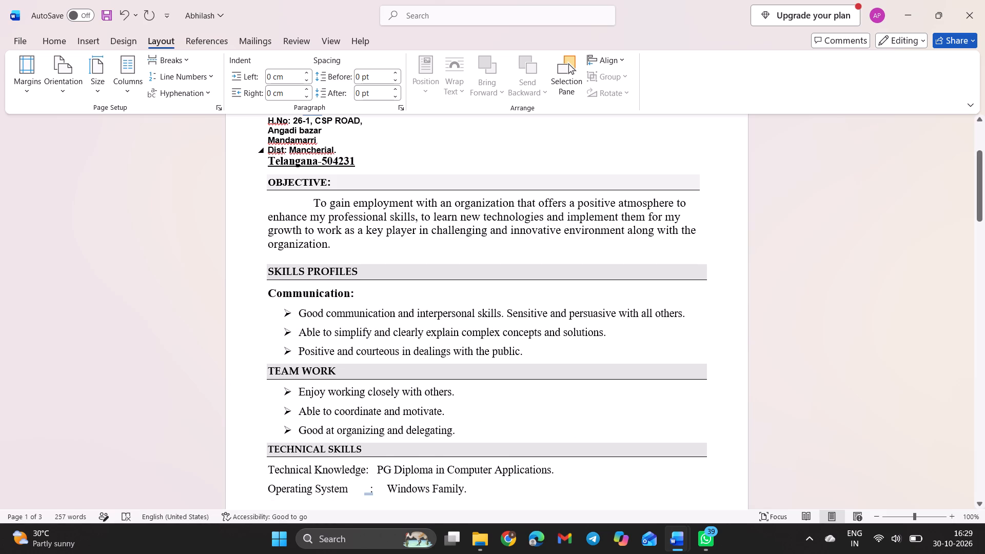
Enlarge the font of the OBJECTIVE heading by one size step.
drag(329, 182, 261, 188)
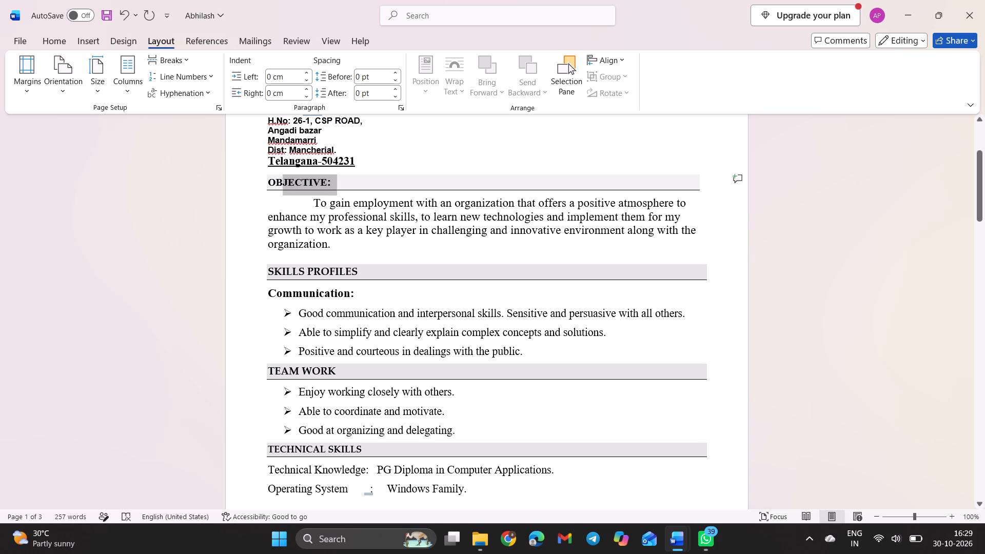
drag(261, 188, 261, 187)
key(ctrl+shift+period)
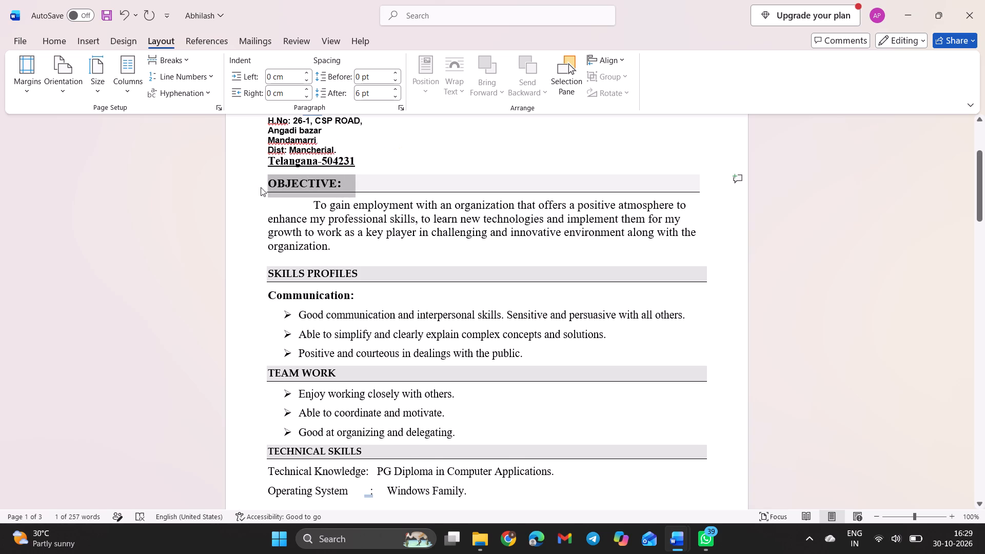
click(540, 226)
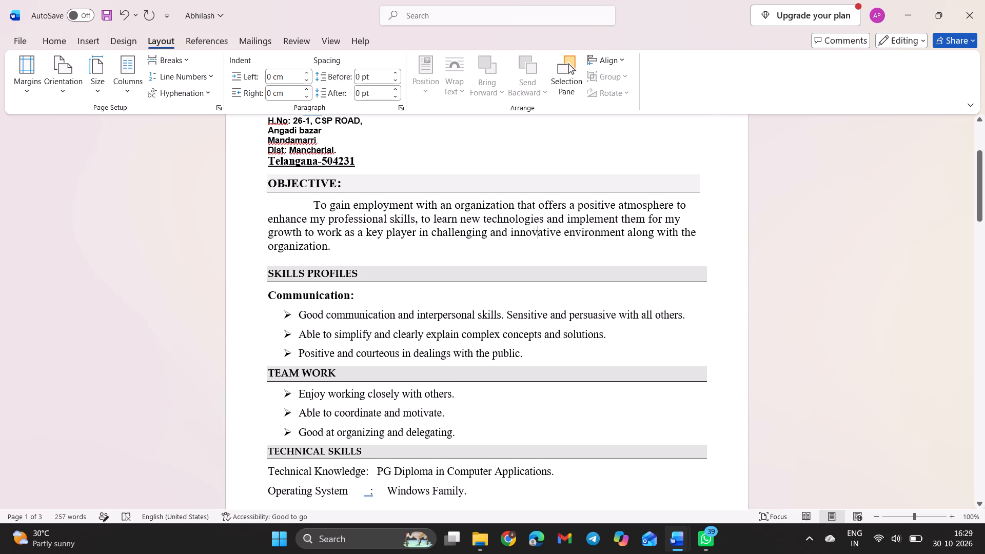
Insert one empty line without bullet or indent between the last TEAM WORK bullet and the TECHNICAL SKILLS heading.
scroll(430, 285, down, 2)
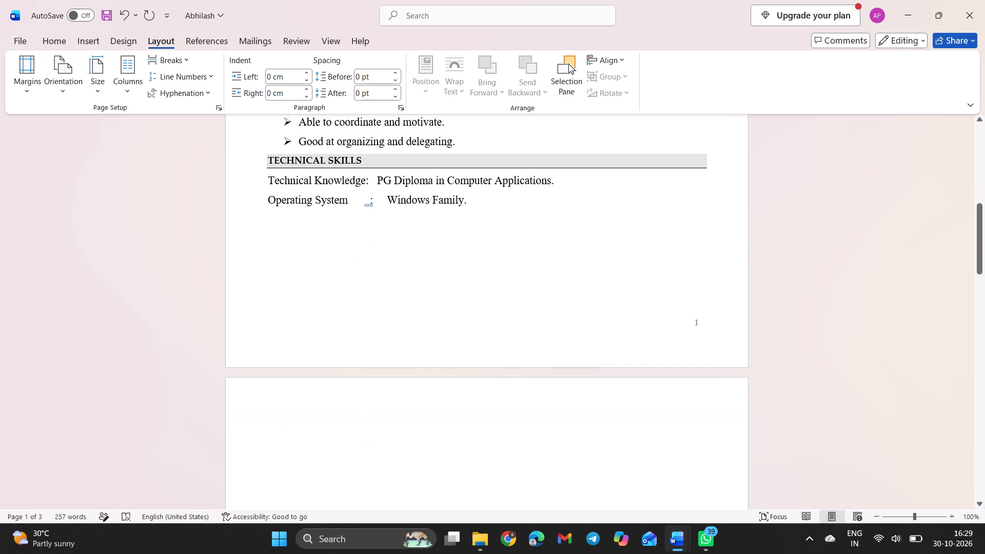
scroll(430, 285, up, 1)
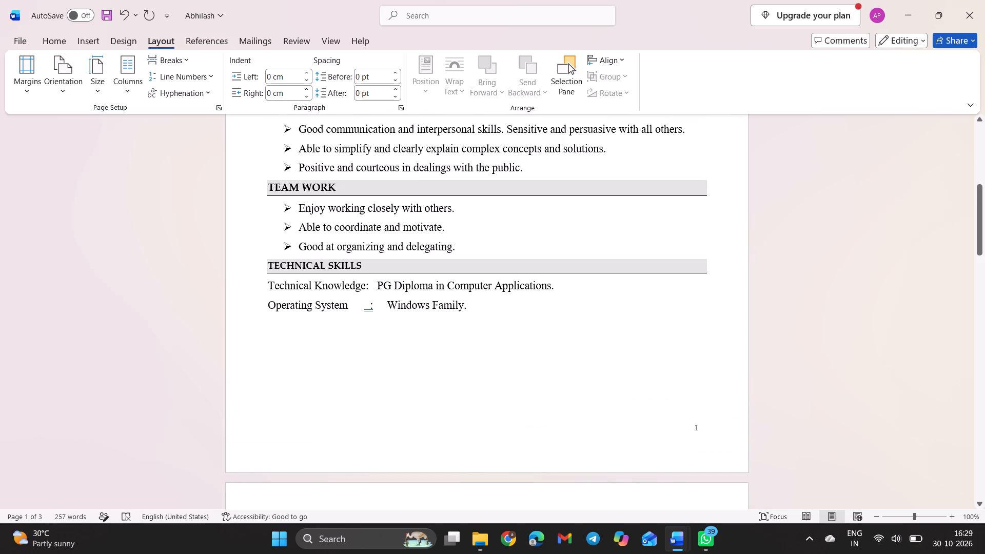
click(461, 250)
key(Return)
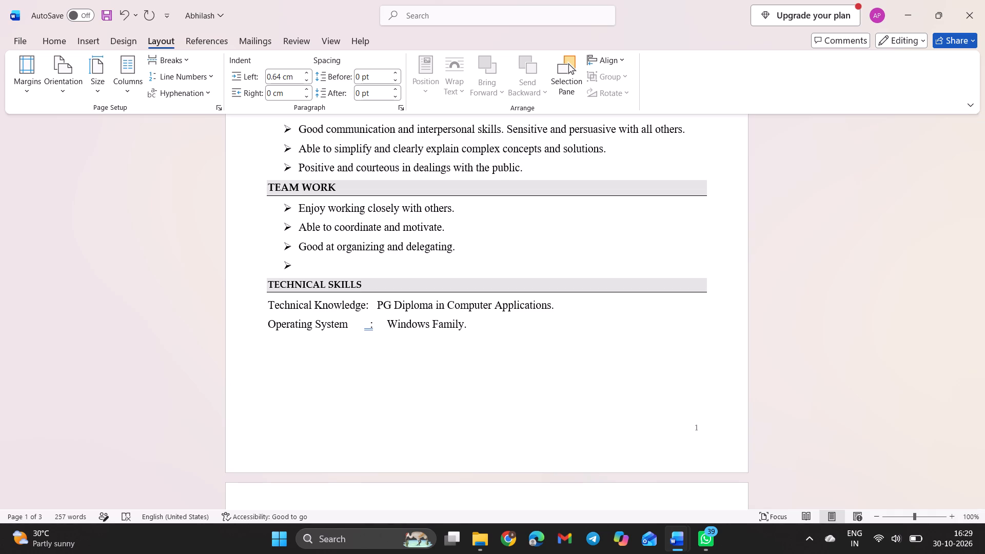
key(BackSpace)
key(Return)
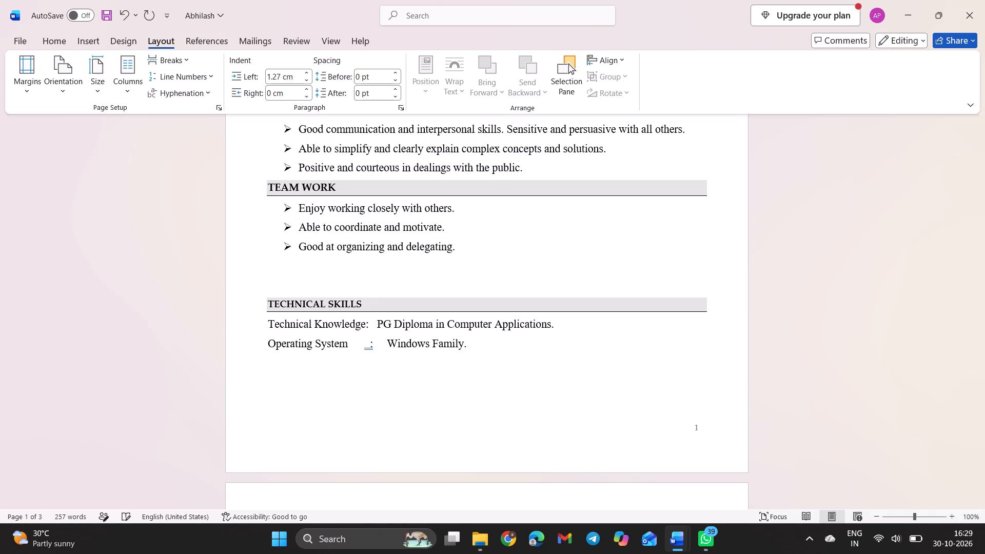
key(BackSpace)
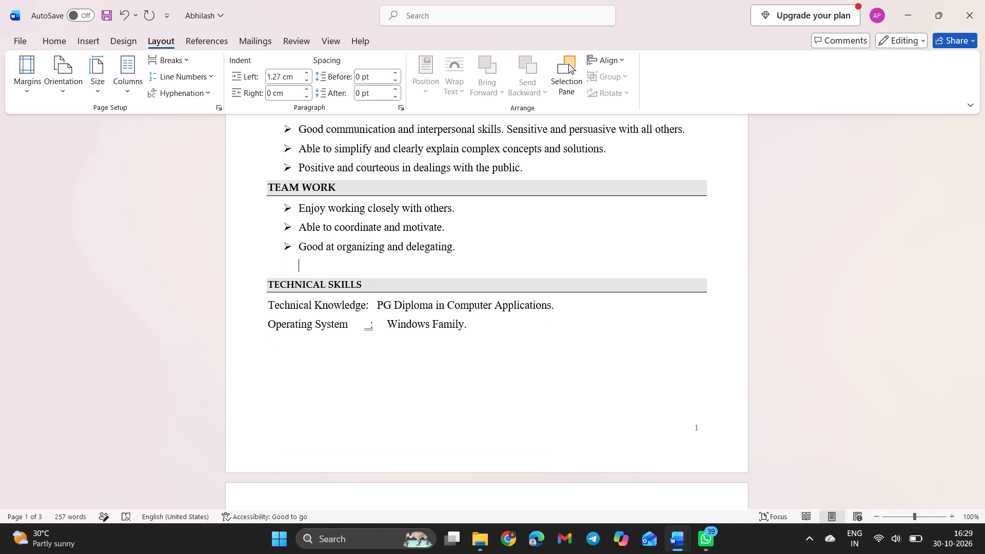
key(Return)
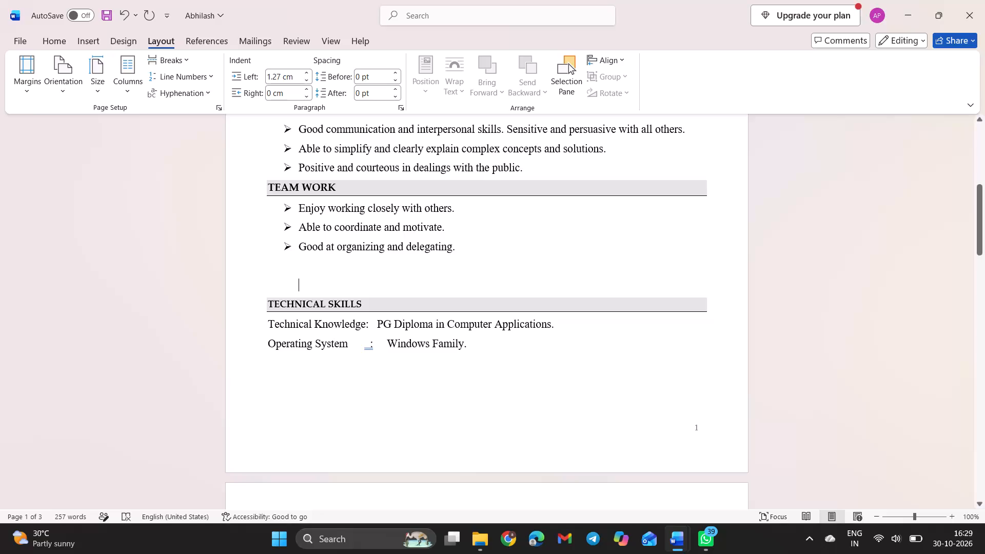
double_click(276, 283)
click(276, 283)
key(BackSpace)
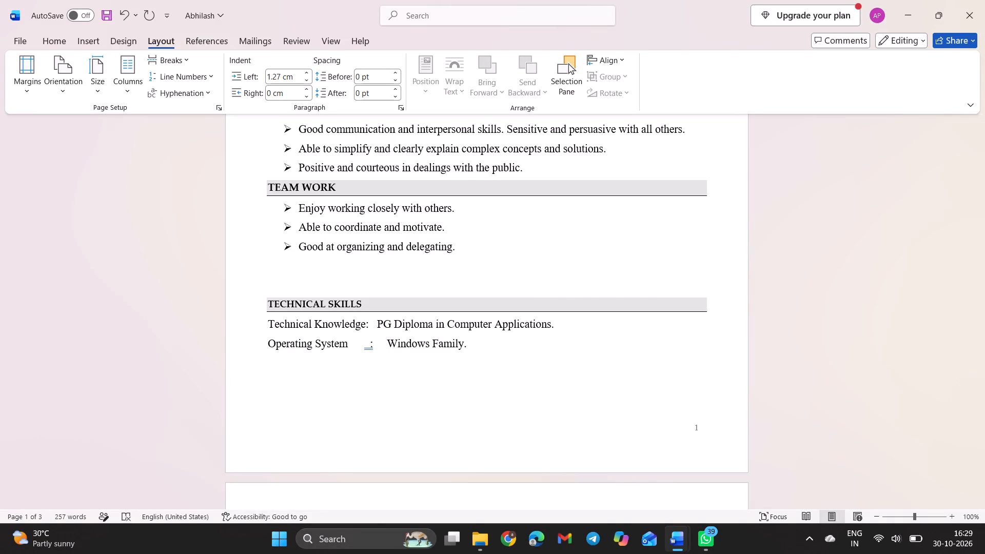
key(BackSpace)
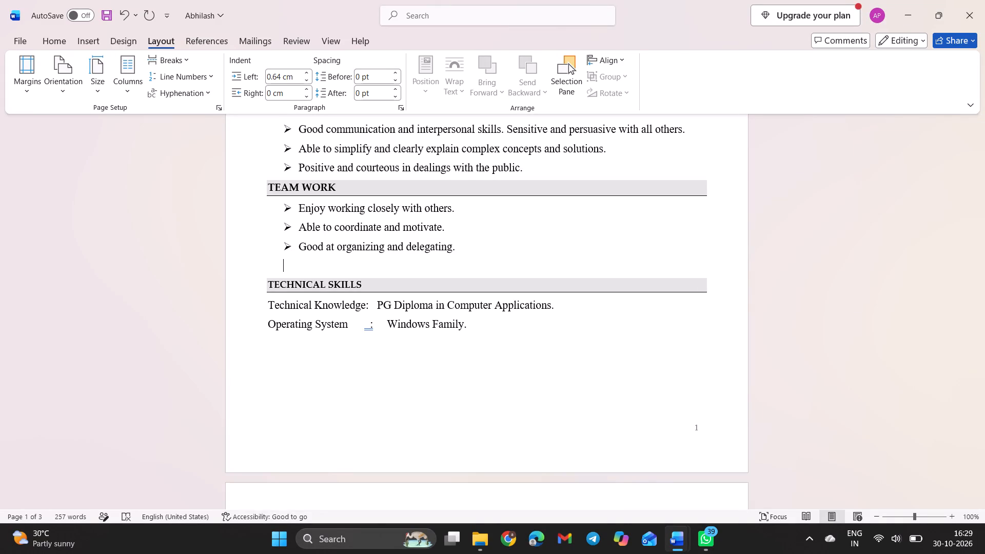
key(Return)
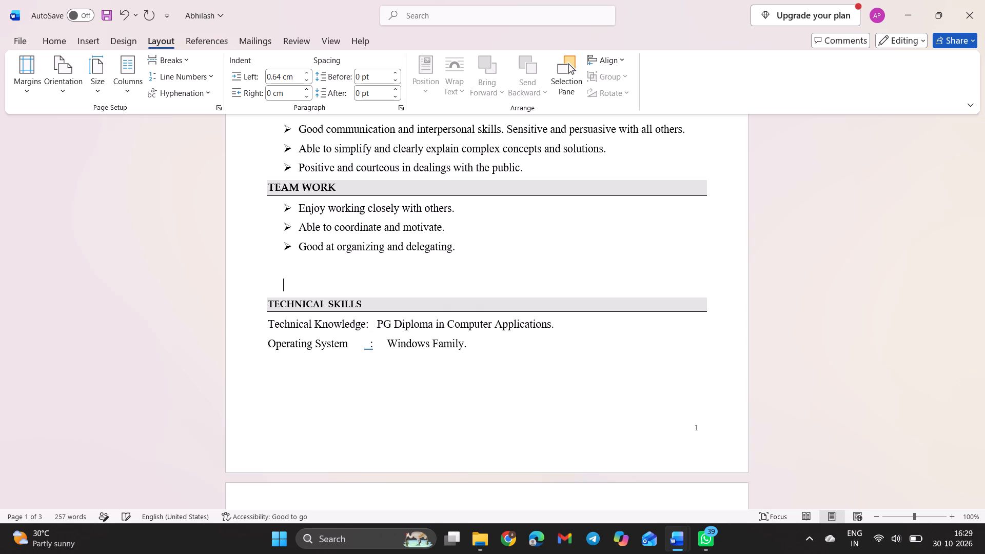
key(BackSpace)
key(BackSpace)
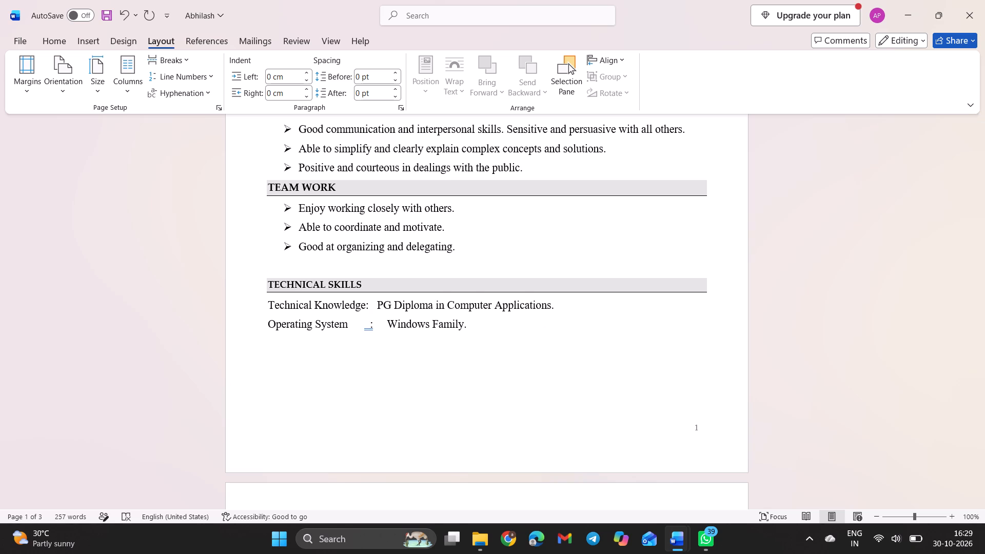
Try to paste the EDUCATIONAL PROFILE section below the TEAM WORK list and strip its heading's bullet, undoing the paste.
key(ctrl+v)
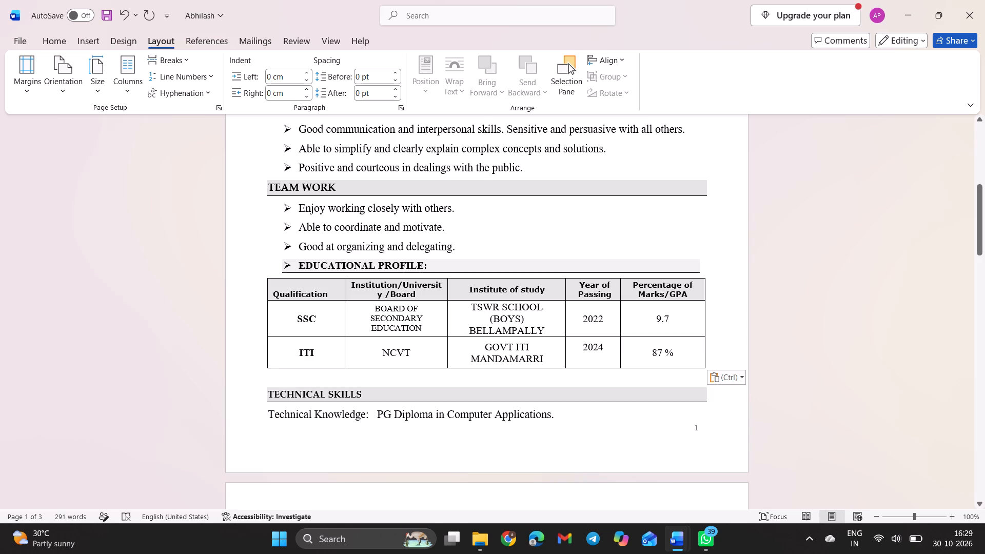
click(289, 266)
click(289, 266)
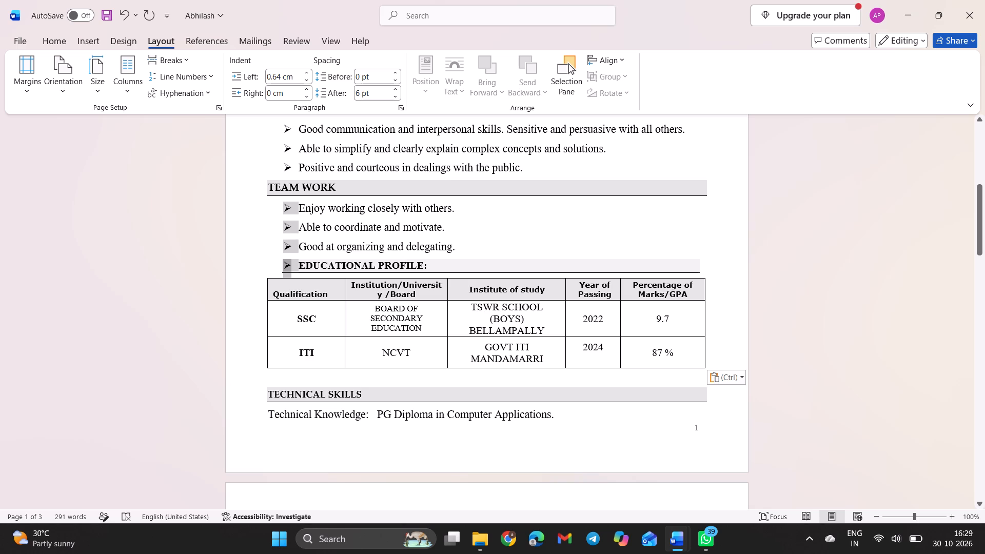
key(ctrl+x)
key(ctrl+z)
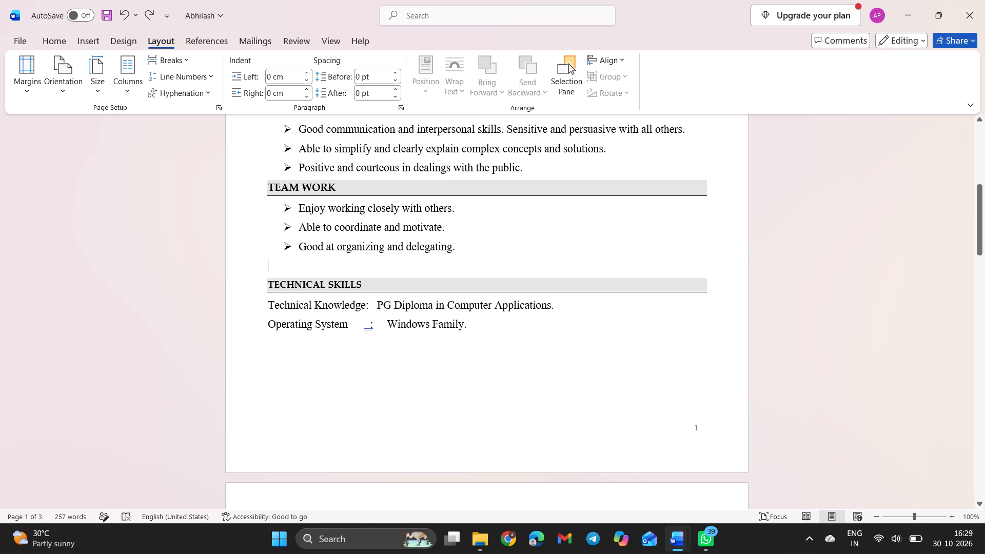
Add a line before the TECHNICAL SKILLS heading and paste the EDUCATIONAL PROFILE heading and table on the empty line below the TEAM WORK list.
click(264, 285)
key(Return)
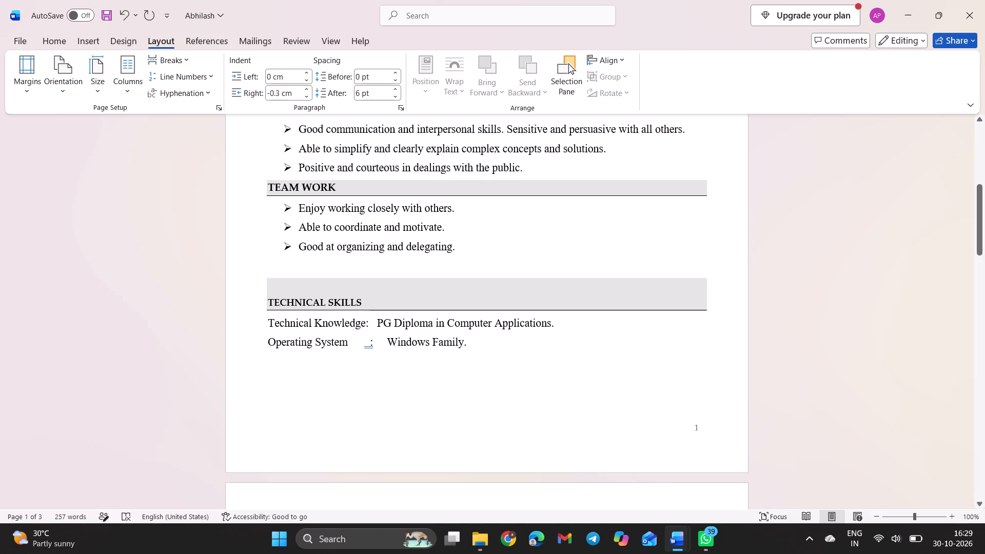
click(265, 284)
click(268, 275)
key(ctrl+v)
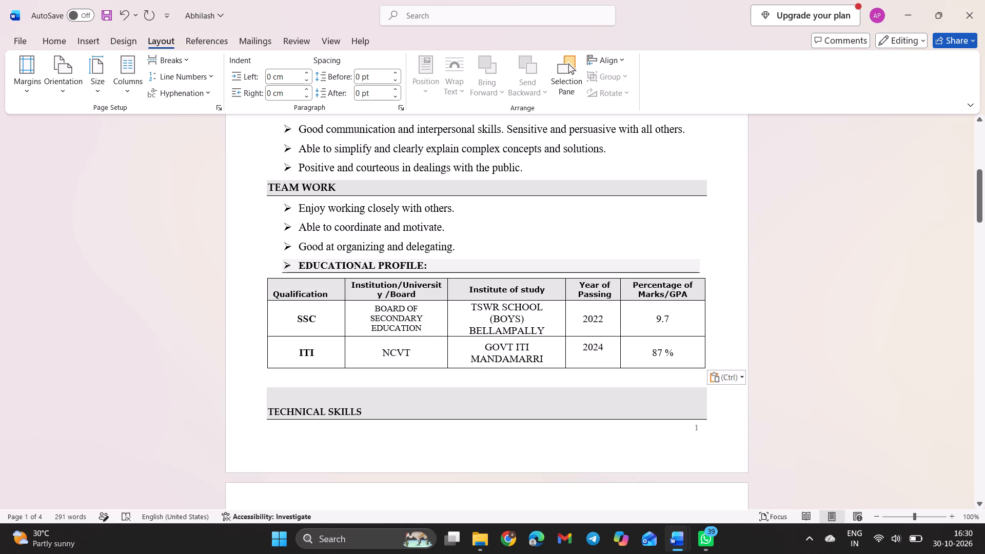
Remove the bullet and indent from the pasted EDUCATIONAL PROFILE heading so it starts at the page margin.
click(294, 265)
key(BackSpace)
key(BackSpace)
key(BackSpace)
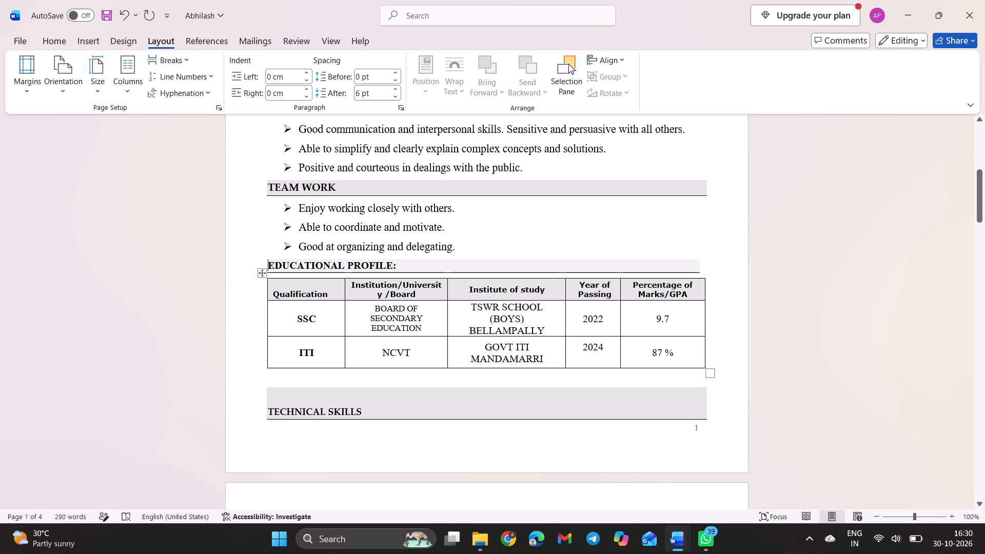
Insert an unbulleted empty line between the last TEAM WORK bullet and the EDUCATIONAL PROFILE heading.
click(463, 249)
key(Return)
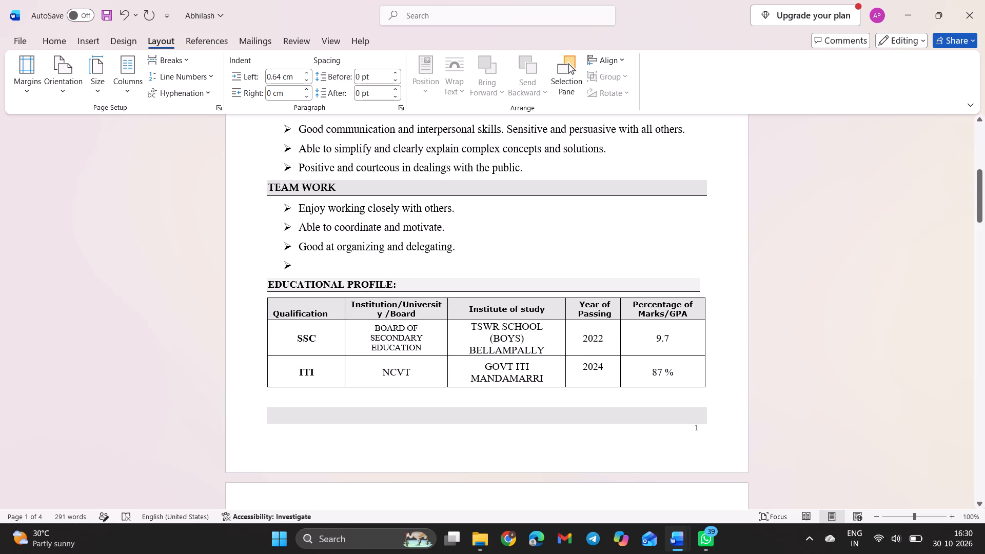
key(BackSpace)
click(446, 284)
Delete the empty shaded line between the education table and the TECHNICAL SKILLS heading.
scroll(409, 410, down, 1)
scroll(409, 410, up, 1)
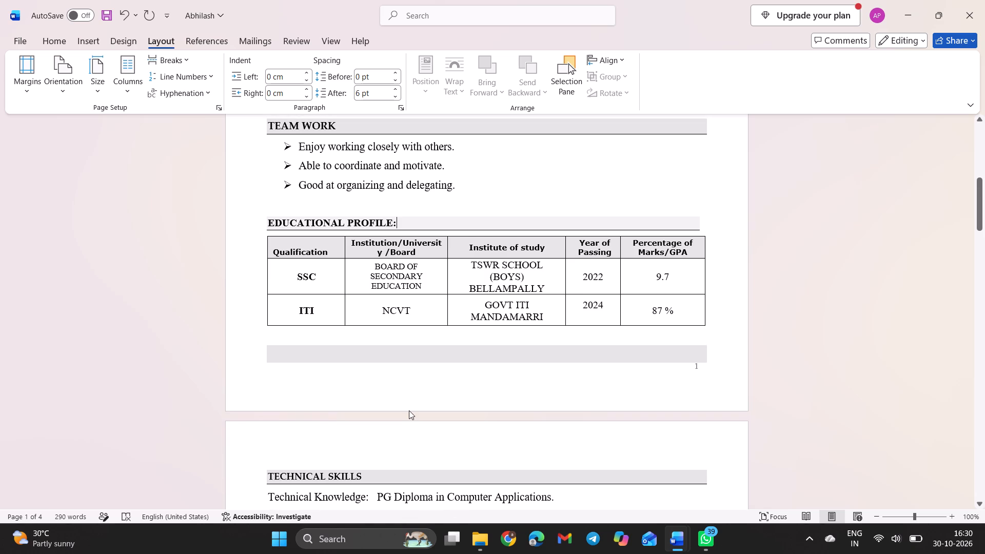
scroll(409, 410, up, 1)
scroll(409, 410, down, 1)
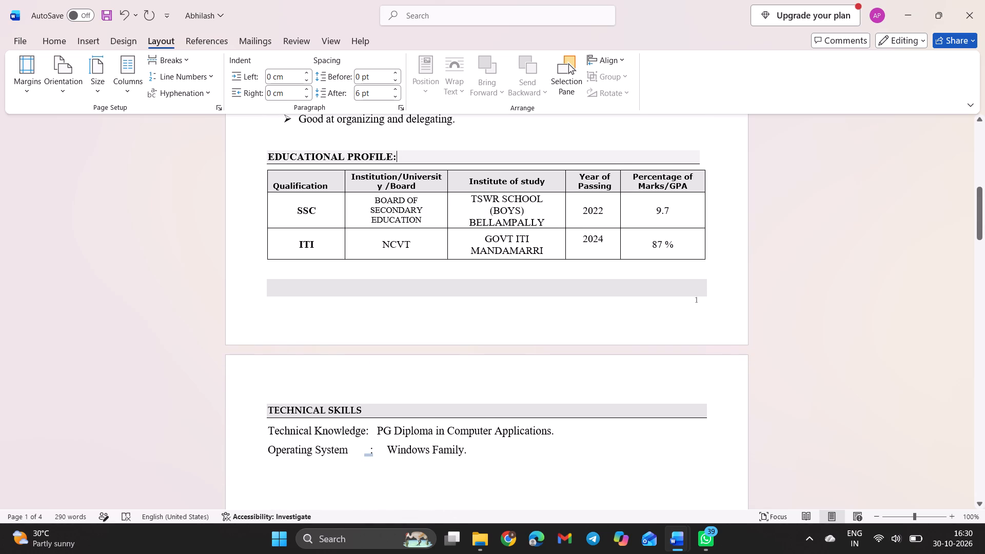
click(646, 291)
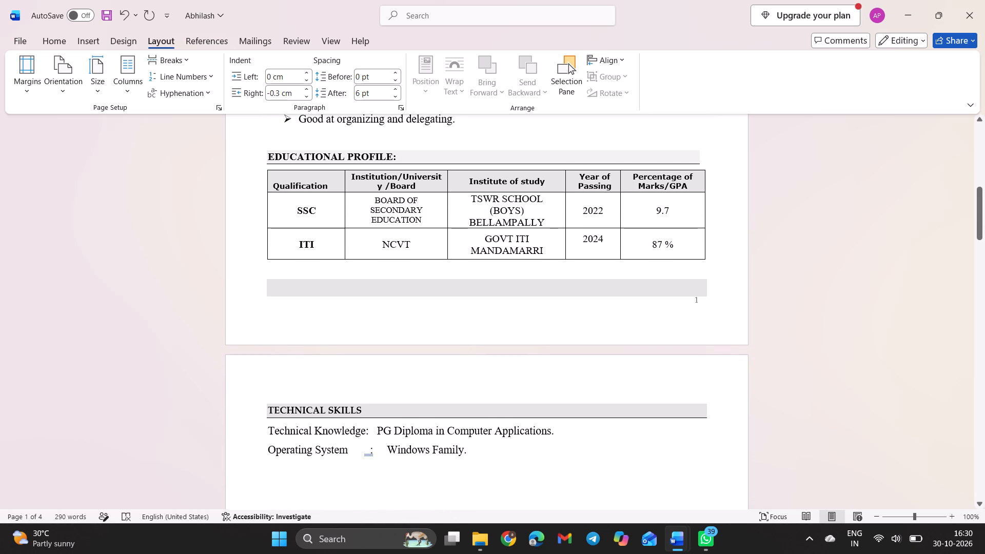
double_click(646, 291)
triple_click(646, 291)
key(BackSpace)
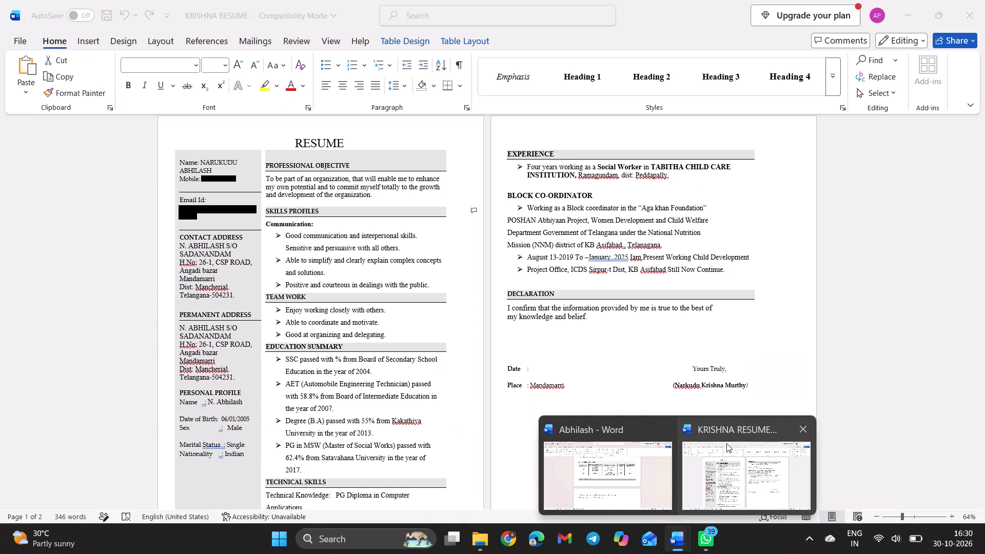
Copy the TECHNICAL SKILLS heading and its two entries from the KRISHNA RESUME document and return to Abhilash.
click(726, 443)
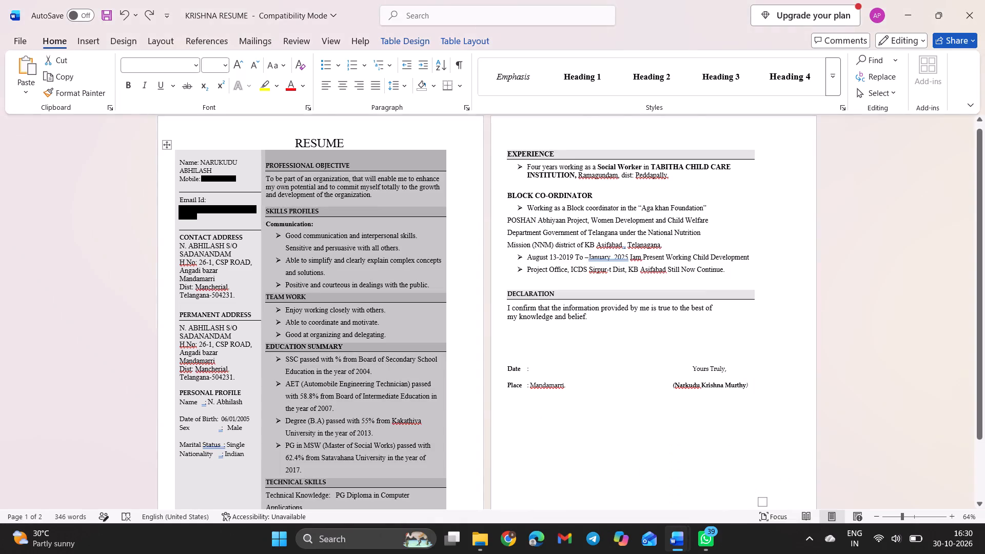
scroll(405, 373, down, 2)
click(415, 438)
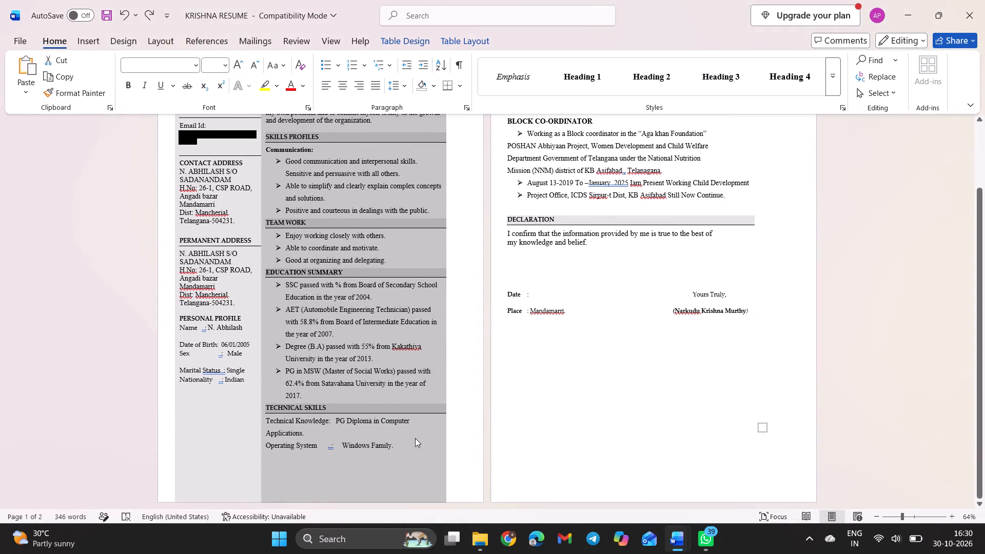
click(394, 445)
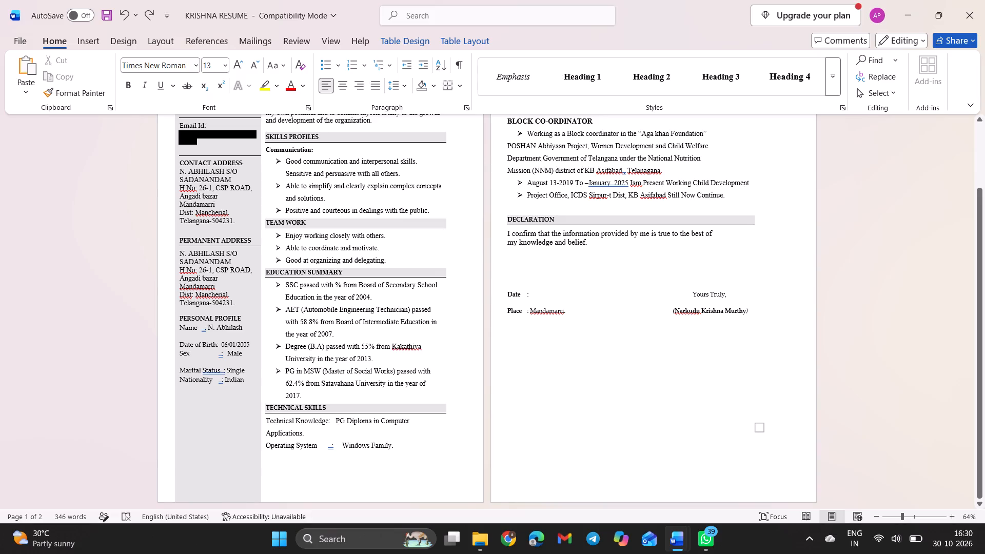
drag(266, 407, 350, 435)
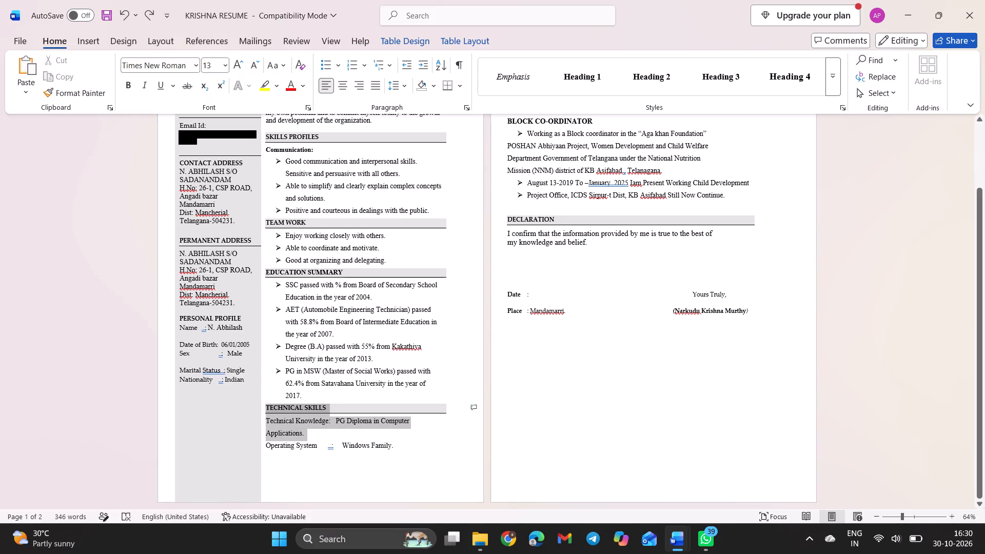
drag(350, 435, 393, 448)
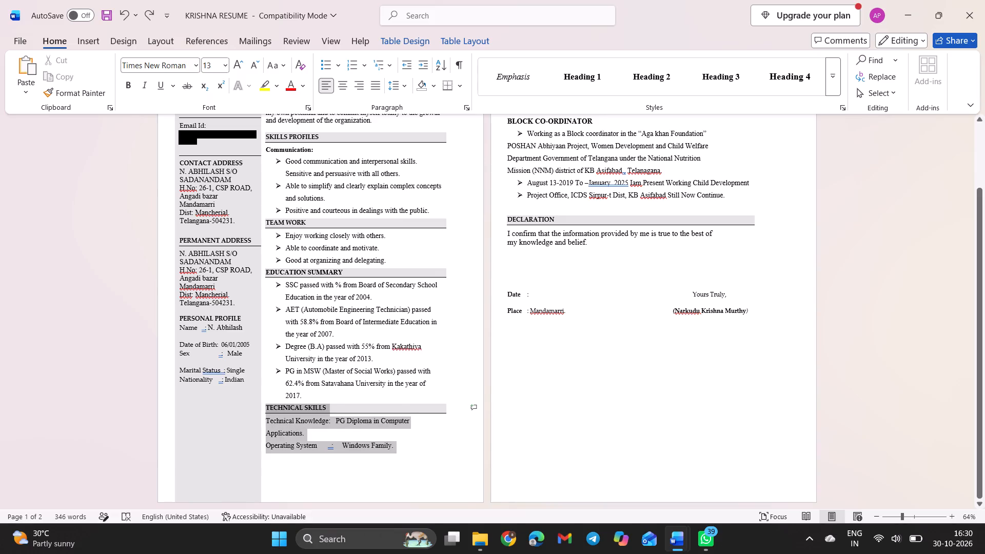
drag(393, 448, 394, 448)
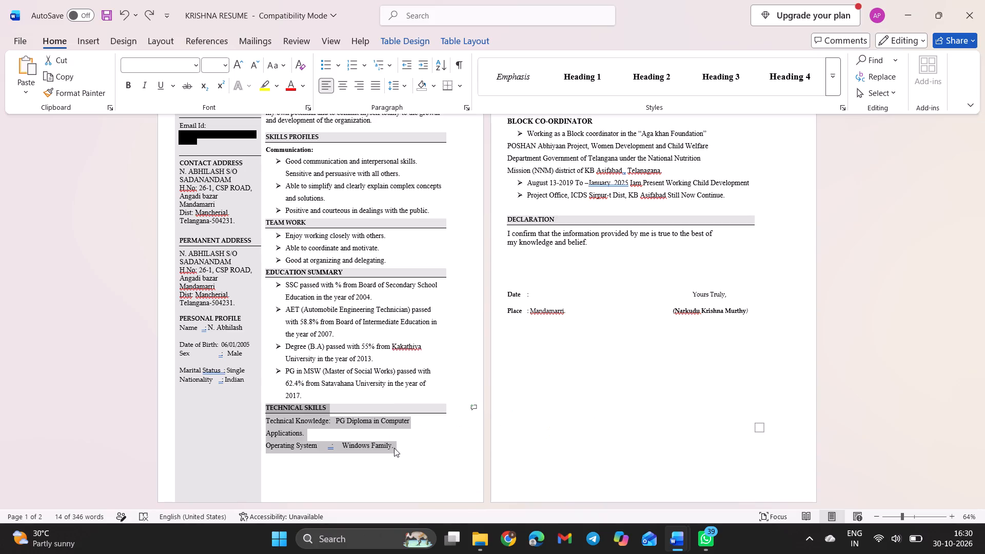
key(ctrl+c)
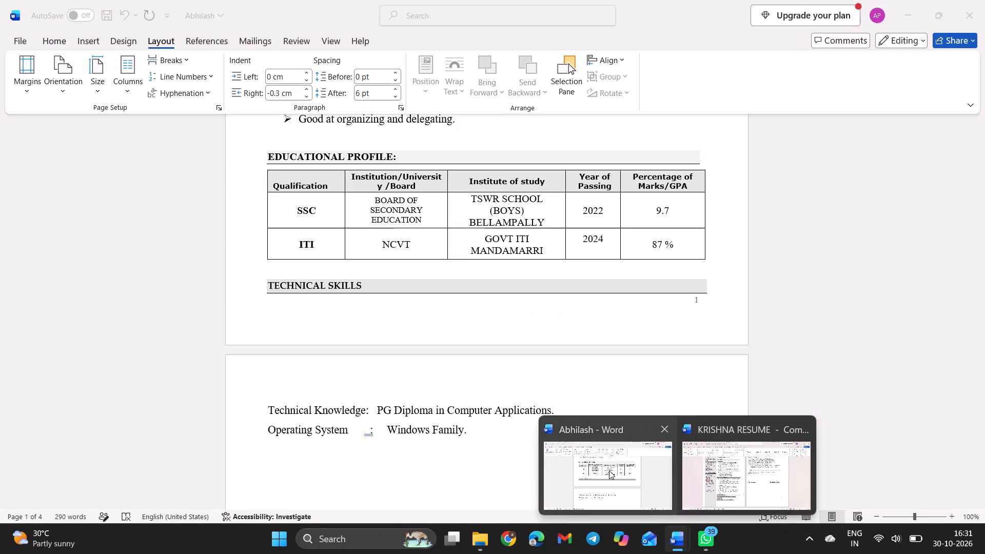
click(609, 470)
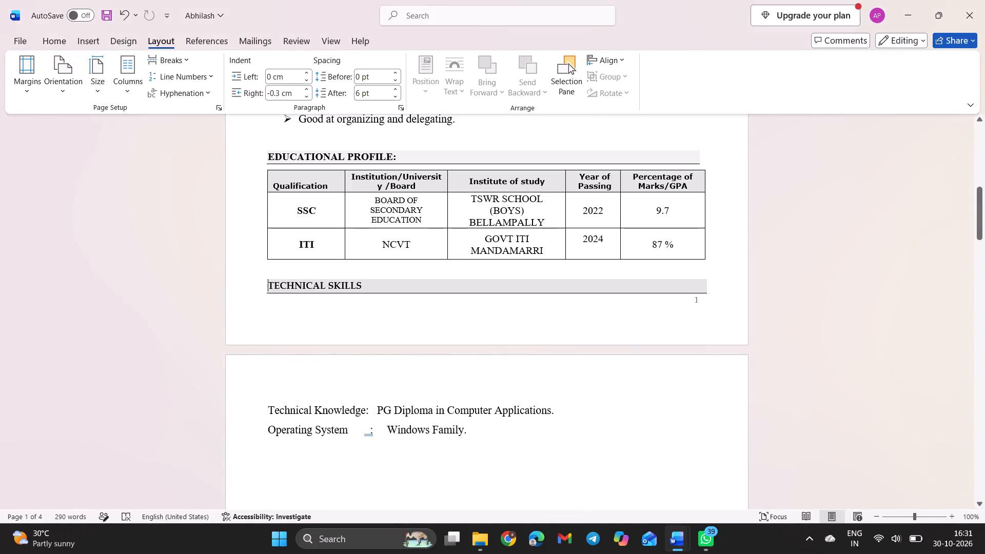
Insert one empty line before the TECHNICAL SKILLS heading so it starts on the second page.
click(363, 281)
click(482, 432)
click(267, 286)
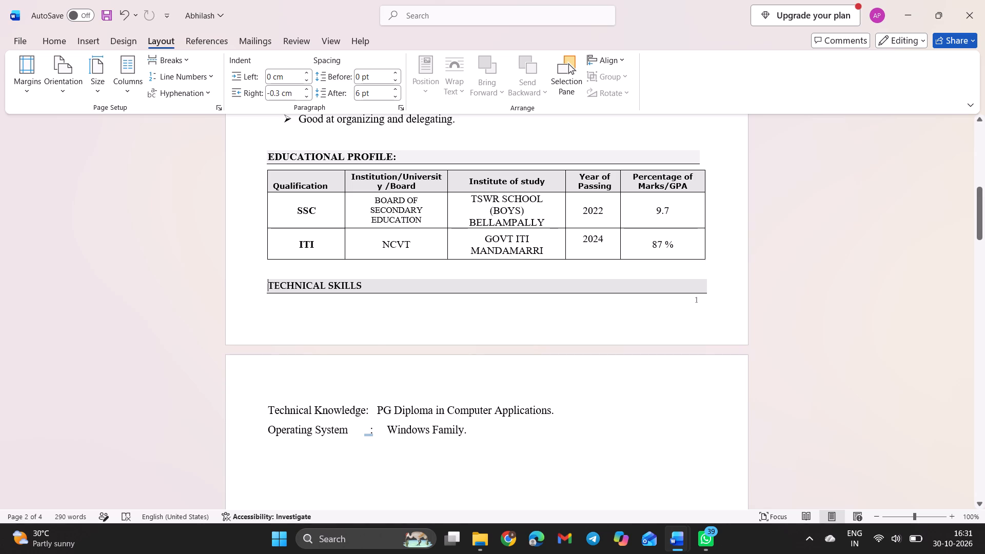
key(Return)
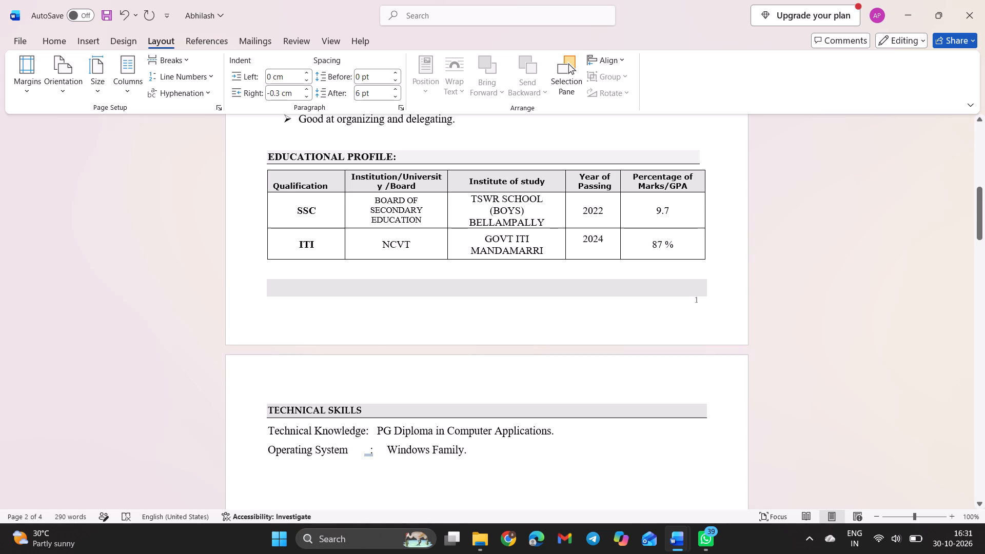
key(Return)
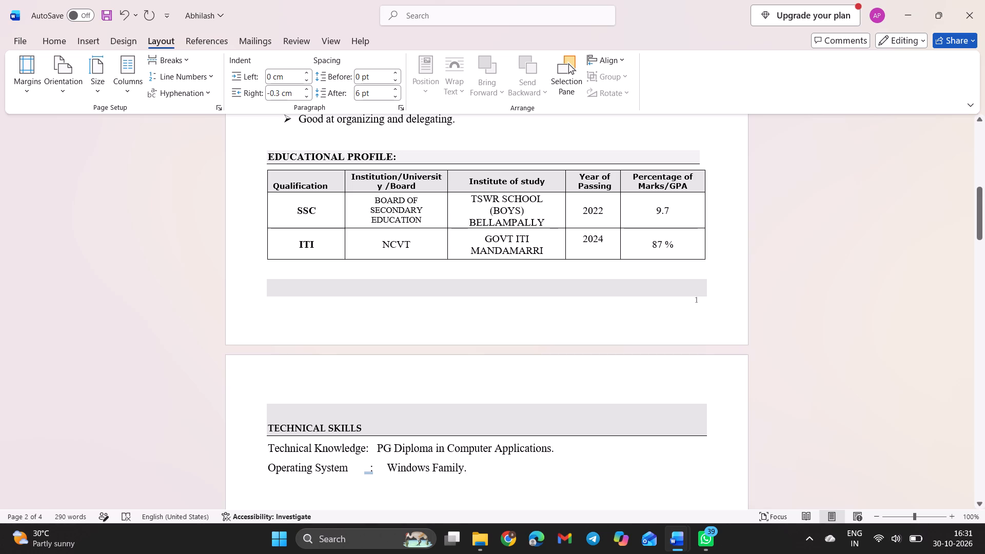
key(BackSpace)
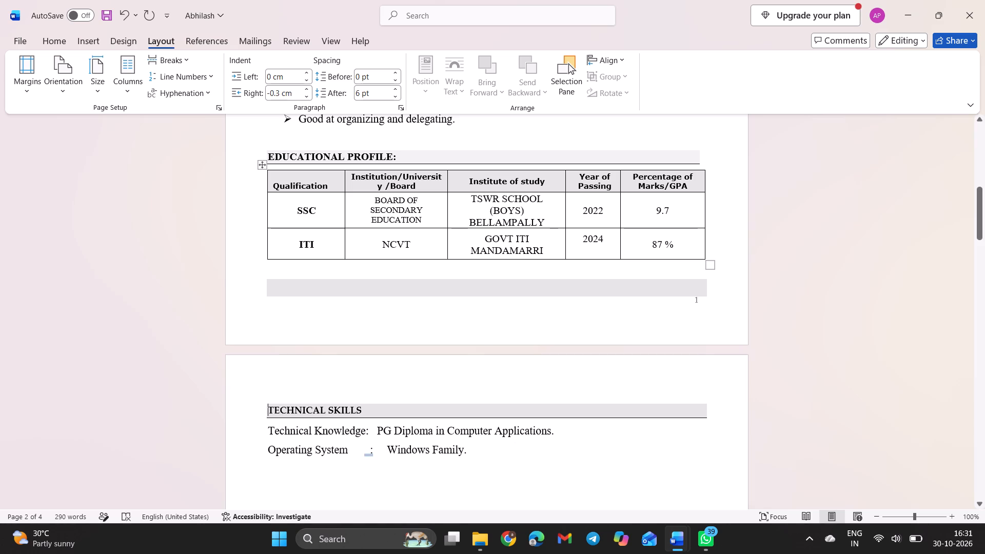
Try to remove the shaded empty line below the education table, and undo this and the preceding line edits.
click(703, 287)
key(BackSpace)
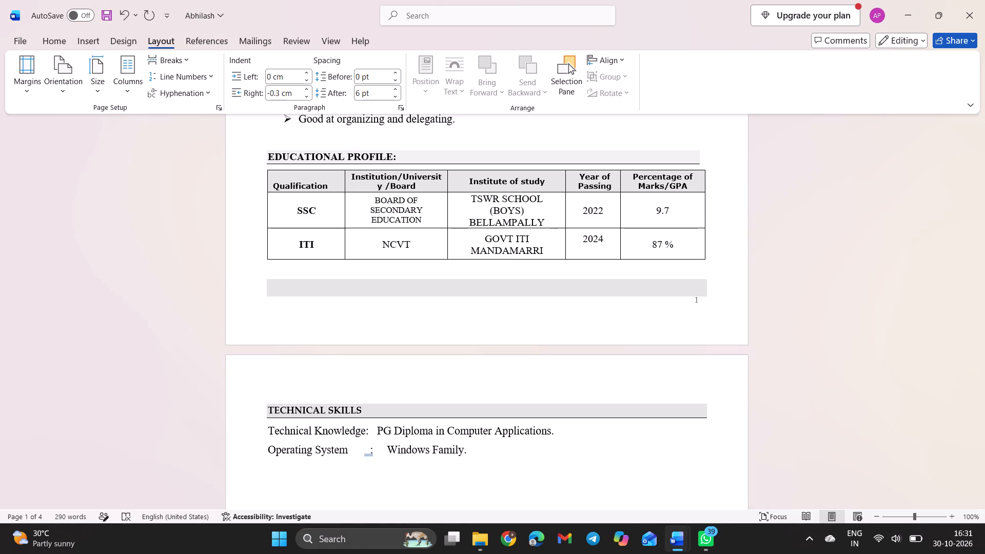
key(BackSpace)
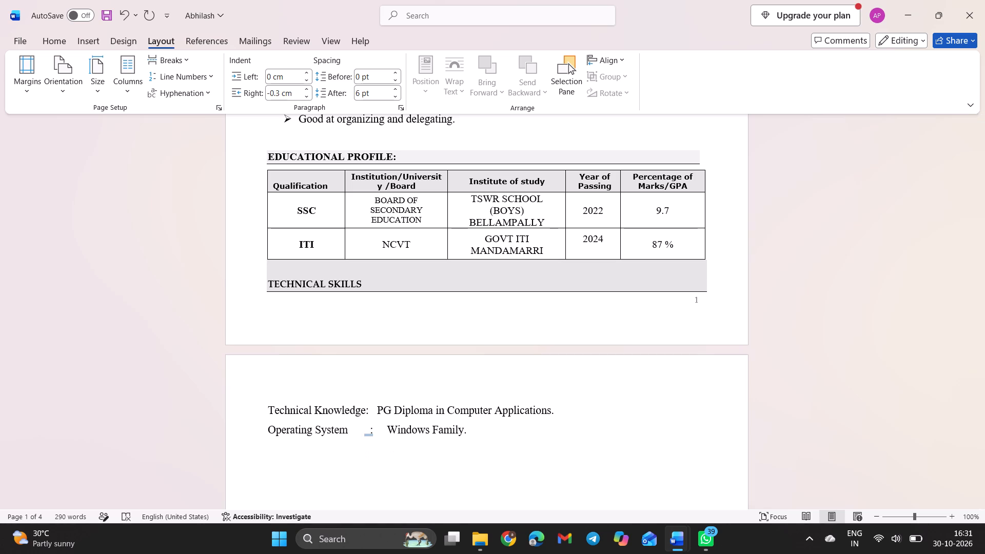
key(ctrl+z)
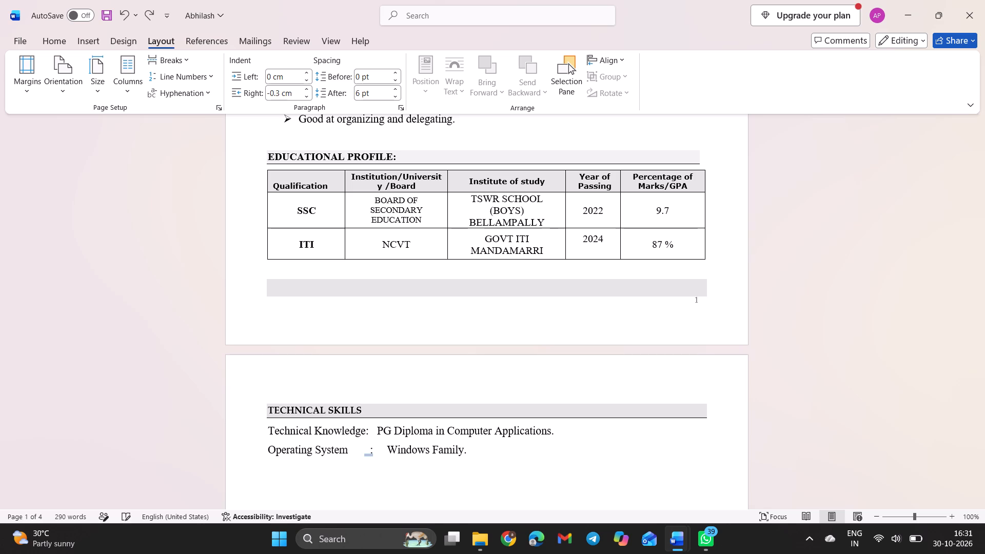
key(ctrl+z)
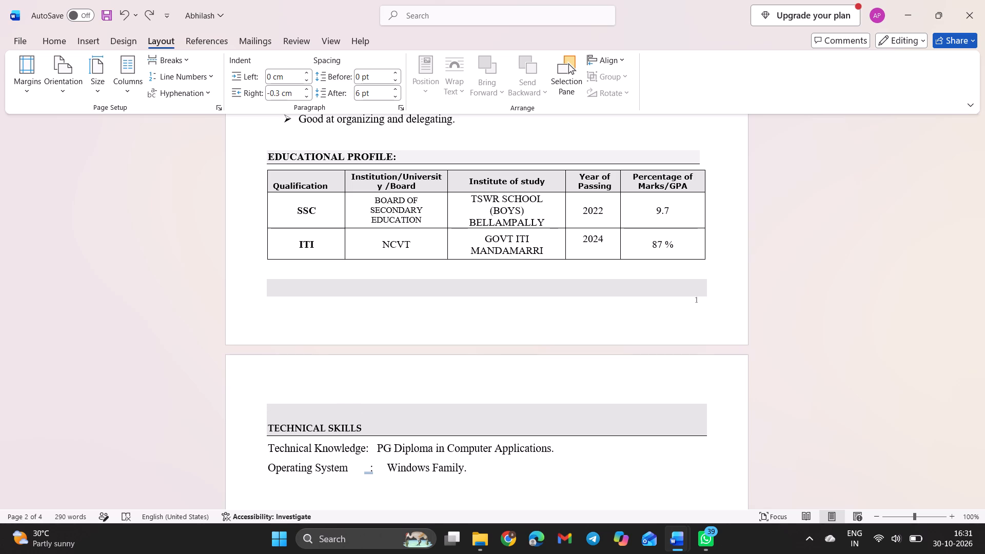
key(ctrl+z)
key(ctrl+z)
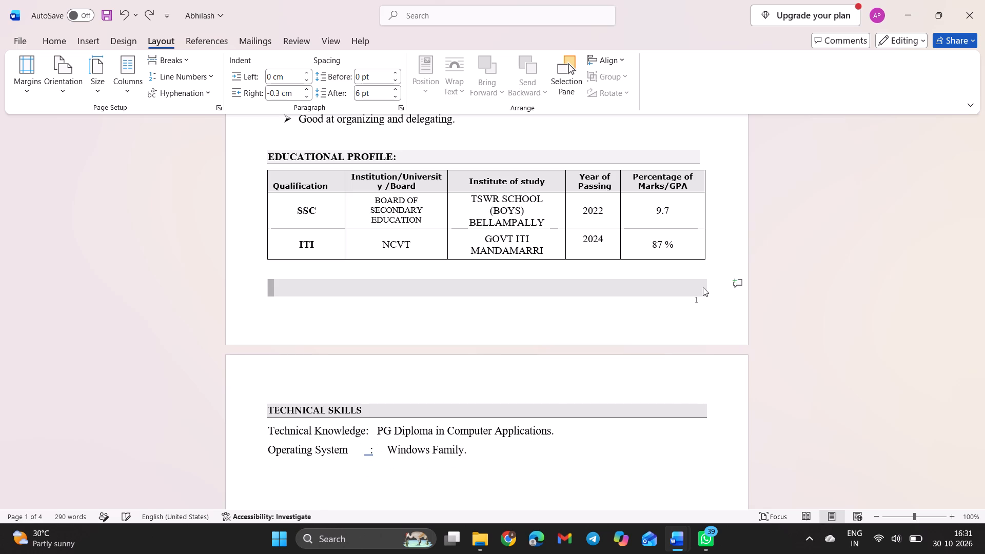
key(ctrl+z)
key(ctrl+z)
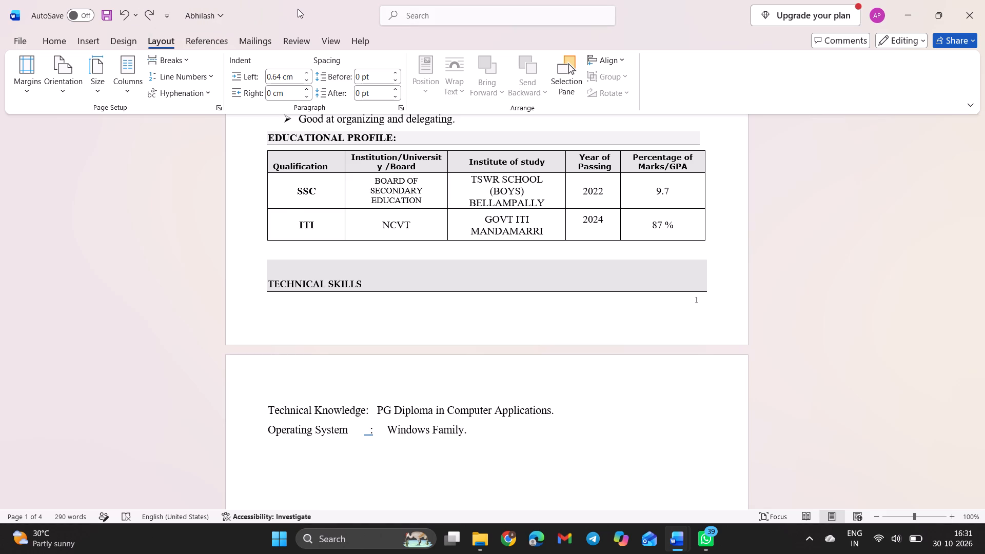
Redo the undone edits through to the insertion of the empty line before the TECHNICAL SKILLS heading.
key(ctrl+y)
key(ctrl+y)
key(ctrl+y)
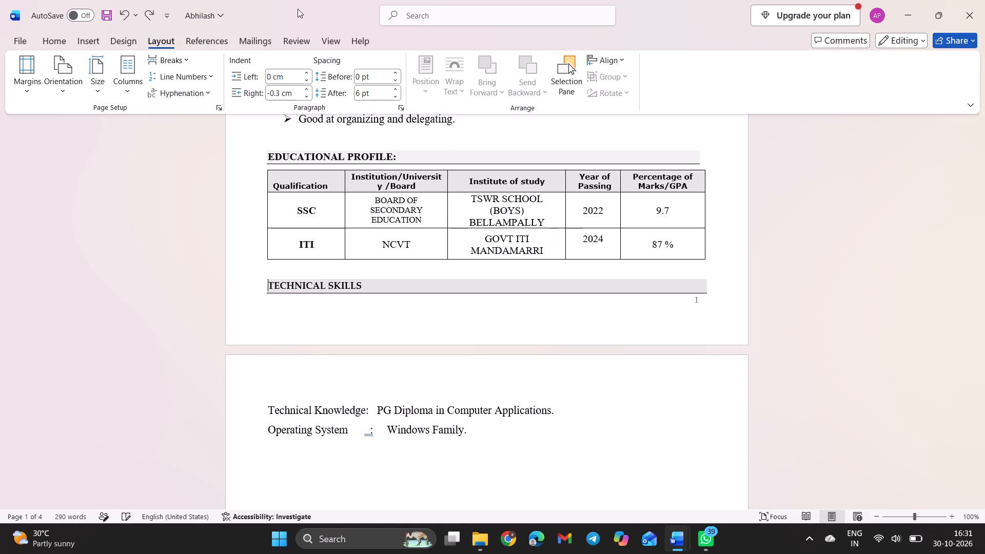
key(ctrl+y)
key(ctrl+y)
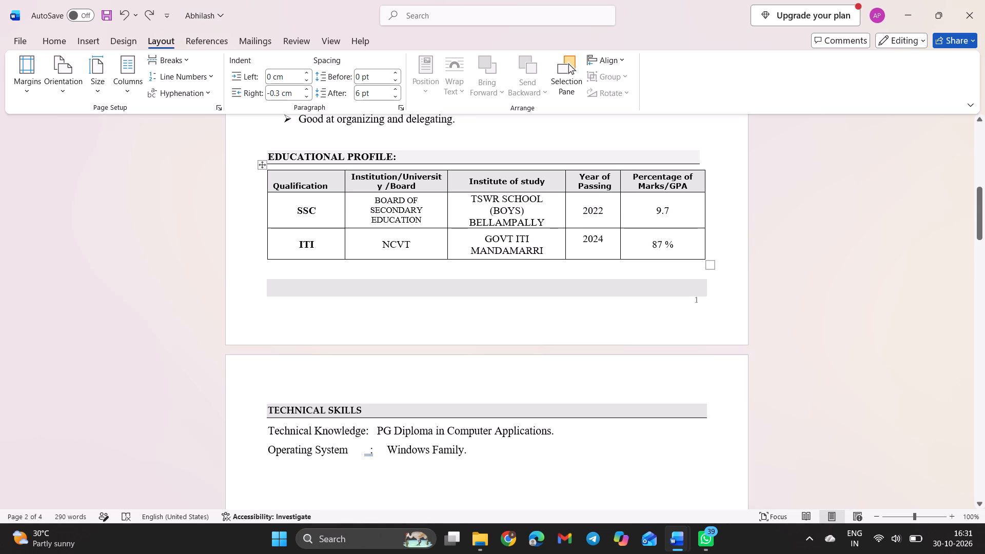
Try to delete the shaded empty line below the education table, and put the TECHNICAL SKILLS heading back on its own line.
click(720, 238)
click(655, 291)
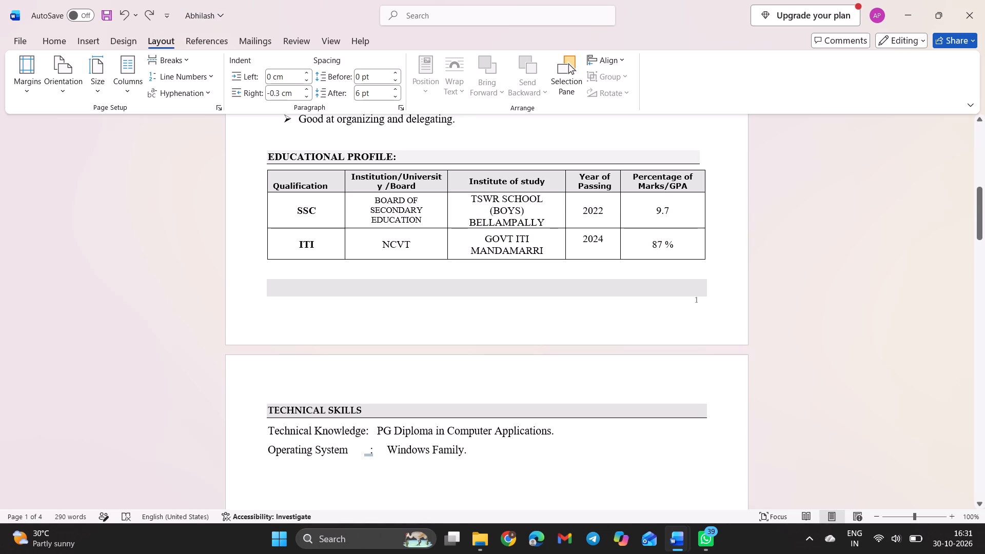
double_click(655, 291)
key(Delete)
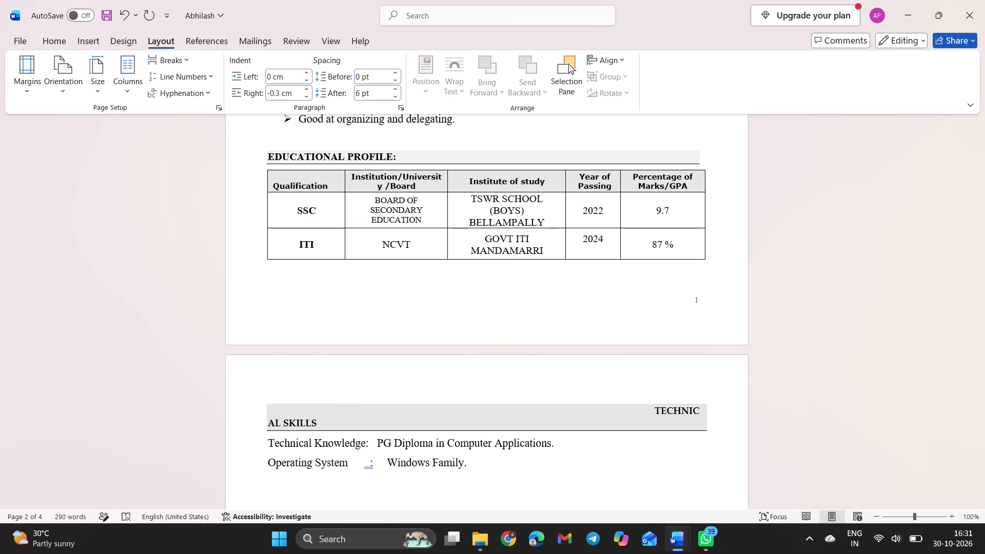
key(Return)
Delete the shaded line break below the education table to pull the TECHNICAL SKILLS heading up onto the first page.
click(611, 284)
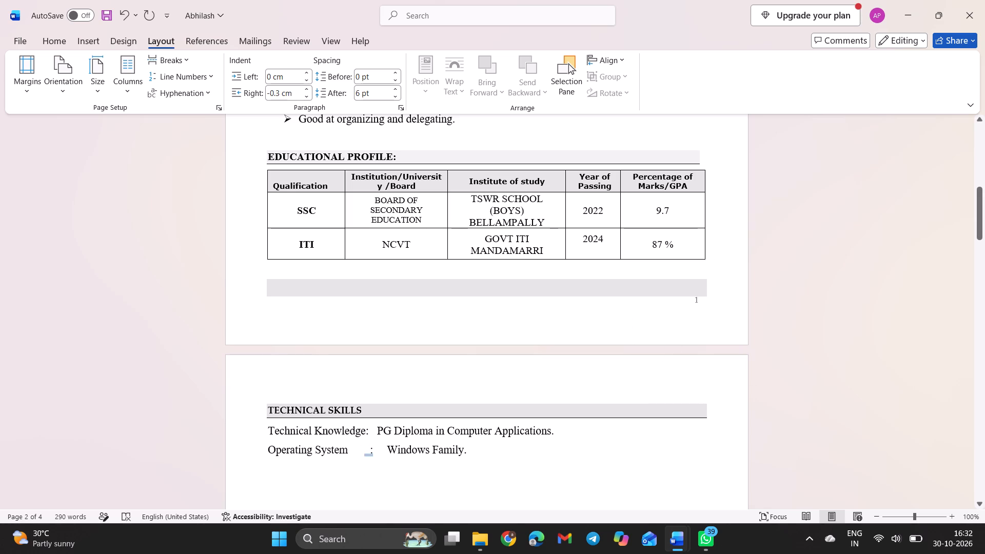
double_click(611, 284)
key(Delete)
key(Delete)
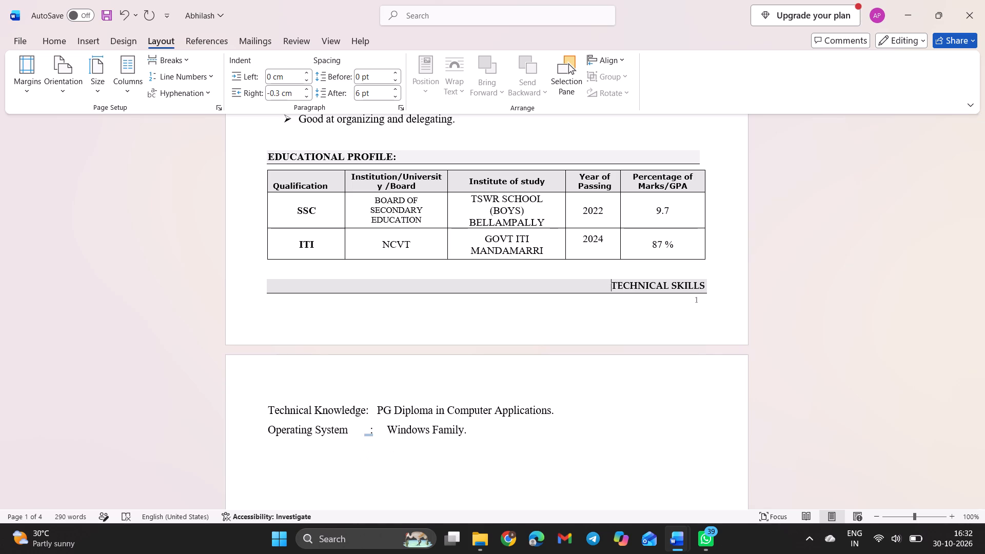
Delete the TECHNICAL SKILLS section listing PG Diploma in Computer Applications and Windows Family below the education table.
key(Delete)
key(ctrl+z)
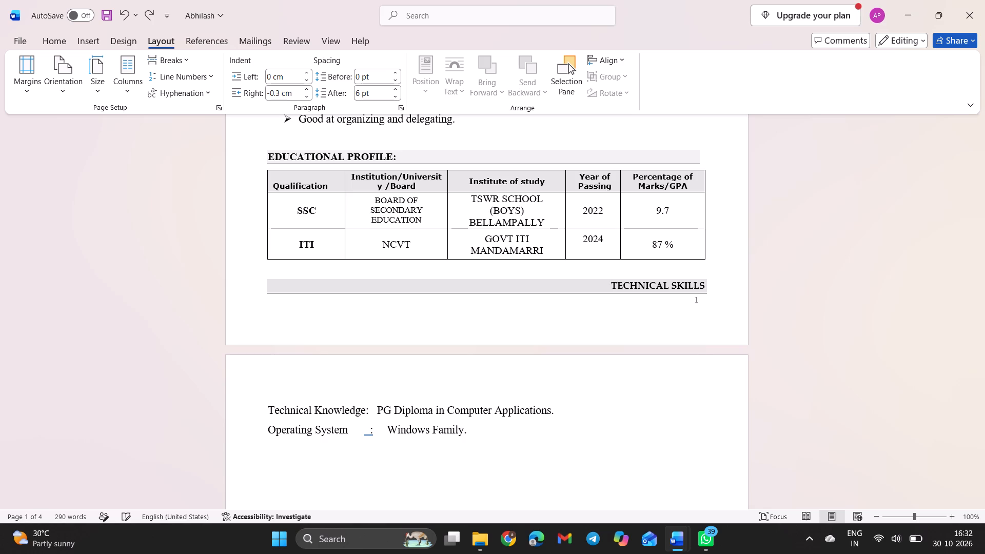
drag(543, 462, 498, 303)
scroll(498, 303, down, 4)
scroll(498, 303, up, 1)
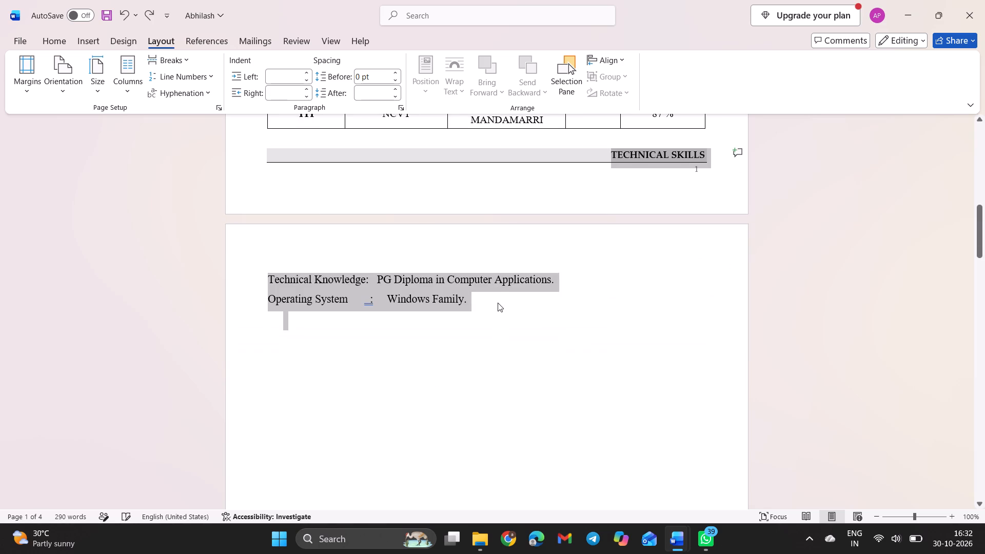
scroll(498, 303, up, 1)
key(Delete)
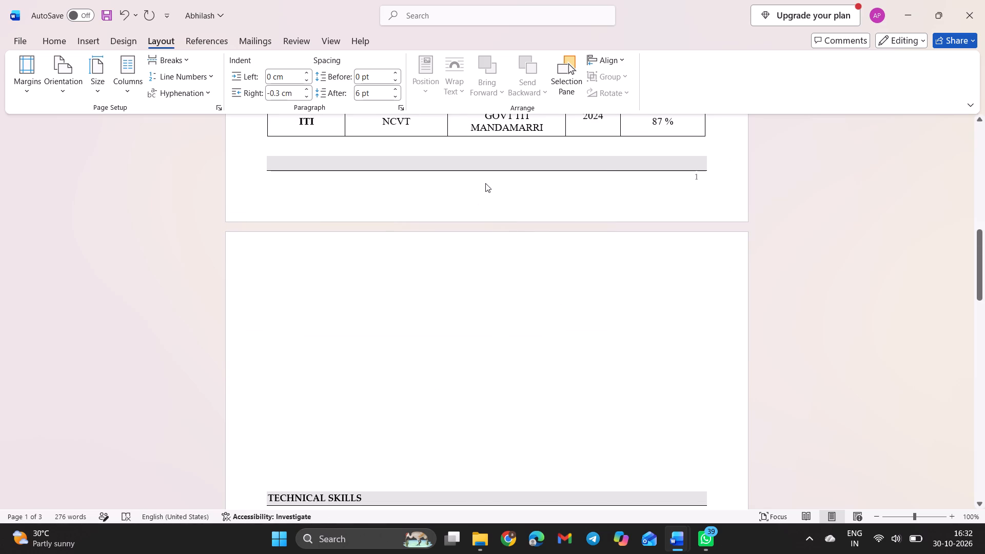
Delete the empty lines below the education table to pull the remaining TECHNICAL SKILLS heading up onto the first page.
key(Delete)
key(Delete)
key(Delete)
key(Delete)
key(Delete)
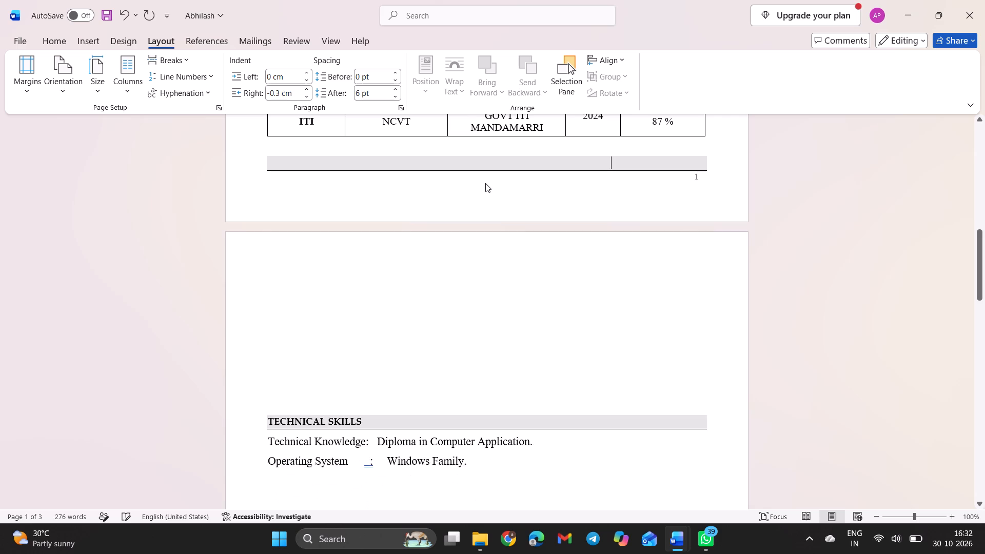
key(Delete)
key(Delete)
key(Delete)
key(Delete)
key(Delete)
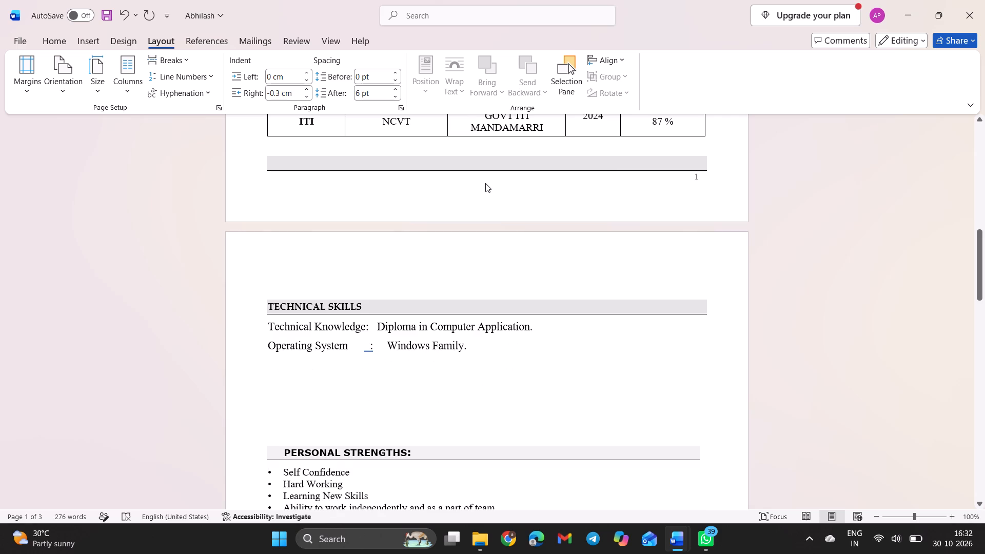
key(Delete)
key(Delete)
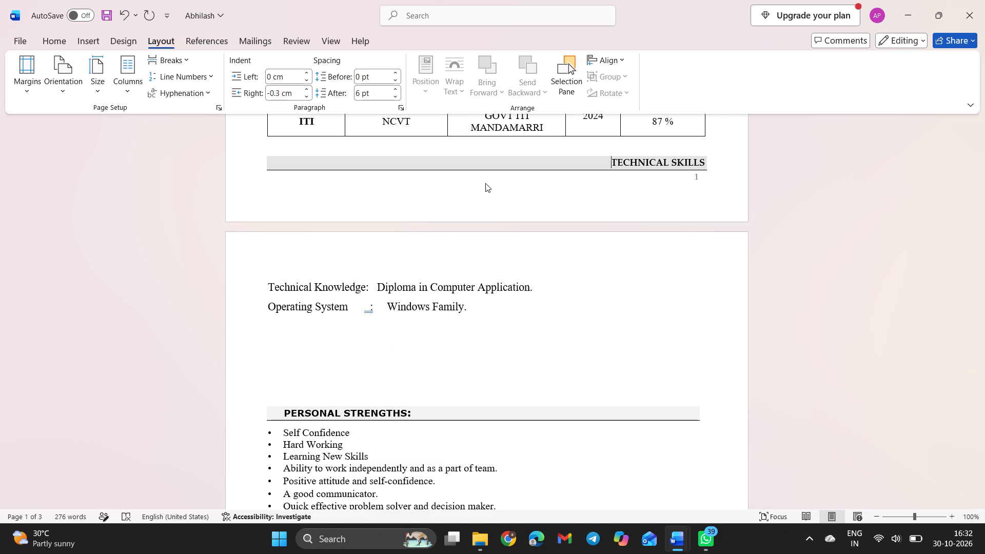
Undo the last deletion and remove the shaded blank line content so the TECHNICAL SKILLS heading starts at the left margin.
key(ctrl+z)
double_click(351, 163)
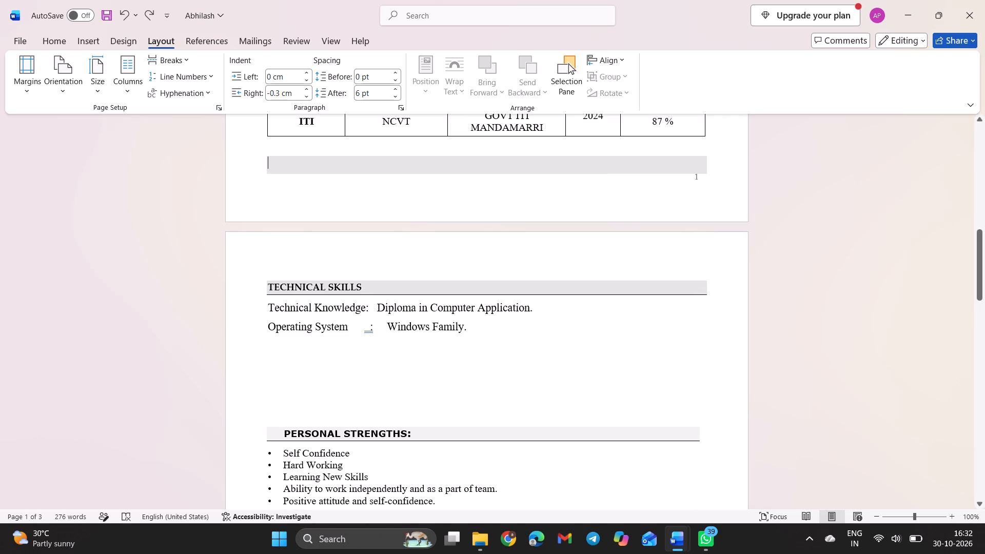
drag(351, 163, 480, 169)
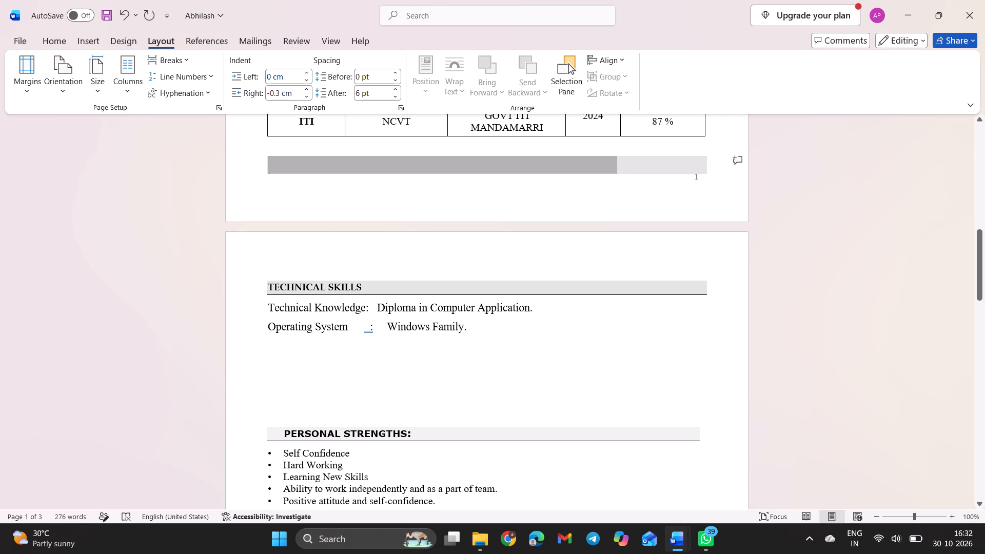
drag(480, 169, 655, 175)
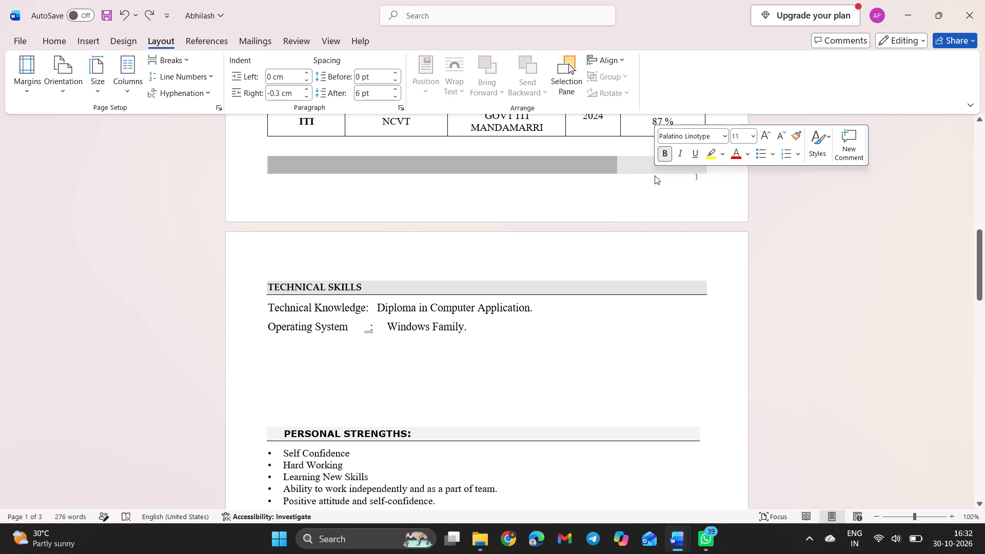
key(Delete)
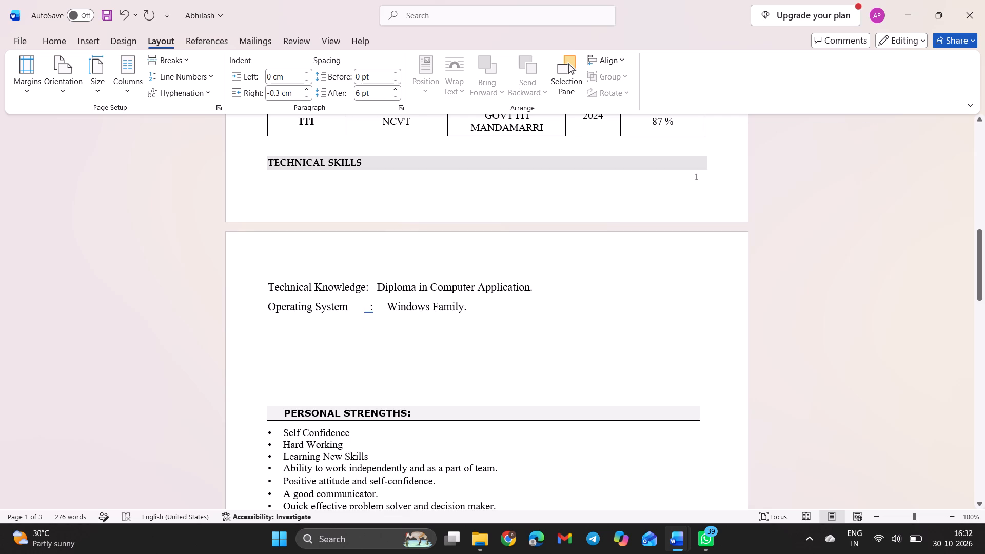
key(Return)
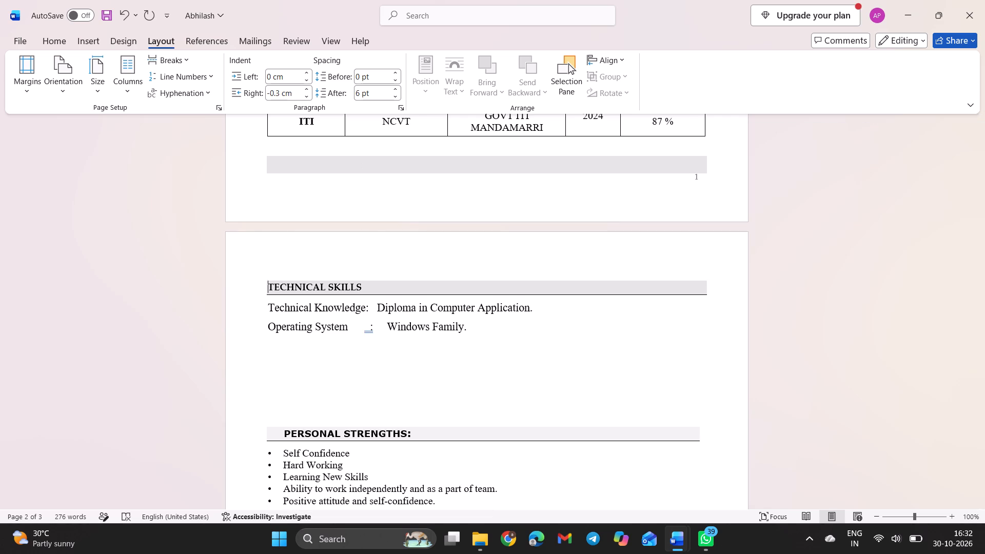
key(BackSpace)
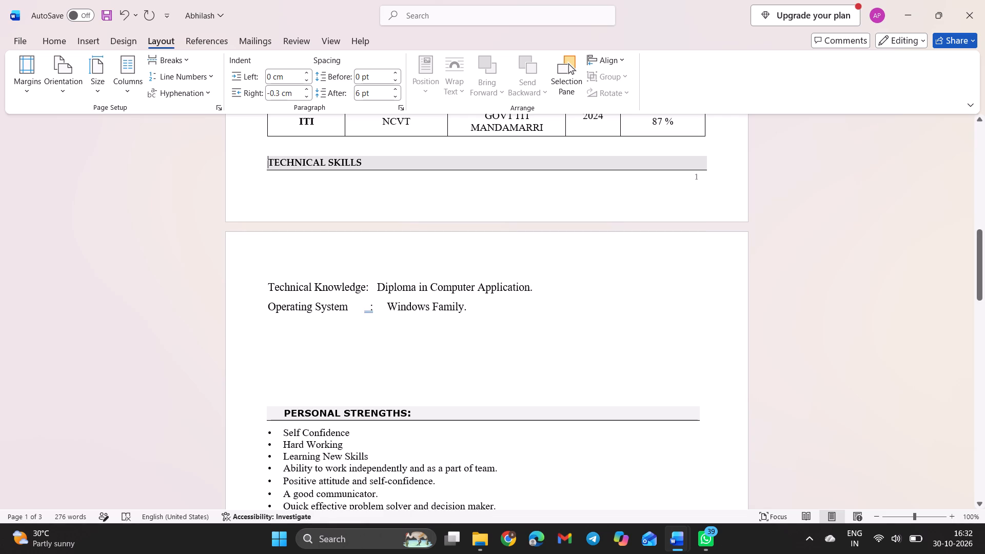
Delete the remaining TECHNICAL SKILLS heading together with its Technical Knowledge and Operating System lines.
drag(472, 305, 265, 263)
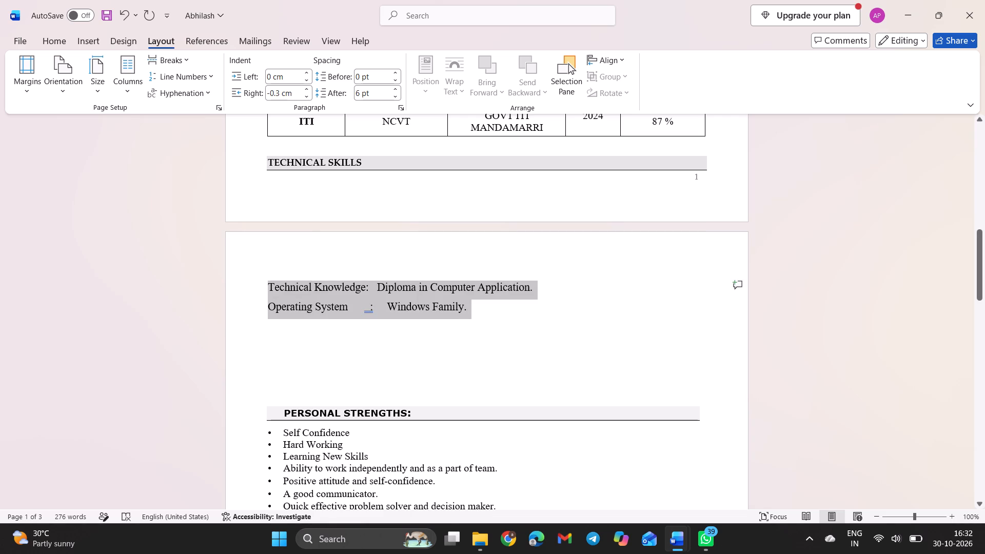
drag(265, 263, 225, 201)
key(BackSpace)
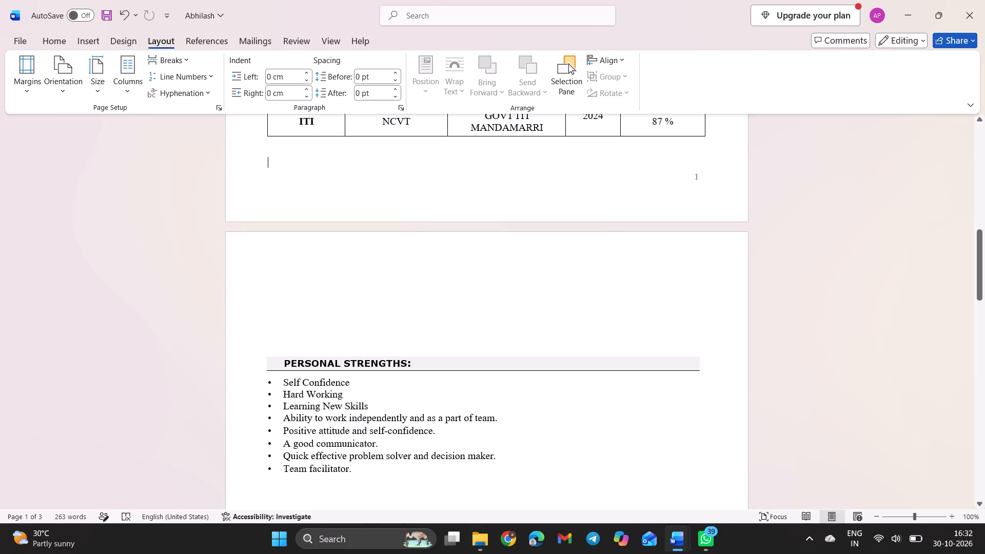
Set the font size to 10 for all content from the name and contact block through the education table.
scroll(580, 211, up, 3)
scroll(580, 211, down, 1)
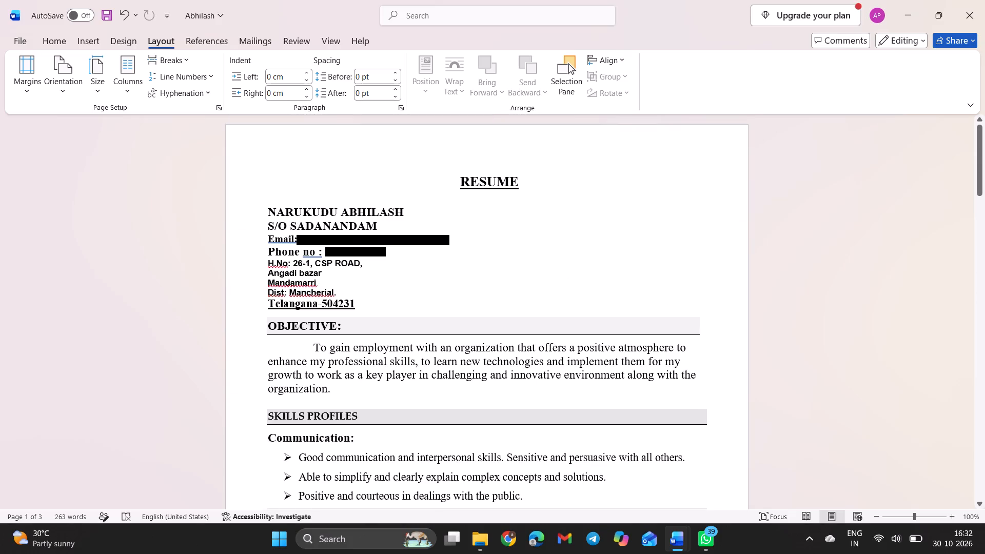
scroll(580, 211, down, 1)
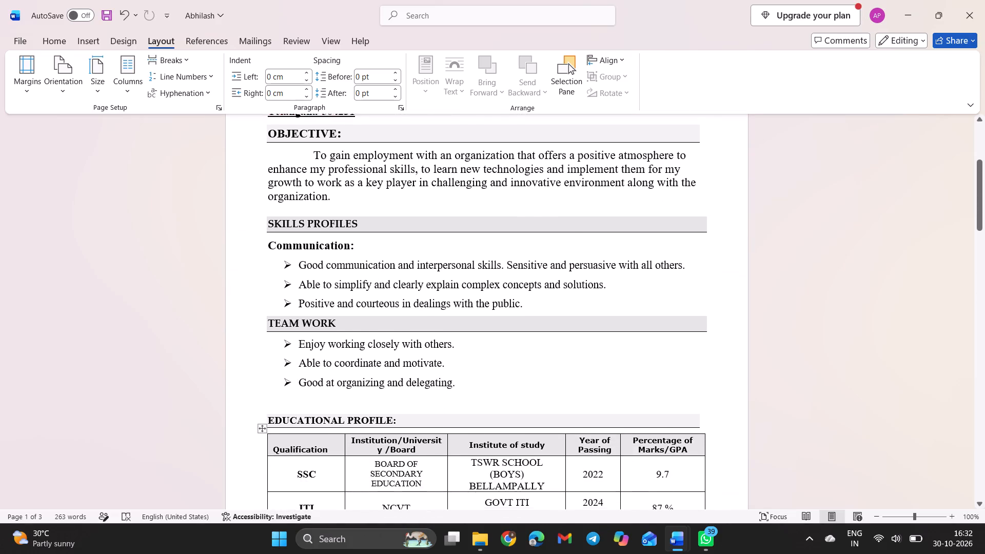
scroll(580, 211, down, 1)
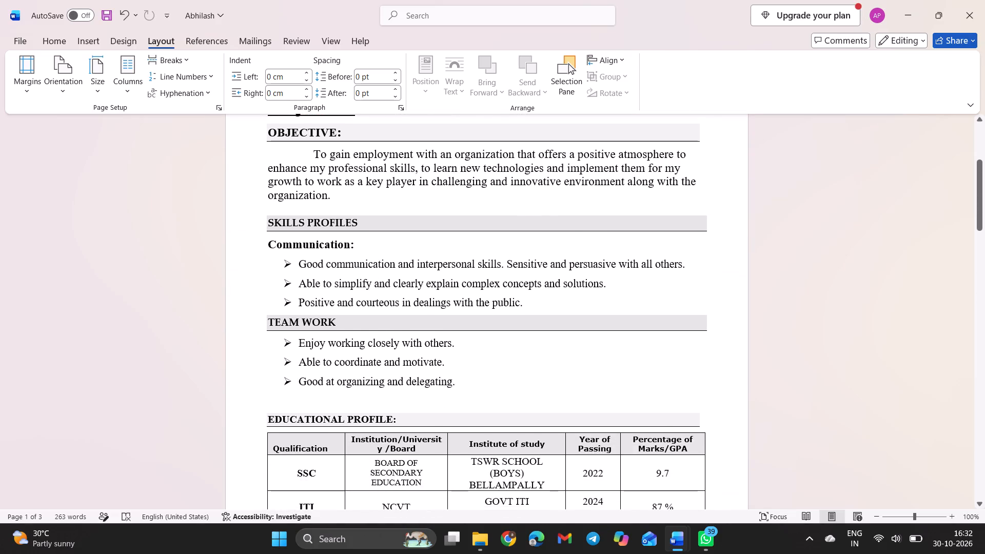
scroll(382, 301, up, 3)
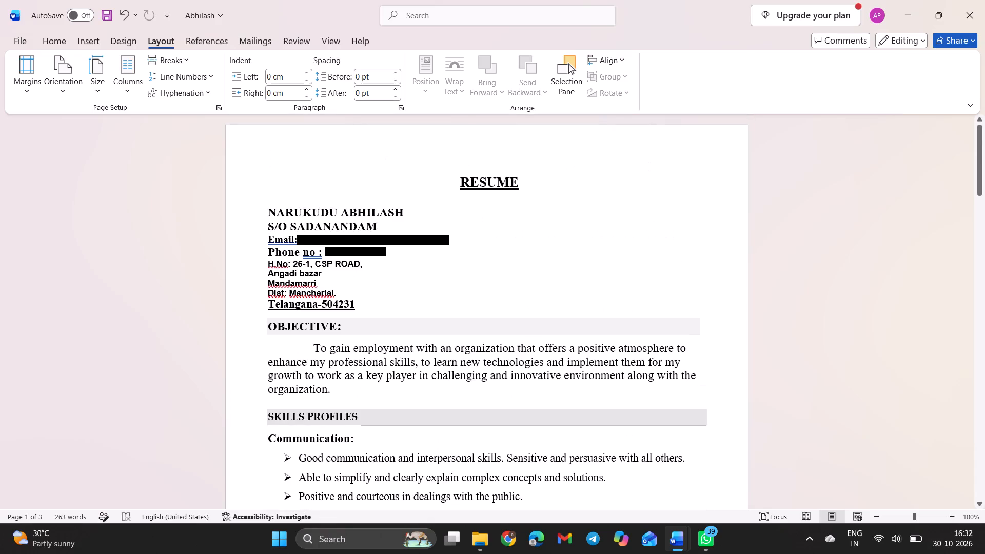
drag(259, 202, 493, 291)
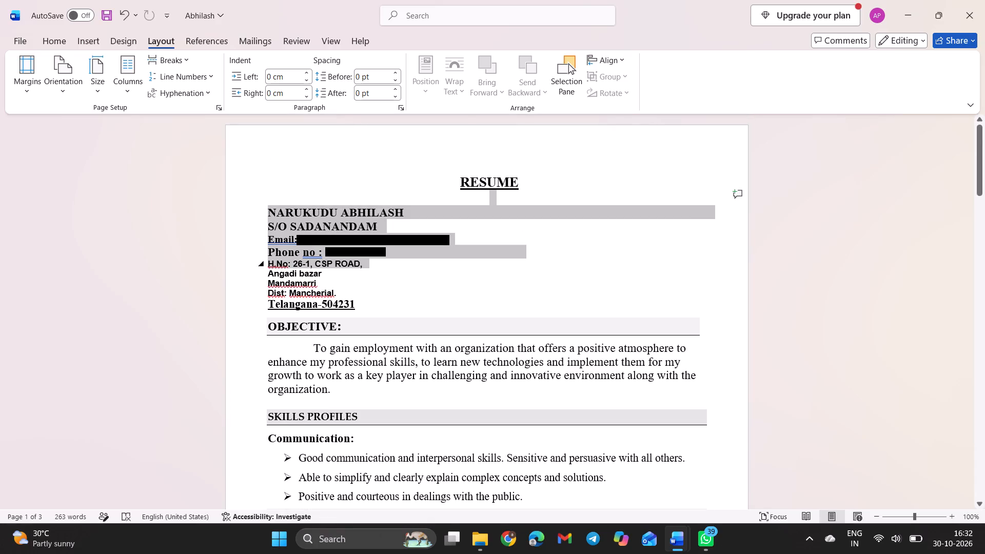
drag(493, 291, 622, 506)
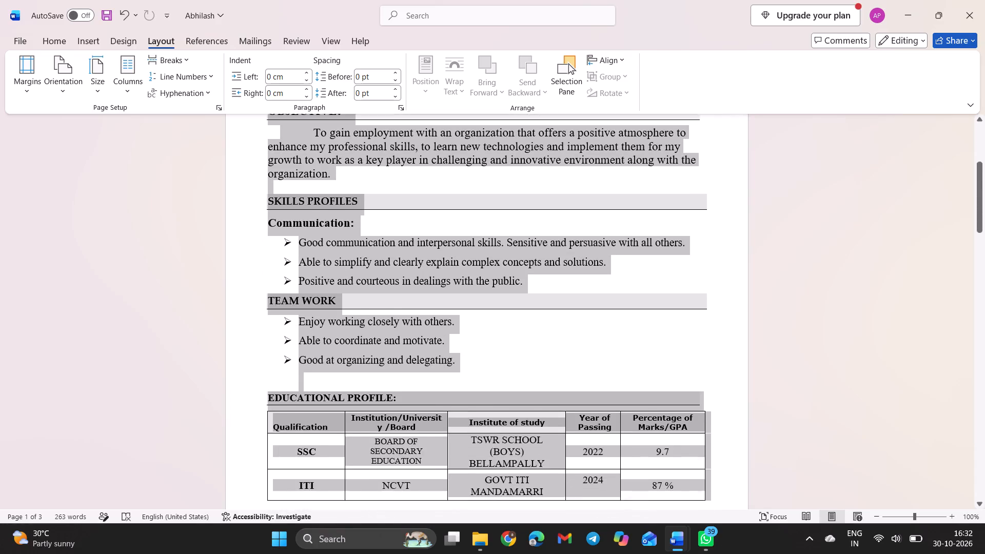
drag(622, 506, 595, 413)
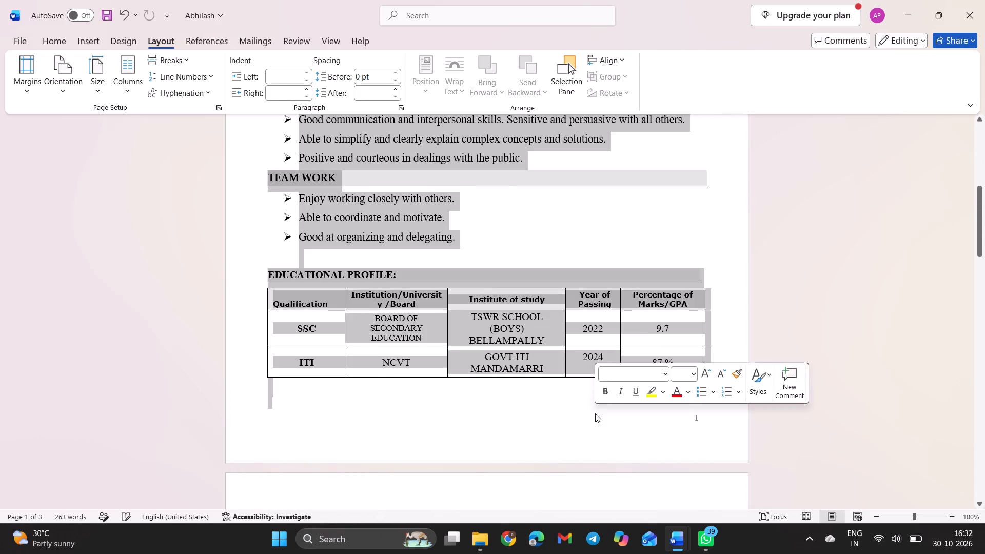
click(66, 45)
click(84, 42)
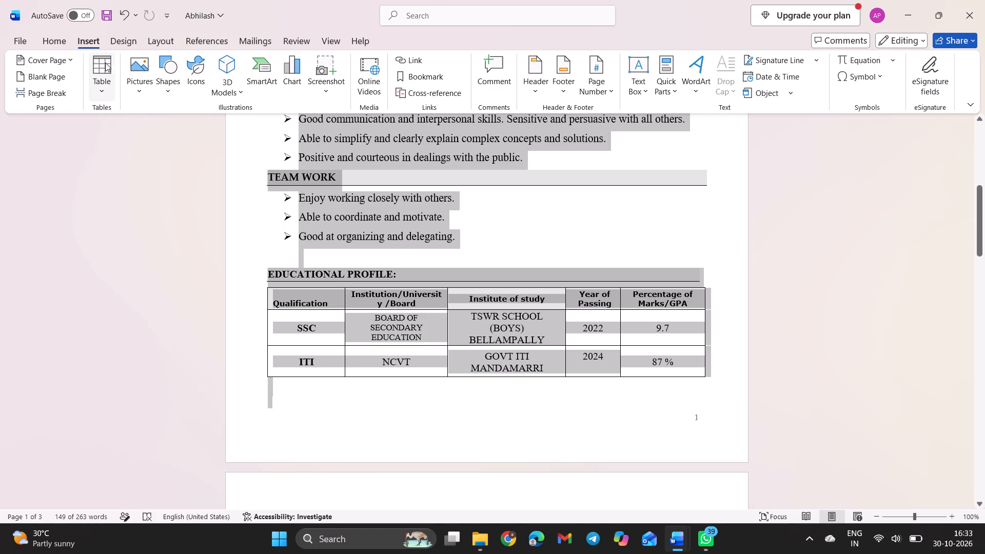
click(61, 41)
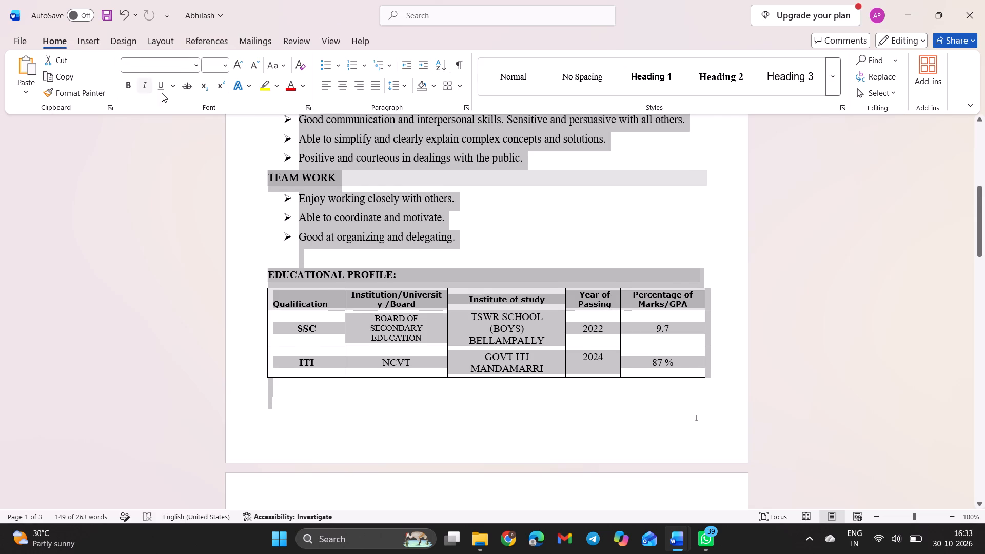
drag(230, 65, 229, 65)
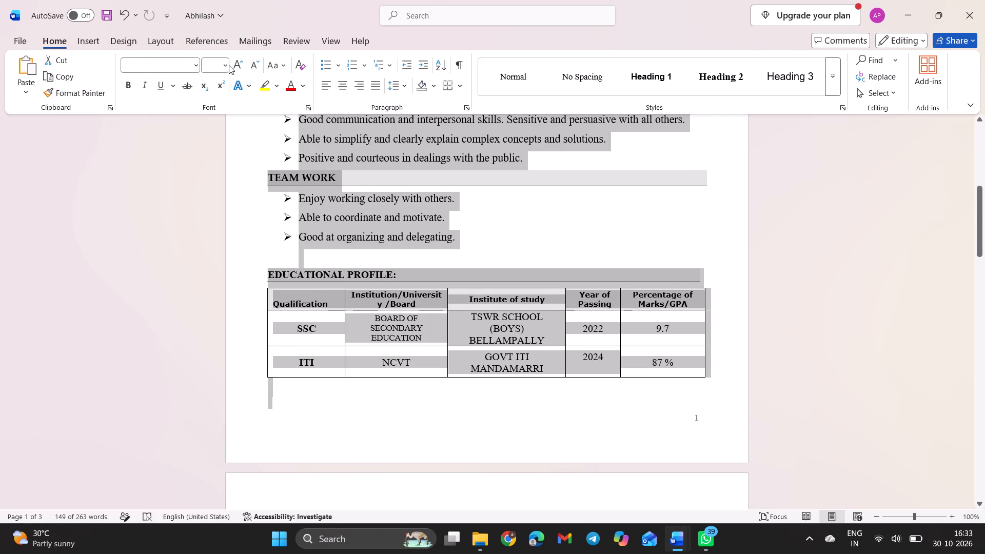
drag(229, 65, 224, 64)
click(224, 64)
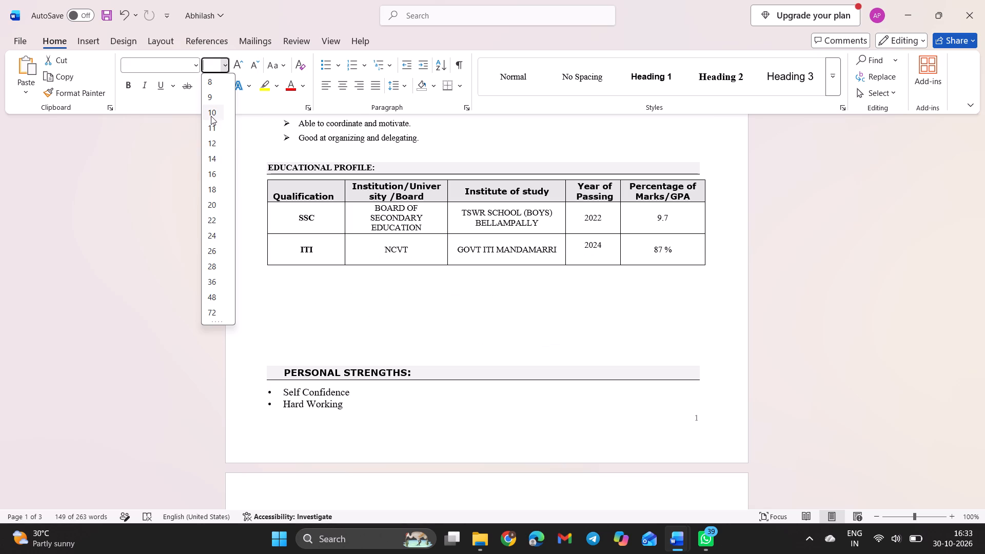
click(211, 118)
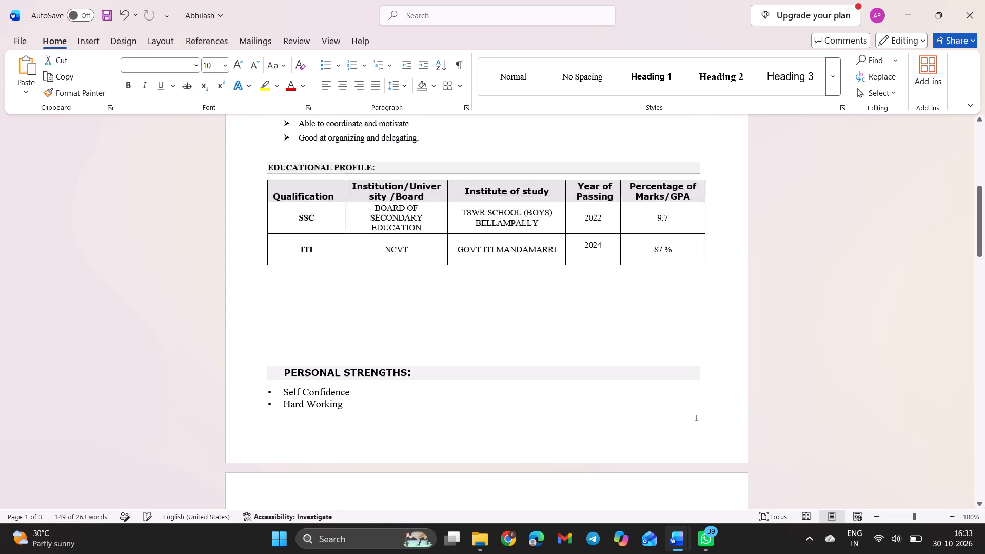
click(399, 302)
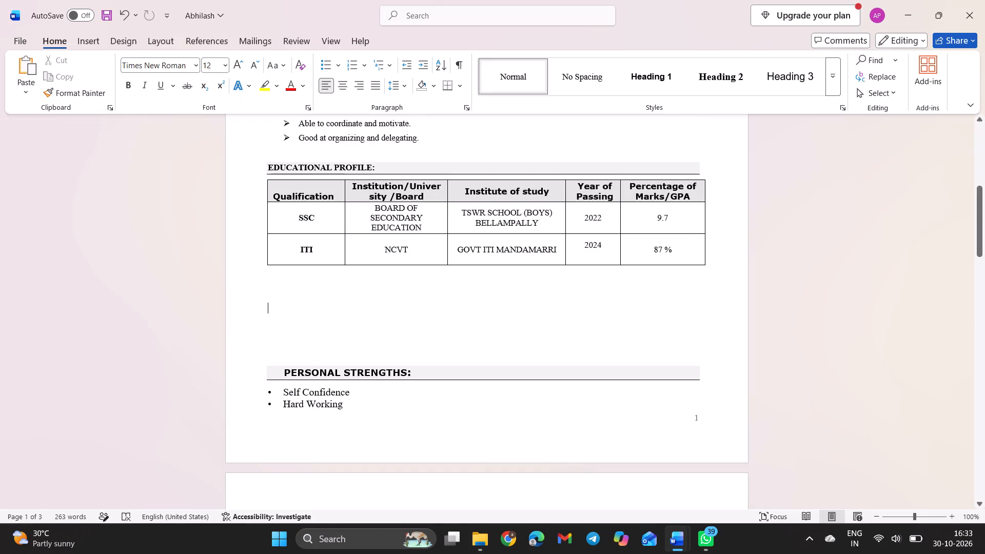
Put the S/O entry back on its own line beneath the name at the top of the resume.
scroll(399, 302, up, 3)
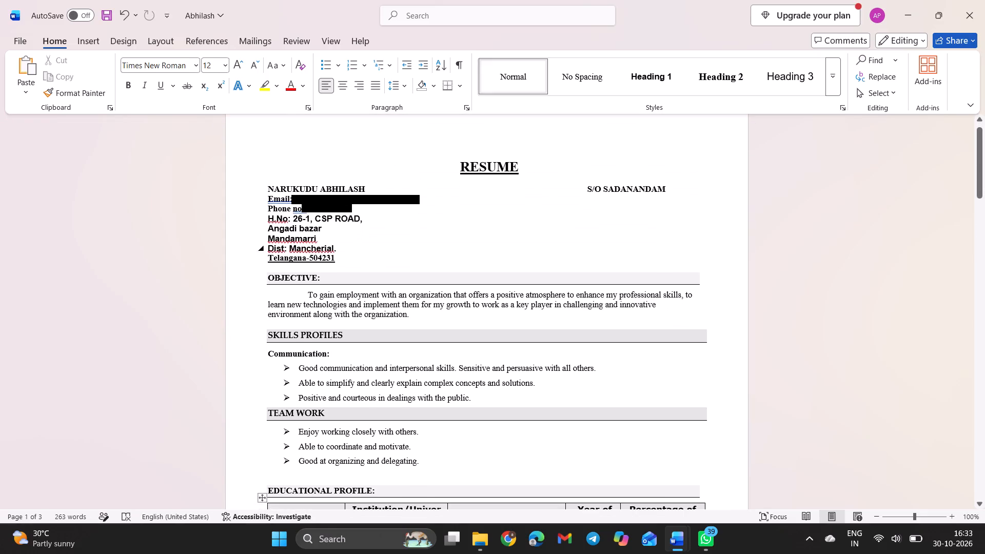
click(653, 214)
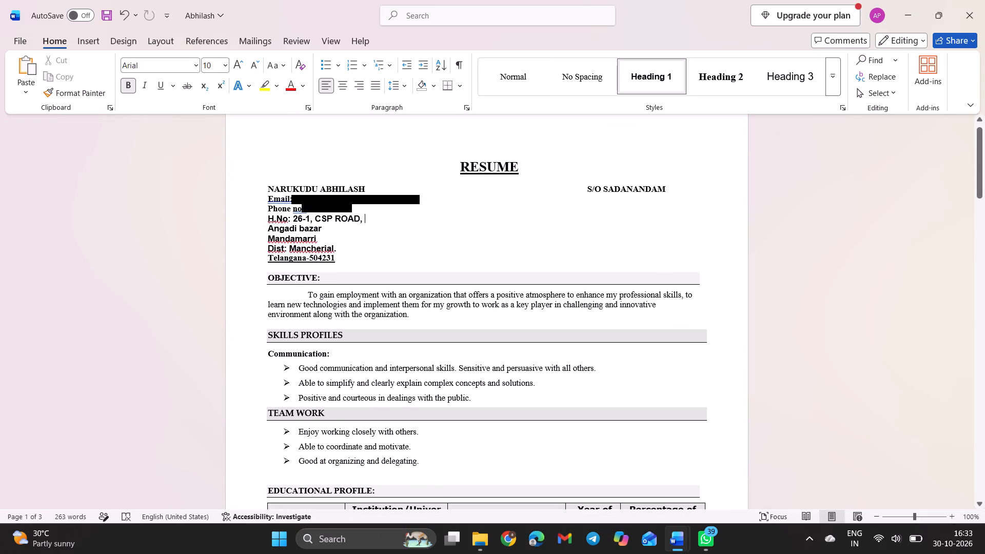
click(588, 189)
key(Return)
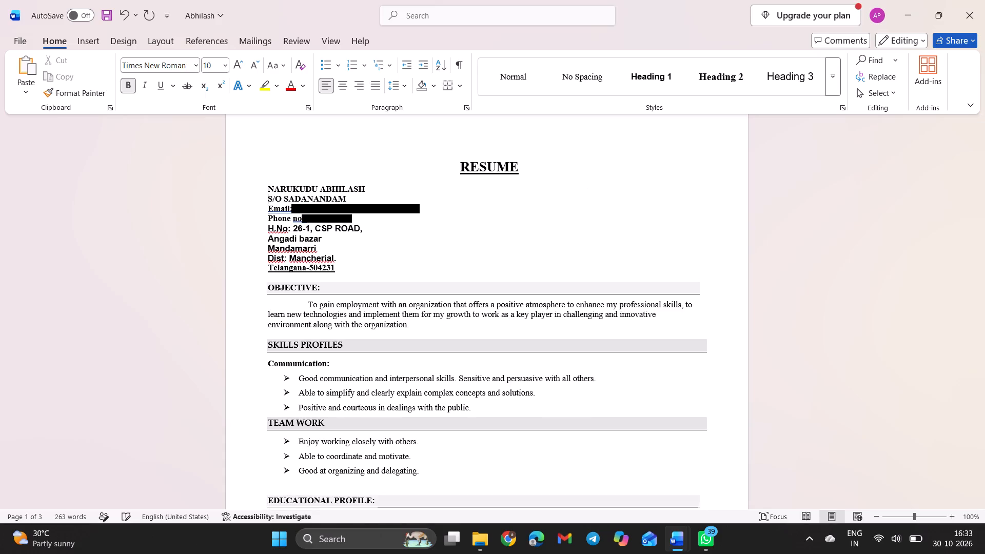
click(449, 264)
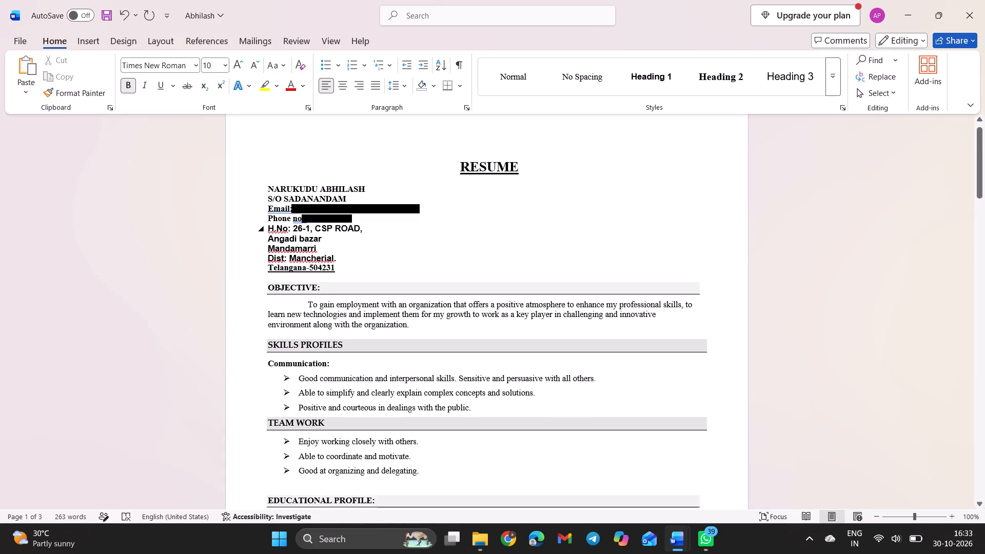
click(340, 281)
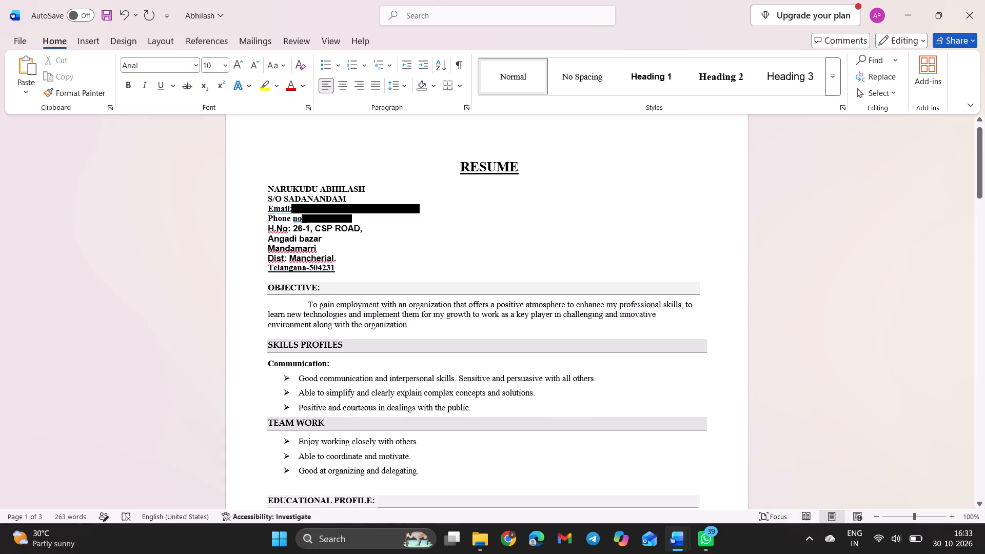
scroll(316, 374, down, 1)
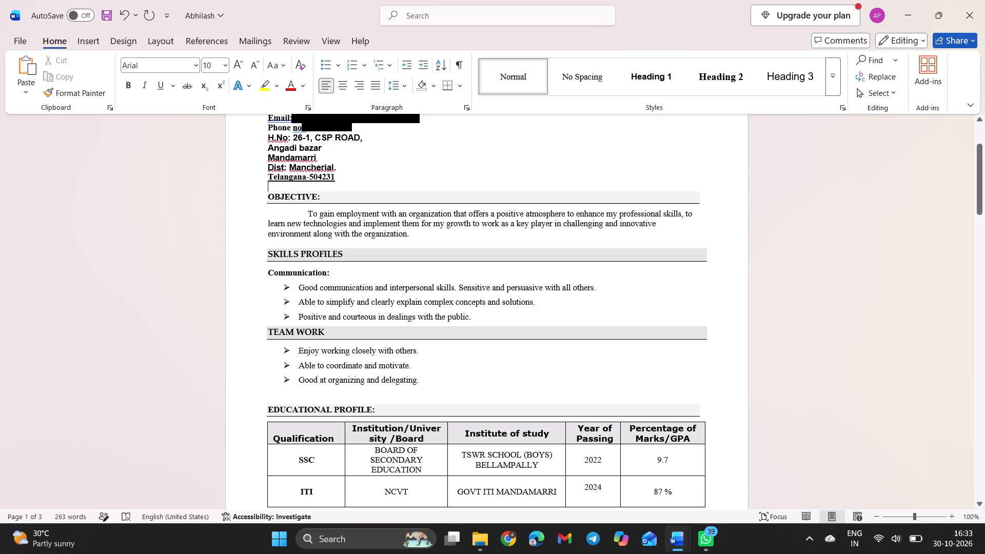
Delete the PERSONAL STRENGTHS heading and all its bullets below the education table, from Self Confidence through the problem solver and decision maker line.
scroll(292, 372, down, 1)
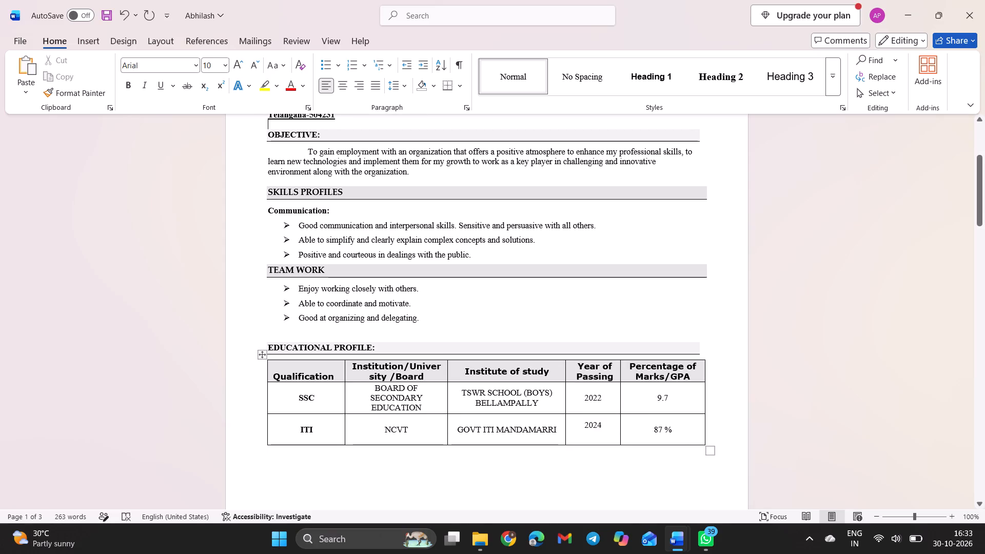
scroll(324, 481, down, 1)
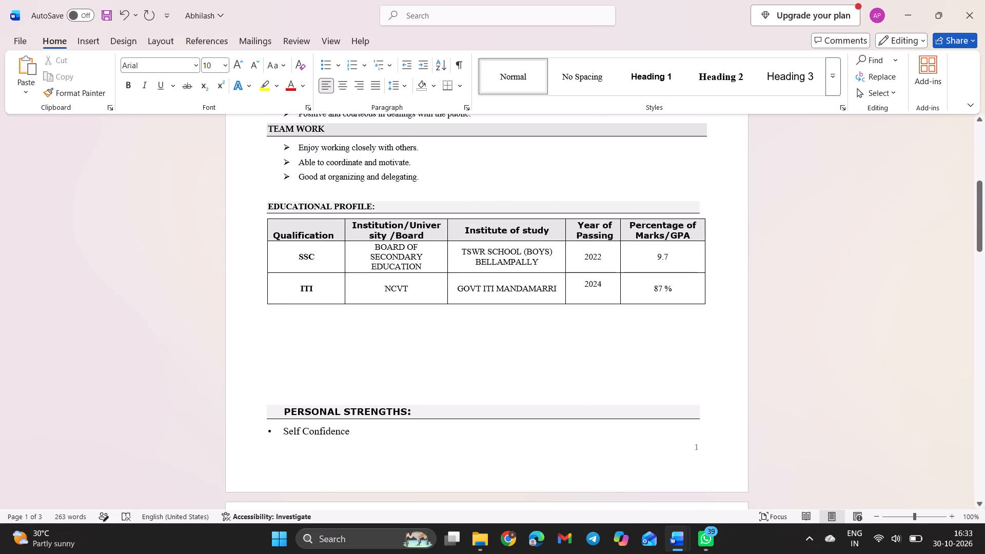
drag(272, 409, 422, 478)
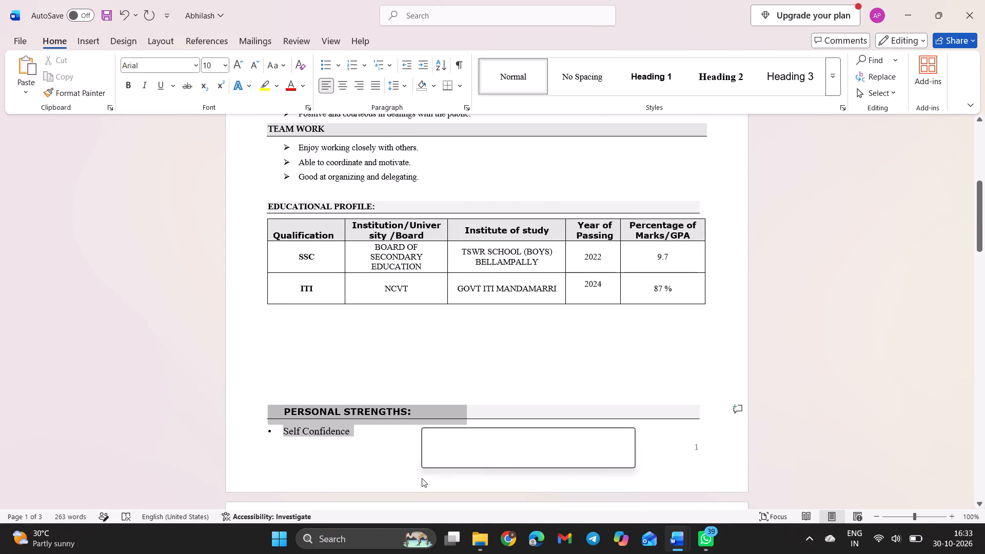
key(BackSpace)
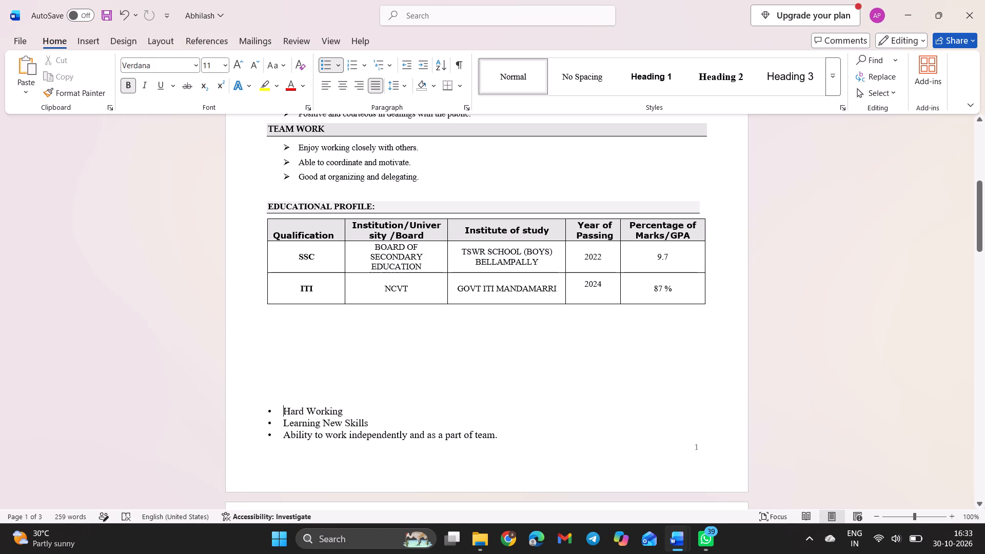
drag(501, 436, 165, 398)
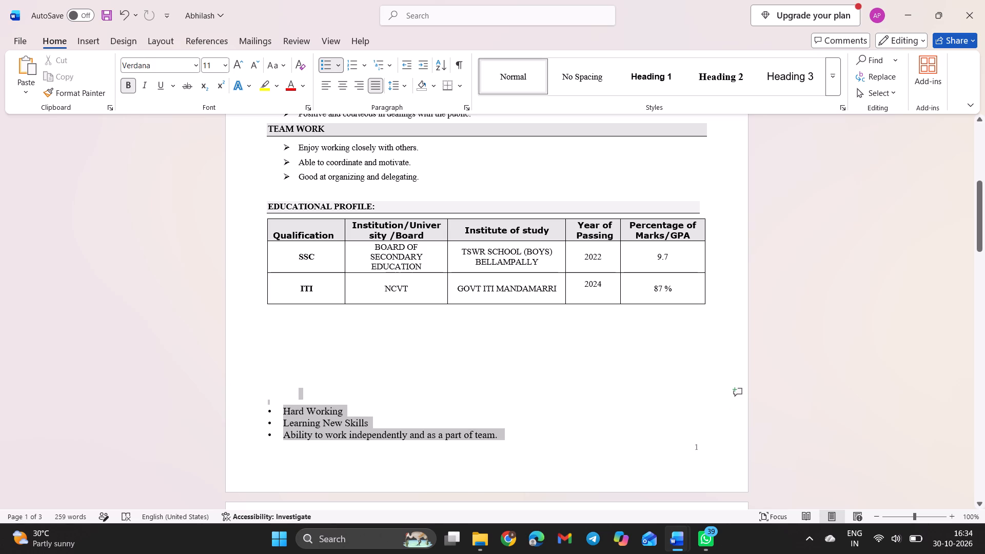
drag(165, 398, 165, 401)
key(BackSpace)
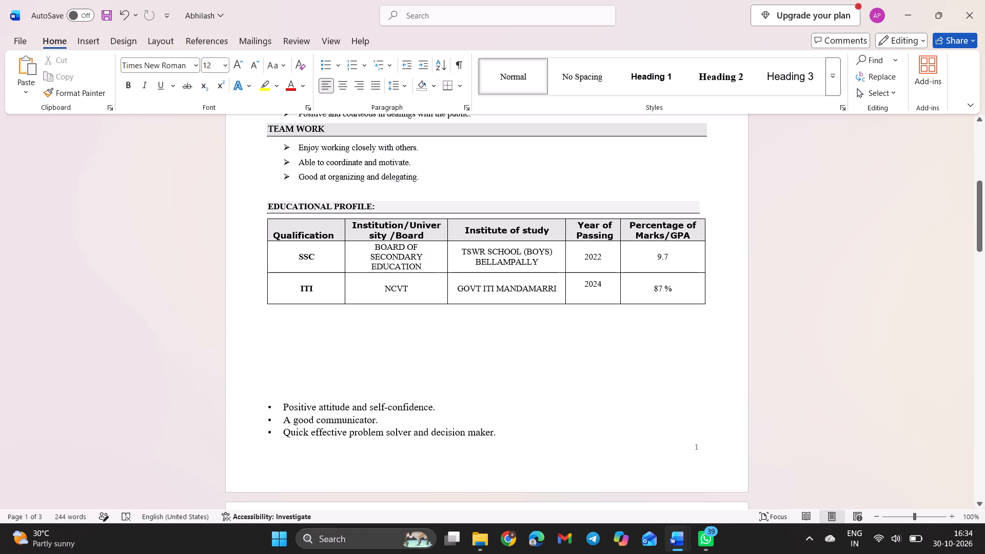
drag(491, 429, 203, 406)
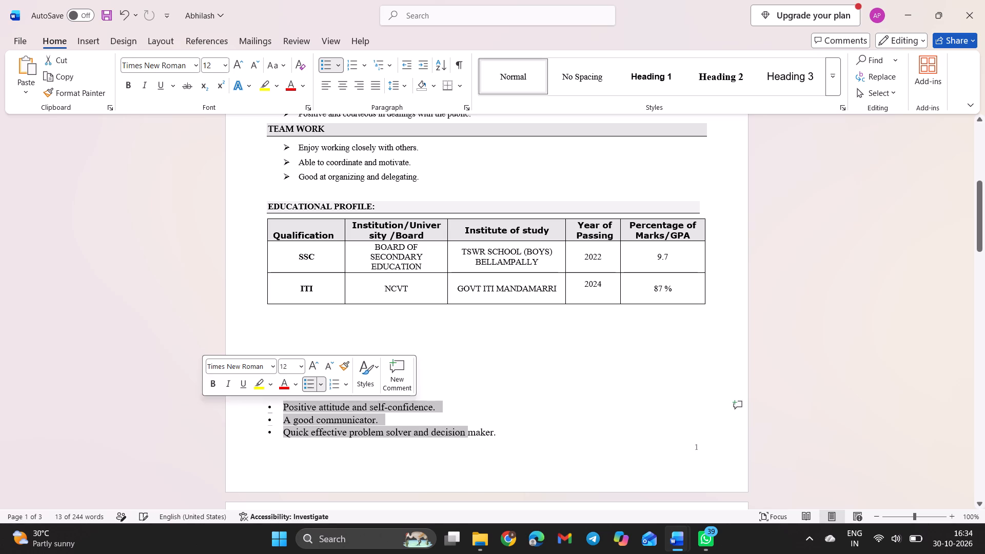
key(BackSpace)
drag(363, 421, 198, 394)
key(BackSpace)
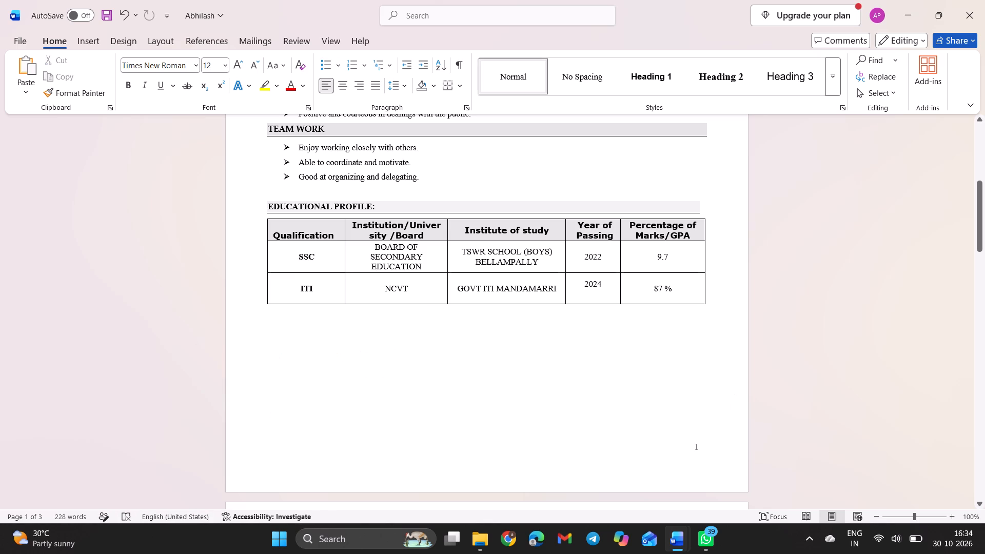
scroll(298, 465, down, 1)
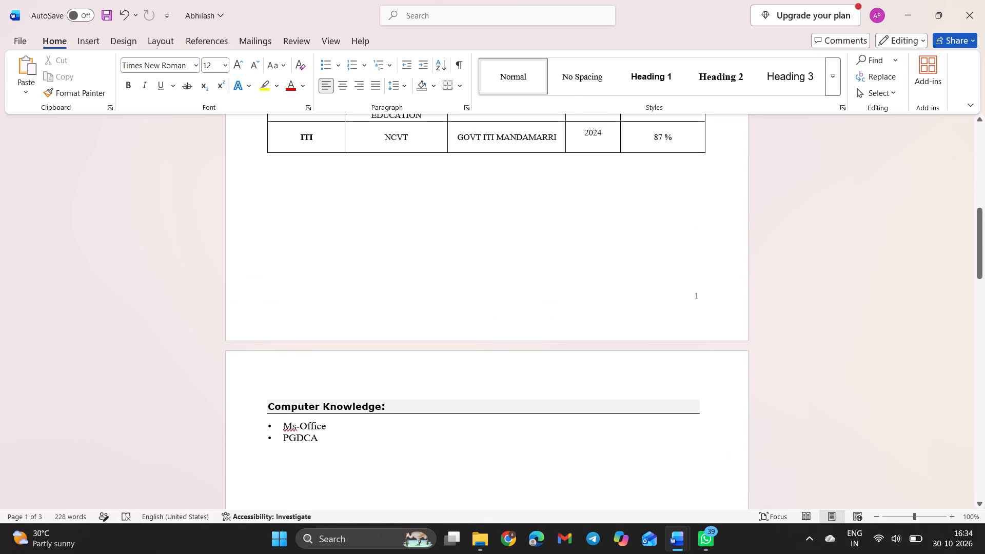
click(626, 553)
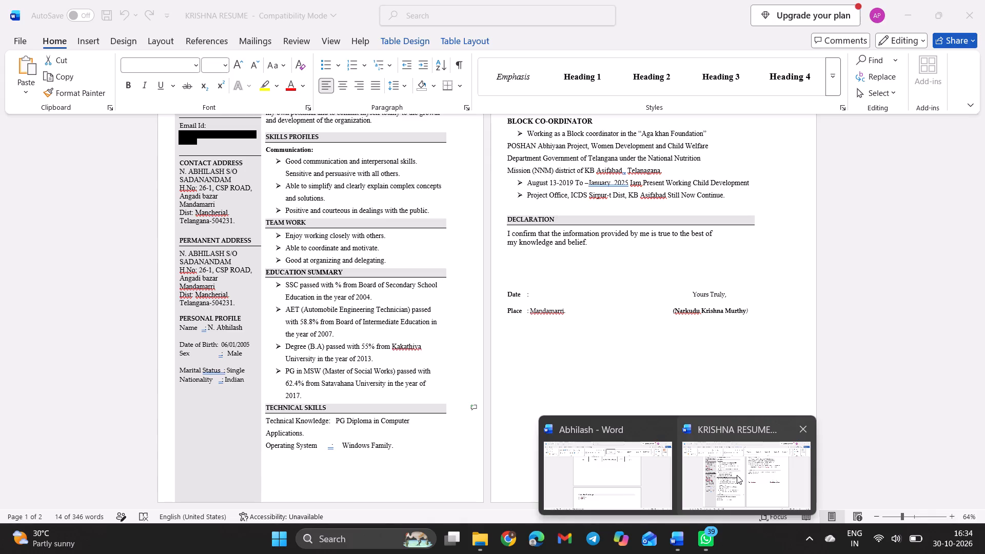
click(737, 475)
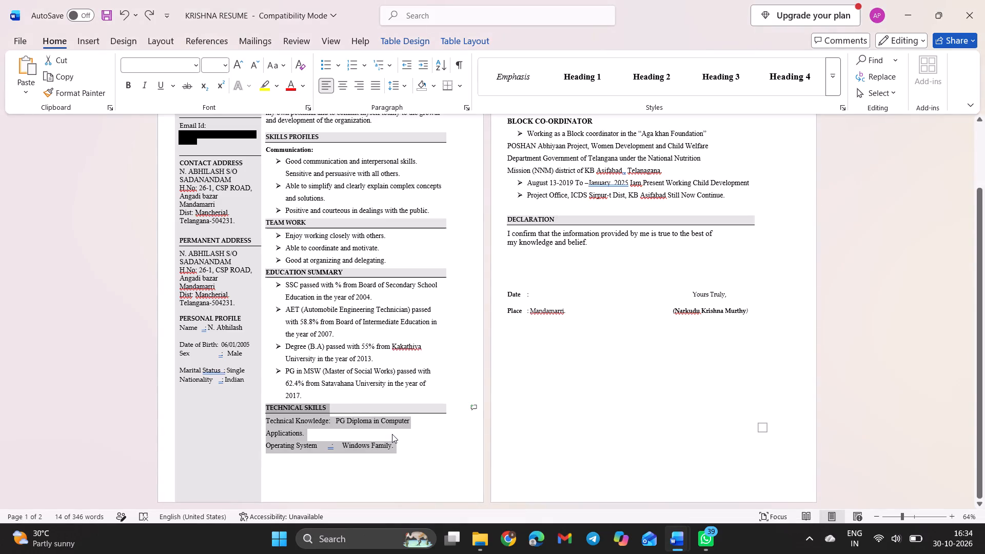
key(ctrl+c)
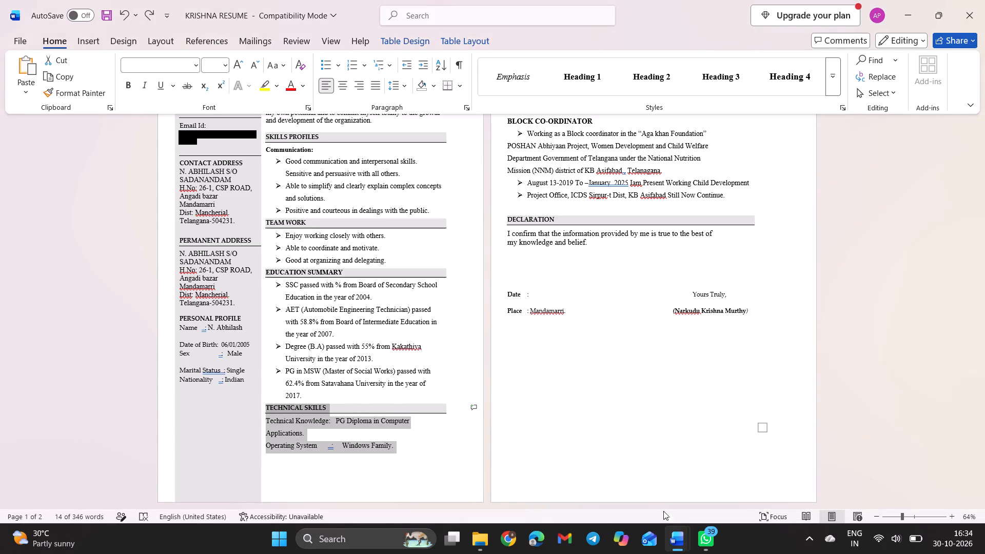
scroll(655, 417, up, 1)
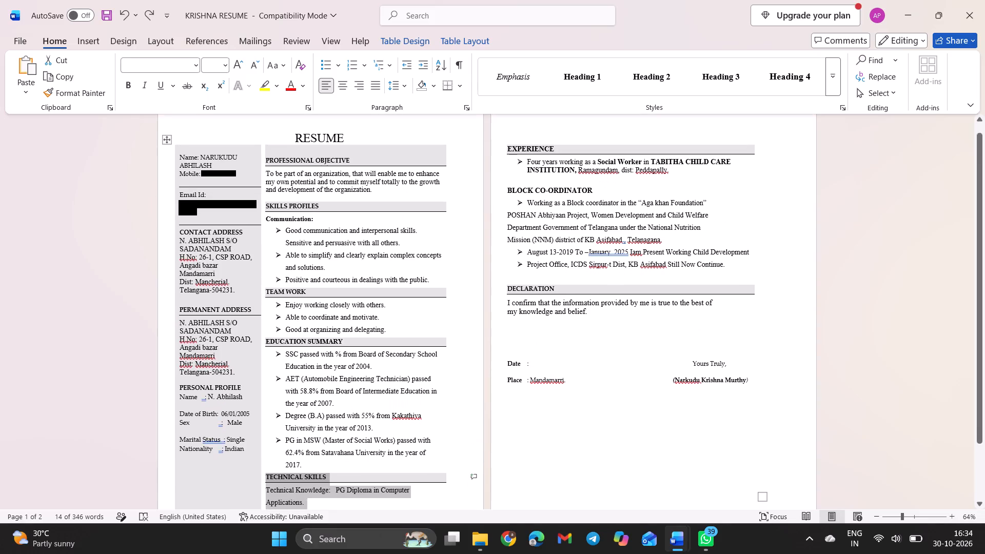
scroll(655, 417, up, 1)
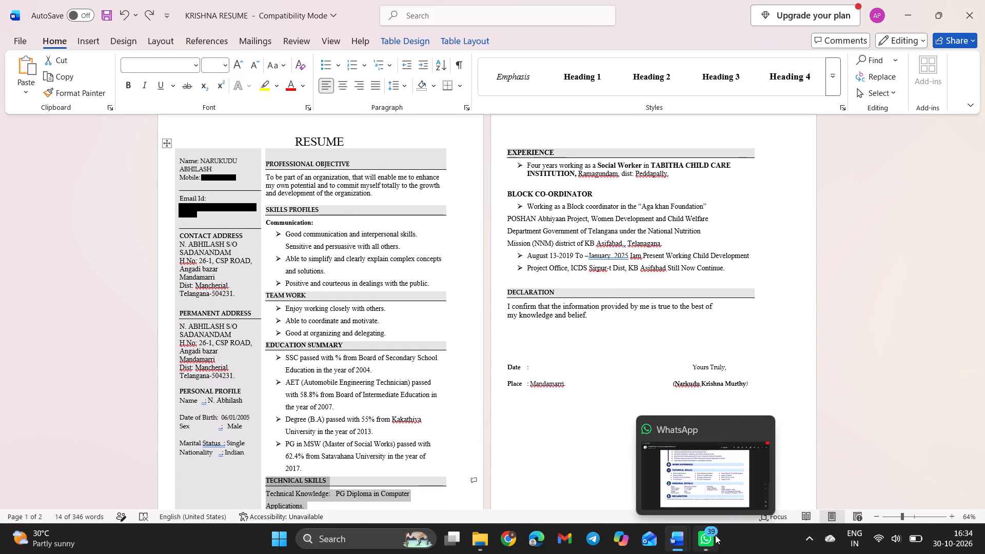
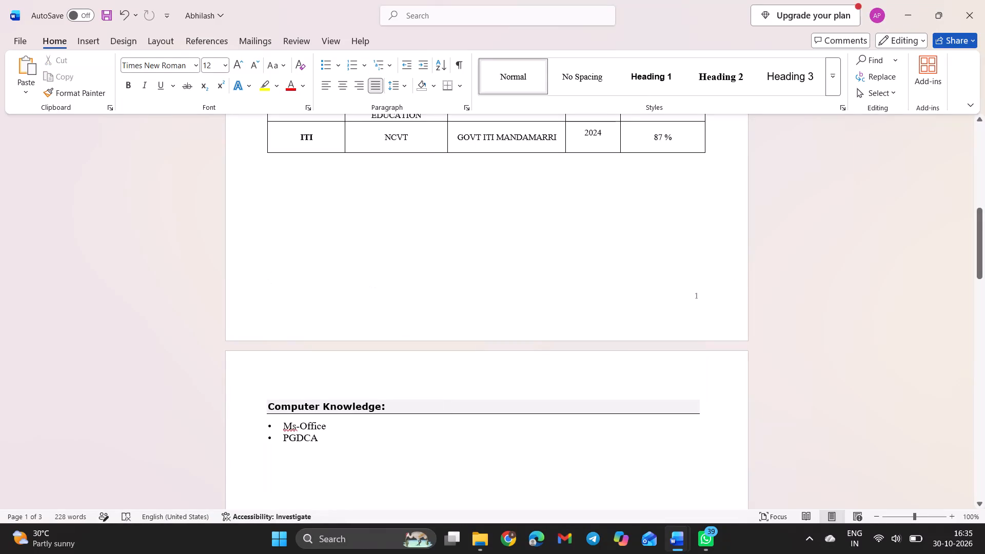
Paste the copied TECHNICAL SKILLS section into the Abhilash resume, directly below the education table.
click(276, 174)
key(ctrl+v)
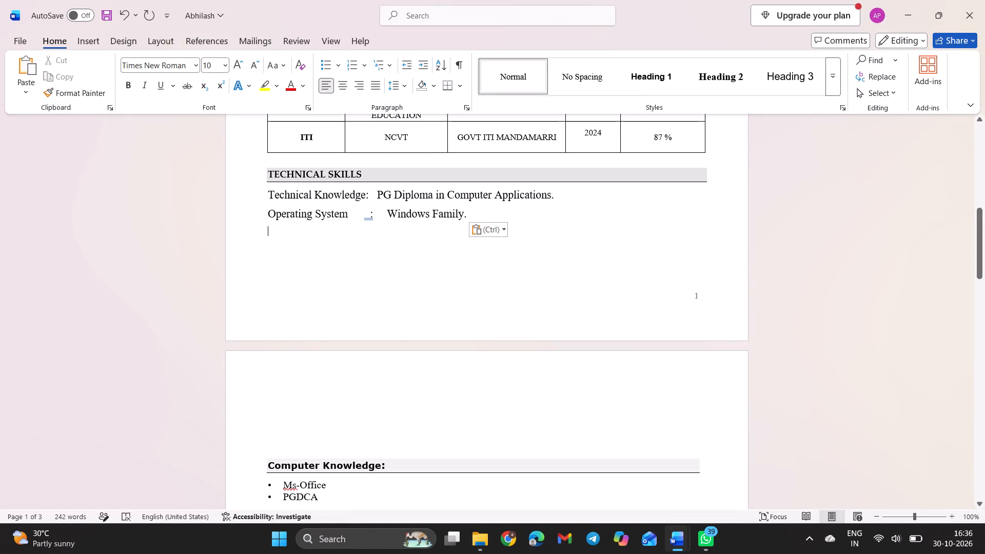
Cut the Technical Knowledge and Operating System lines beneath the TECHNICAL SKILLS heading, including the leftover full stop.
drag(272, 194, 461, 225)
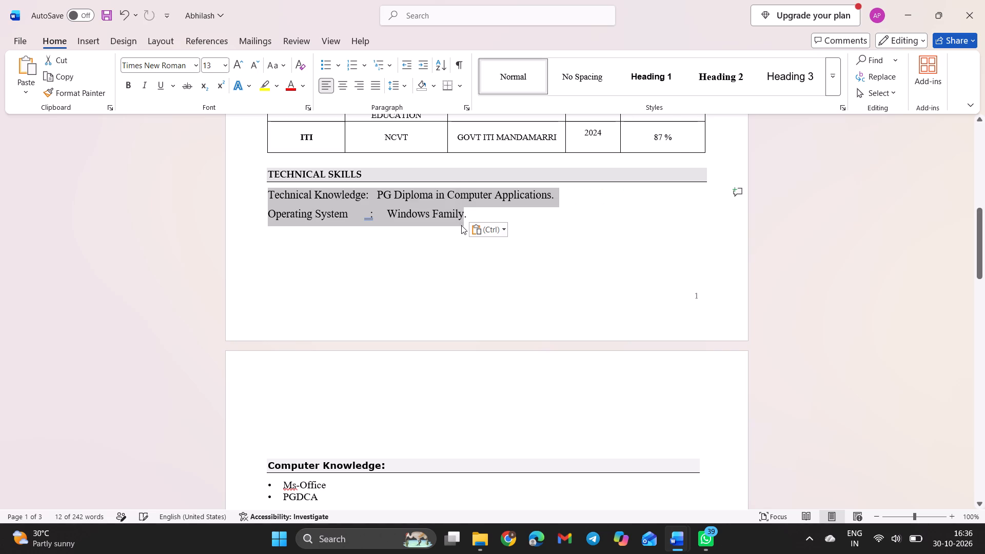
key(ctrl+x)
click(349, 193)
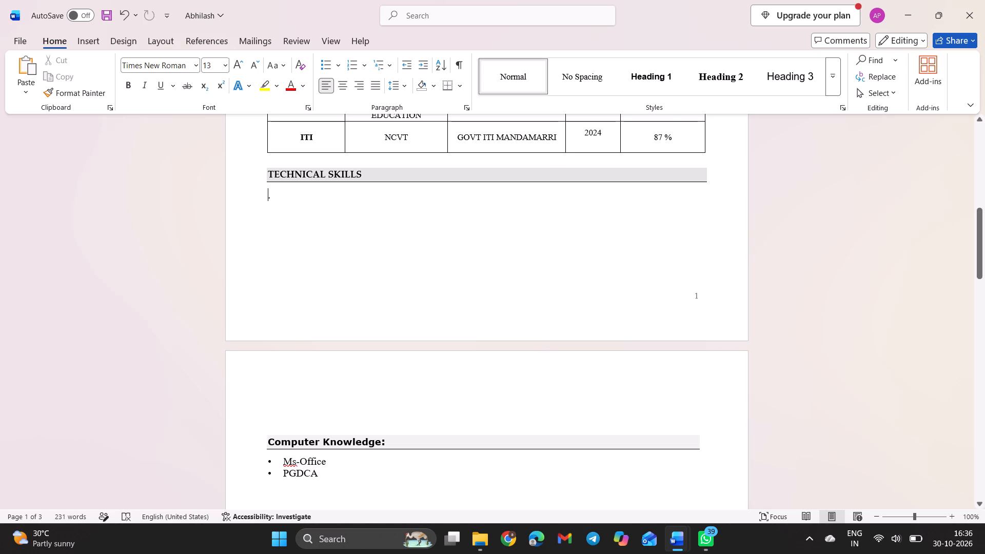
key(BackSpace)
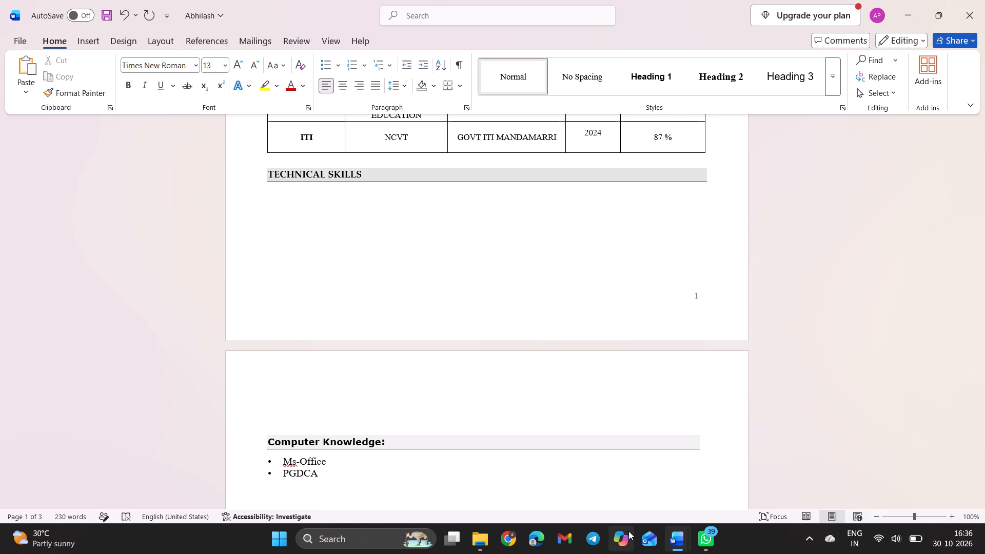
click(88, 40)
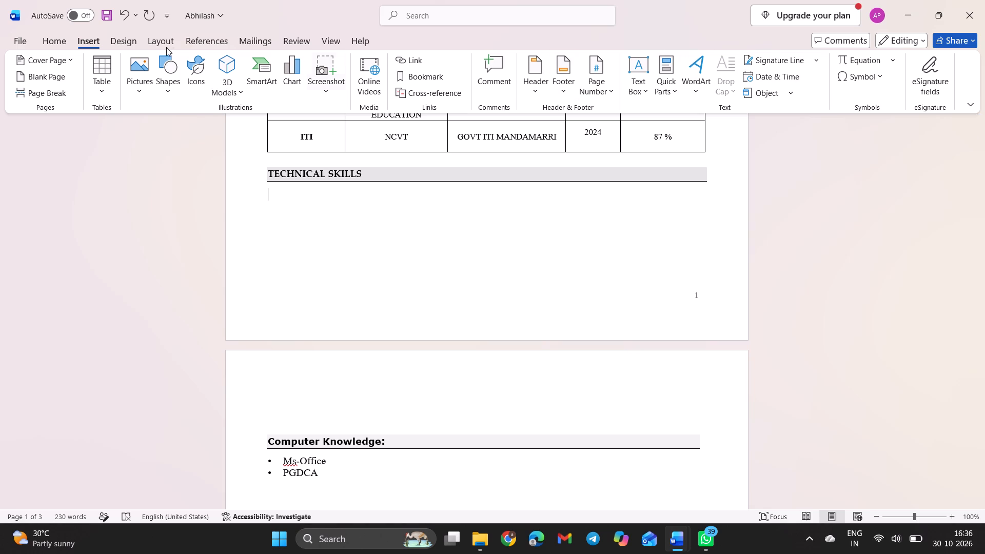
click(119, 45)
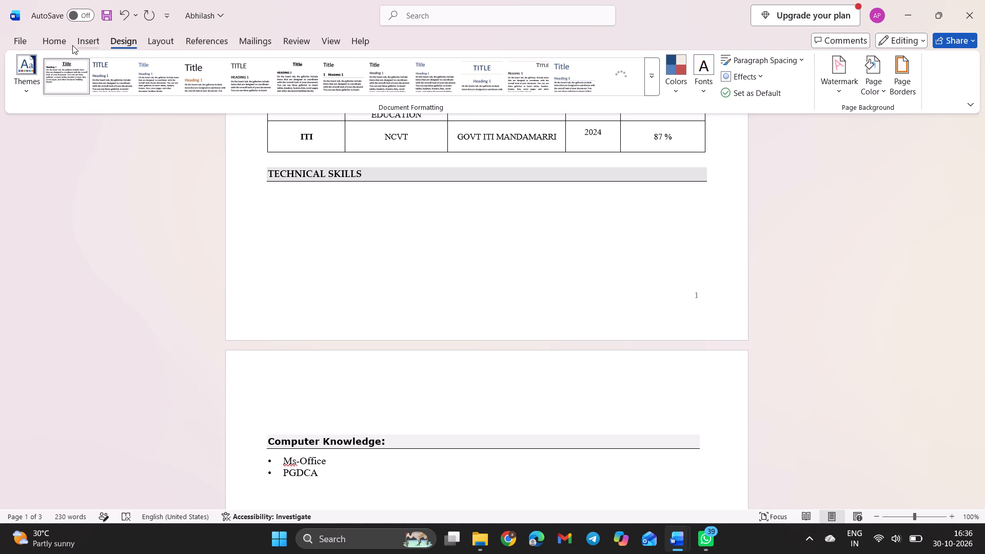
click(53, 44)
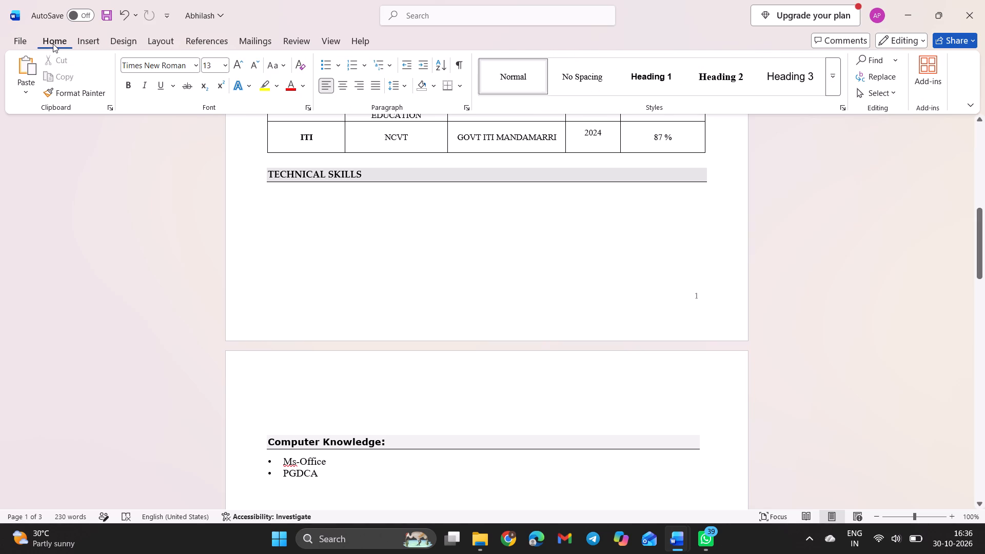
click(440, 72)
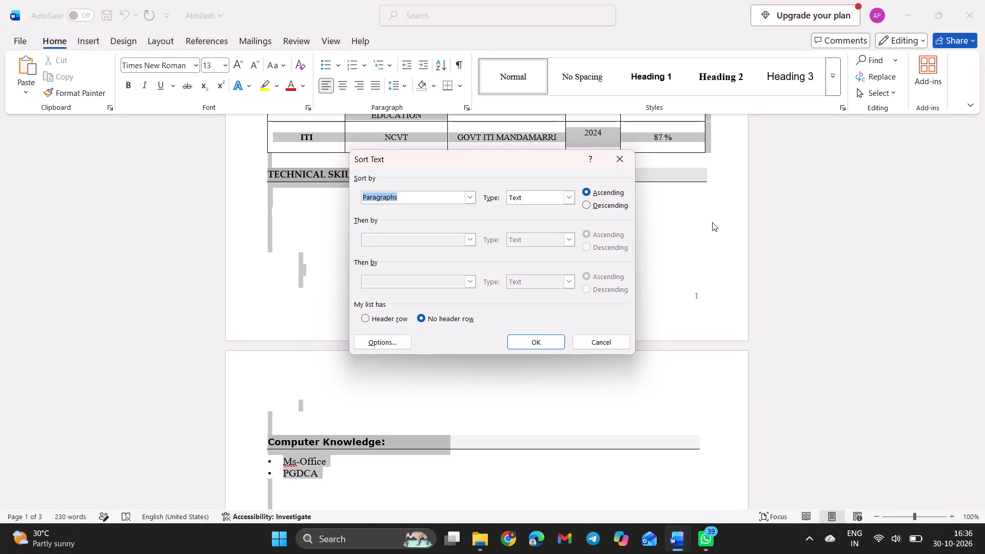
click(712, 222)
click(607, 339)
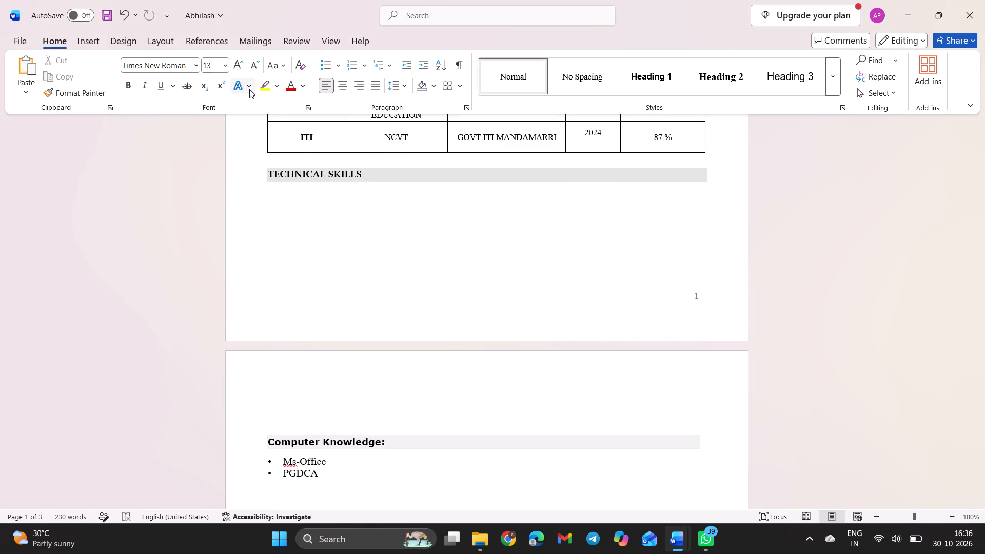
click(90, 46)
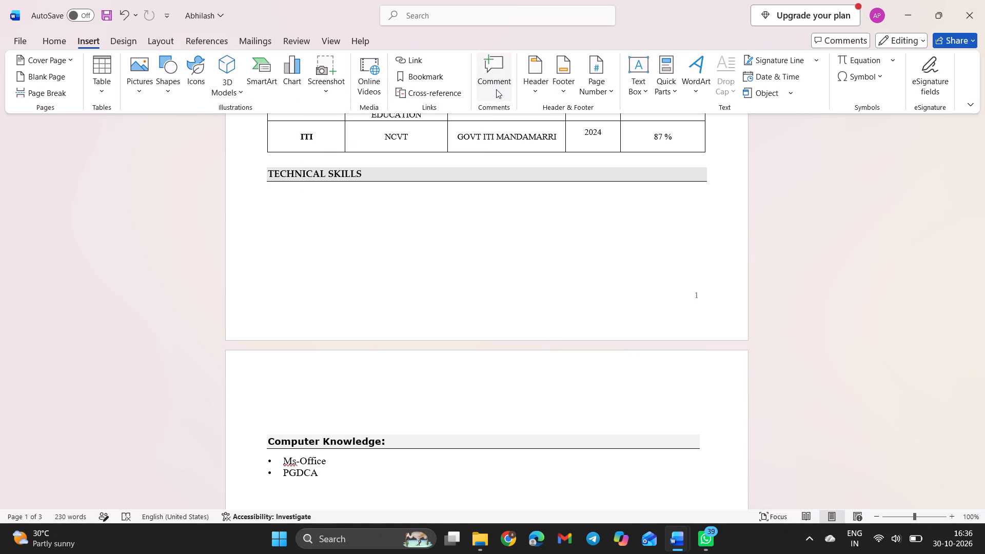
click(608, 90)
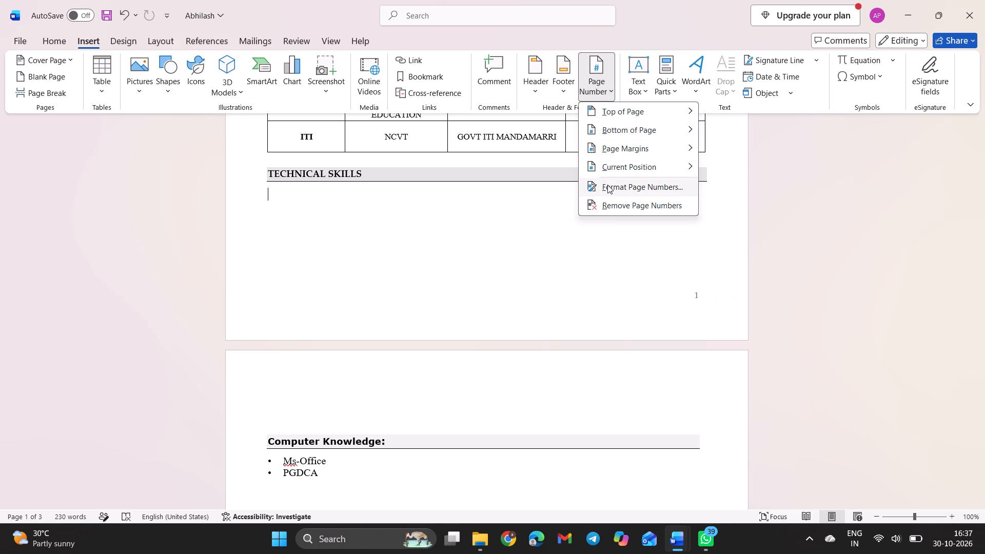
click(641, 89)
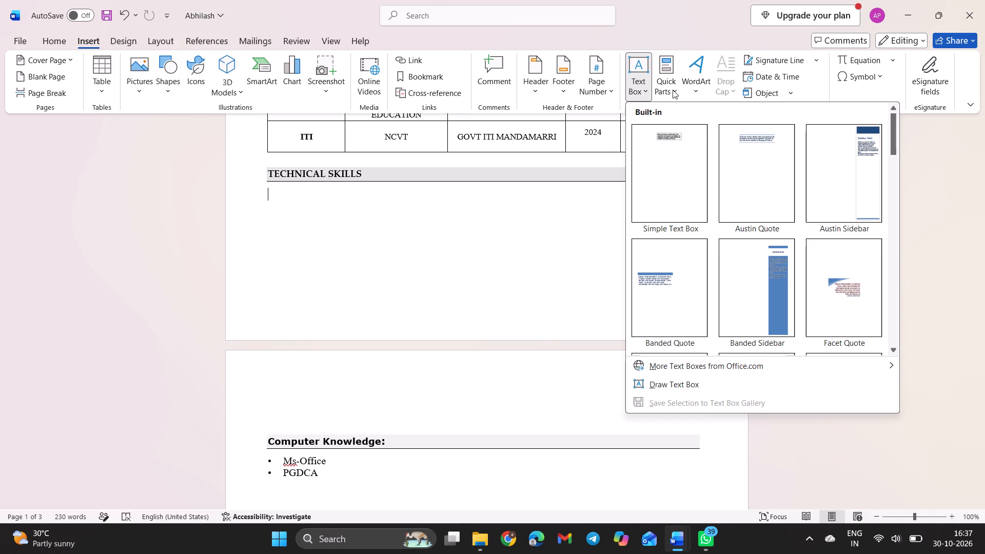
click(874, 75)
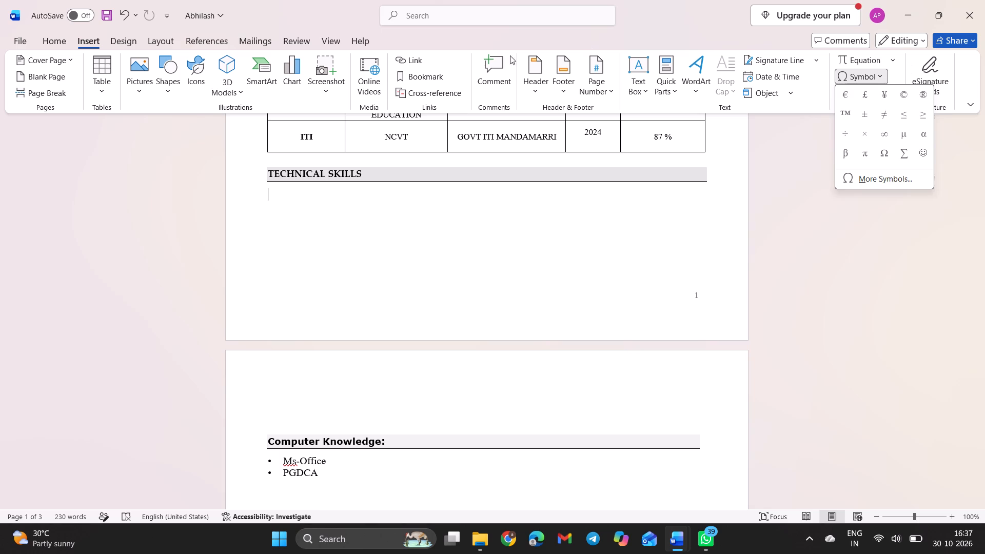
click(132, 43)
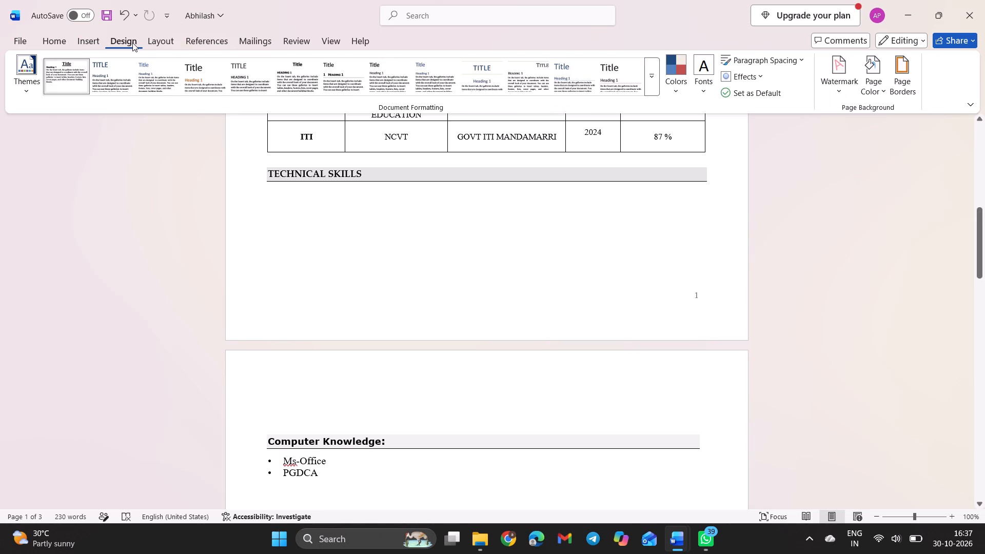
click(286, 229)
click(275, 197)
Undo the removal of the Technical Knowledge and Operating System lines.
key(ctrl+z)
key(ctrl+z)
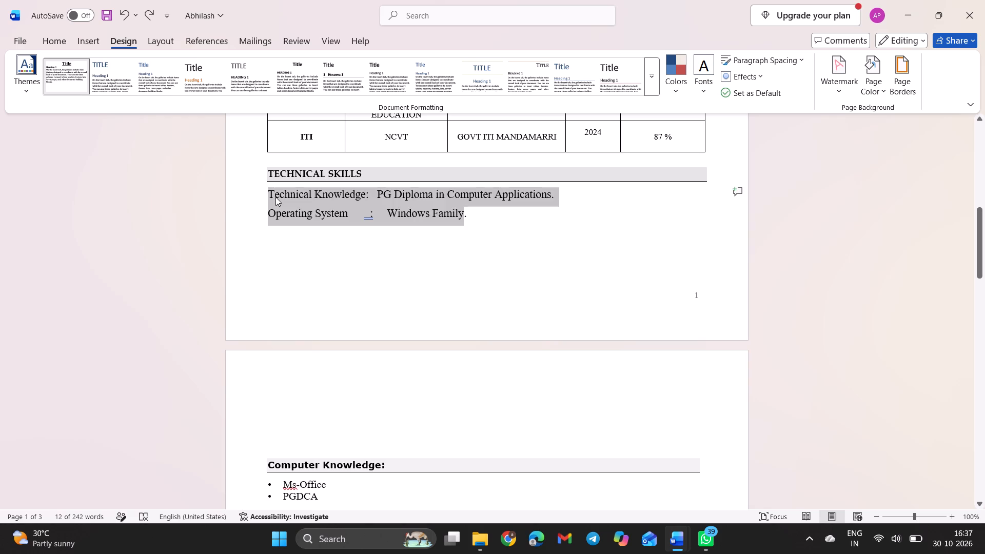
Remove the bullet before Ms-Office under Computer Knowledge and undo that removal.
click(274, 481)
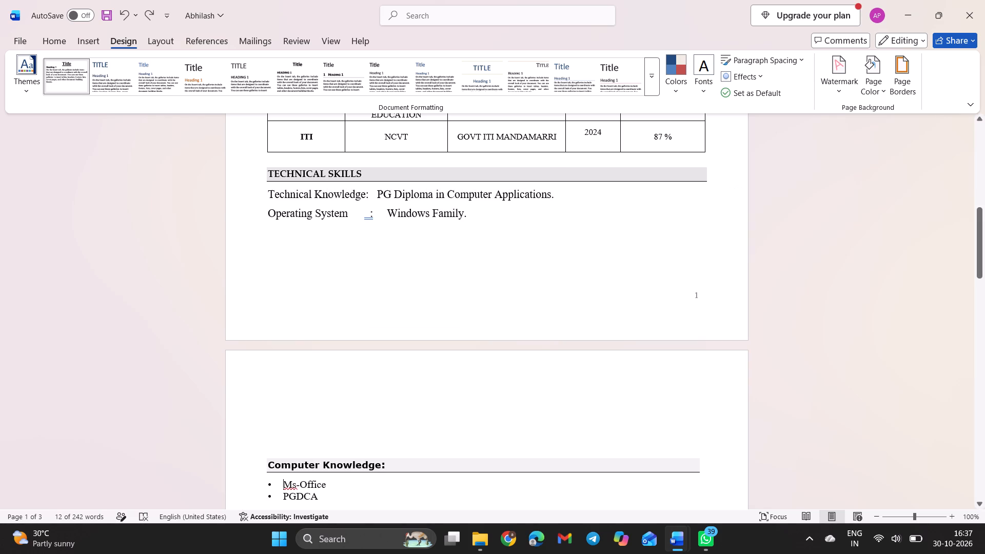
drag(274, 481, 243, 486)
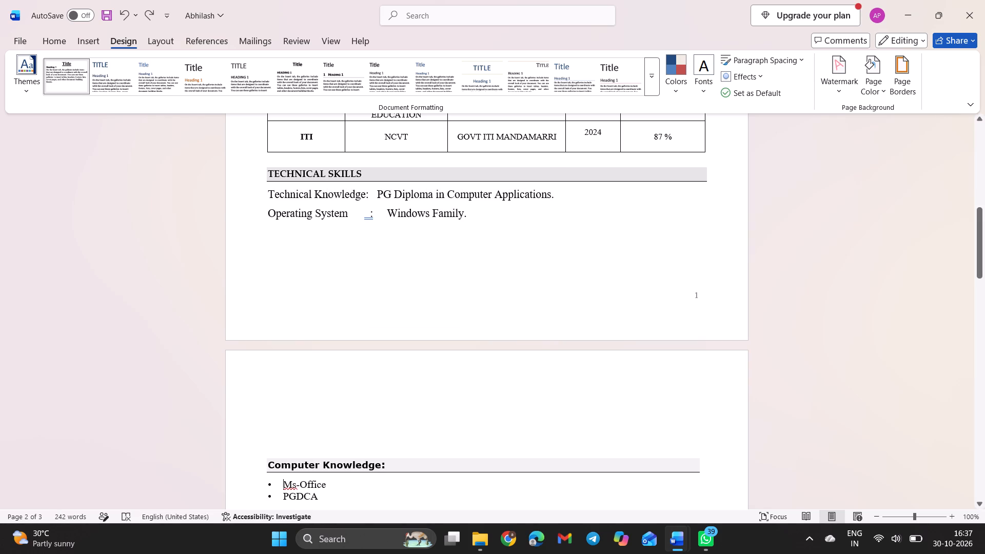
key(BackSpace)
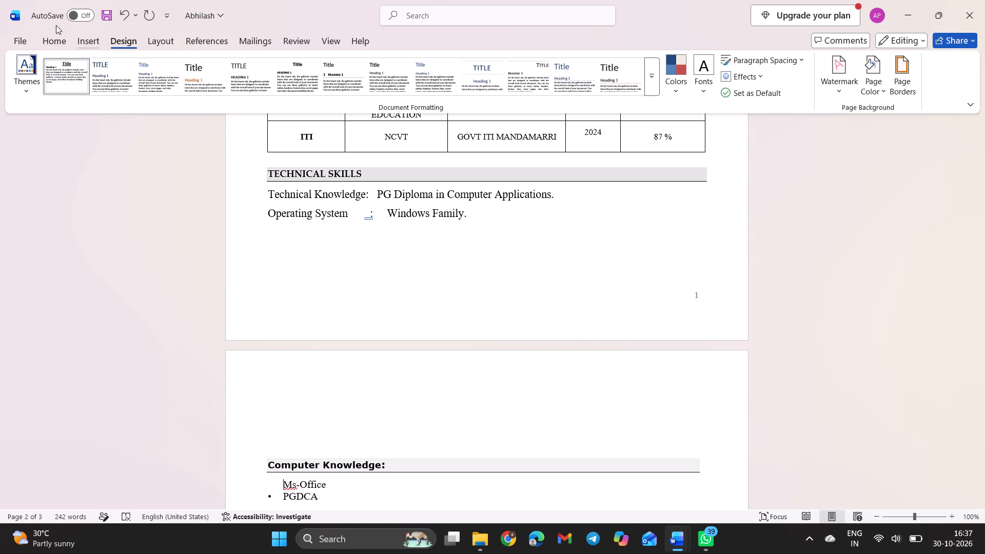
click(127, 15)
Cut the complete Technical Knowledge and Operating System lines beneath the TECHNICAL SKILLS heading.
click(49, 45)
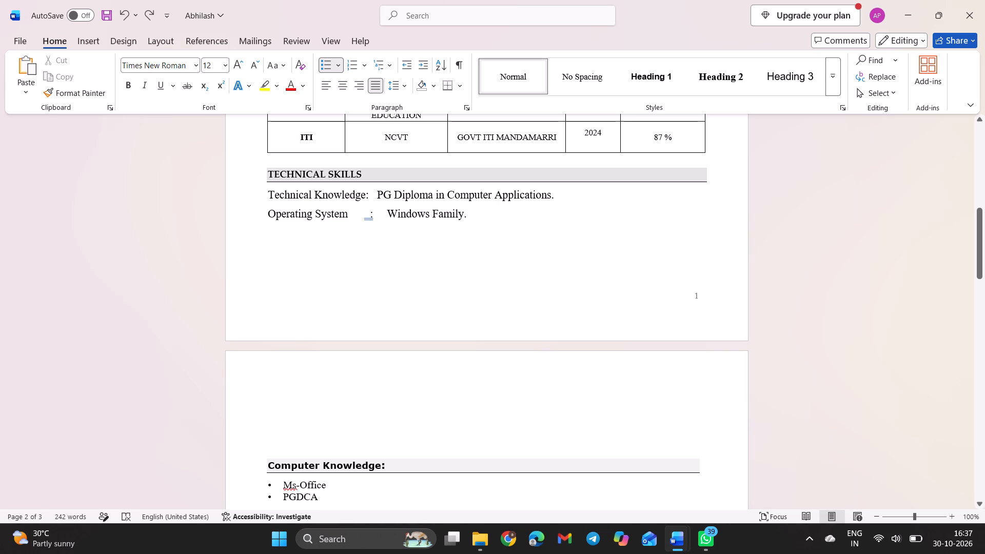
drag(267, 192, 443, 236)
key(ctrl+x)
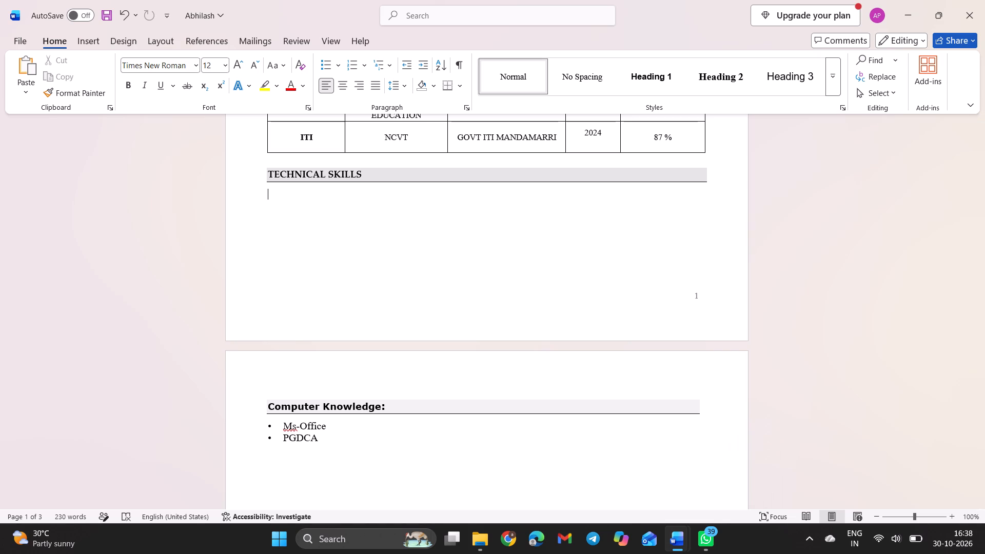
Enter "Electrical maintenance" as the first skill line beneath the TECHNICAL SKILLS heading.
key(e)
key(BackSpace)
key(e)
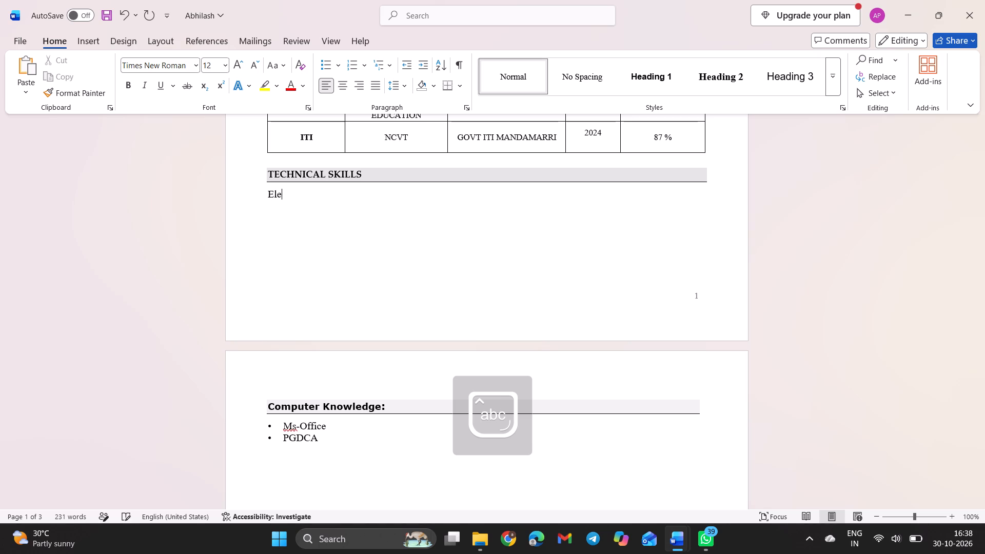
text(ctrei)
key(BackSpace)
key(BackSpace)
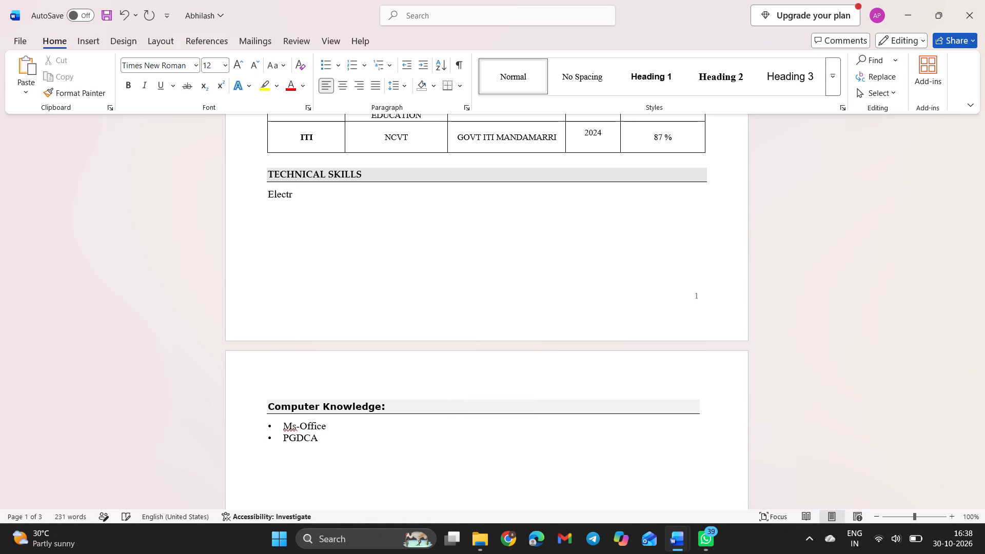
text(ic)
text(al ma)
key(n)
key(BackSpace)
text(inta)
key(n)
key(a)
key(n)
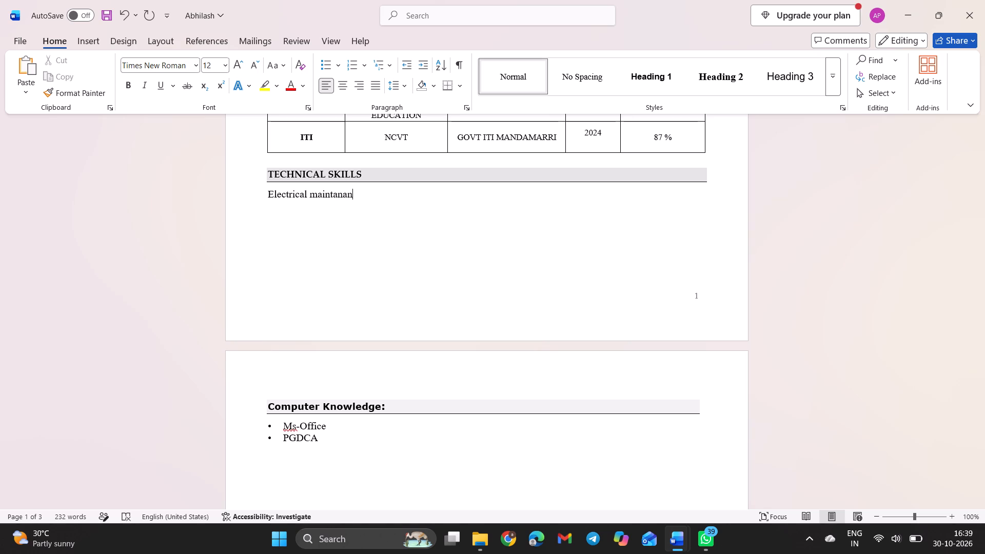
key(BackSpace)
key(BackSpace)
key(BackSpace)
key(BackSpace)
text(enan)
key(BackSpace)
text(ce)
key(BackSpace)
key(BackSpace)
text(nce)
key(Return)
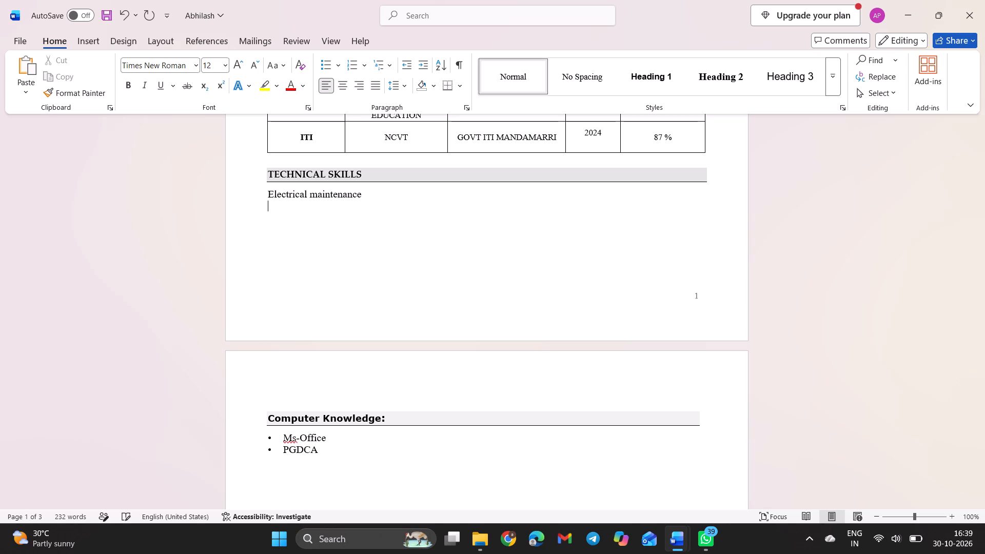
key(BackSpace)
key(space)
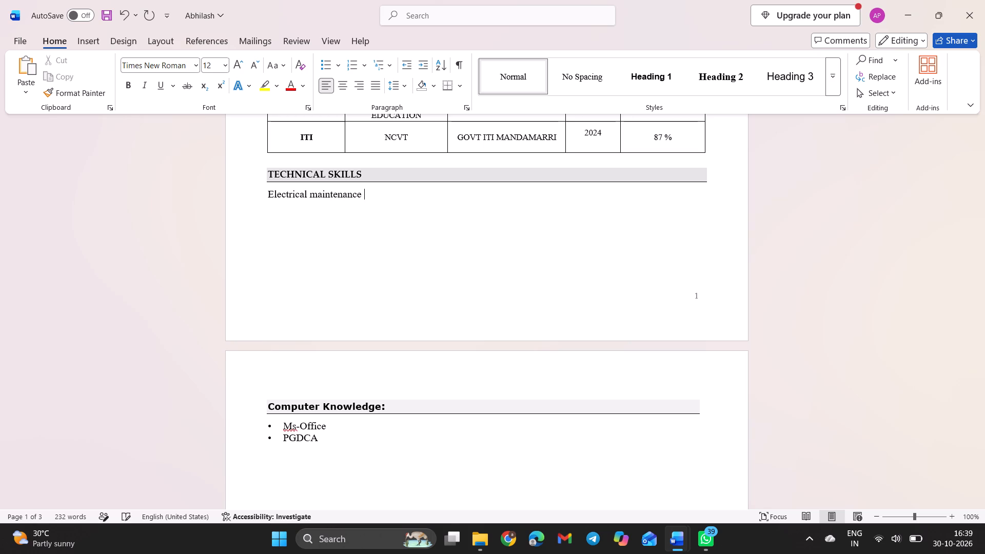
key(BackSpace)
Add "Electrical Wiring" as a second skill line below Electrical maintenance.
key(Return)
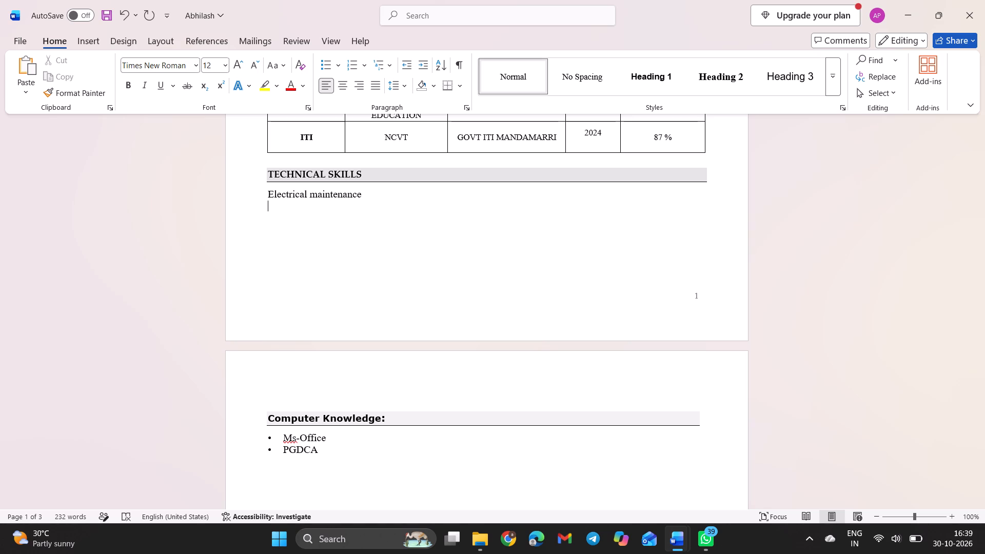
text(ele)
key(BackSpace)
key(BackSpace)
key(BackSpace)
text(ELE)
key(BackSpace)
key(BackSpace)
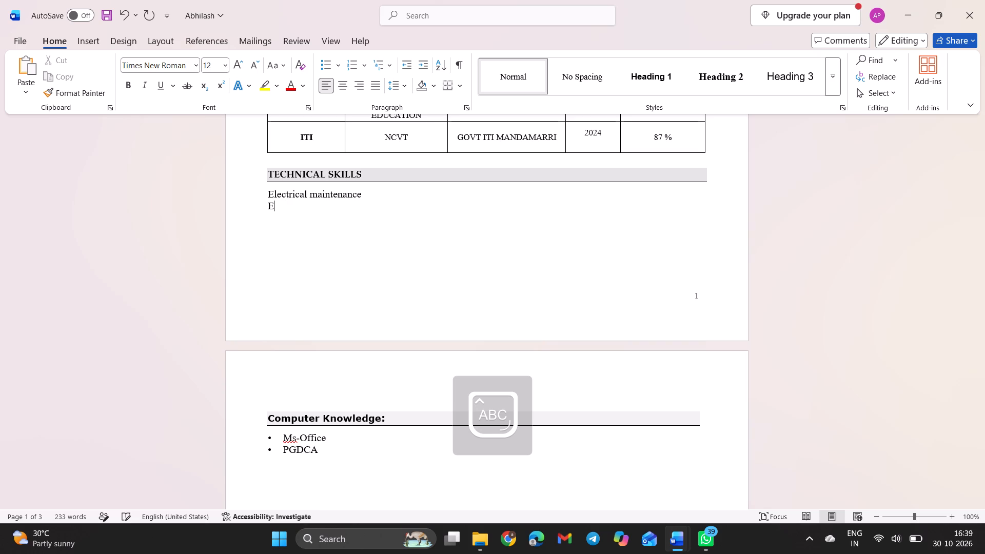
key(l)
text(ectri)
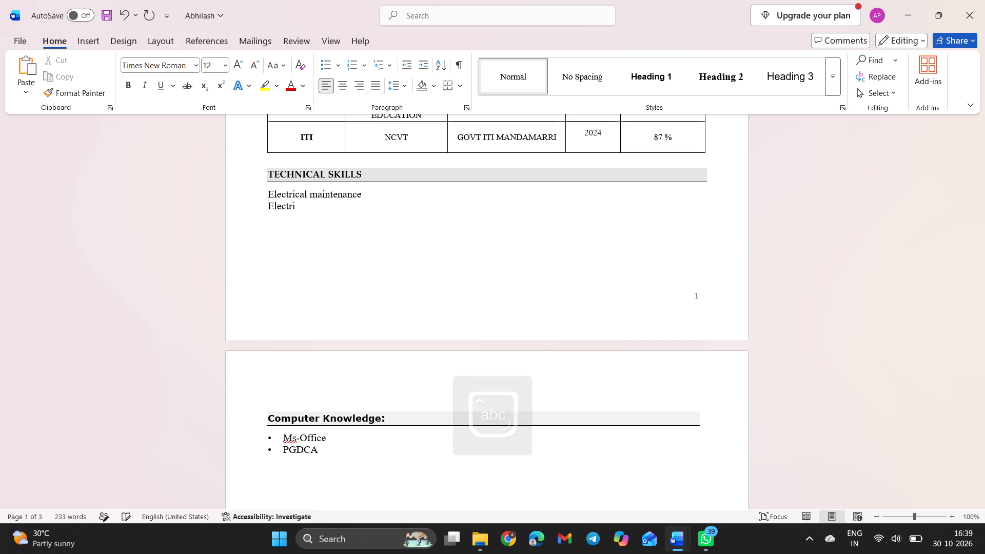
key(c)
text(al)
key(space)
key(w)
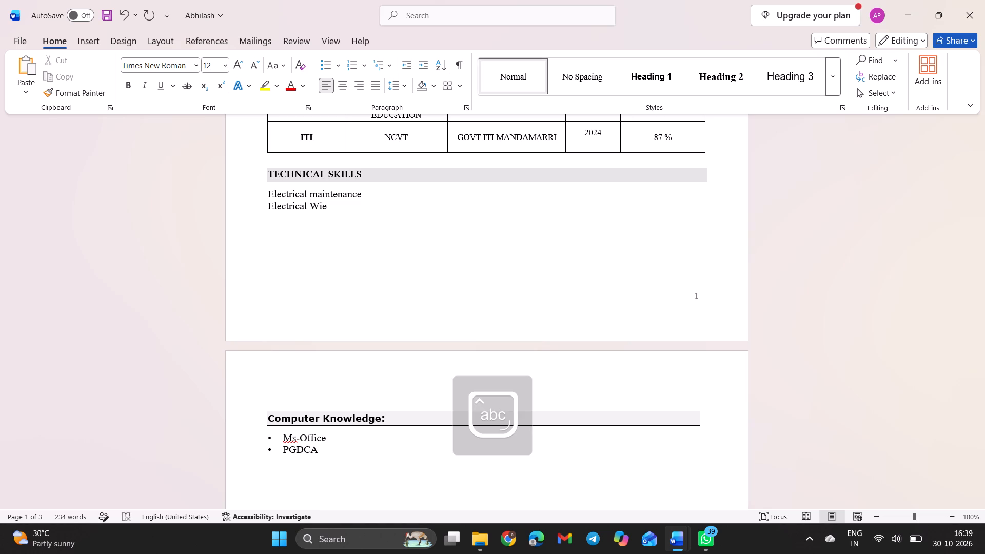
key(BackSpace)
text(ring)
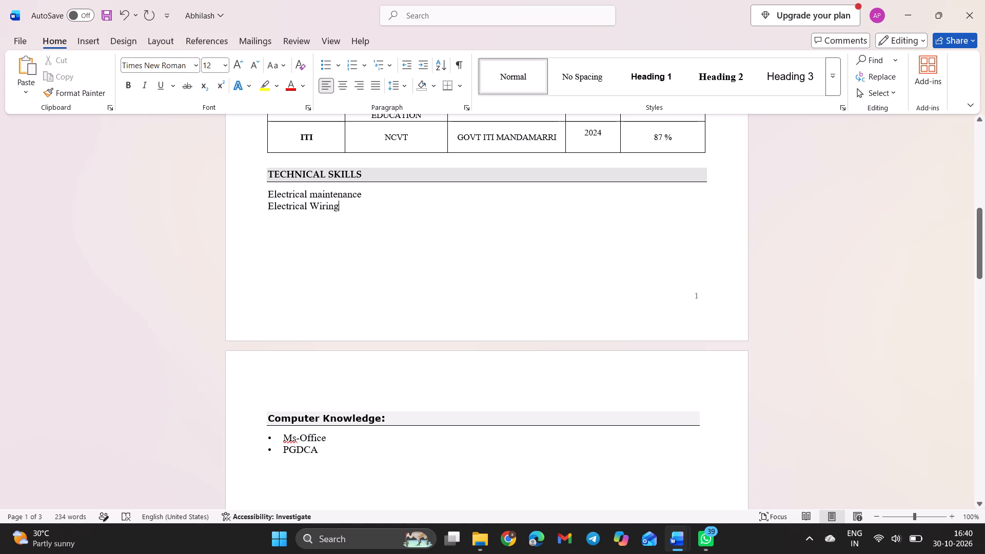
Capitalise the first letter of "maintenance" in the first skill line so it reads "Electrical Maintenance".
click(318, 195)
key(BackSpace)
key(m)
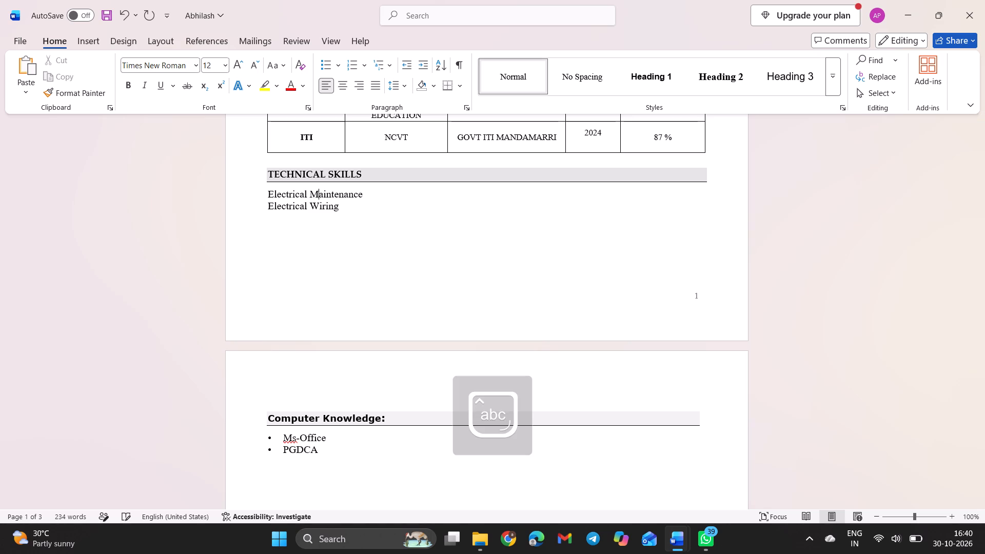
Add "Production & Line Oparations" as a third skill line below Electrical Wiring in the TECHNICAL SKILLS section.
click(341, 209)
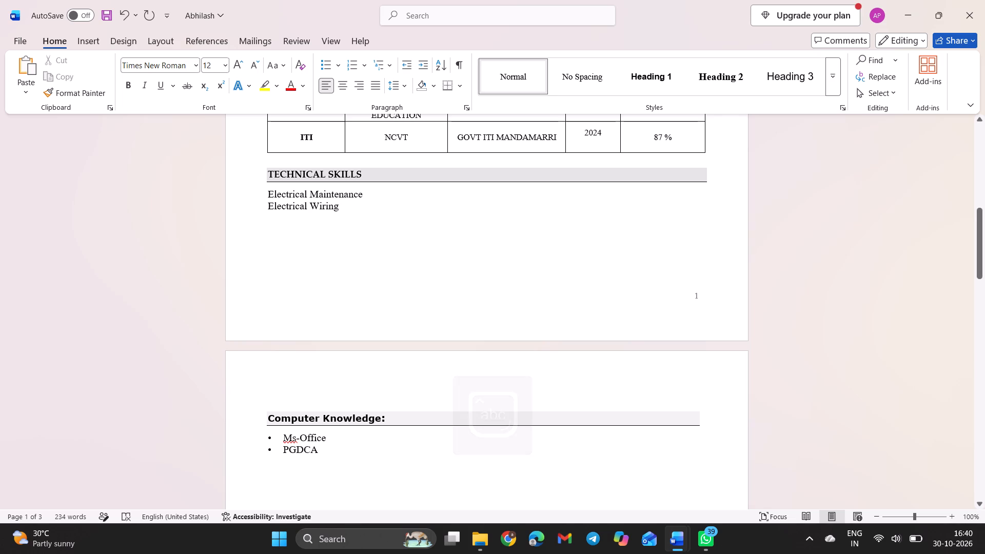
key(Return)
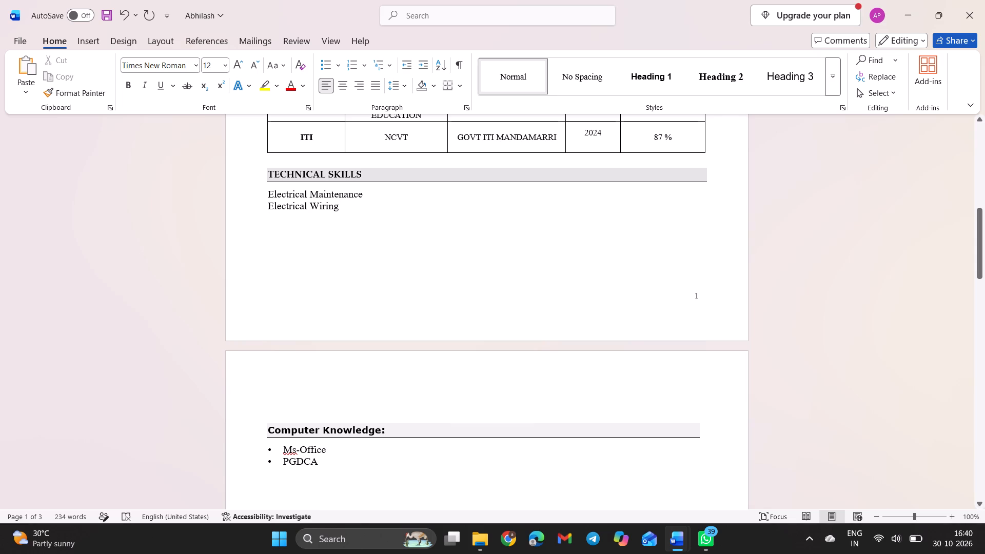
text(pero)
key(BackSpace)
key(BackSpace)
key(BackSpace)
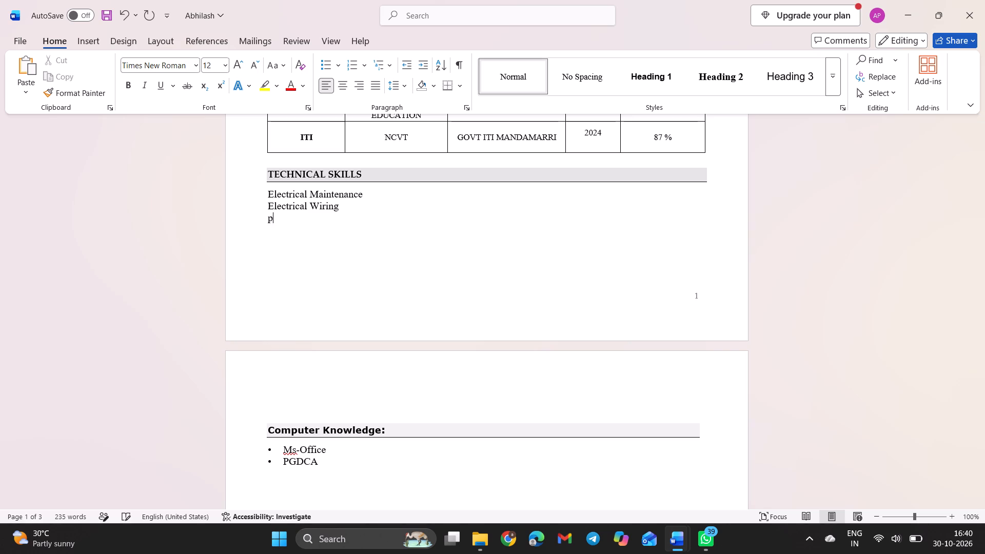
key(BackSpace)
text(PRO)
key(BackSpace)
key(BackSpace)
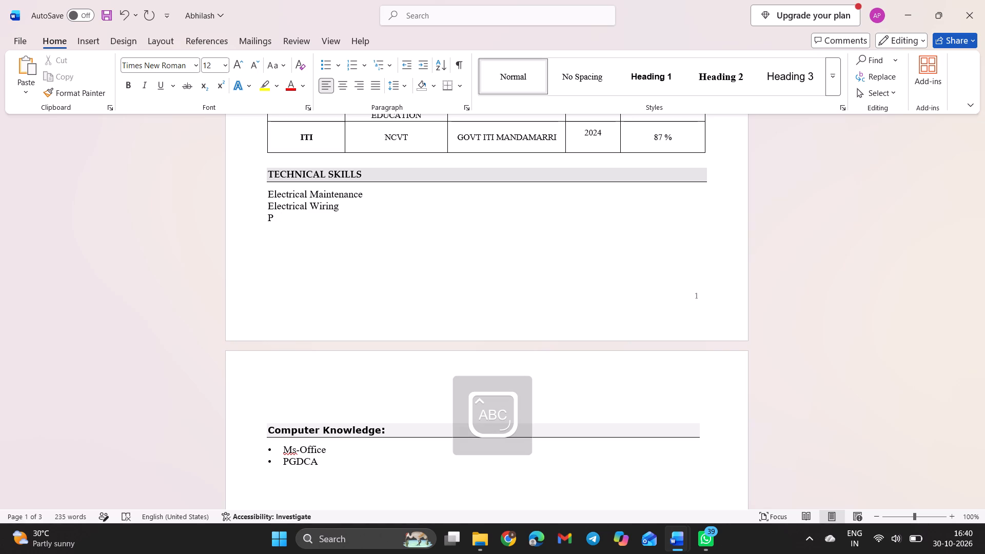
text(ro)
text(du)
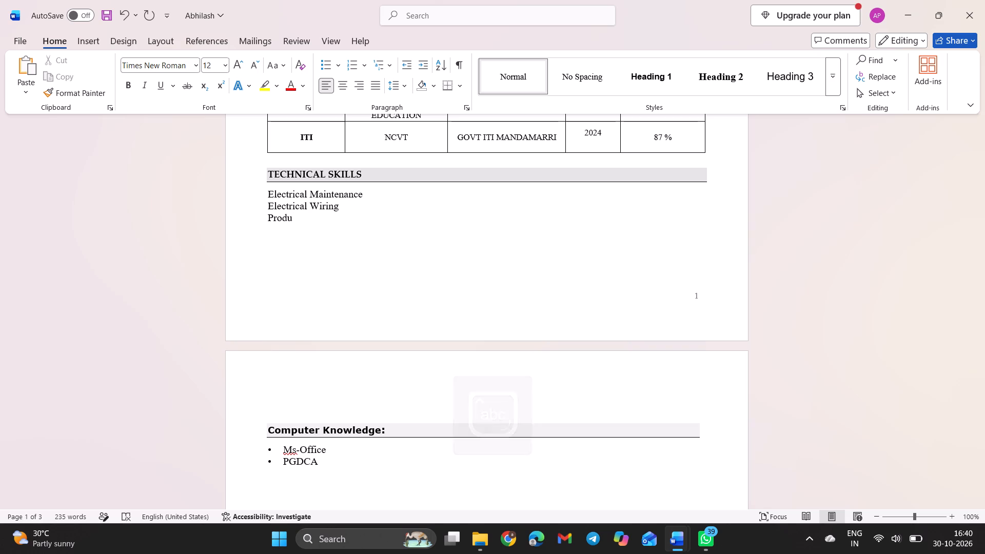
text(cation)
key(space)
key(BackSpace)
key(BackSpace)
key(BackSpace)
key(BackSpace)
key(BackSpace)
key(BackSpace)
text(tion)
key(space)
key(shift+ampersand)
key(space)
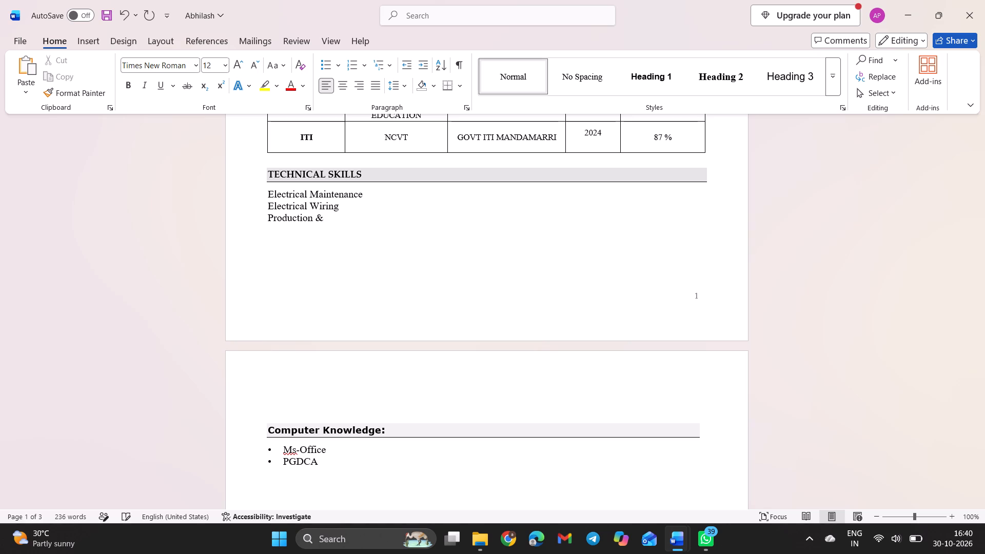
text(line)
key(space)
key(BackSpace)
key(BackSpace)
key(BackSpace)
key(BackSpace)
key(BackSpace)
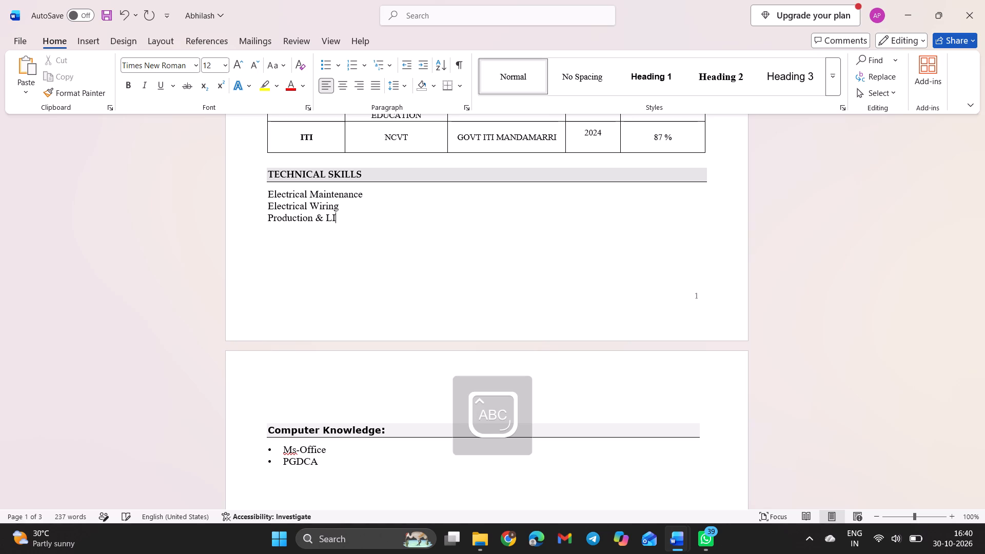
key(BackSpace)
text(op)
key(BackSpace)
key(BackSpace)
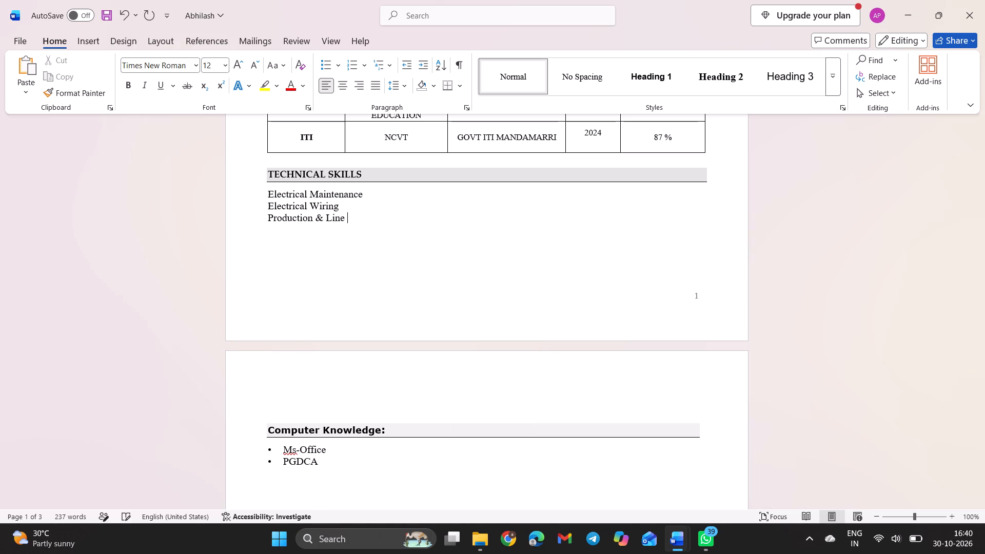
key(BackSpace)
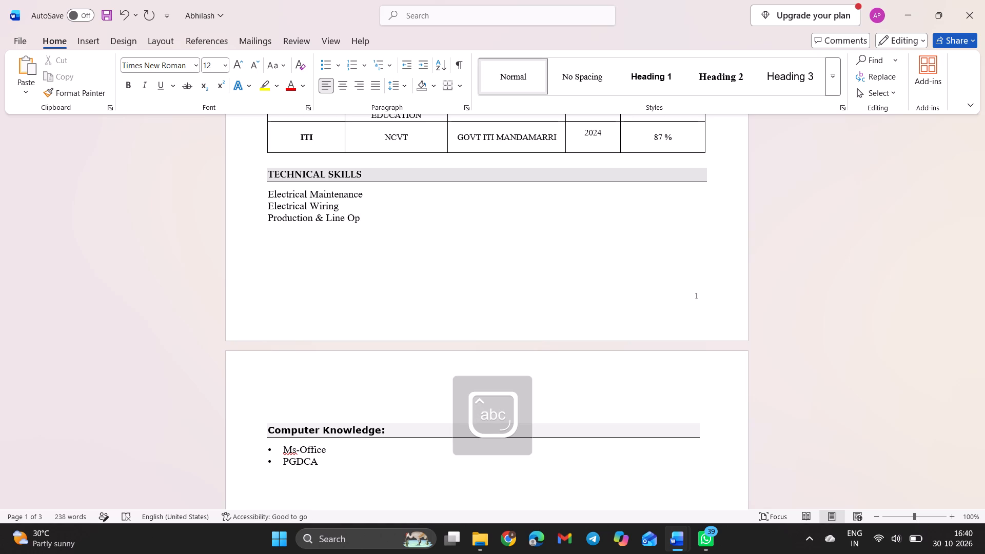
text(arat)
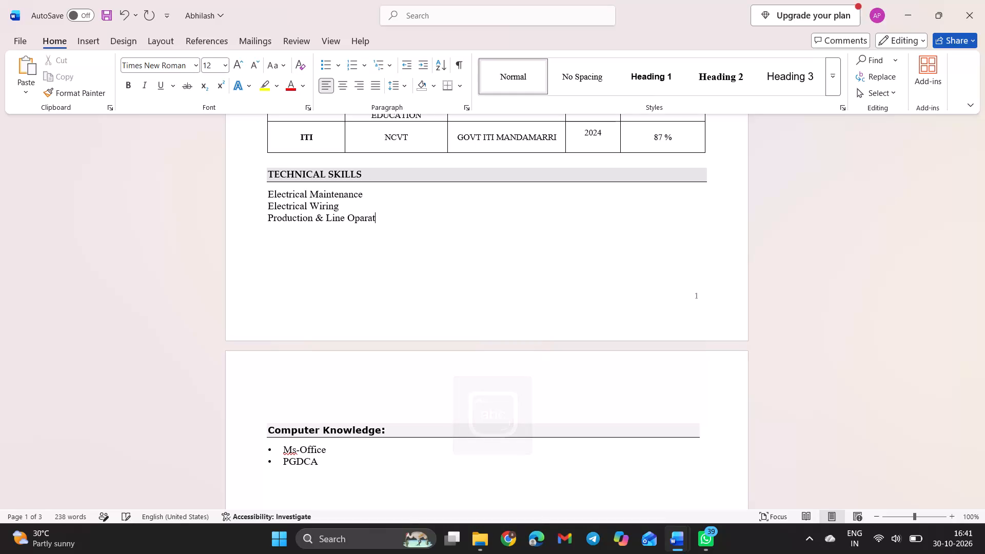
text(ion)
key(s)
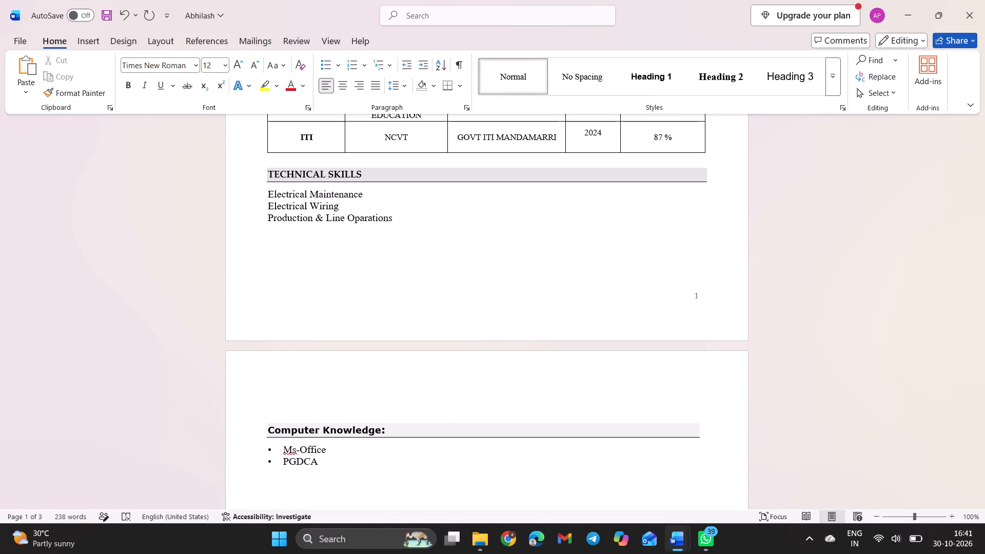
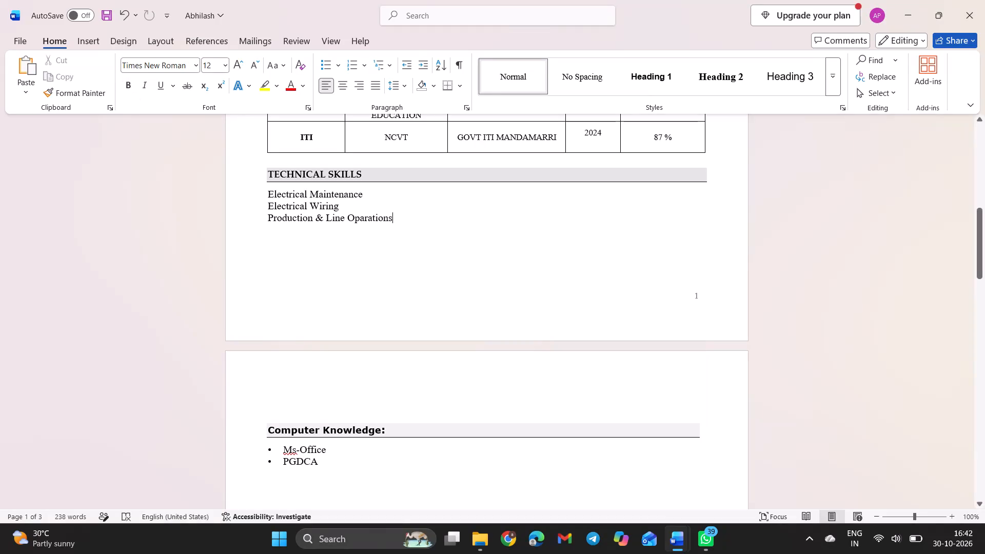
Format the three skill lines under the TECHNICAL SKILLS heading as a round-bulleted list.
click(269, 193)
drag(269, 193, 382, 223)
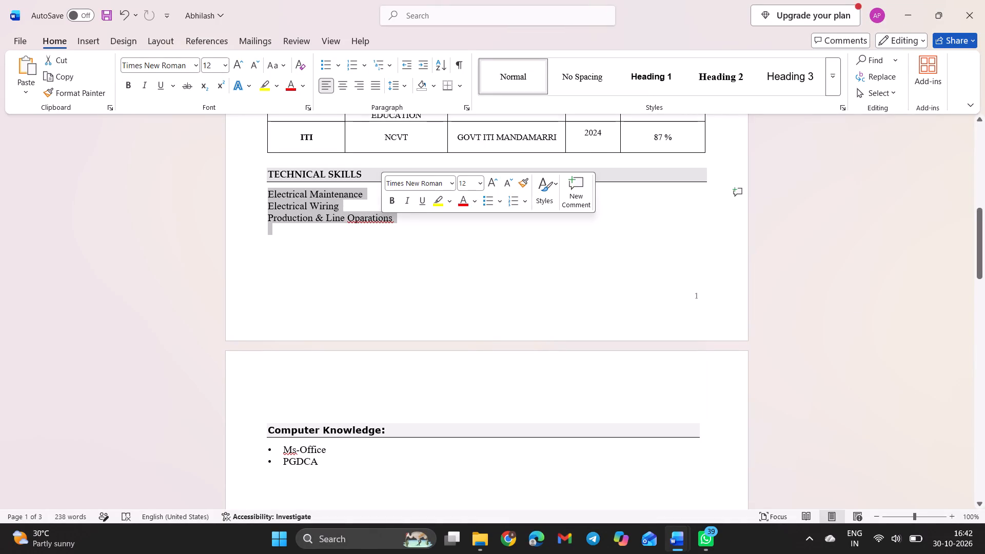
click(328, 69)
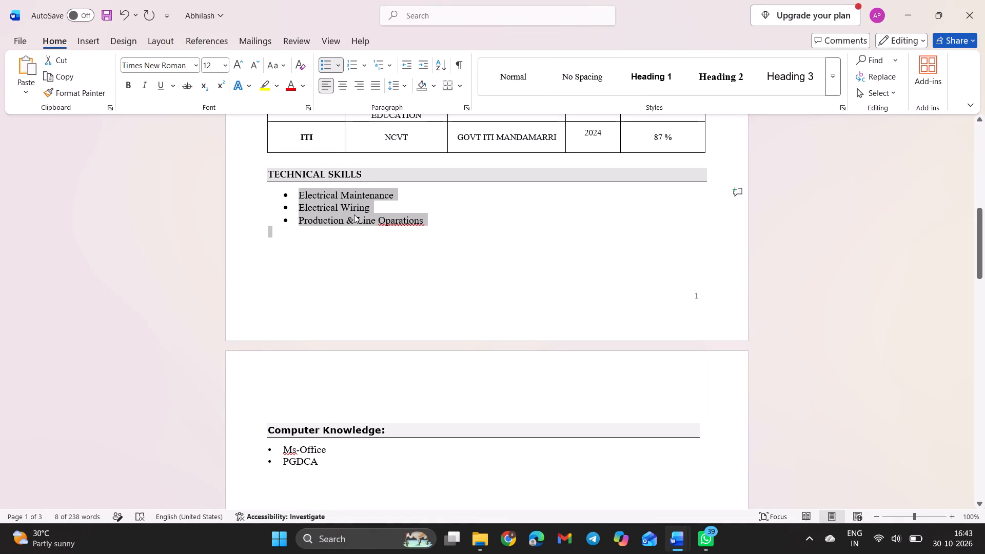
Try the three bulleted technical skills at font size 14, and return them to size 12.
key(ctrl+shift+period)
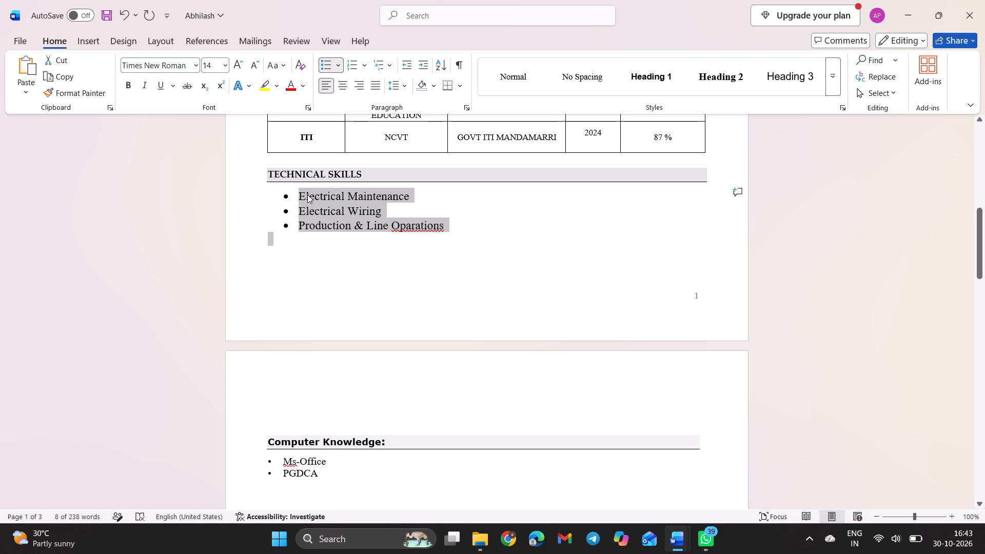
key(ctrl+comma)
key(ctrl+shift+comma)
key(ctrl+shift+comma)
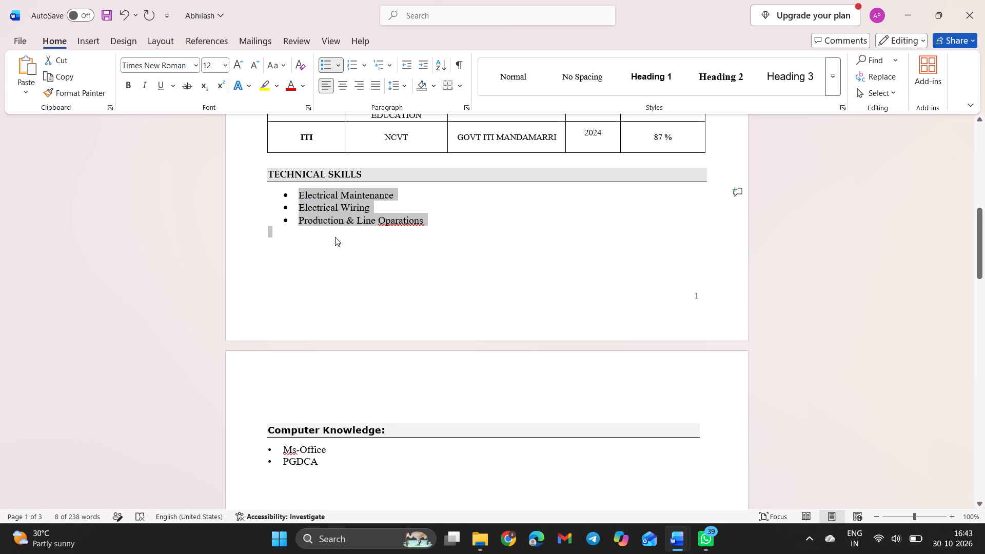
Delete the extra blank line below the bulleted list in the TECHNICAL SKILLS section.
click(305, 248)
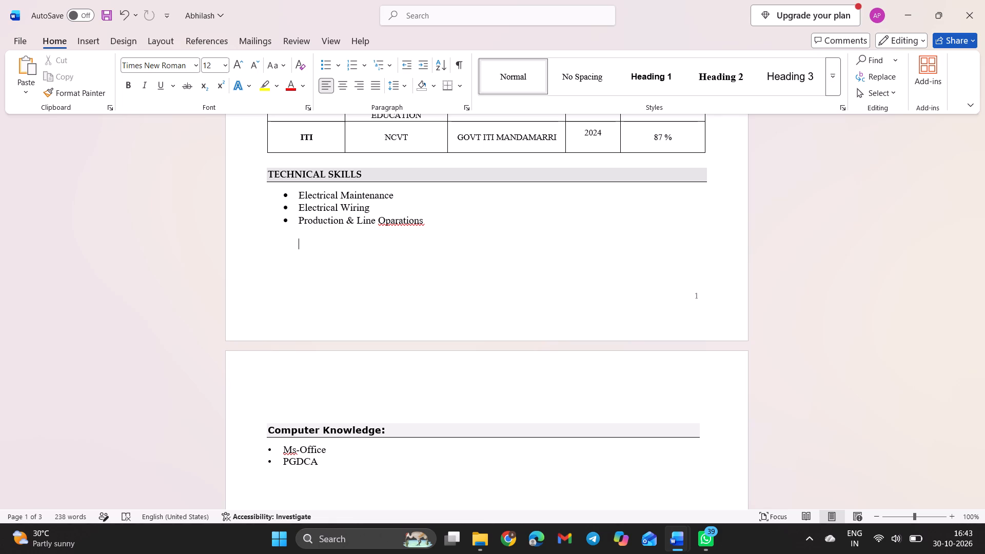
key(BackSpace)
key(BackSpace)
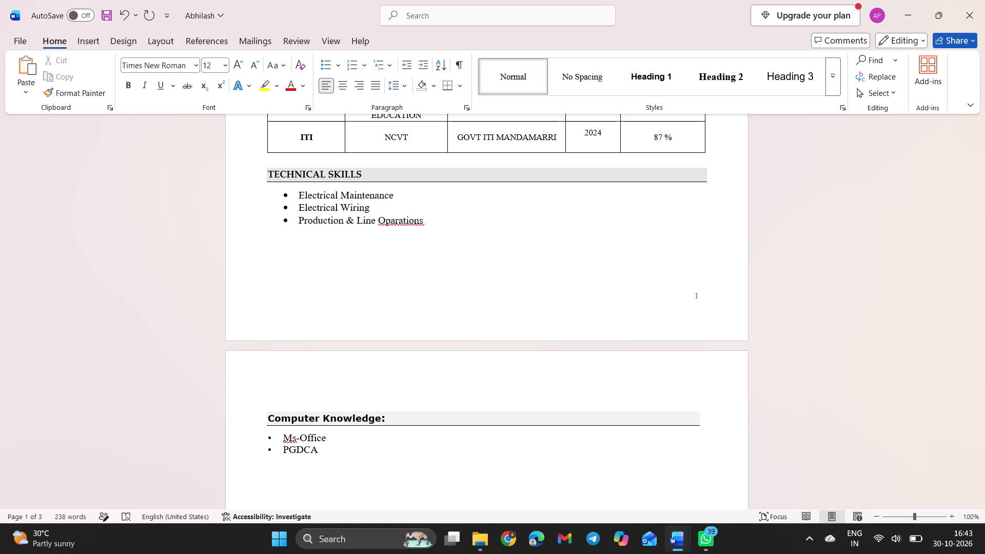
Add "Basic Electrical Troubleshooting" as a fourth bullet below Production & Line Oparations and start a new empty bullet after it.
click(426, 222)
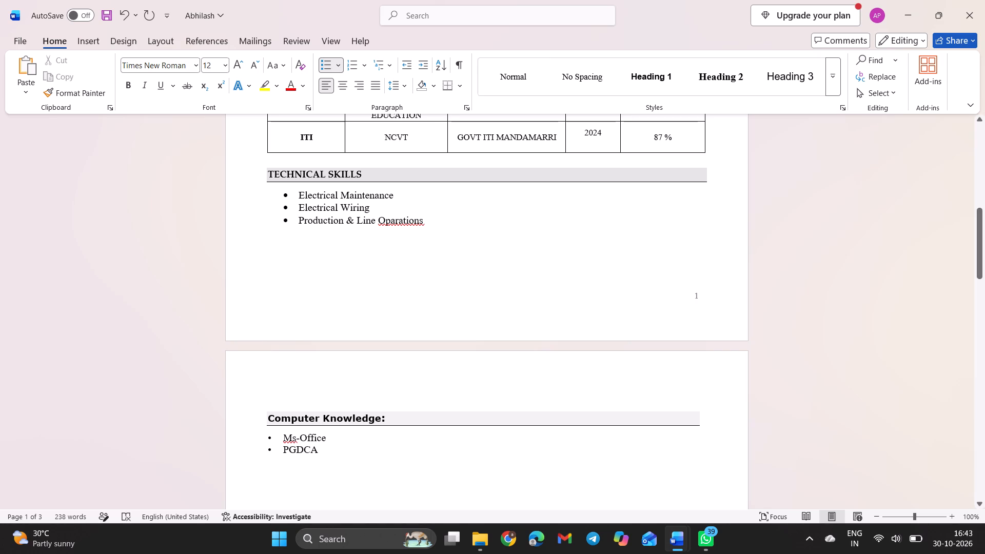
key(Return)
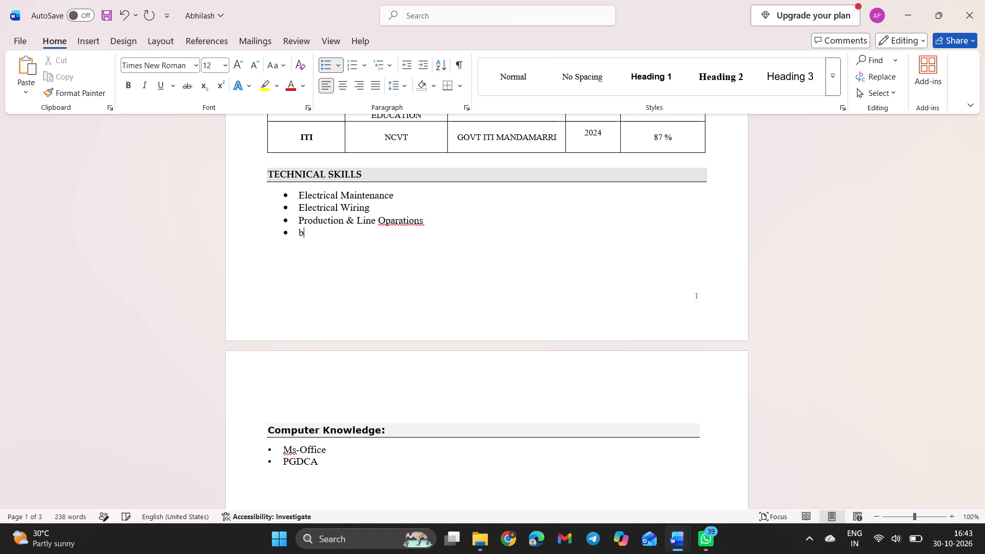
key(BackSpace)
key(BackSpace)
key(BackSpace)
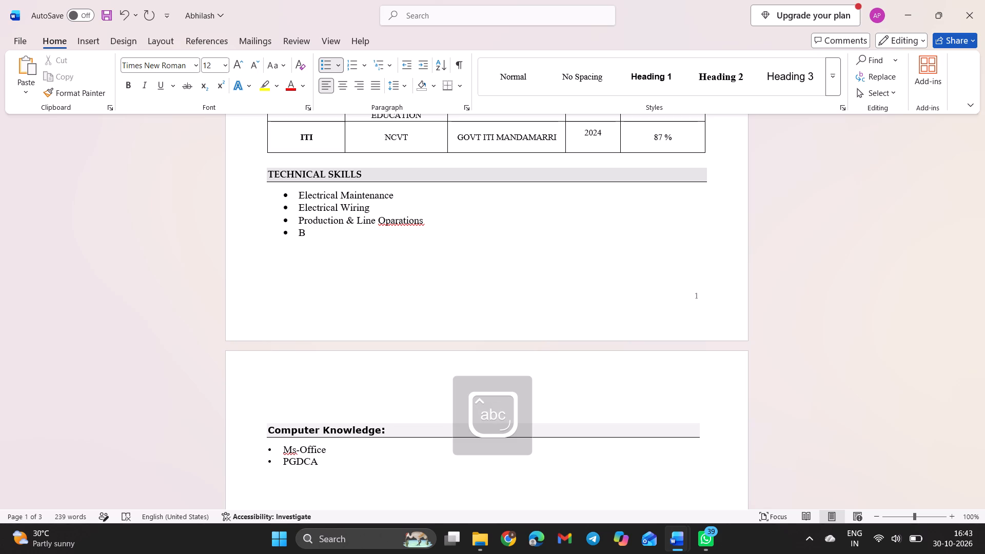
text(ac)
key(BackSpace)
text(sic)
key(e)
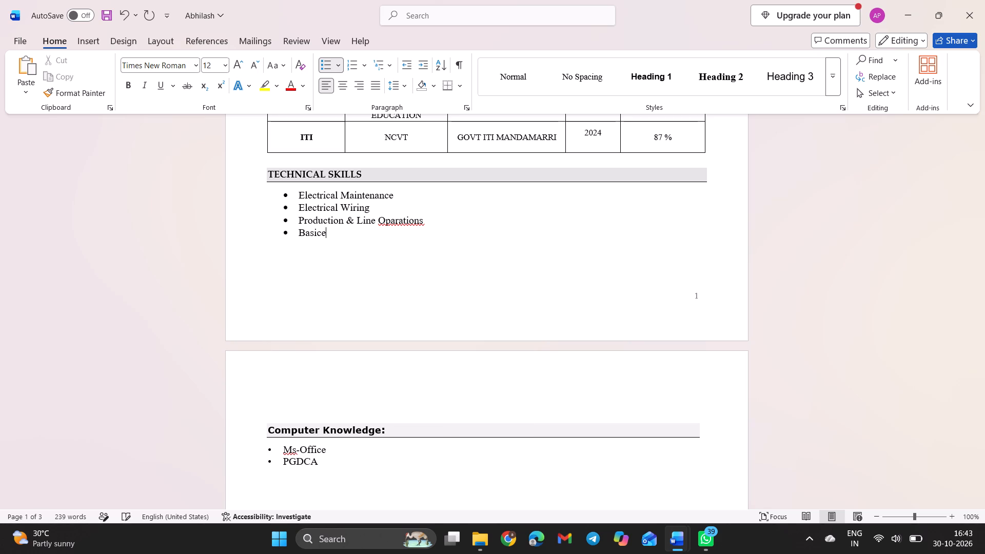
key(BackSpace)
key(BackSpace)
text(c)
key(space)
key(e)
key(BackSpace)
key(e)
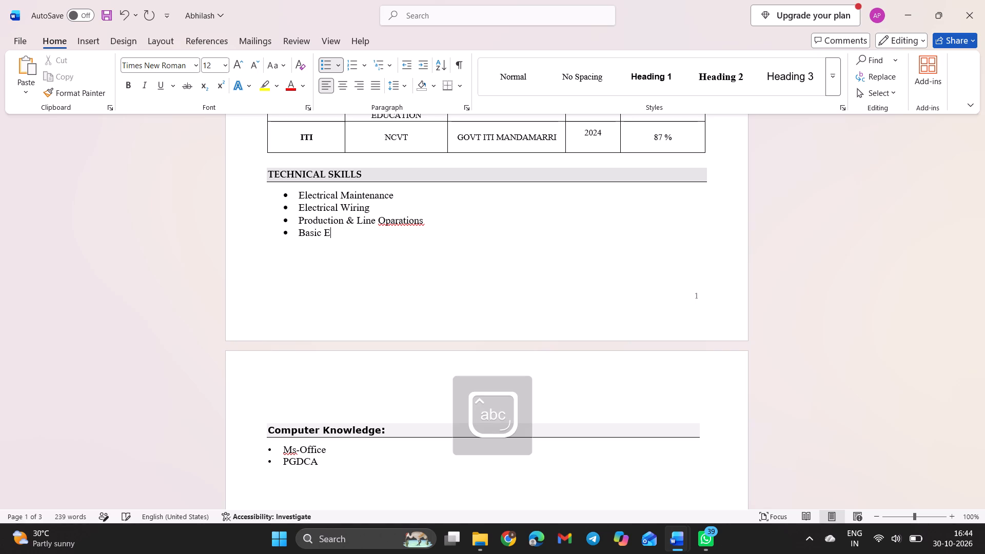
text(le)
text(ctri)
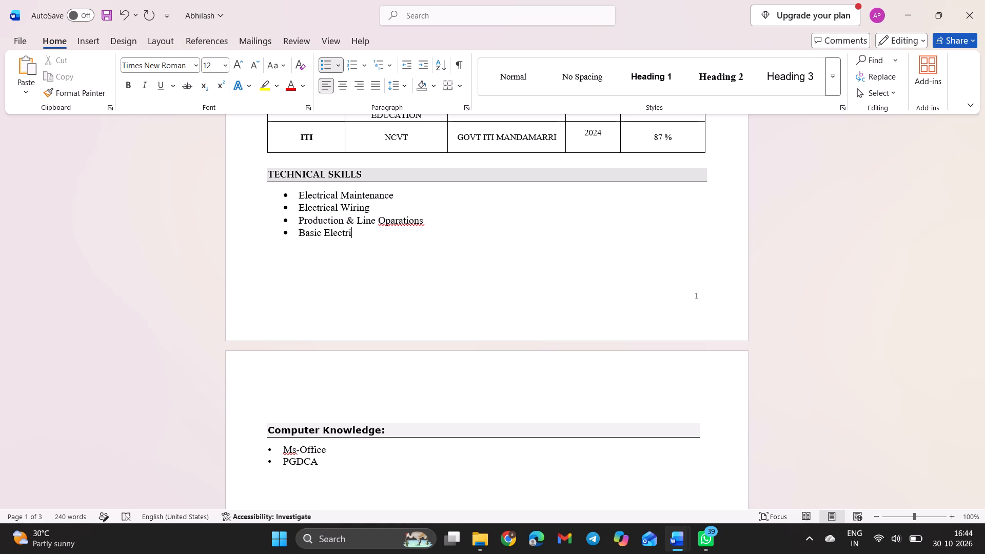
text(ca)
text(l)
key(space)
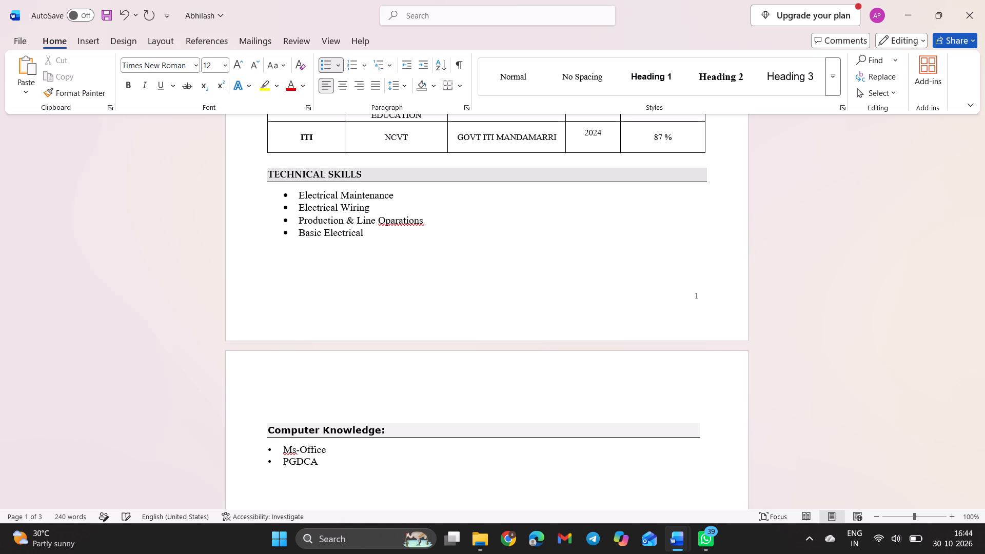
key(t)
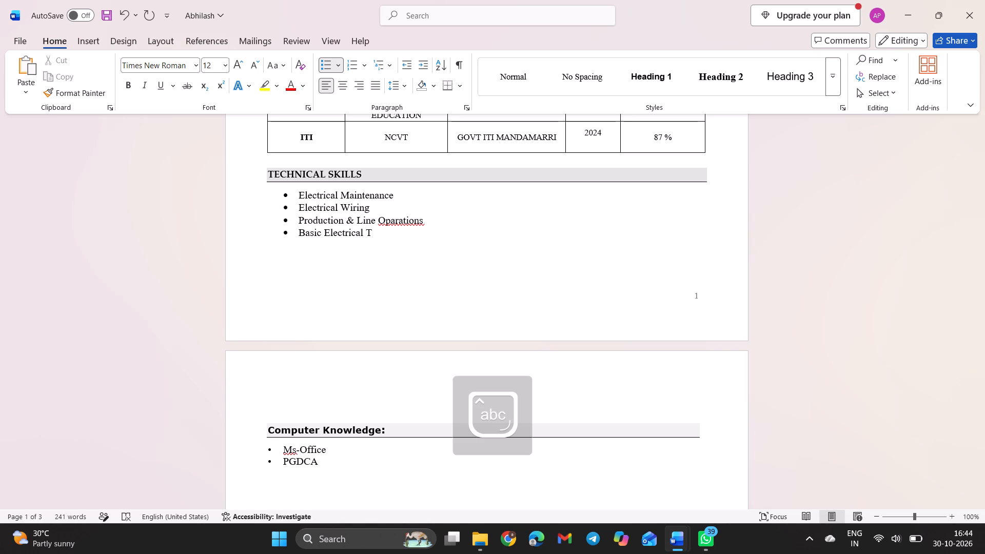
text(ro)
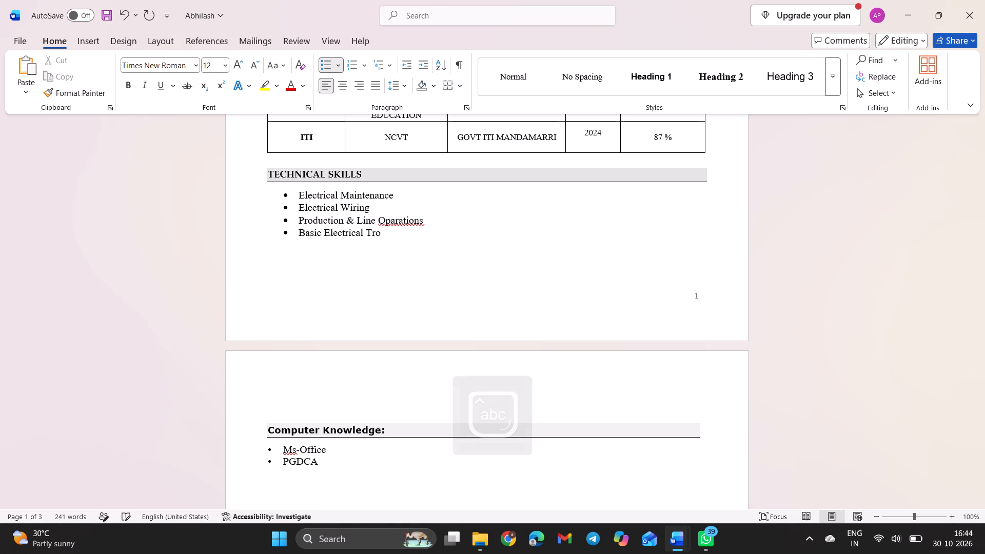
text(blues)
key(BackSpace)
key(BackSpace)
key(BackSpace)
key(BackSpace)
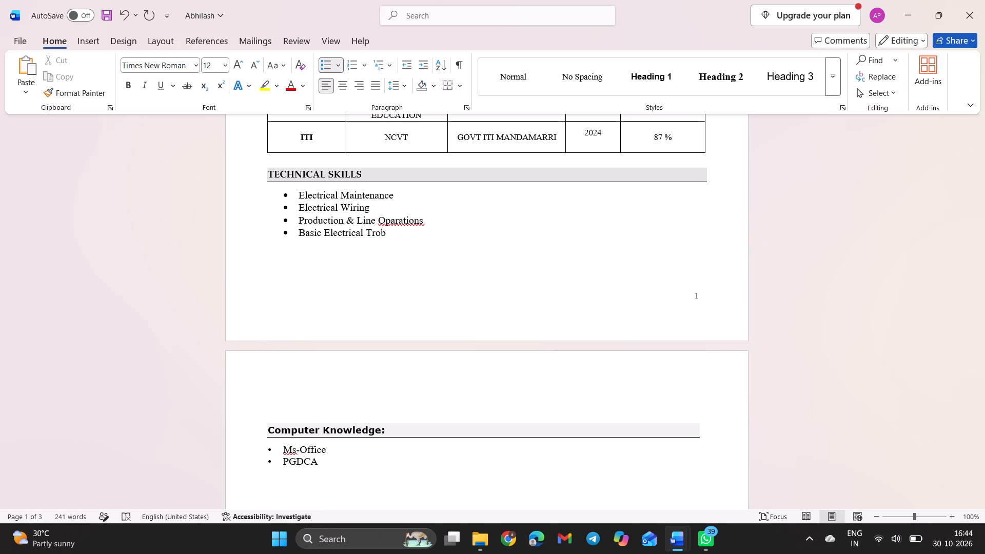
key(BackSpace)
text(ubles)
text(hooting)
key(Return)
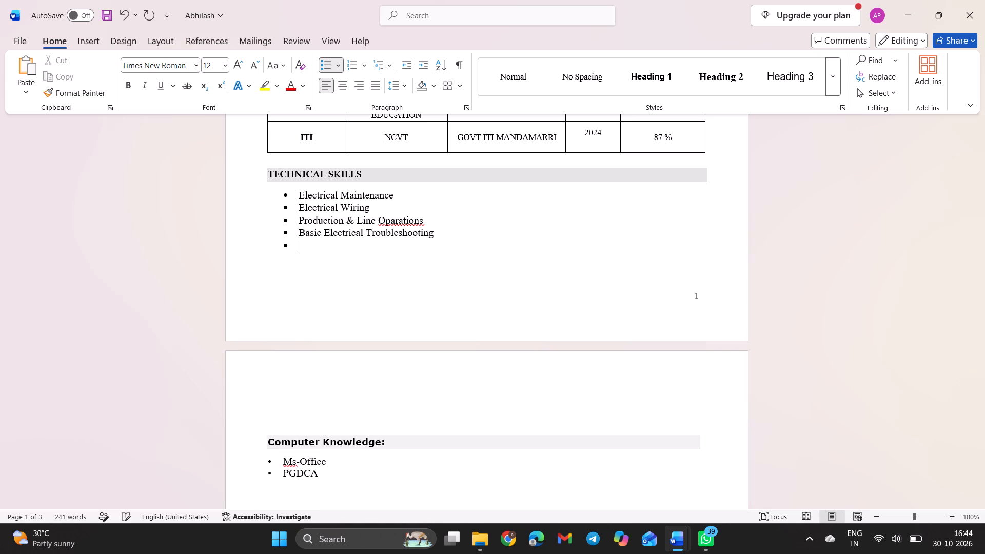
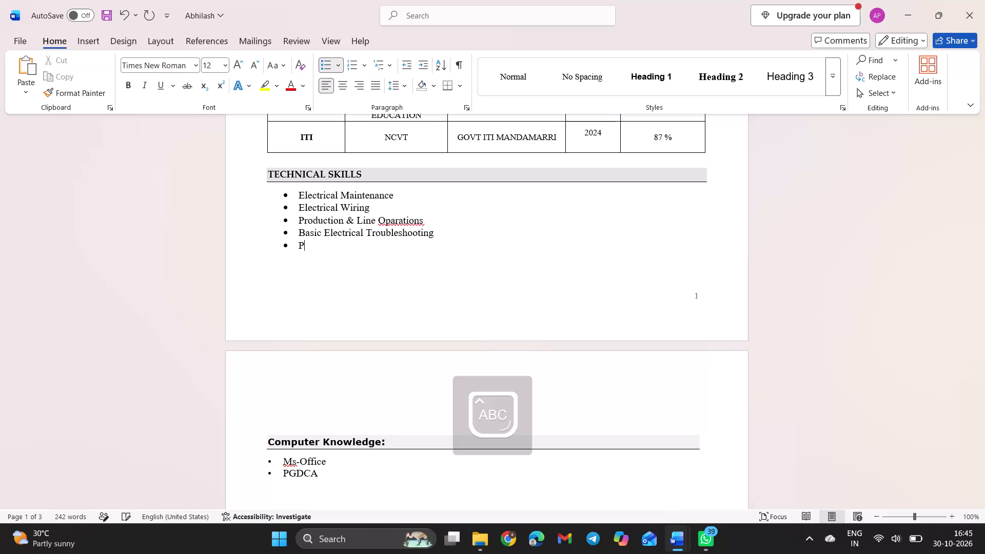
Enter "Preventive Maintenance" as the fifth bullet under TECHNICAL SKILLS, below Basic Electrical Troubleshooting.
key(e)
text(ven)
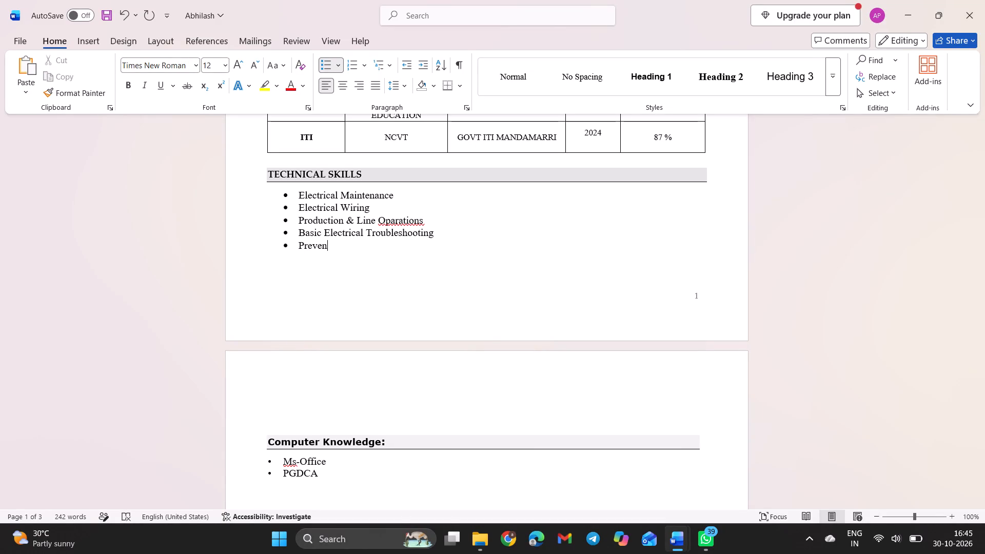
text(tive)
key(space)
text(ma)
key(BackSpace)
key(BackSpace)
key(m)
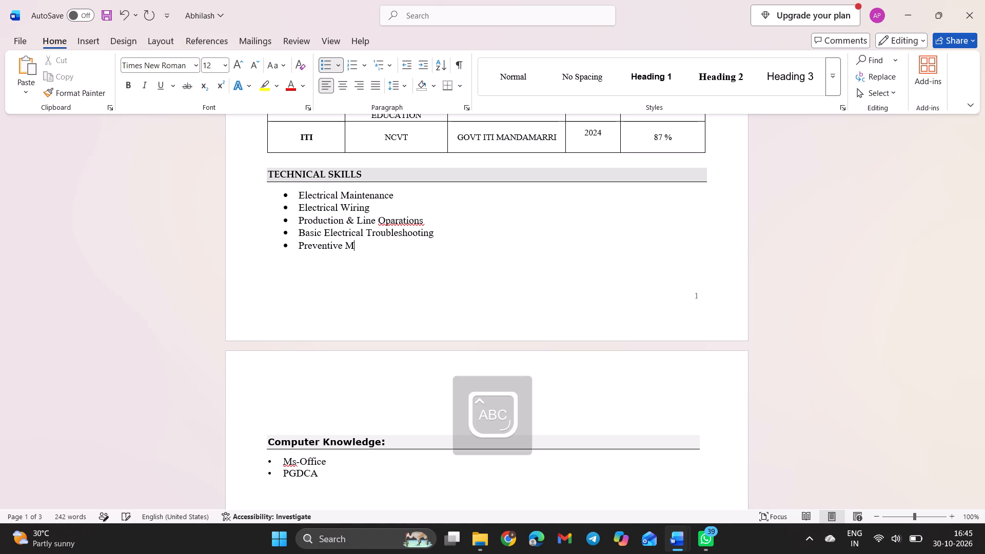
text(an)
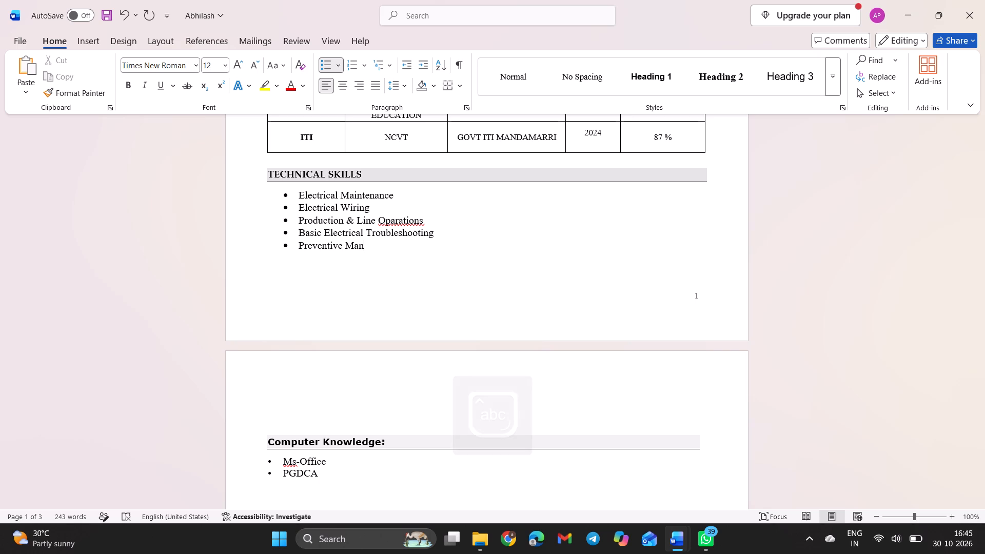
key(BackSpace)
text(inta)
key(BackSpace)
key(e)
text(nan)
text(ce)
key(space)
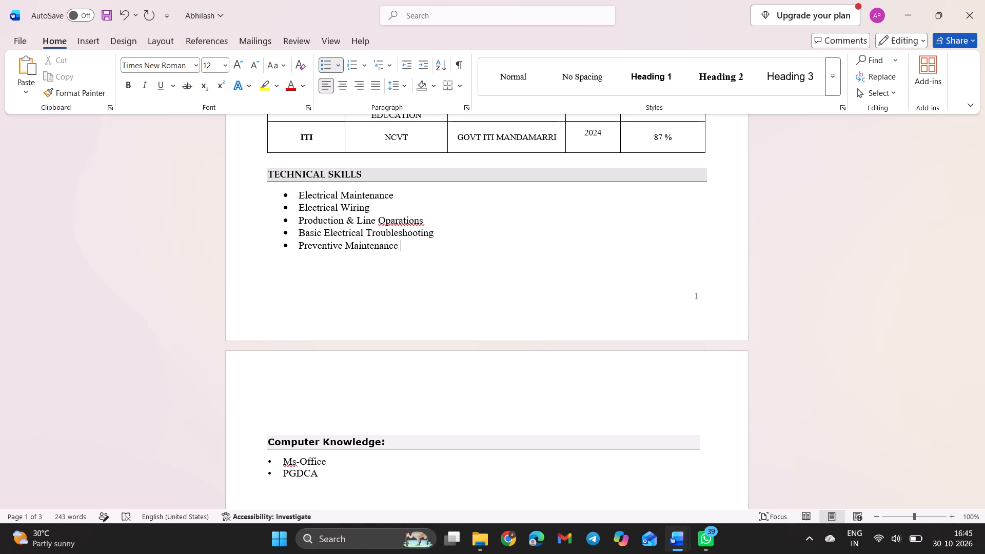
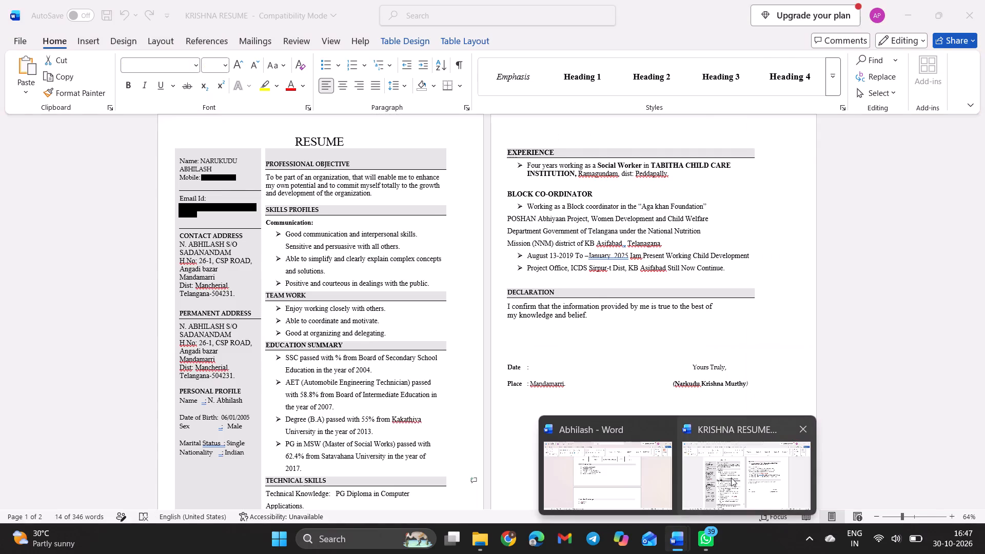
Copy the Technical Knowledge and Operating System lines from KRISHNA RESUME into a new bullet below Preventive Maintenance in the Abhilash document.
click(731, 478)
scroll(471, 447, down, 1)
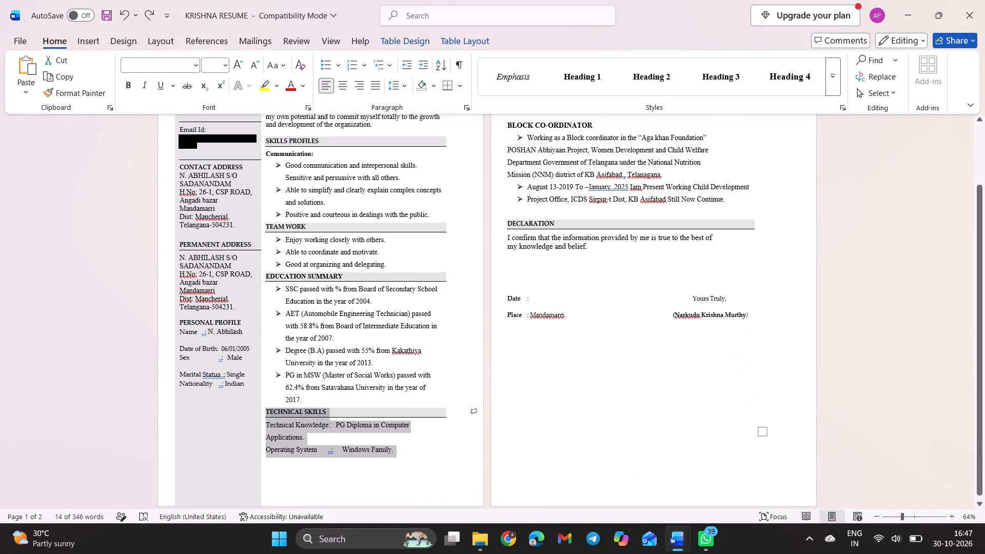
click(373, 440)
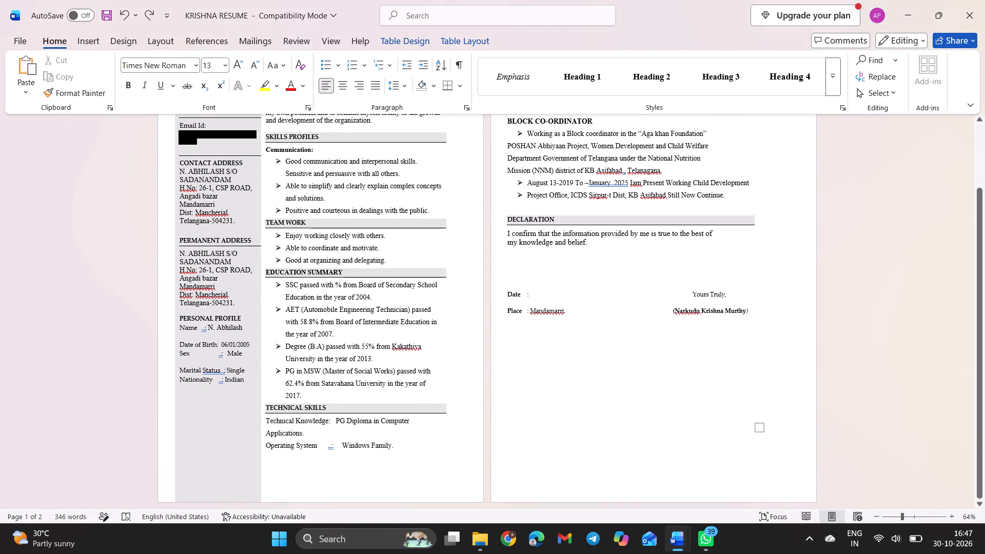
drag(268, 420, 284, 425)
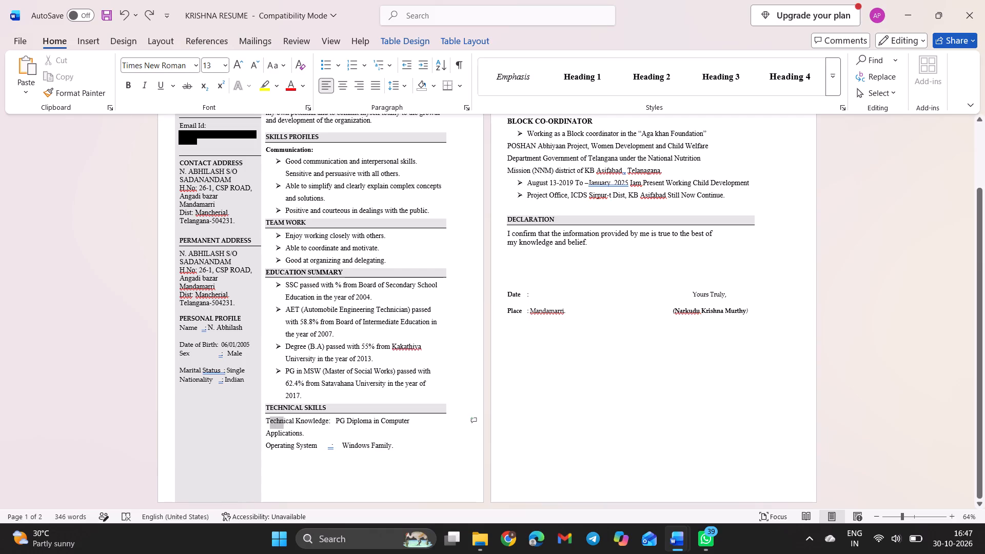
drag(284, 425, 361, 448)
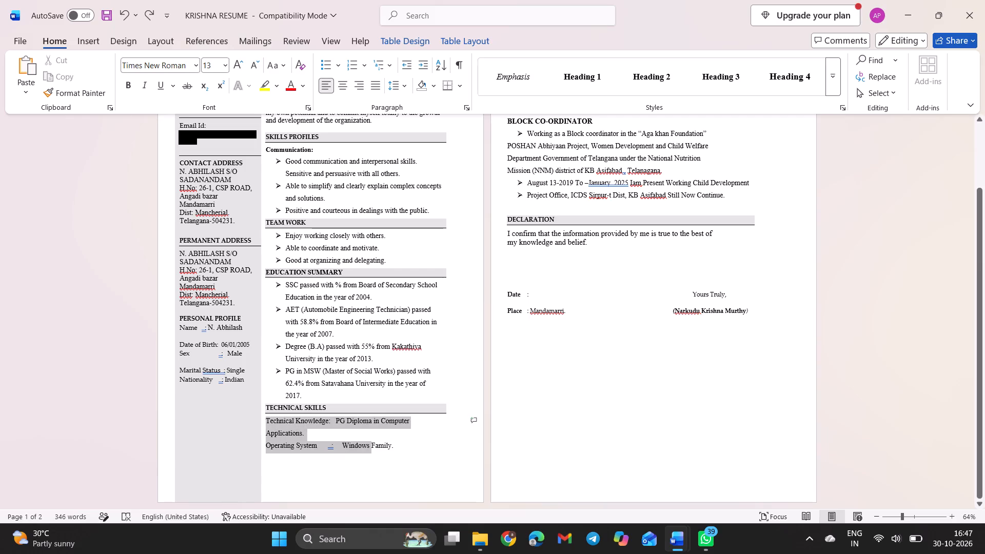
drag(361, 448, 391, 445)
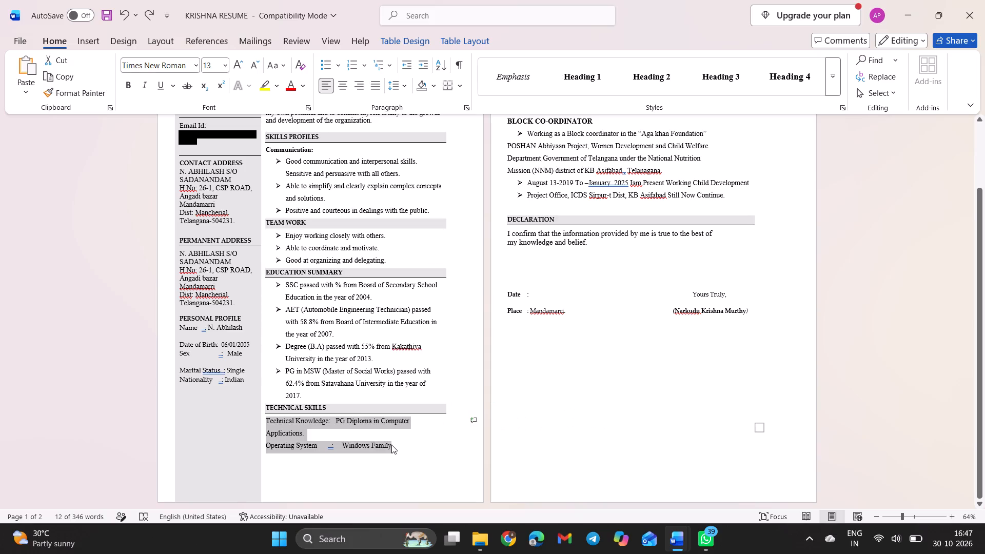
key(ctrl+c)
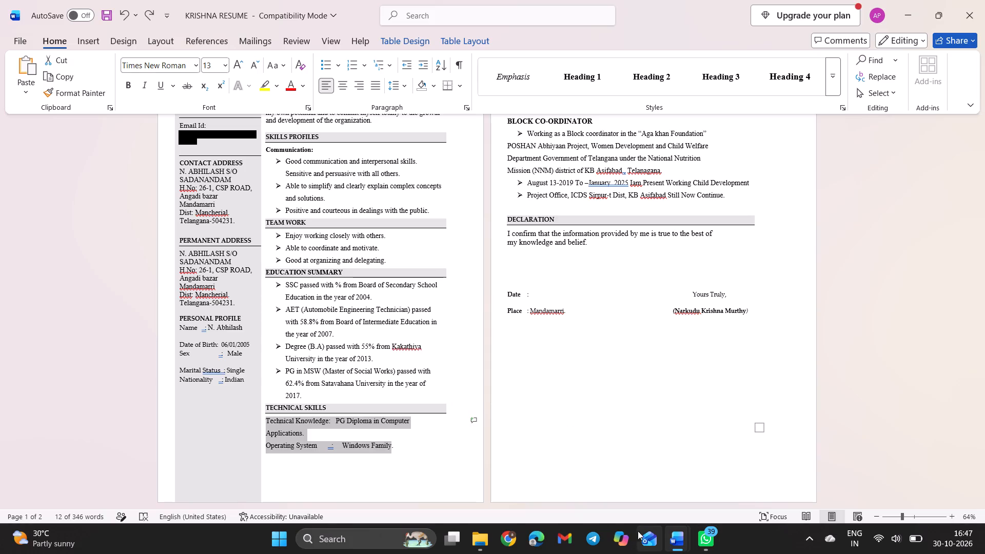
click(625, 471)
drag(625, 471, 520, 350)
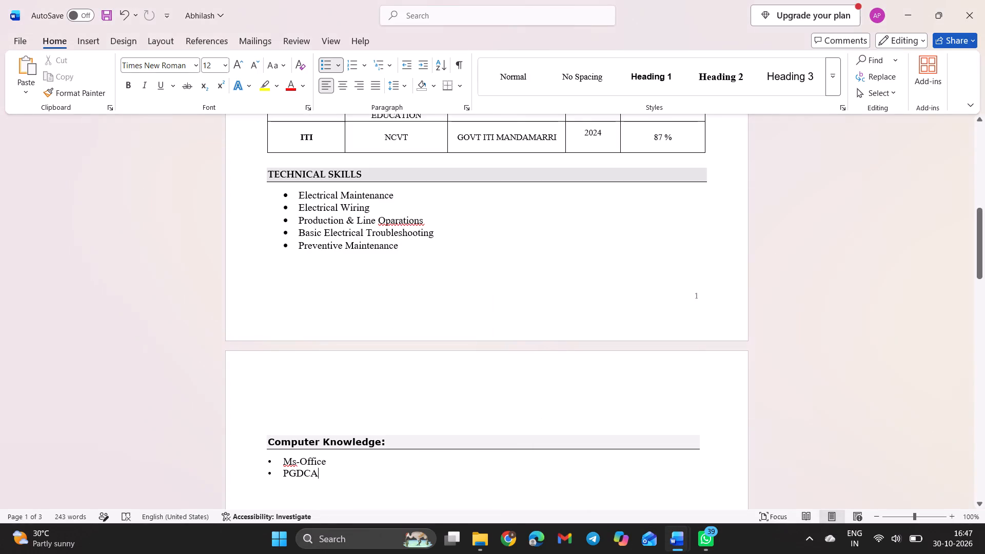
drag(520, 350, 495, 321)
click(405, 248)
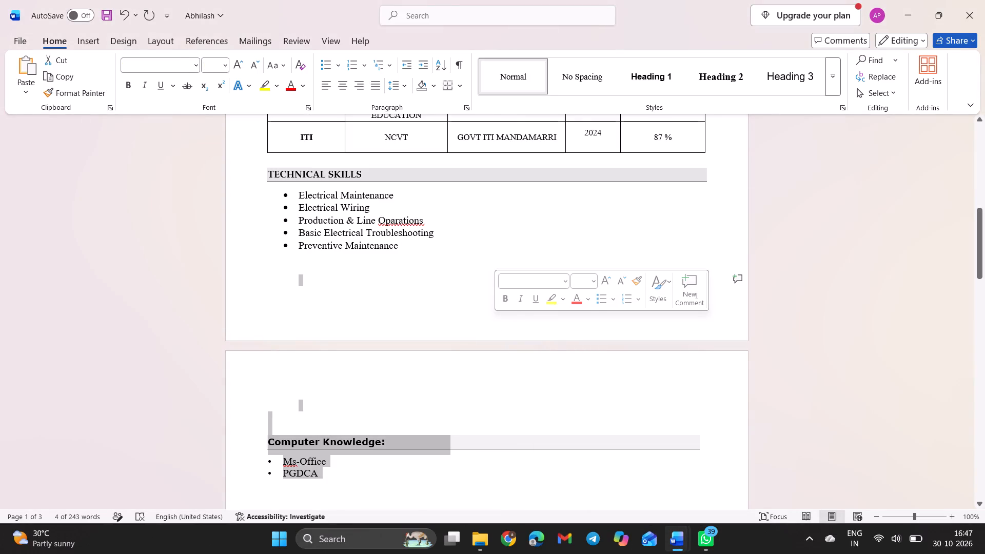
key(Return)
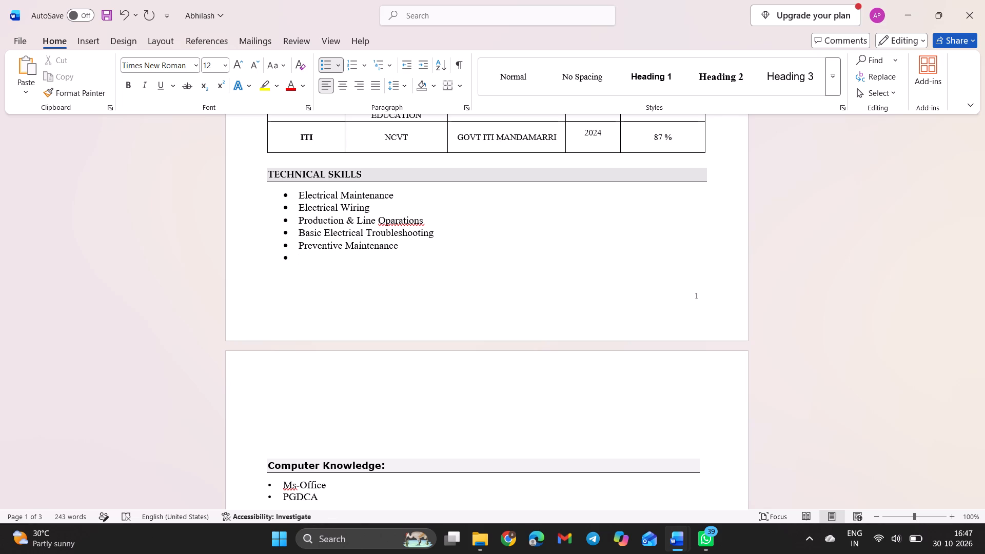
key(ctrl+v)
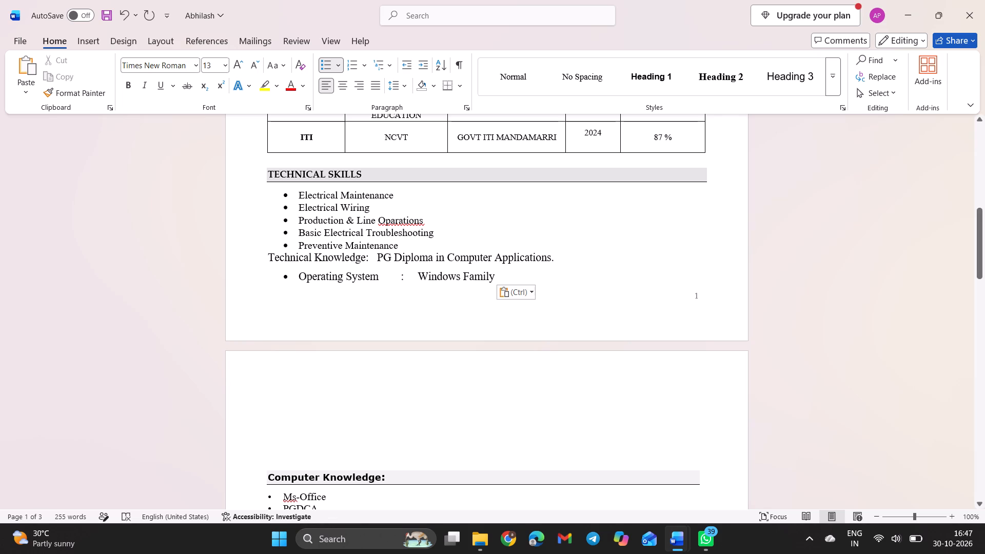
Delete the "Technical Knowledge:" label and its trailing spaces before "PG Diploma in Computer Applications".
drag(269, 255, 340, 267)
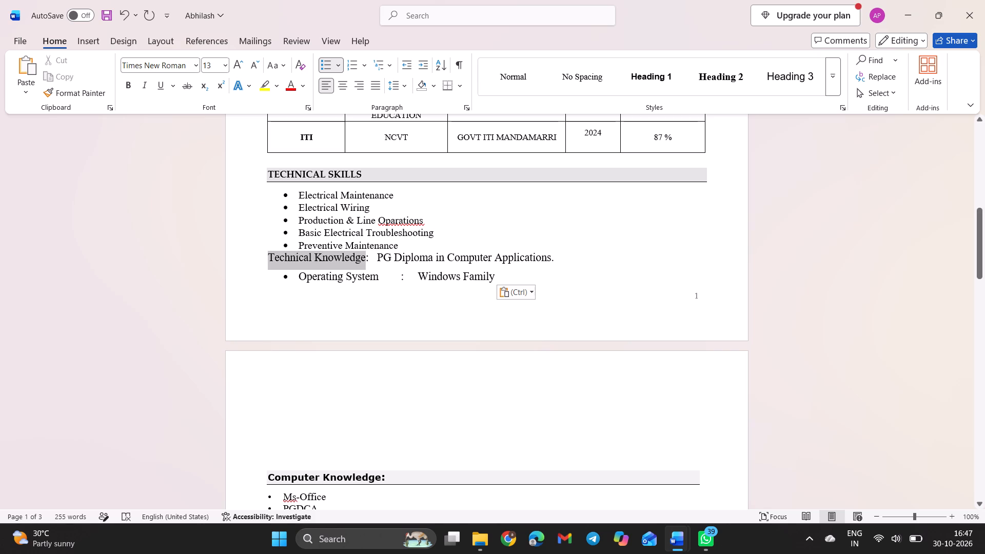
drag(340, 267, 371, 261)
drag(371, 261, 369, 262)
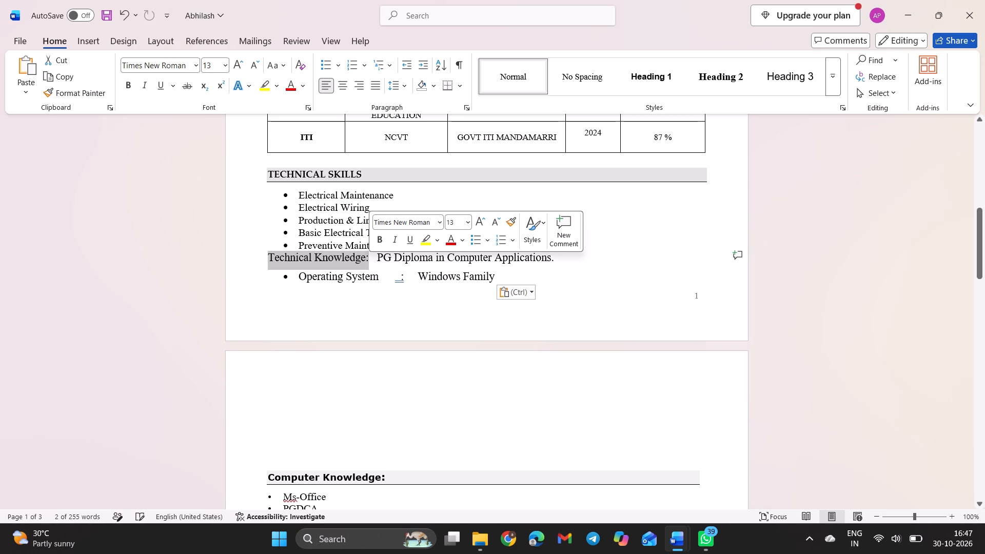
click(450, 263)
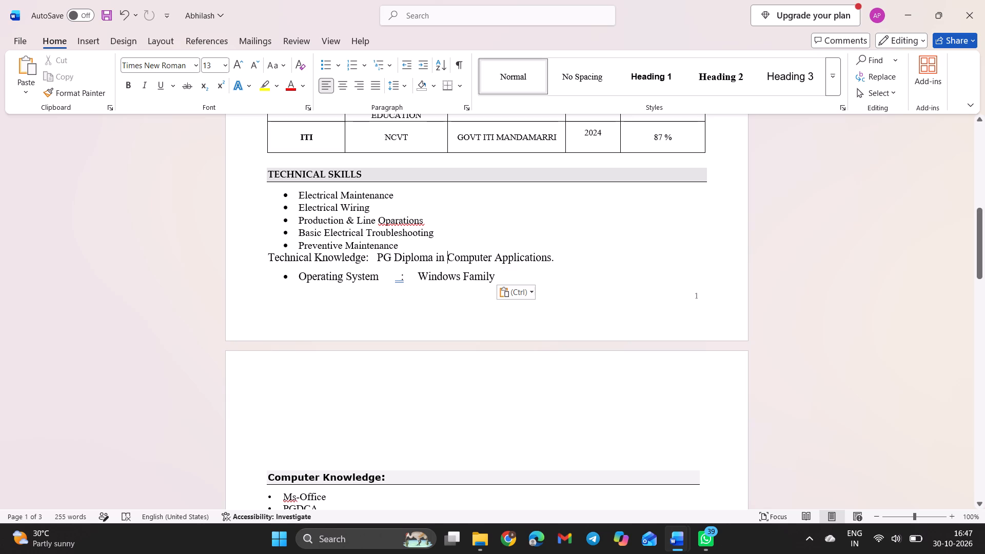
double_click(368, 258)
key(BackSpace)
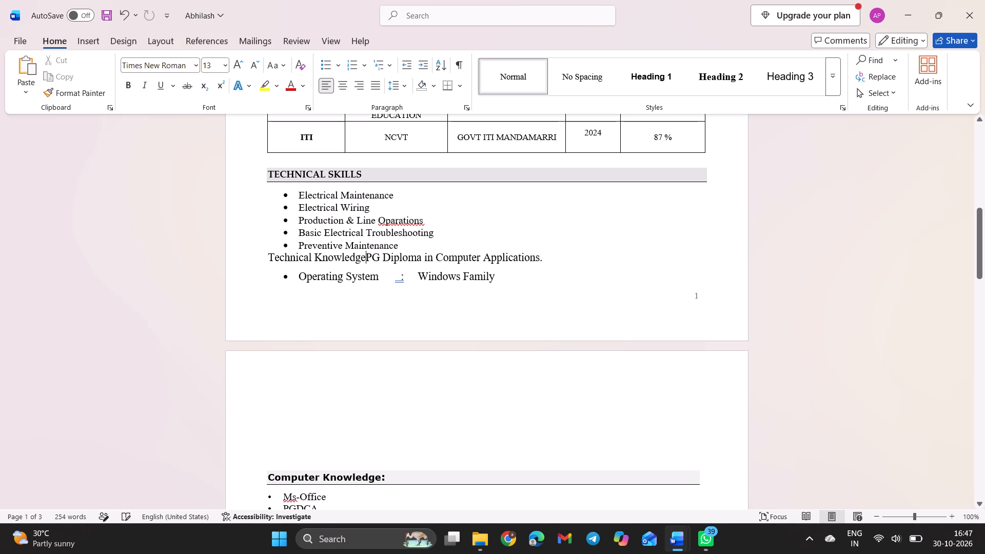
key(BackSpace)
key(BackSpace)
key(BackSpace)
key(BackSpace)
key(BackSpace)
key(BackSpace)
key(BackSpace)
key(BackSpace)
key(BackSpace)
key(BackSpace)
key(BackSpace)
key(BackSpace)
key(BackSpace)
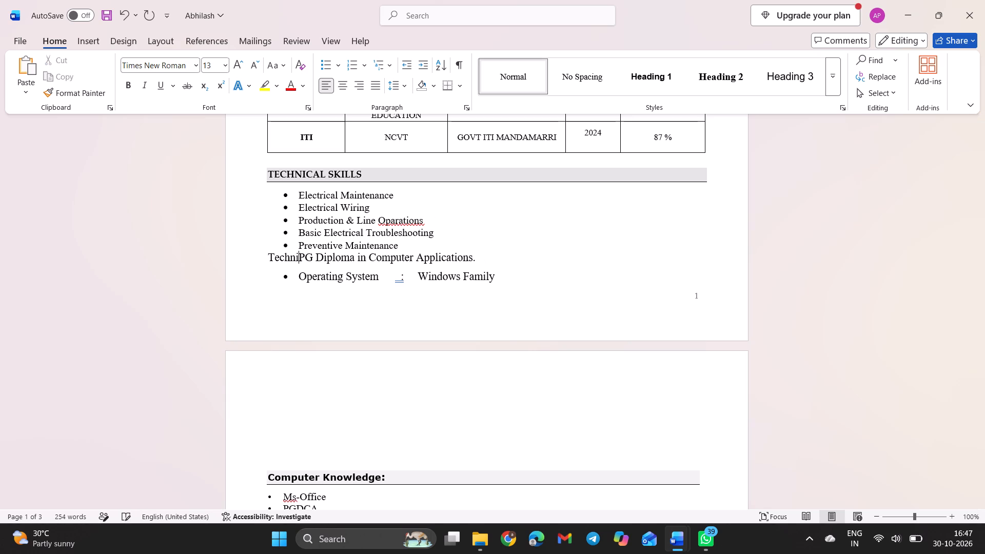
key(BackSpace)
key(BackSpace)
key(BackSpace)
key(BackSpace)
key(BackSpace)
key(BackSpace)
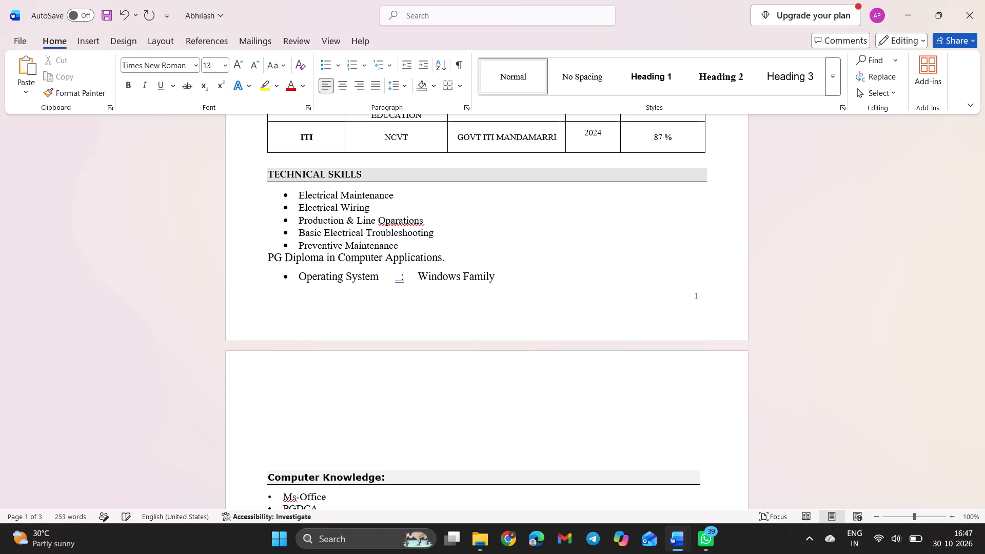
Move the text "PG Diploma in Computer Applications" into a new bullet directly below Preventive Maintenance.
drag(368, 258, 444, 280)
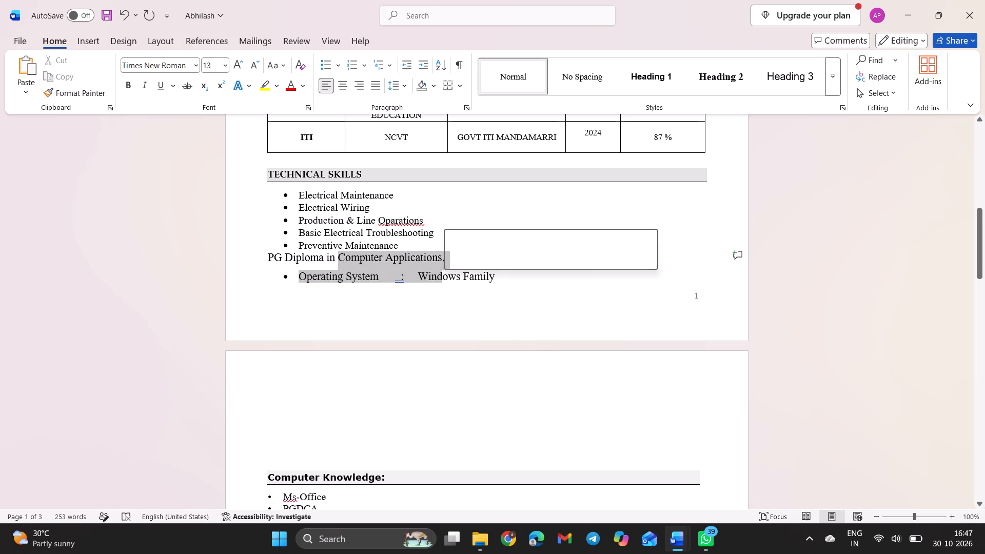
click(444, 280)
drag(443, 257, 436, 256)
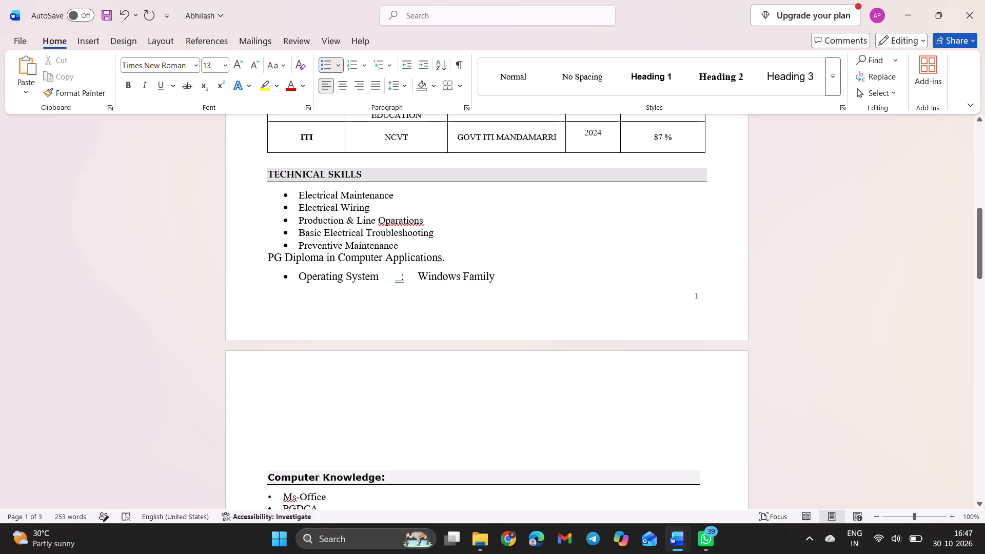
drag(436, 256, 267, 256)
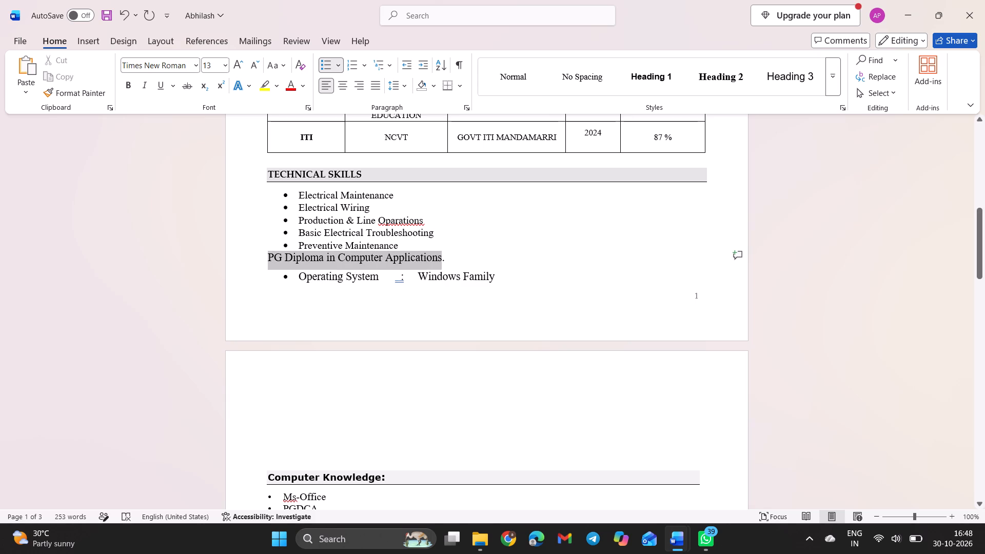
drag(267, 256, 269, 256)
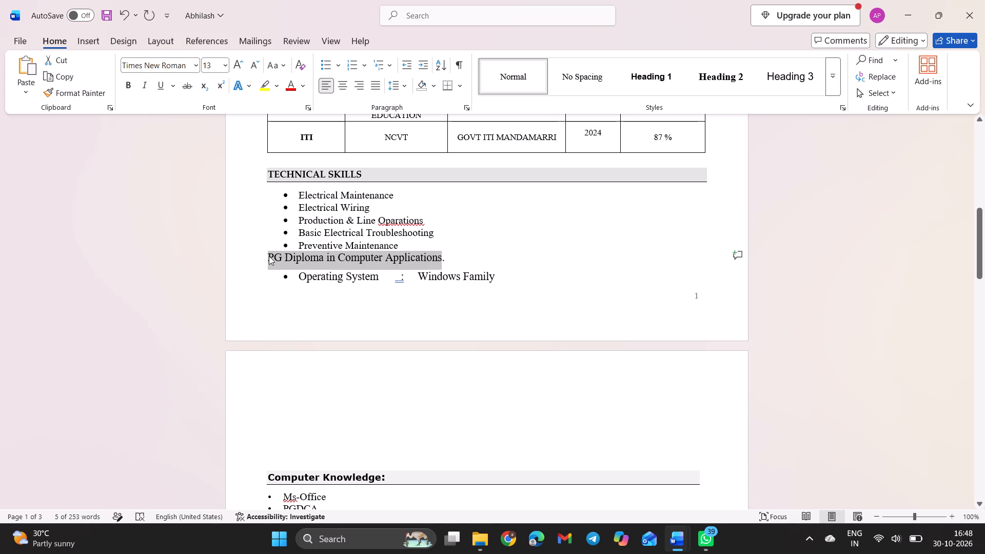
key(ctrl+c)
key(ctrl+x)
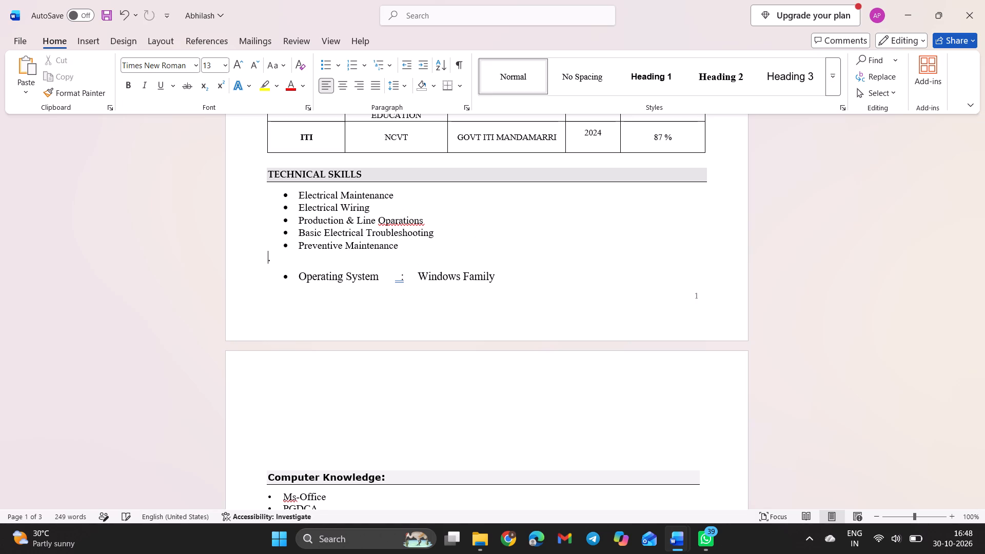
click(402, 246)
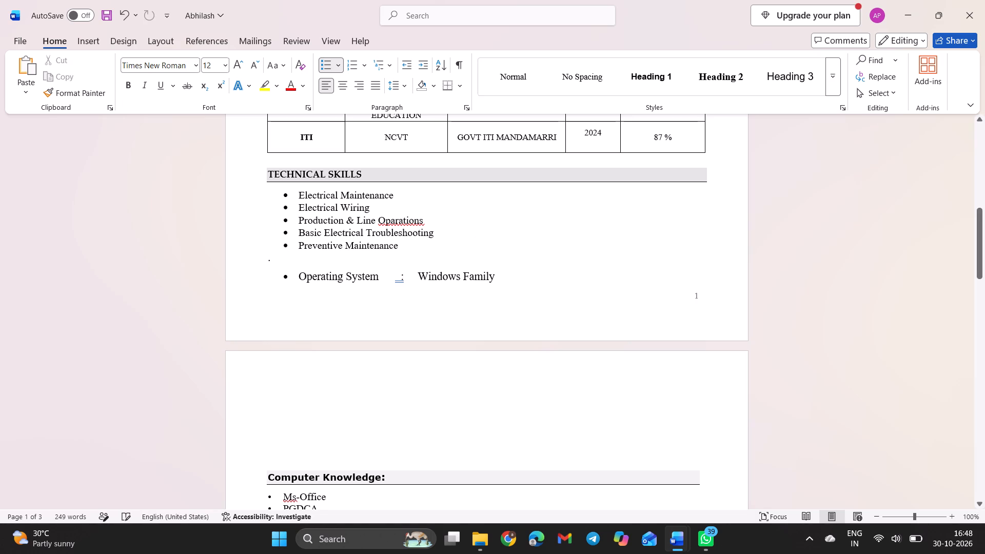
key(Return)
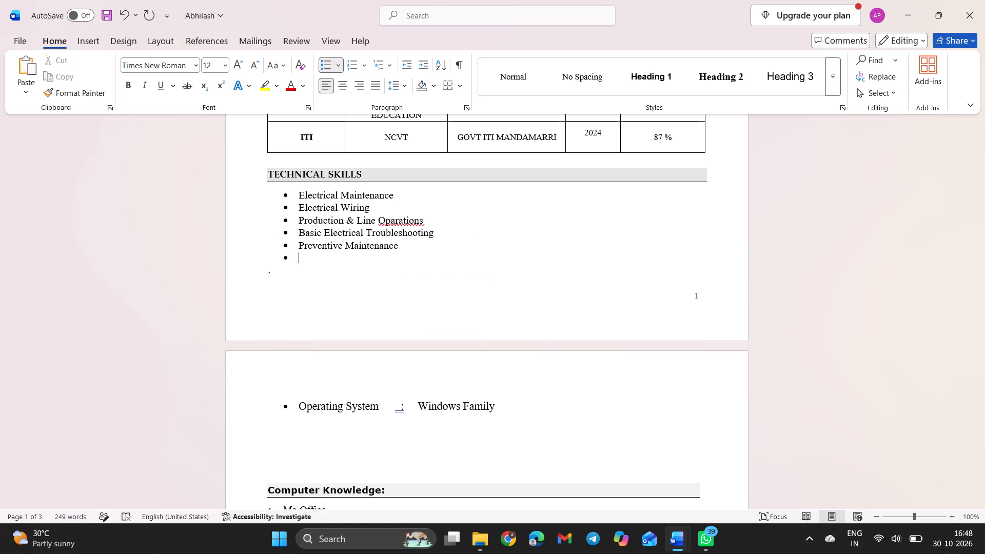
key(ctrl+v)
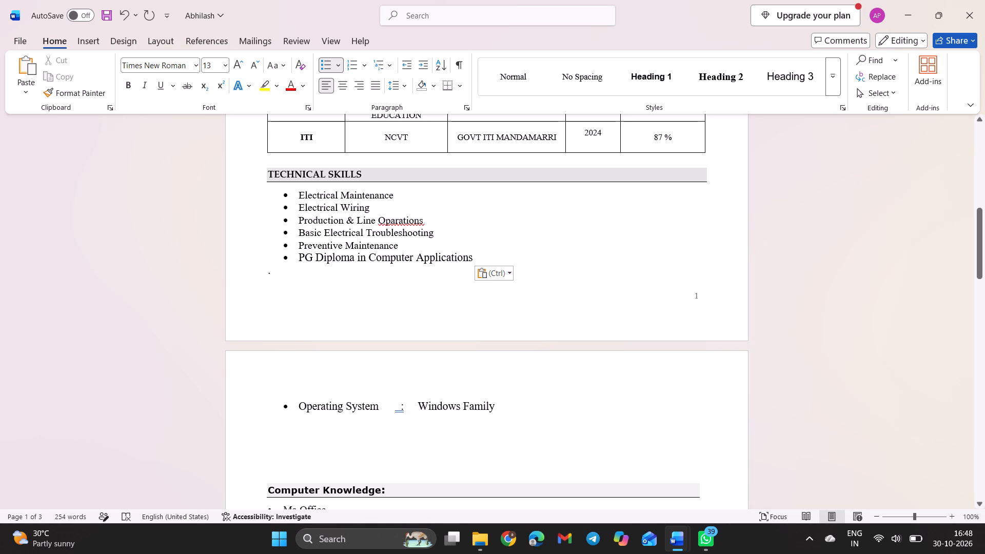
Remove the stray period and its line between the PG Diploma and Operating System bullets.
scroll(465, 272, down, 1)
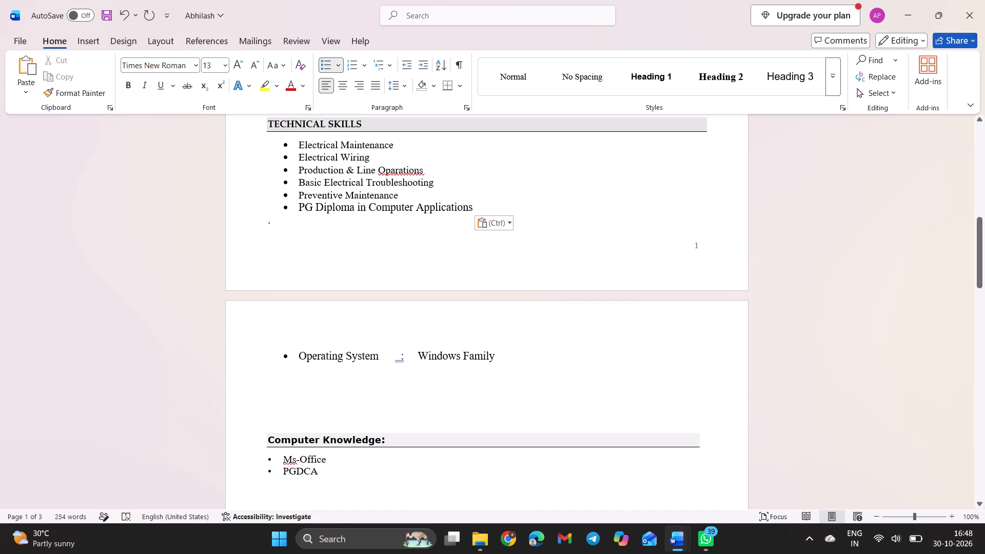
drag(298, 206, 441, 221)
click(441, 221)
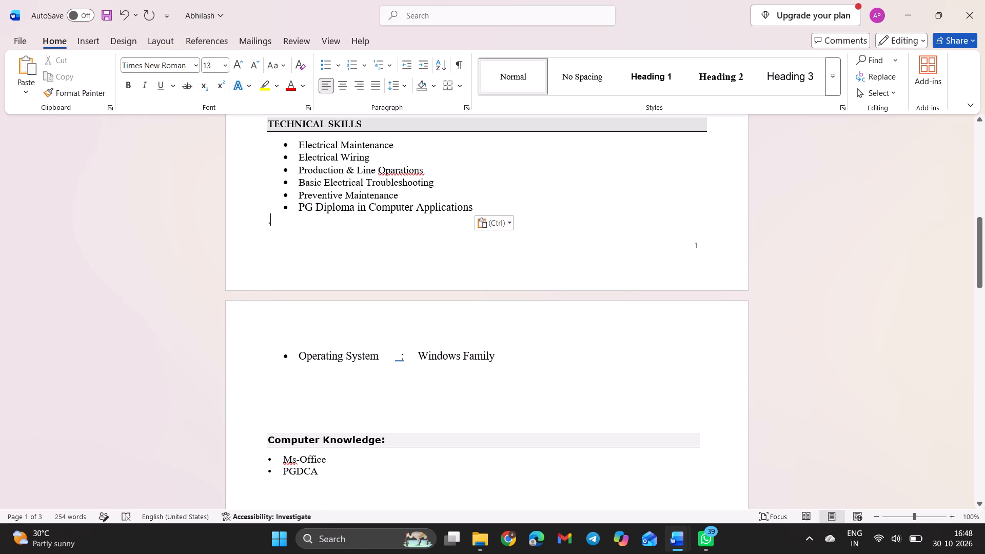
click(474, 204)
click(286, 355)
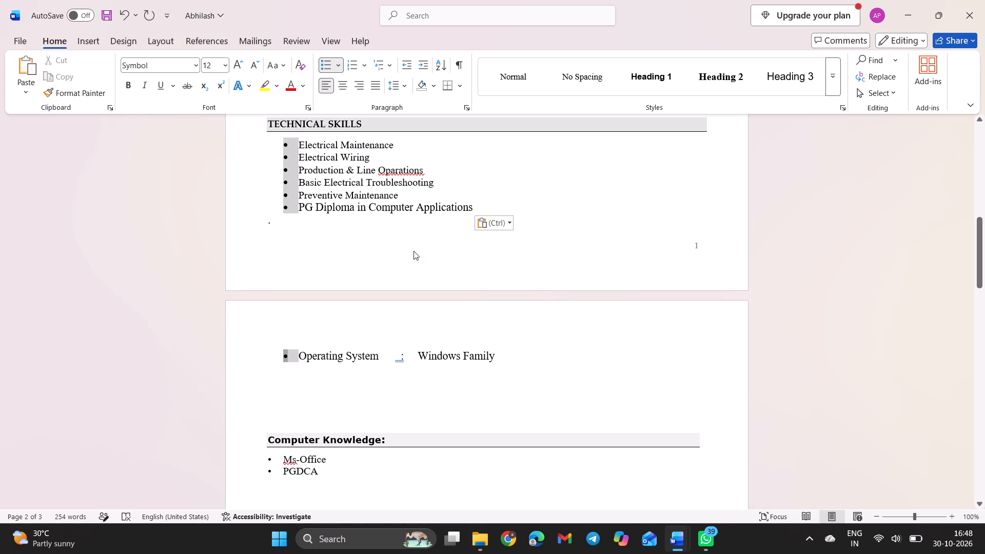
click(378, 253)
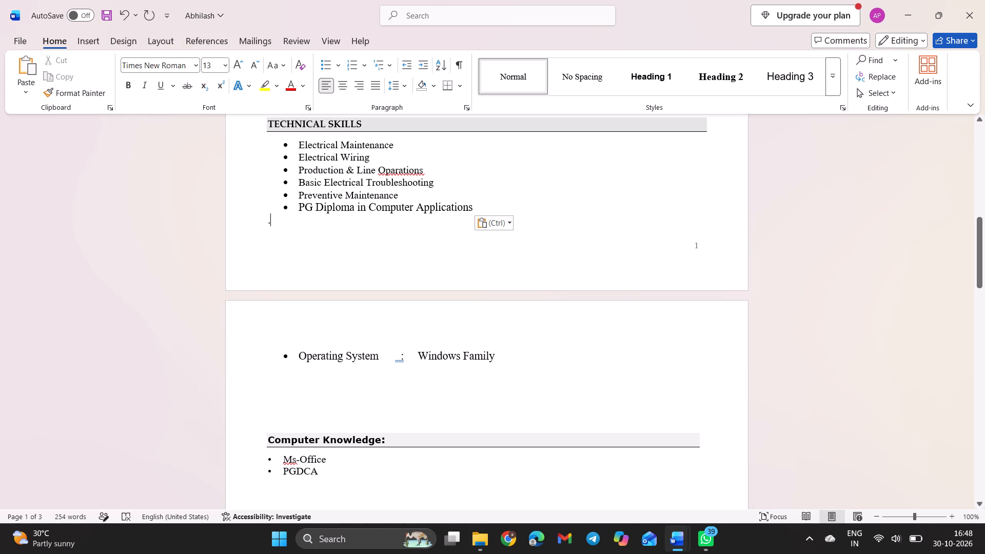
key(BackSpace)
key(BackSpace)
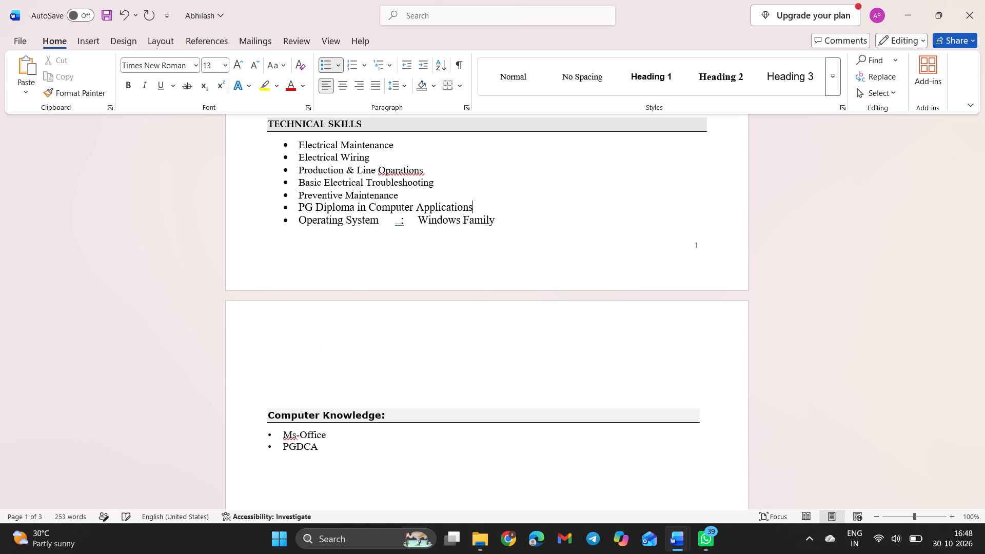
Remove the colon and extra spacing in the last technical skills bullet so it reads "Operating System Windows Family".
click(417, 220)
key(BackSpace)
key(BackSpace)
key(BackSpace)
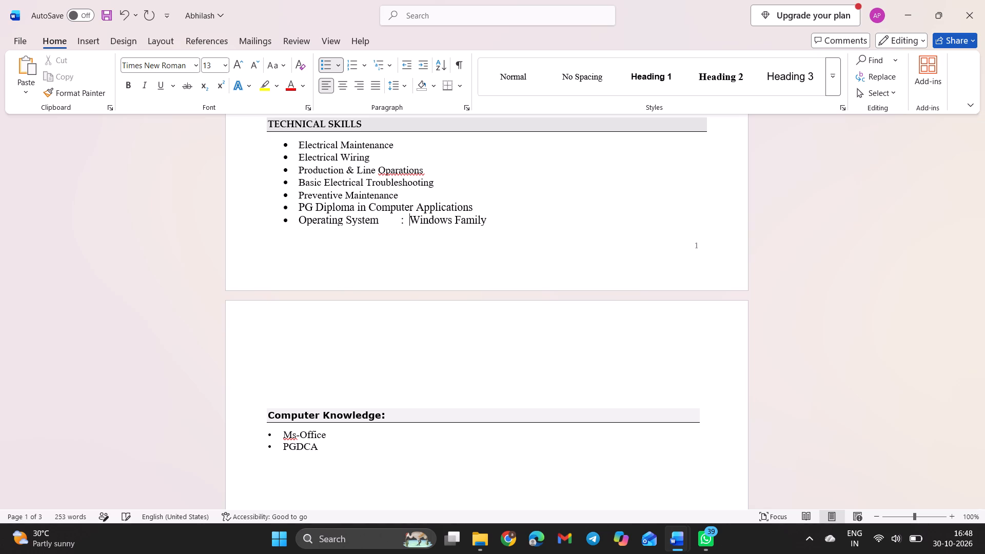
key(BackSpace)
key(BackSpace)
key(BackSpace)
key(BackSpace)
key(BackSpace)
key(BackSpace)
key(BackSpace)
key(BackSpace)
key(BackSpace)
key(BackSpace)
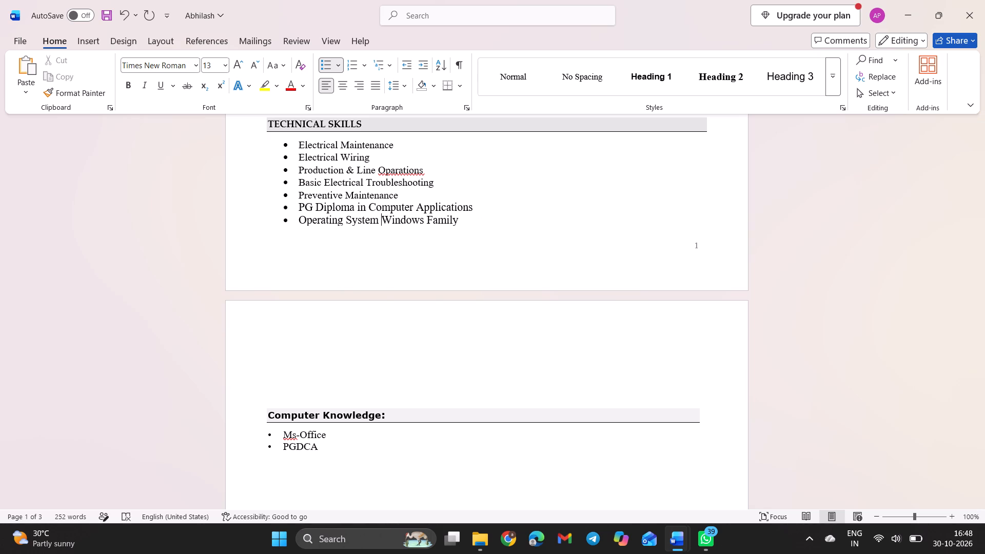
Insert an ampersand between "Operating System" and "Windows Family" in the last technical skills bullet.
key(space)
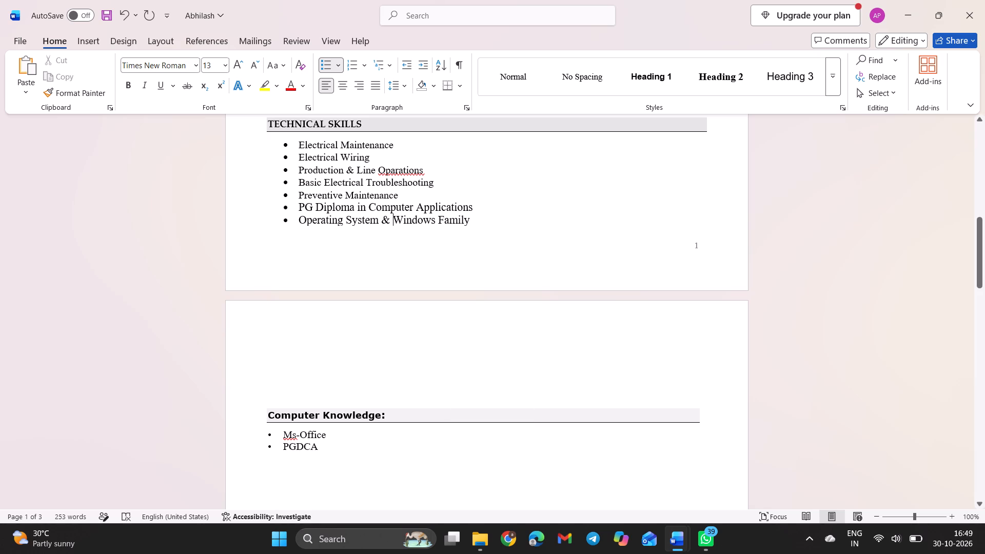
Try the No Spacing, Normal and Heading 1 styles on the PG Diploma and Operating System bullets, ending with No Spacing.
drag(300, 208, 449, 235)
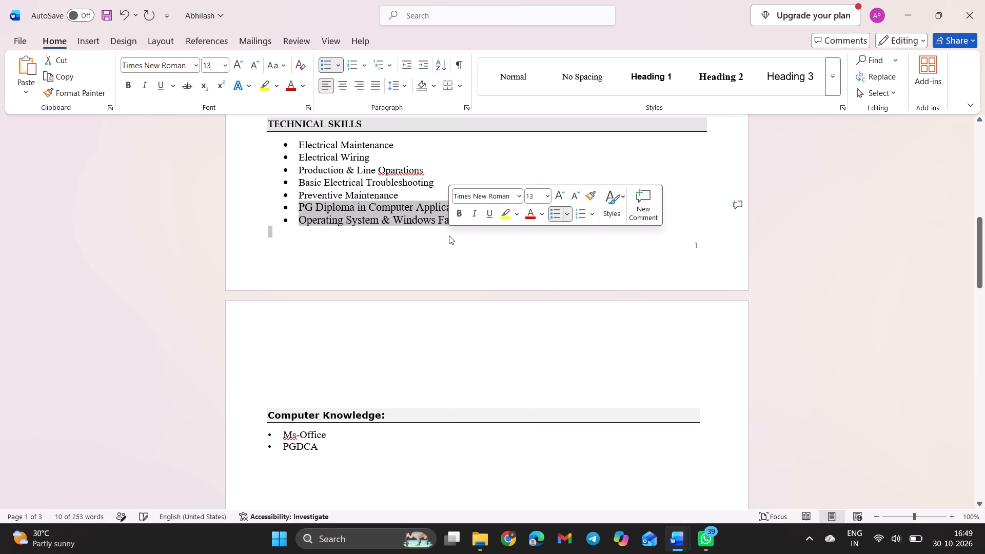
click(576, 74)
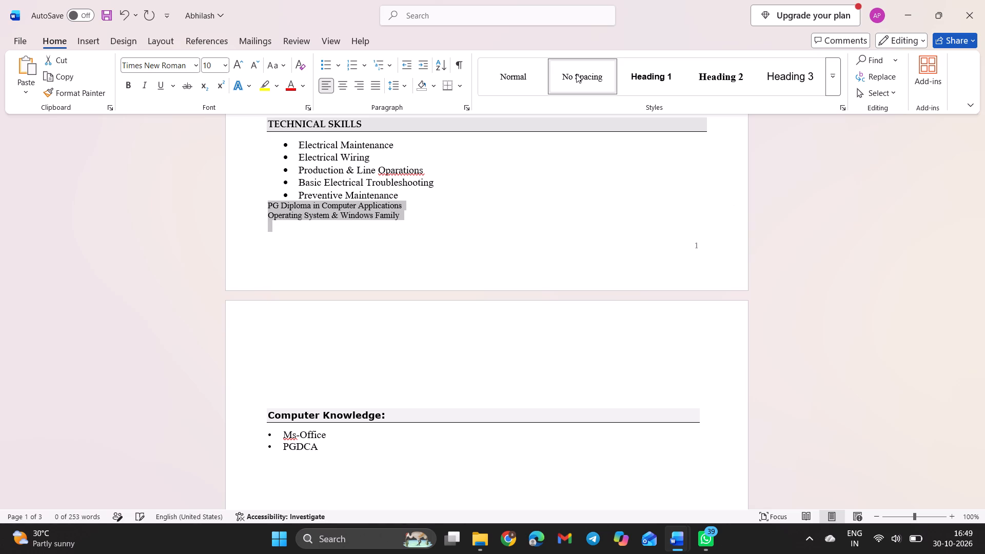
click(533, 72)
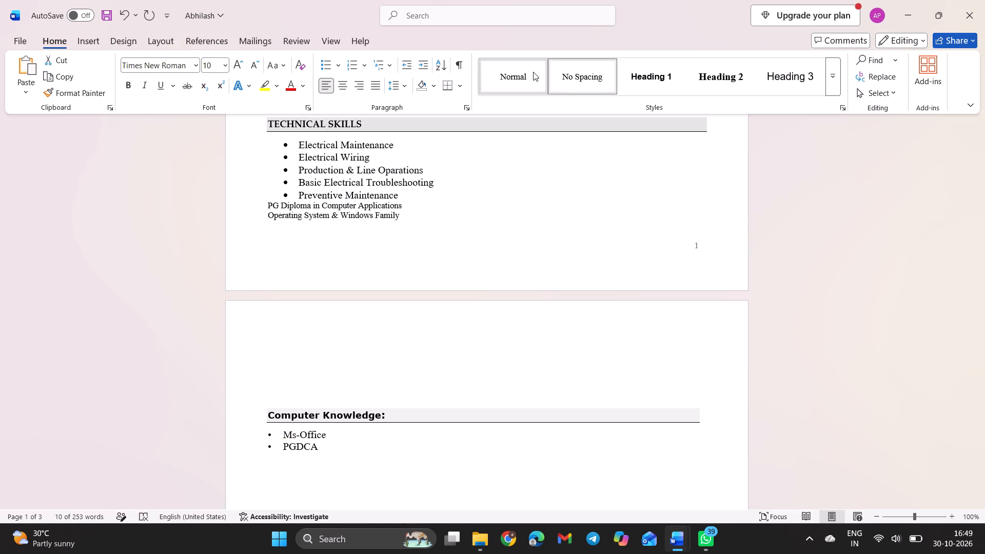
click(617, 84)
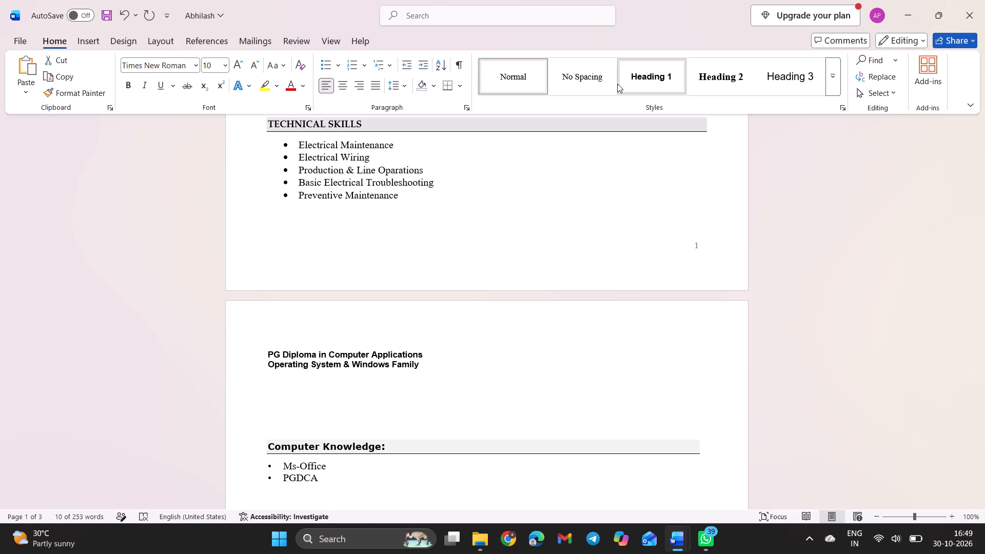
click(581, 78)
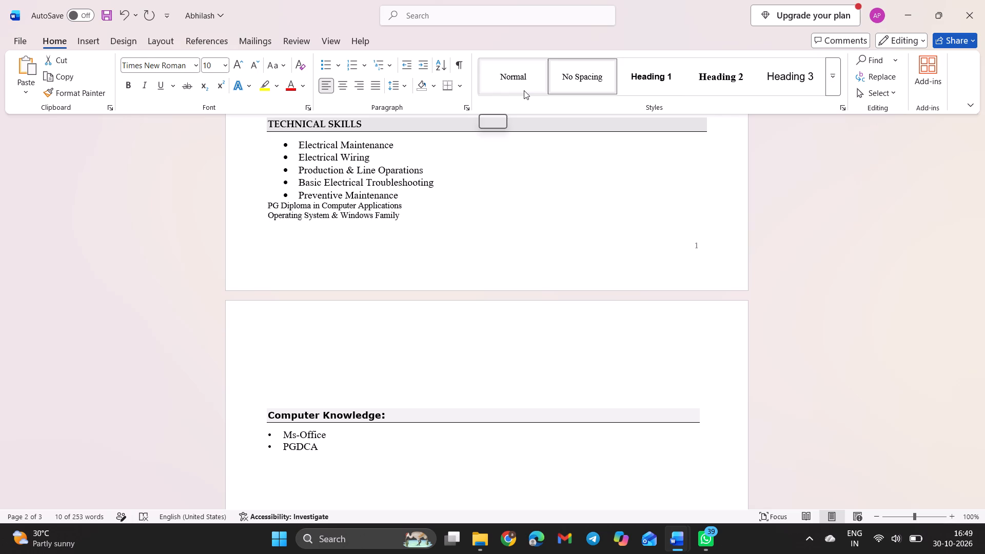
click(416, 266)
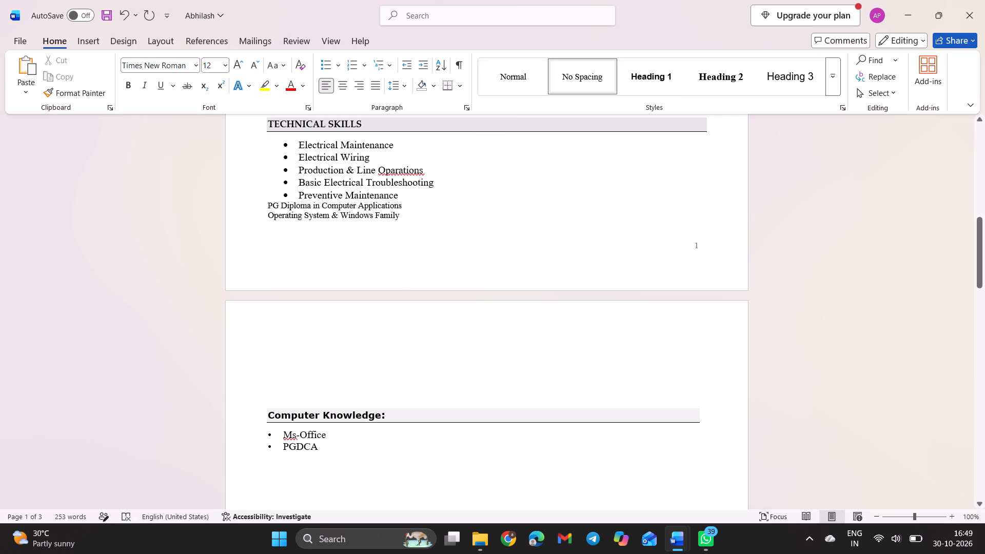
Delete the "PG Diploma in Computer Applications" and "Operating System & Windows Family" lines below Preventive Maintenance.
drag(267, 205, 379, 224)
key(BackSpace)
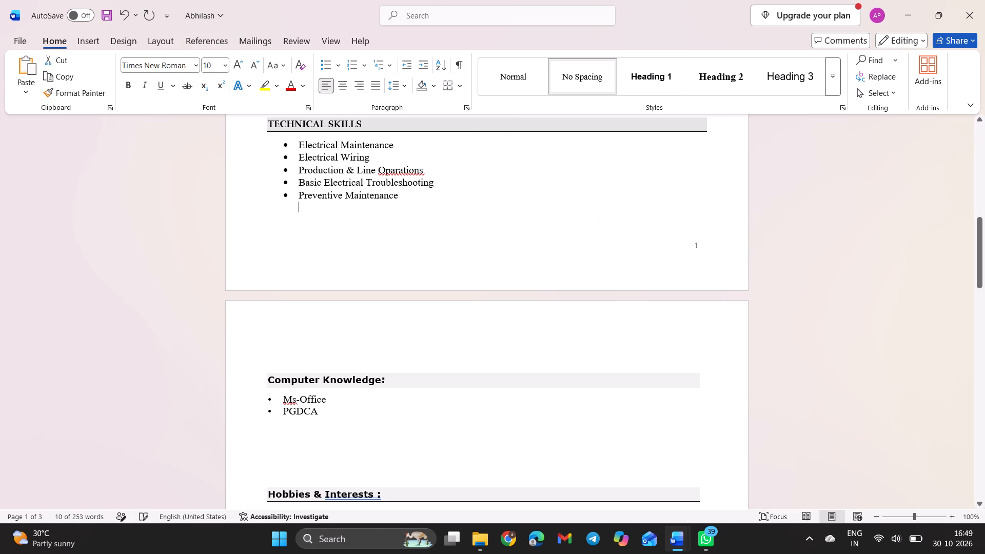
Add a new bullet below Preventive Maintenance reading "Technical knowledge on PGDCA".
click(400, 195)
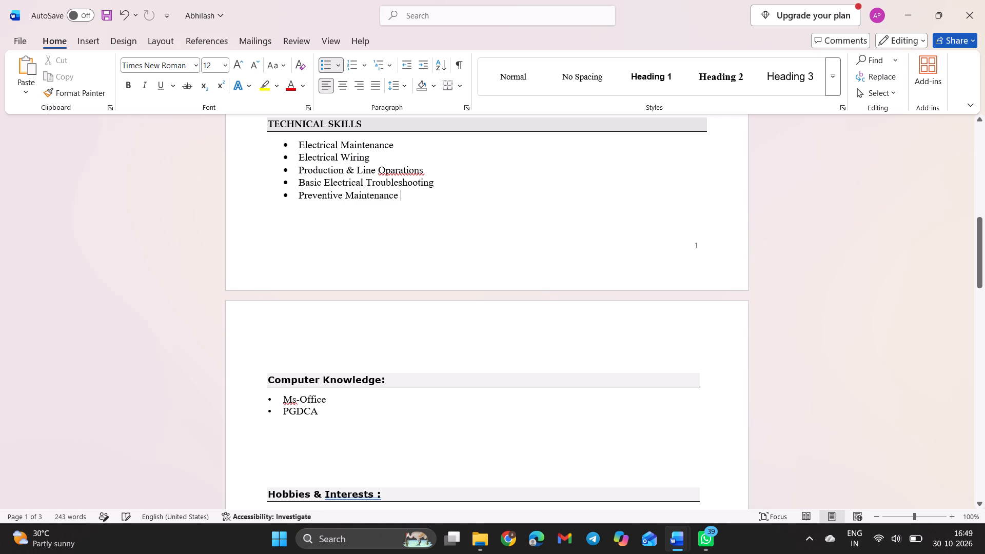
key(Return)
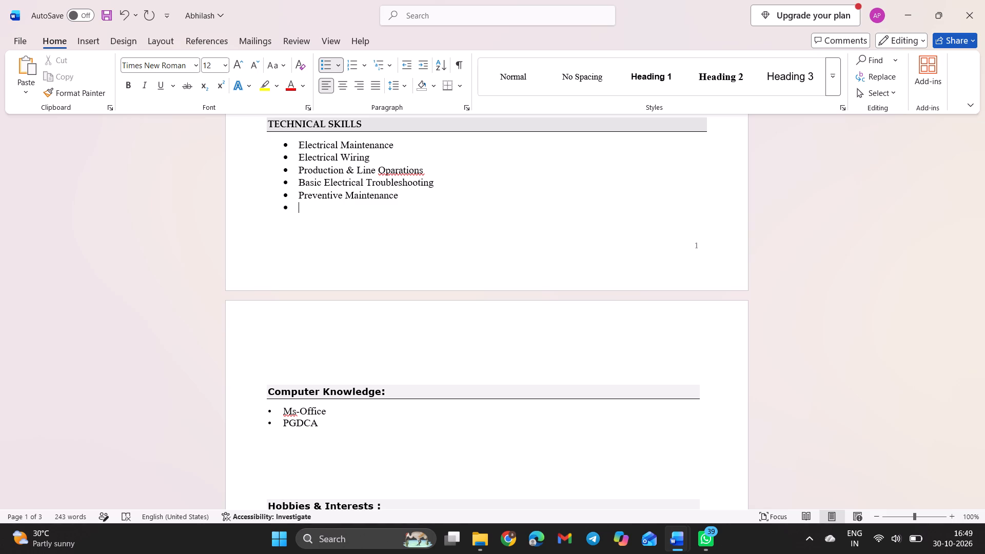
key(t)
text(ECH)
key(BackSpace)
key(BackSpace)
key(BackSpace)
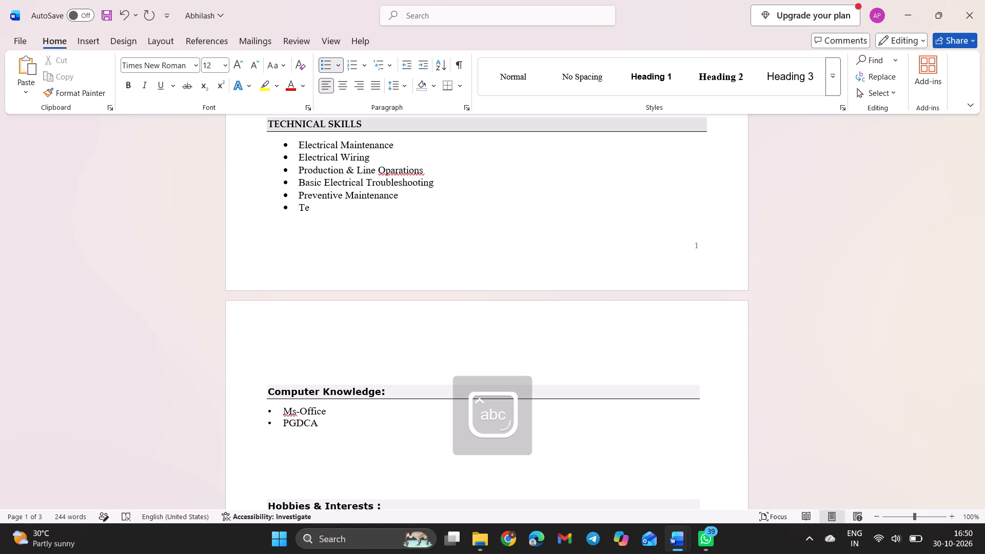
text(chn)
key(i)
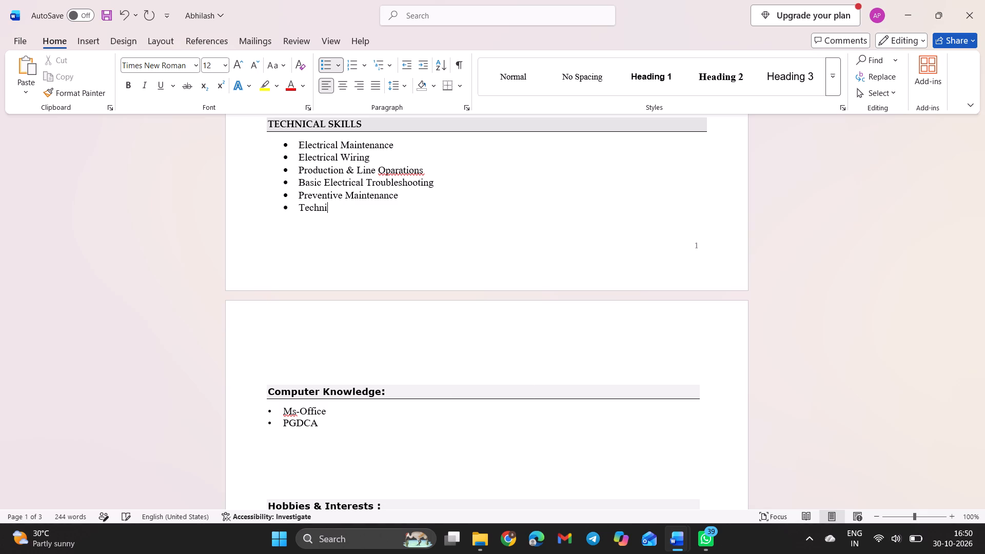
text(cal)
key(space)
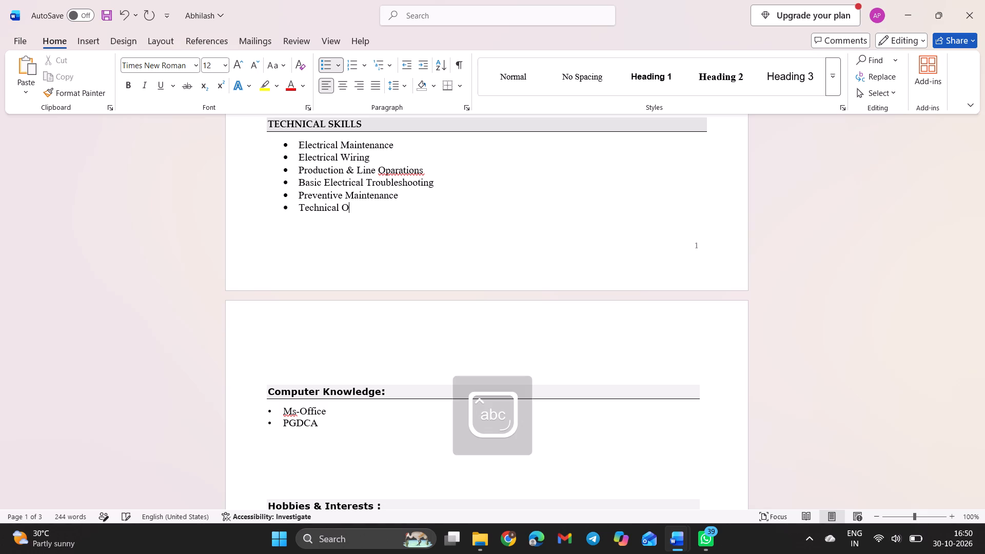
key(p)
key(BackSpace)
key(BackSpace)
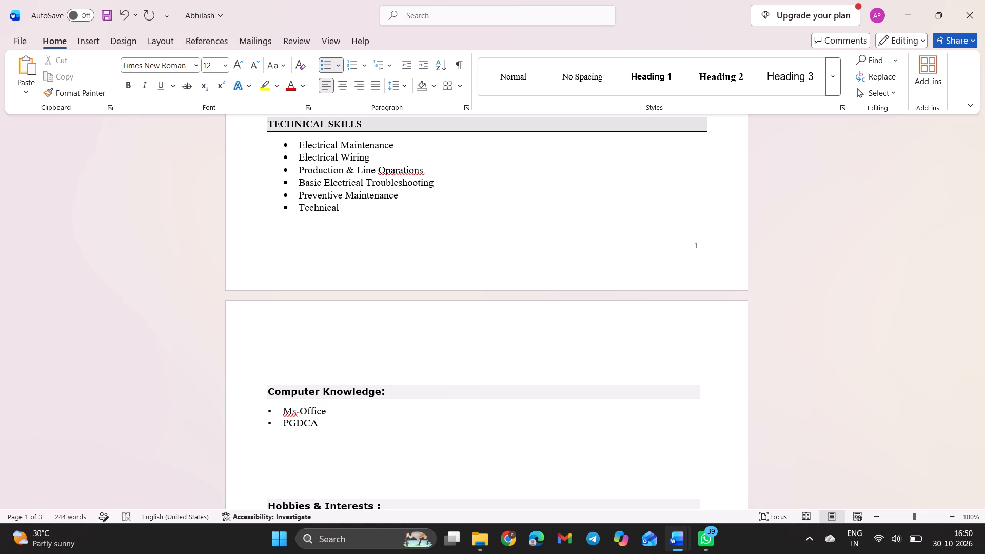
text(kon)
key(BackSpace)
key(BackSpace)
text(nowle)
text(dge)
key(space)
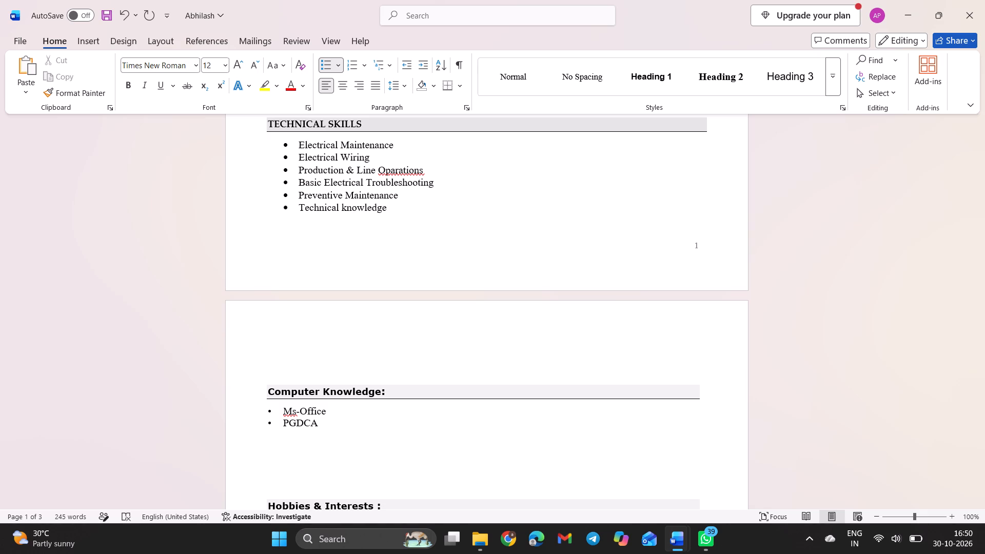
text(on)
key(space)
text(PGD)
text(CA)
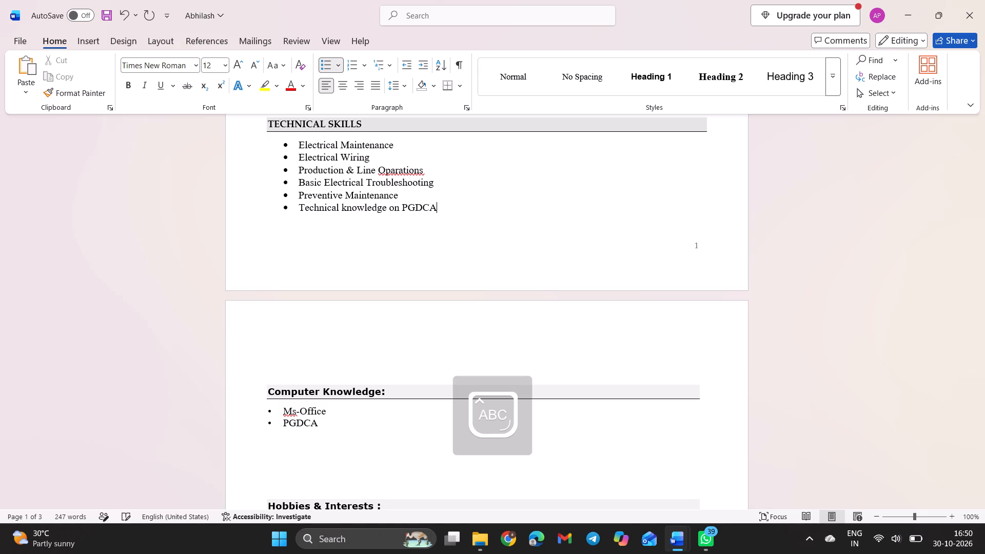
Add a new bullet below "Technical knowledge on PGDCA" reading "Operating System & MS-Office".
key(Return)
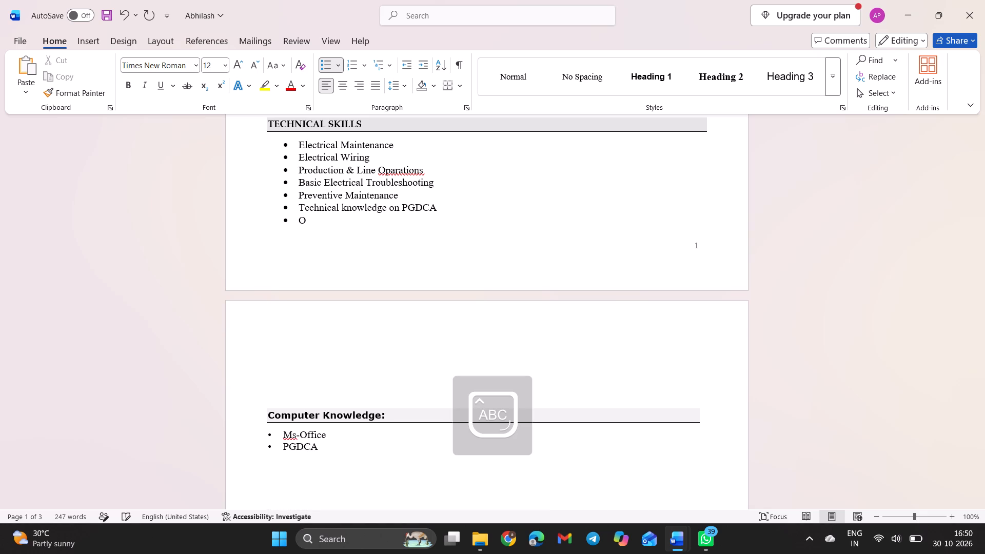
key(p)
key(BackSpace)
key(p)
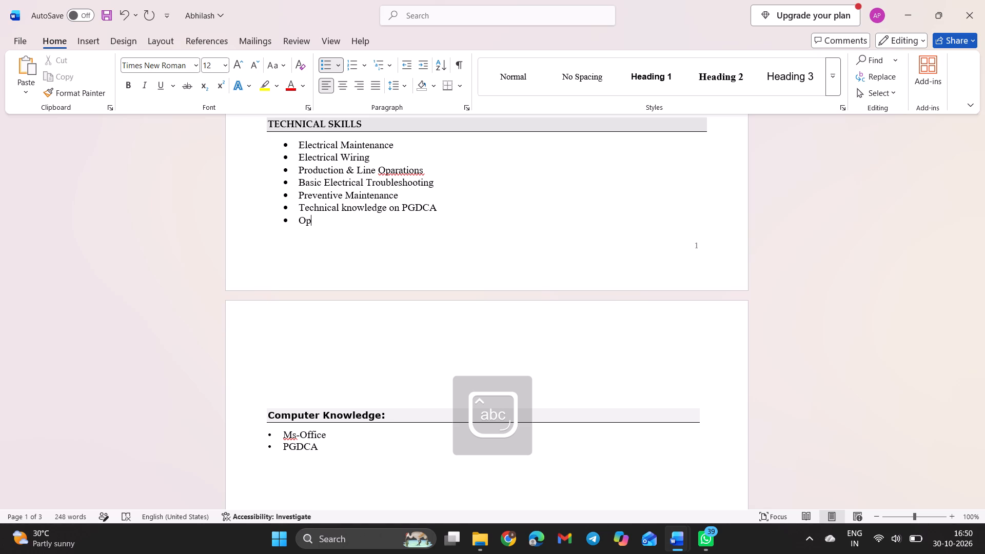
text(era)
key(t)
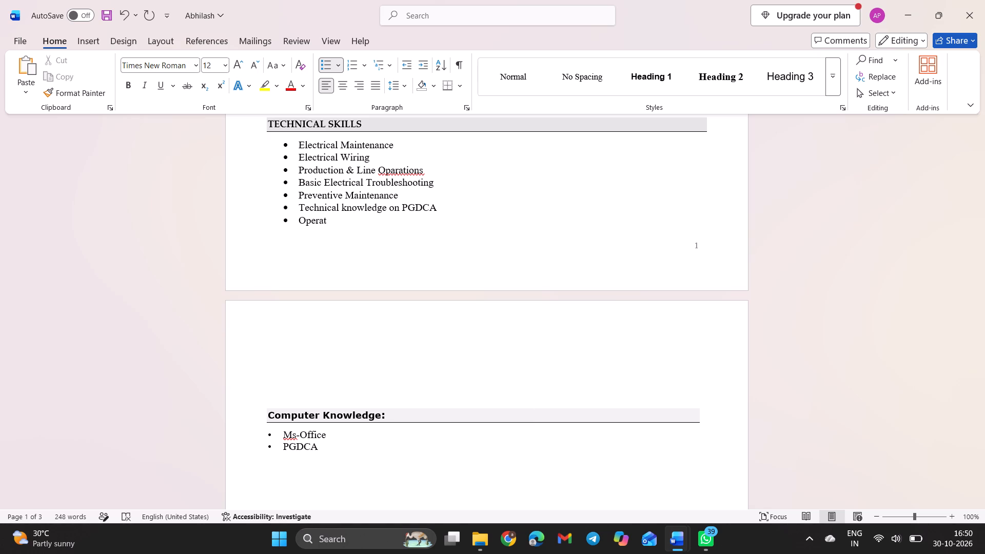
text(ing)
key(space)
text(sys)
text(tem=====])
key(BackSpace)
key(BackSpace)
key(BackSpace)
key(BackSpace)
key(BackSpace)
key(BackSpace)
key(BackSpace)
key(BackSpace)
key(BackSpace)
key(BackSpace)
key(BackSpace)
key(BackSpace)
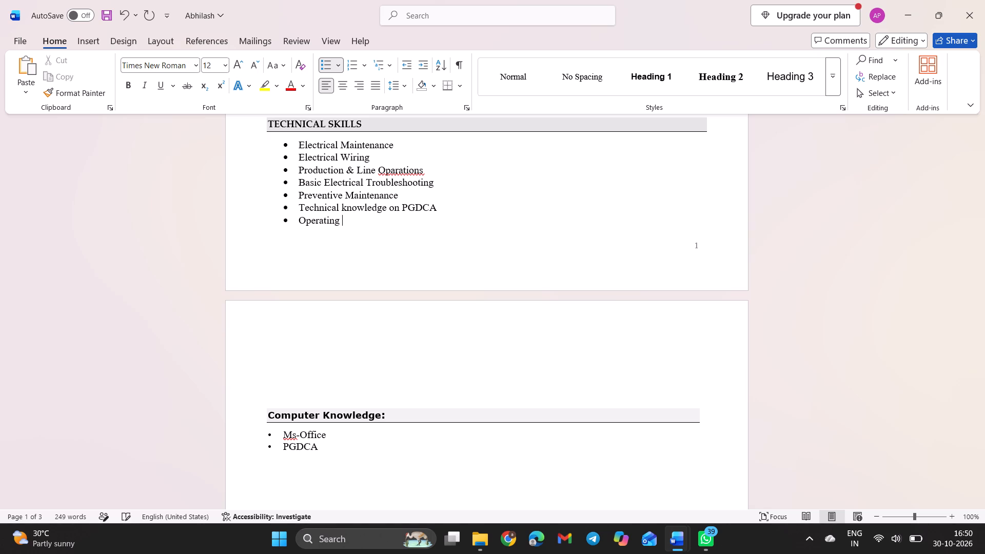
text(YS)
key(BackSpace)
key(BackSpace)
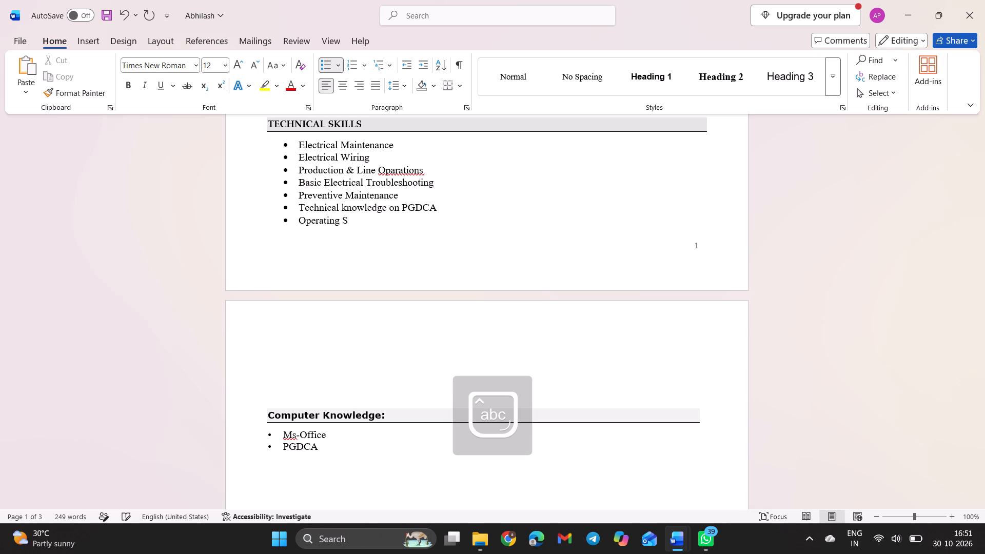
text(ystem)
key(space)
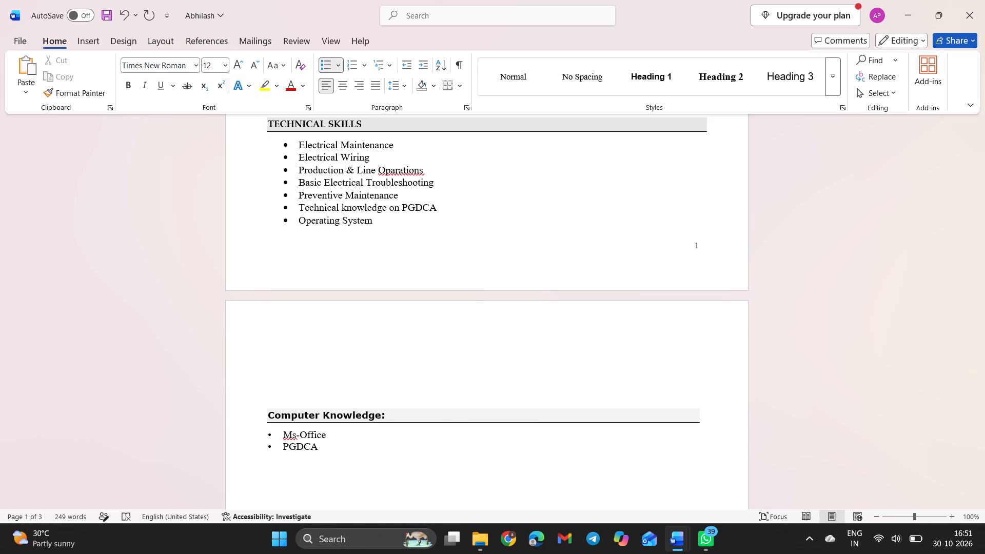
key(s)
key(BackSpace)
text(an)
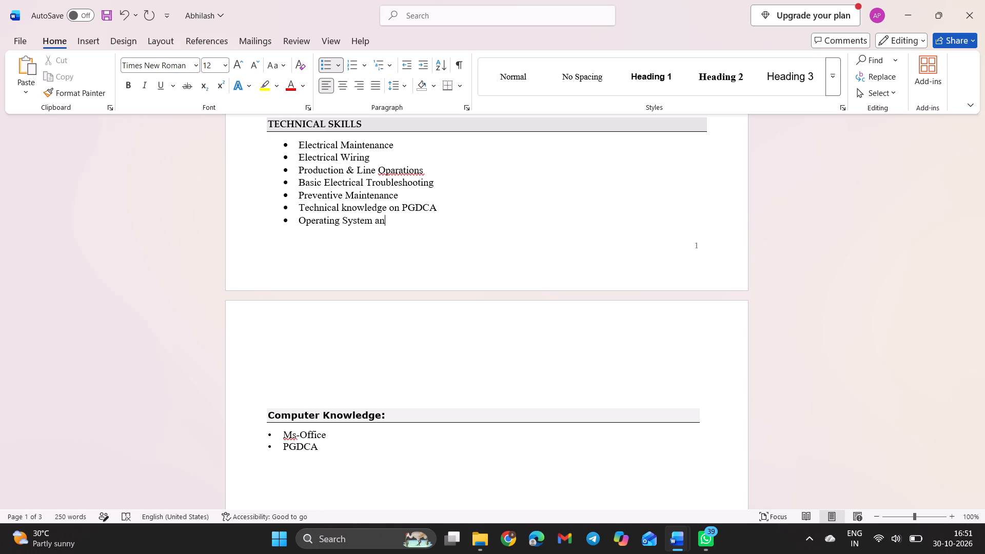
key(equal)
key(BackSpace)
key(BackSpace)
key(BackSpace)
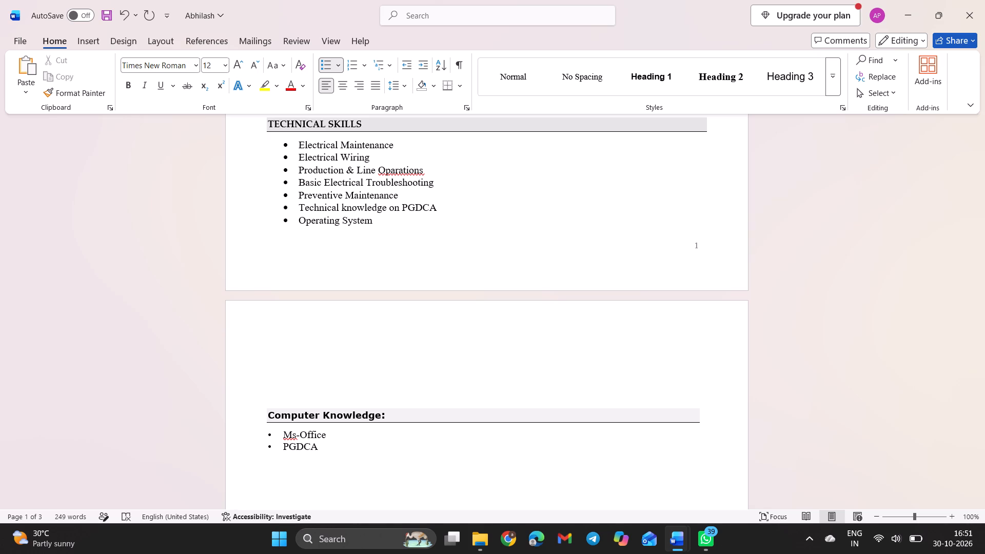
key(shift+ampersand)
key(space)
text(m)
key(BackSpace)
key(m)
key(s)
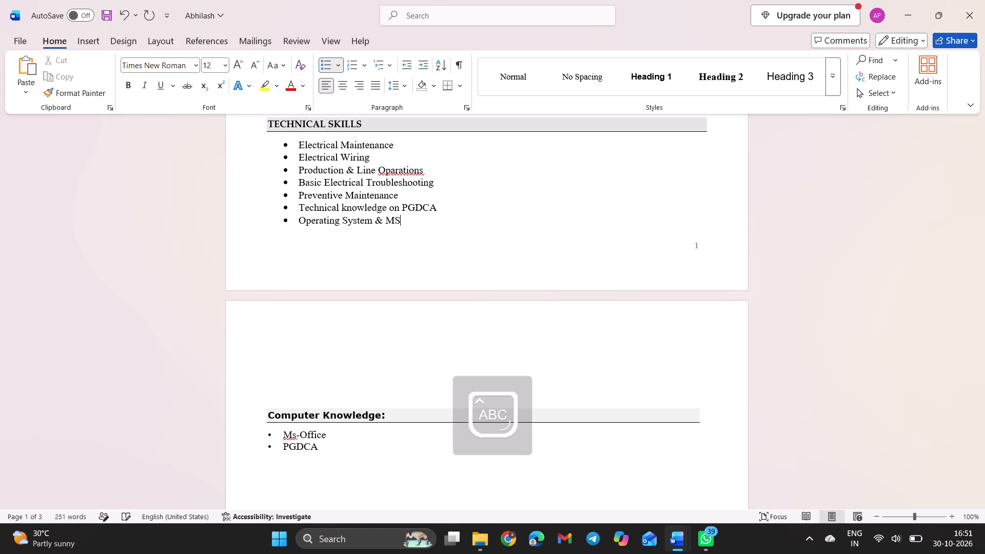
key(minus)
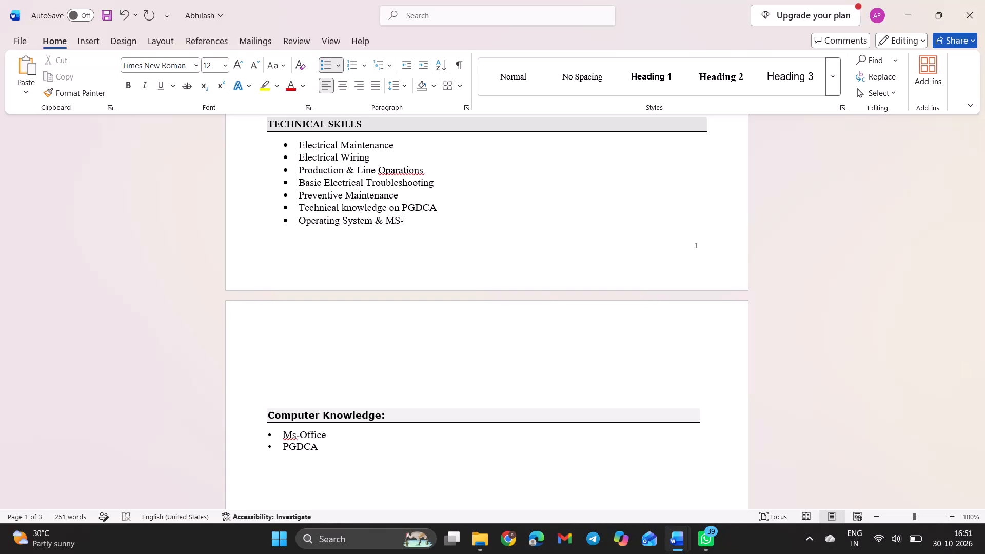
key(o)
key(BackSpace)
key(o)
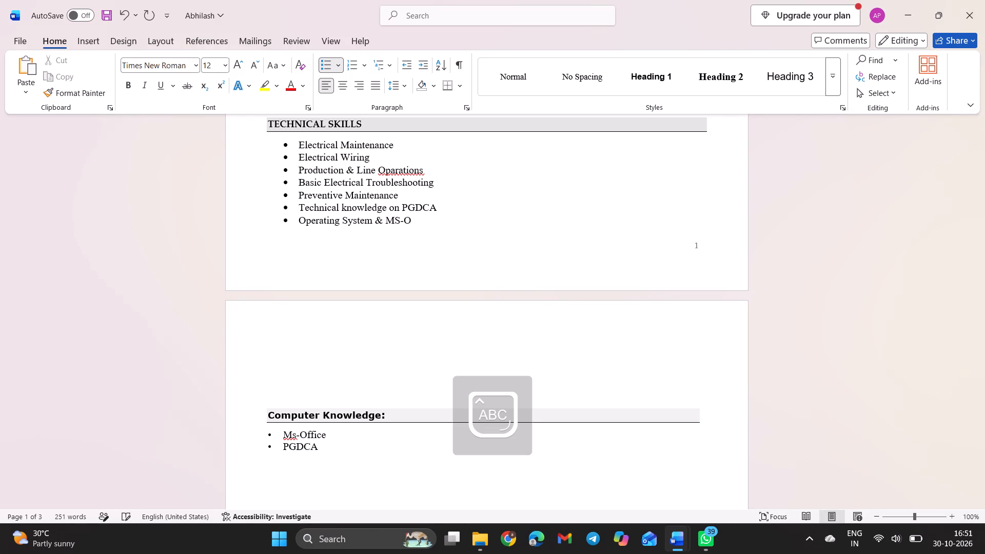
text(ffice)
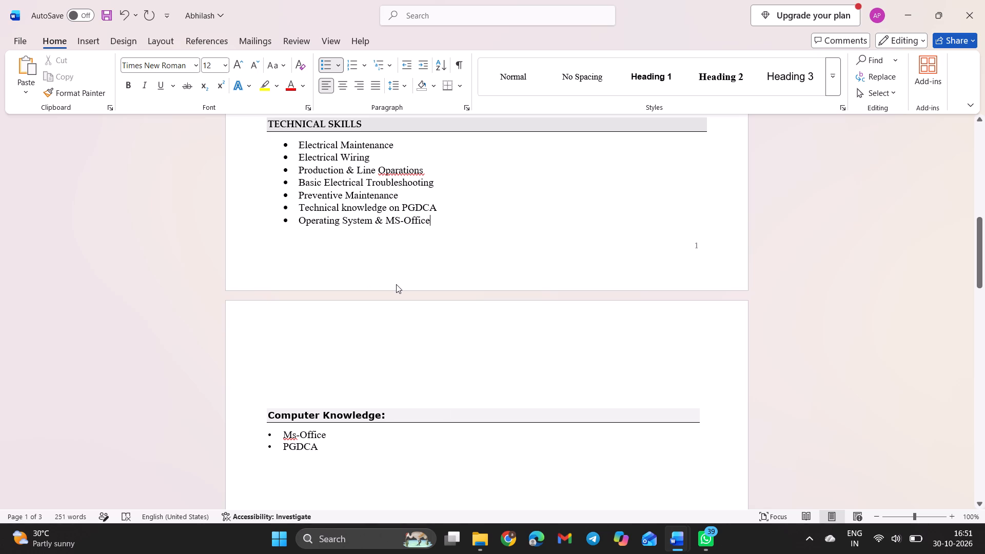
Delete the Computer Knowledge heading and its Ms-Office and PGDCA bullets from the second page.
scroll(501, 486, down, 3)
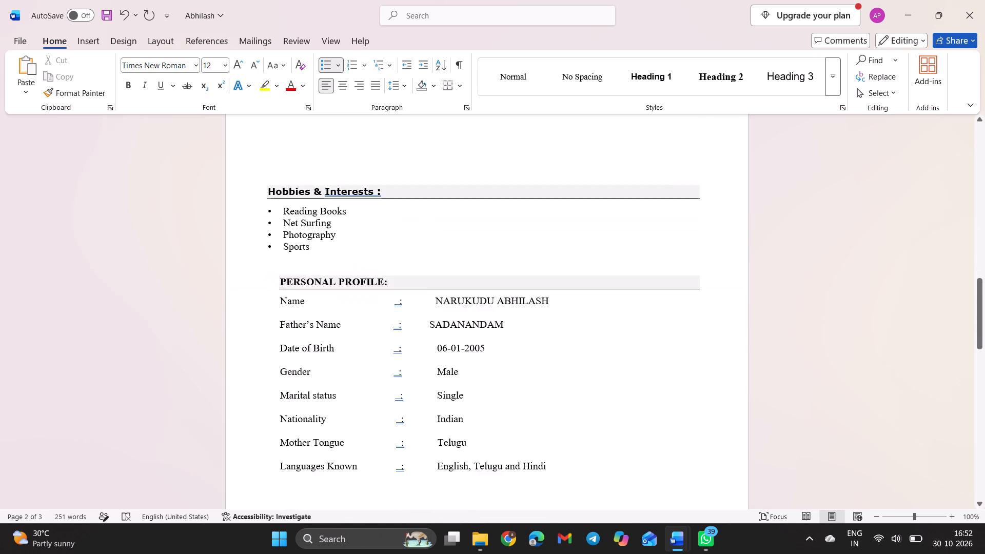
scroll(501, 486, down, 2)
scroll(502, 494, up, 1)
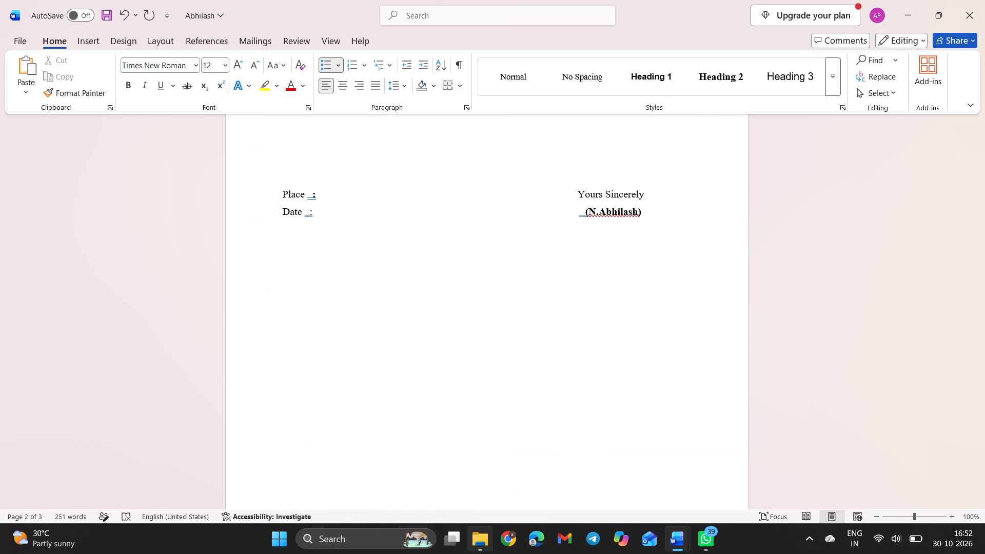
scroll(480, 553, up, 1)
scroll(487, 313, up, 3)
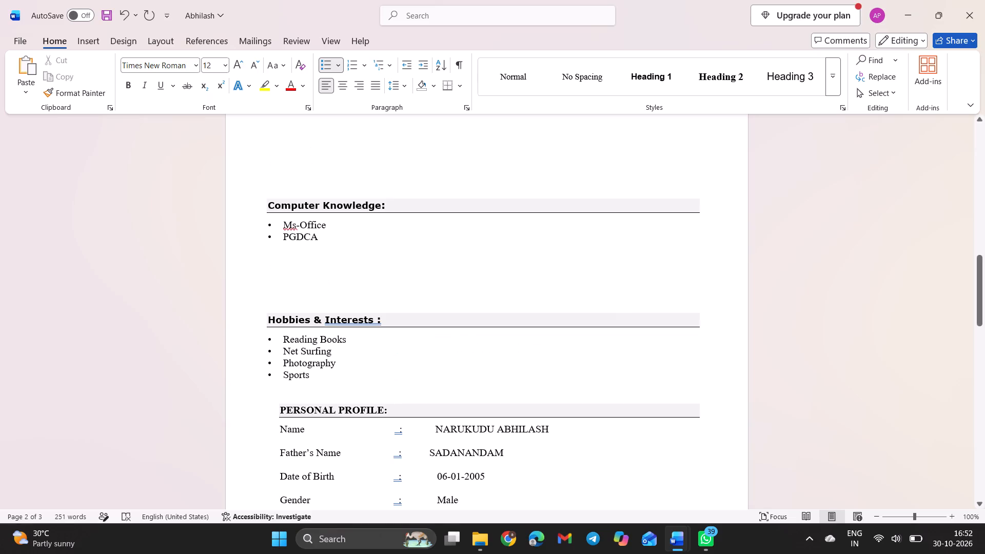
scroll(487, 313, down, 1)
ctrl+scroll(487, 313, up, 1)
ctrl+scroll(487, 313, down, 1)
ctrl+scroll(487, 313, up, 1)
ctrl+scroll(487, 313, down, 1)
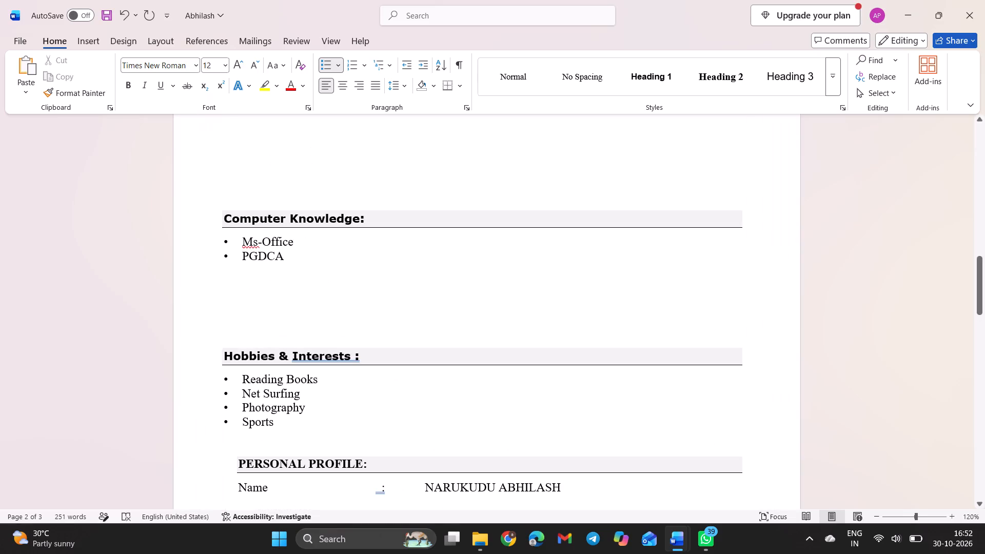
ctrl+scroll(585, 242, down, 5)
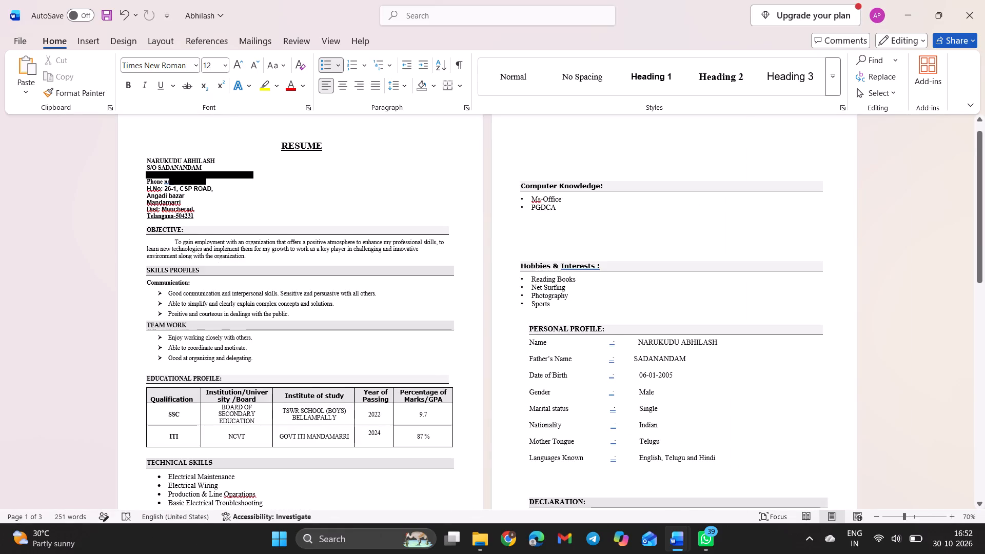
drag(521, 187, 601, 217)
double_click(601, 217)
drag(573, 217, 468, 156)
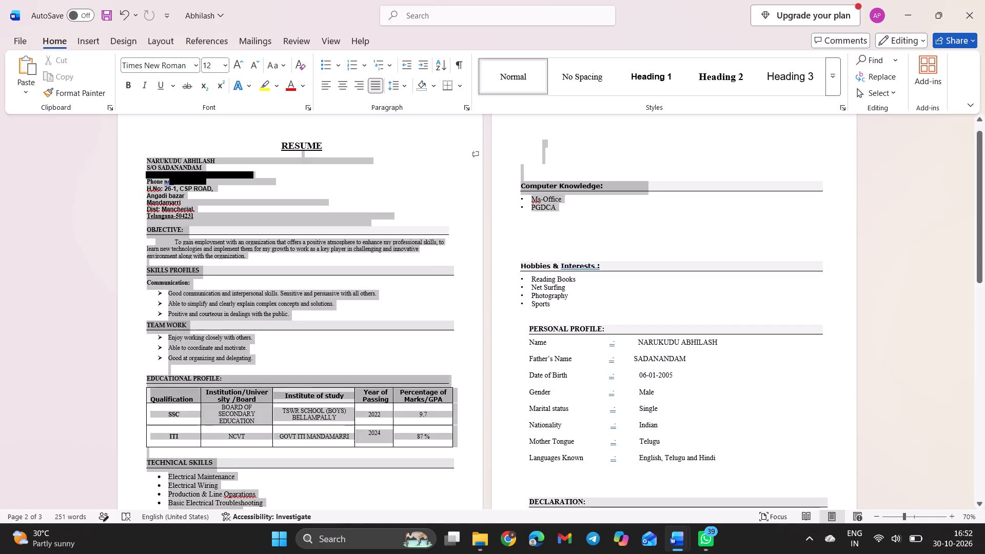
drag(468, 156, 522, 184)
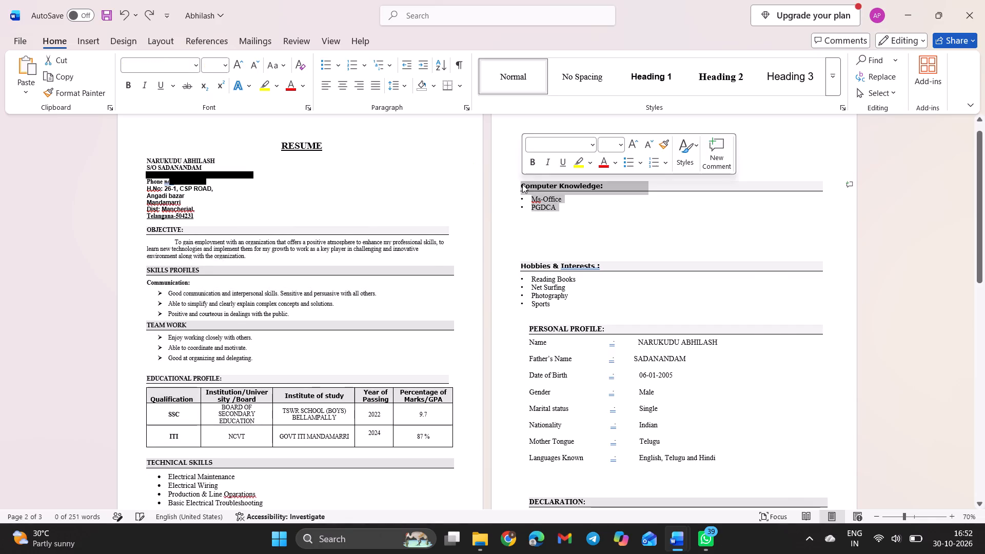
key(Delete)
Remove the blank lines above the Hobbies & Interests heading so the section starts at the top of the second page.
click(525, 223)
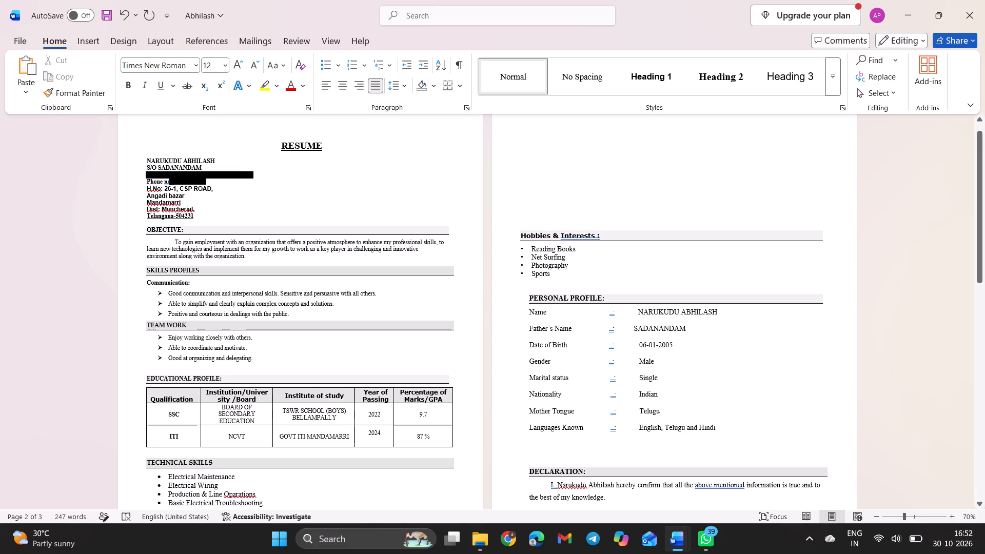
key(BackSpace)
key(BackSpace)
key(BackSpace)
key(BackSpace)
key(BackSpace)
key(BackSpace)
key(BackSpace)
key(BackSpace)
key(BackSpace)
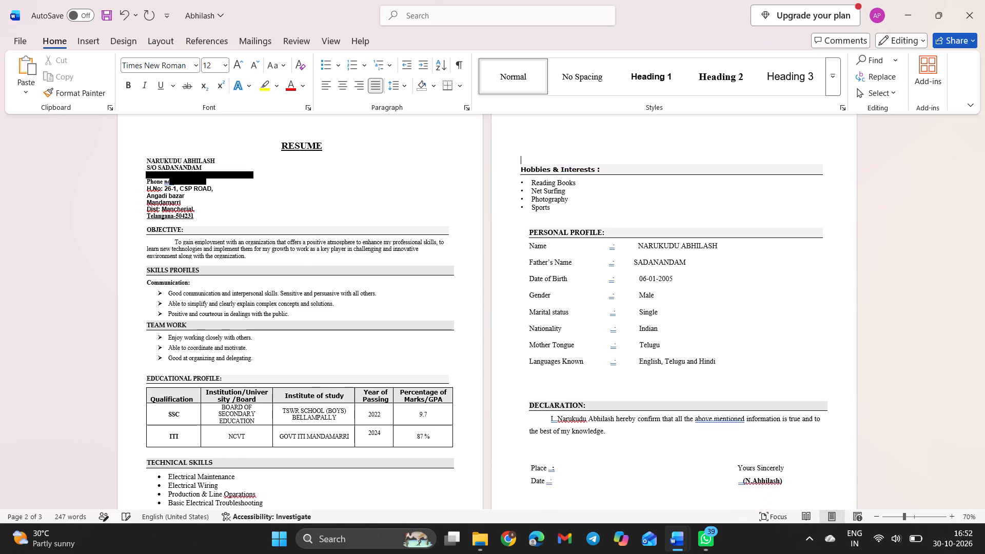
key(BackSpace)
key(BackSpace)
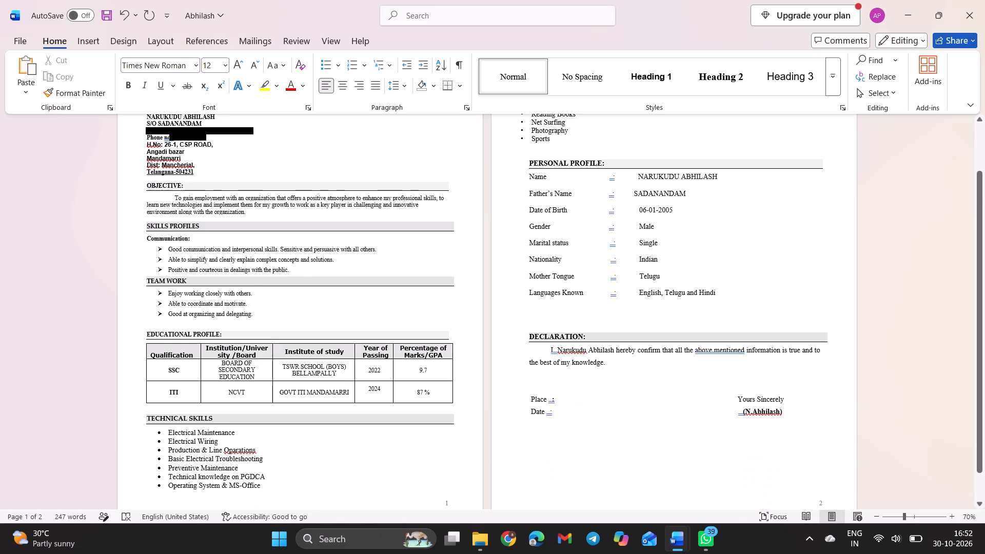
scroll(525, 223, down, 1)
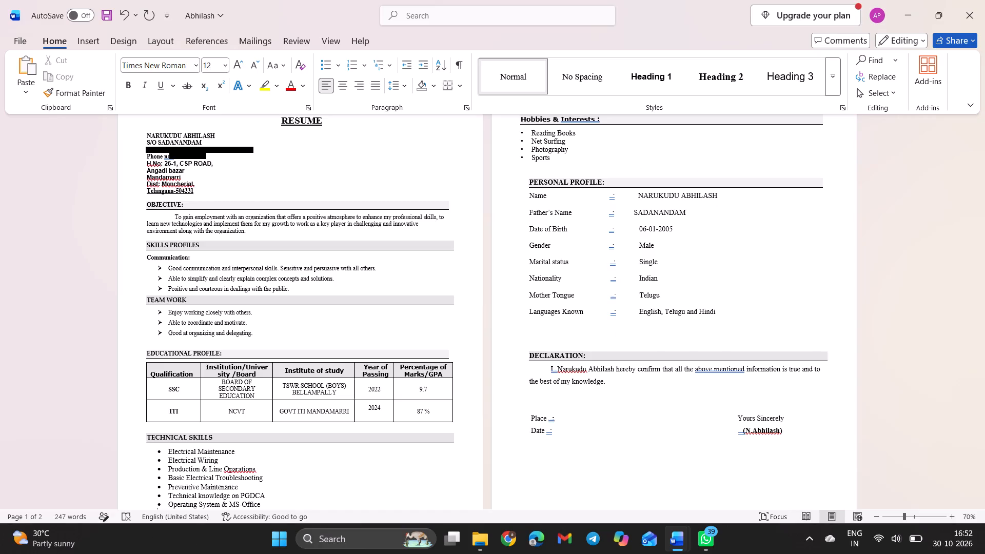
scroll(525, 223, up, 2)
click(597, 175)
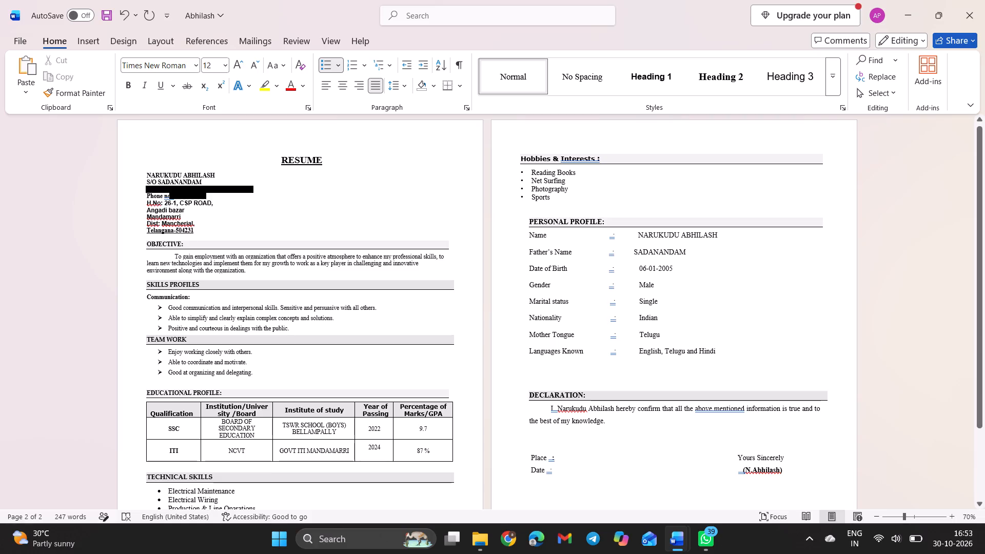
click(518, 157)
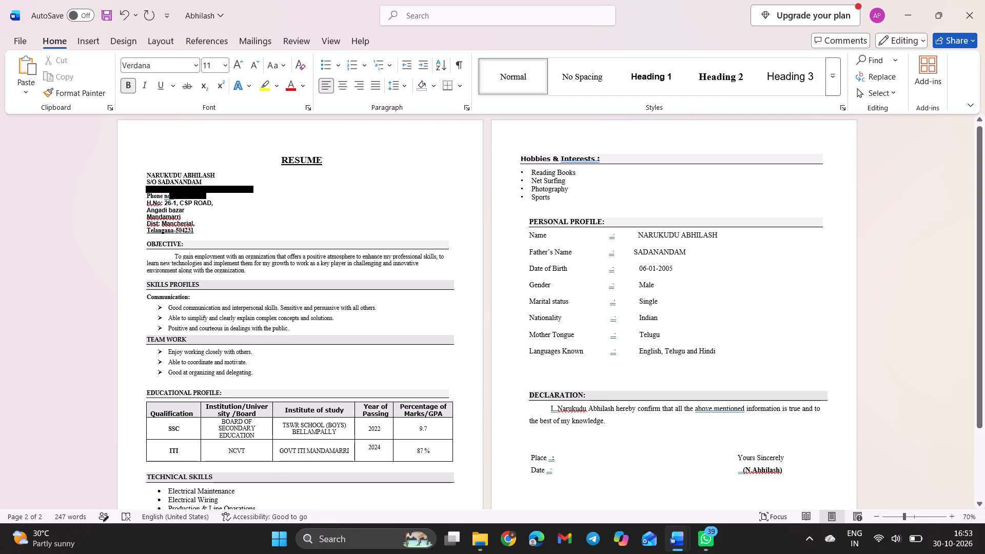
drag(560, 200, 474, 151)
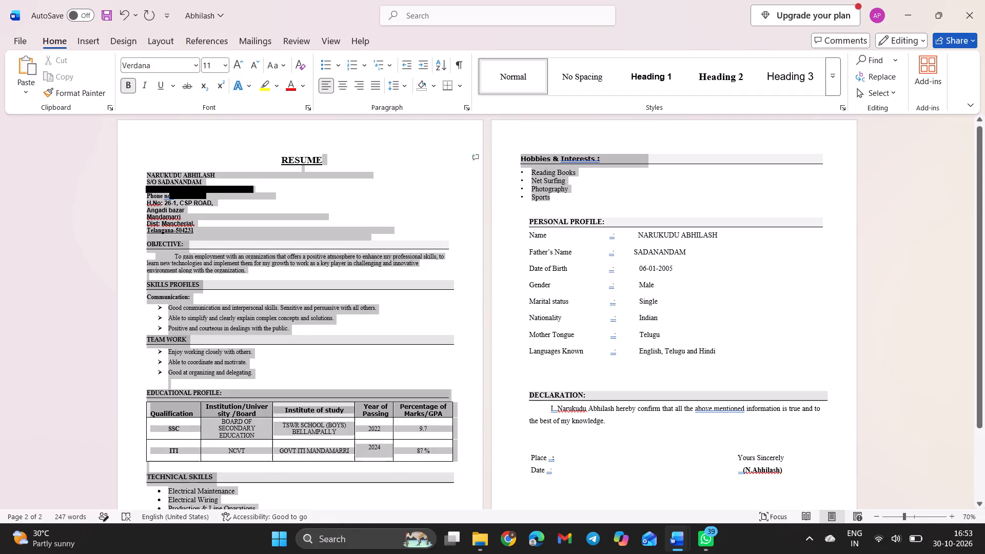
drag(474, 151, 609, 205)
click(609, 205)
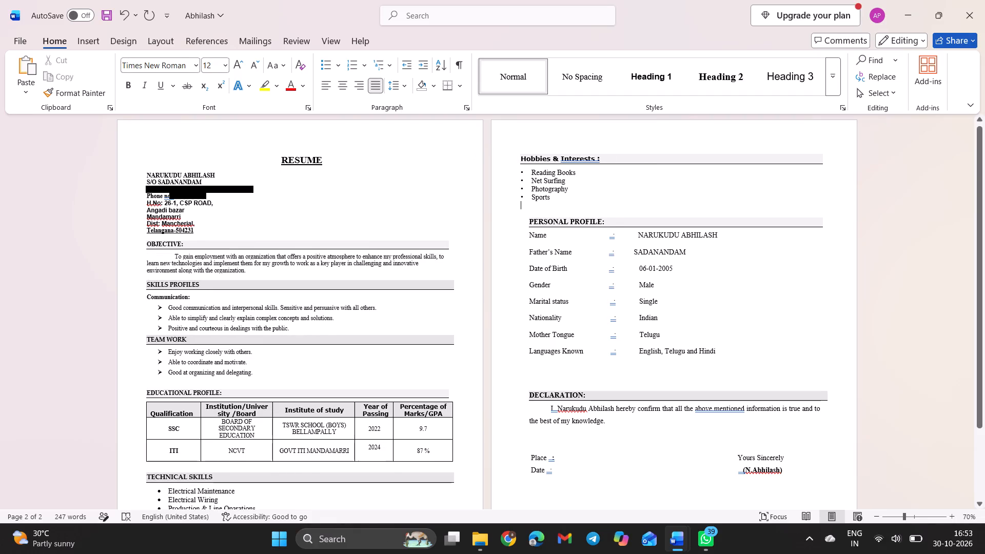
Remove the blank lines between the PERSONAL PROFILE entries, from Name down to Languages Known, so the rows are single-spaced.
click(533, 245)
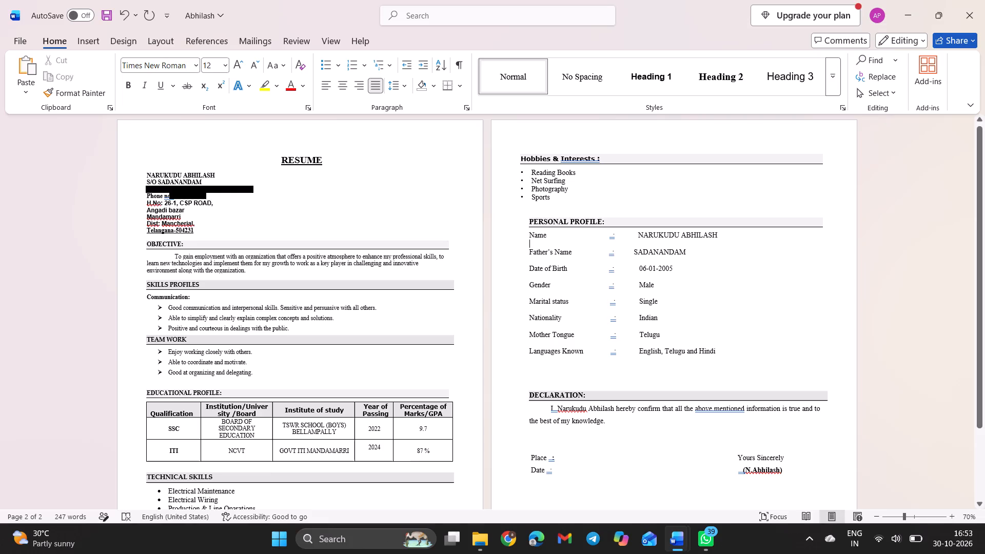
key(BackSpace)
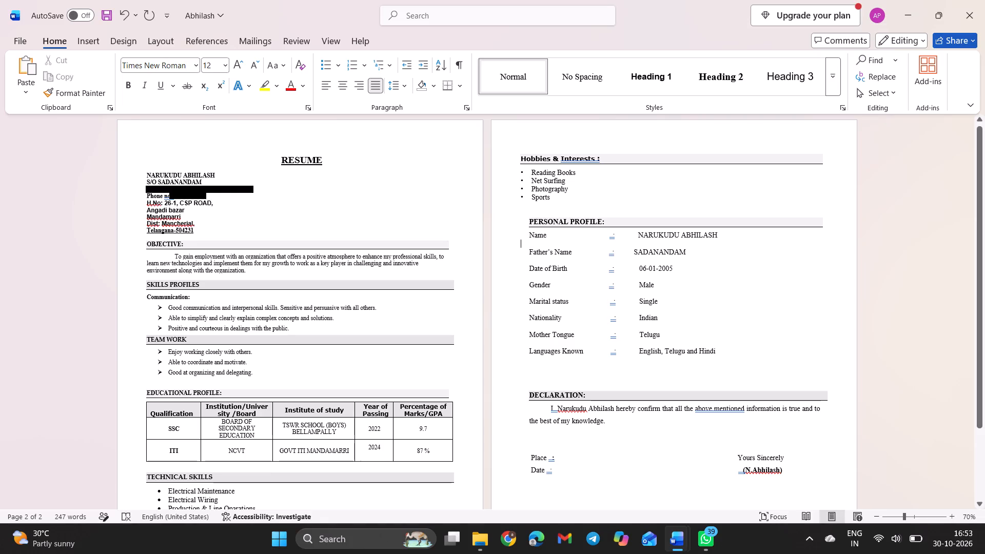
key(BackSpace)
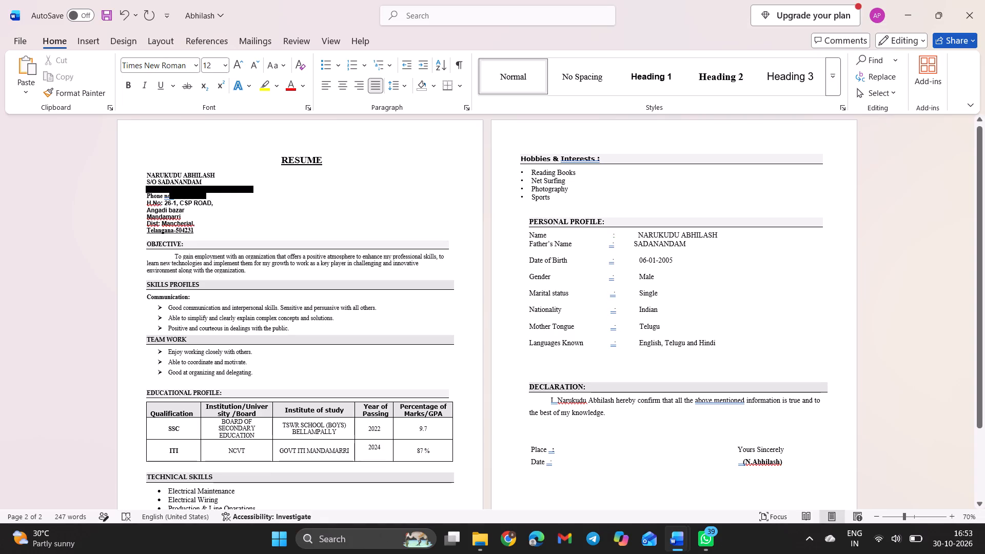
click(532, 255)
key(BackSpace)
key(BackSpace)
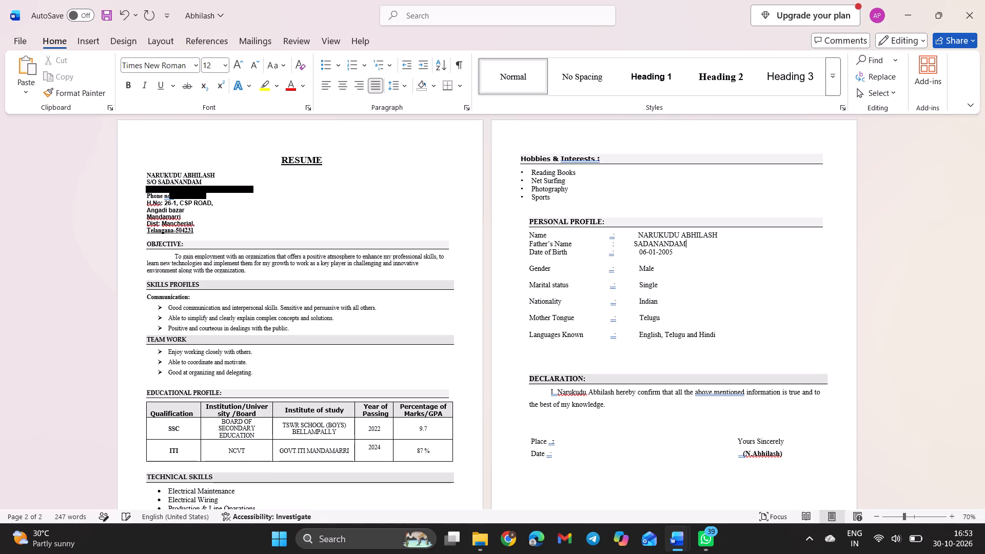
click(535, 261)
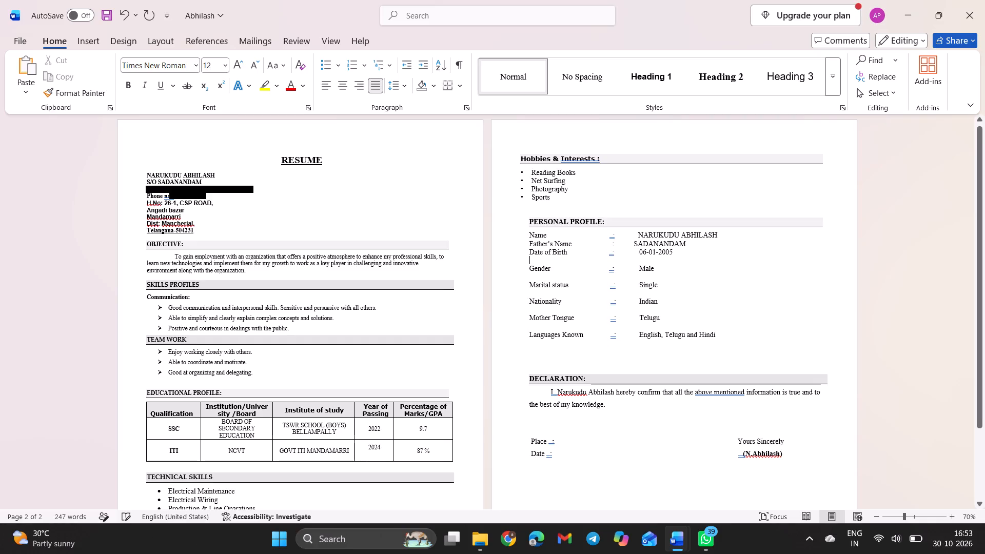
key(BackSpace)
key(BackSpace)
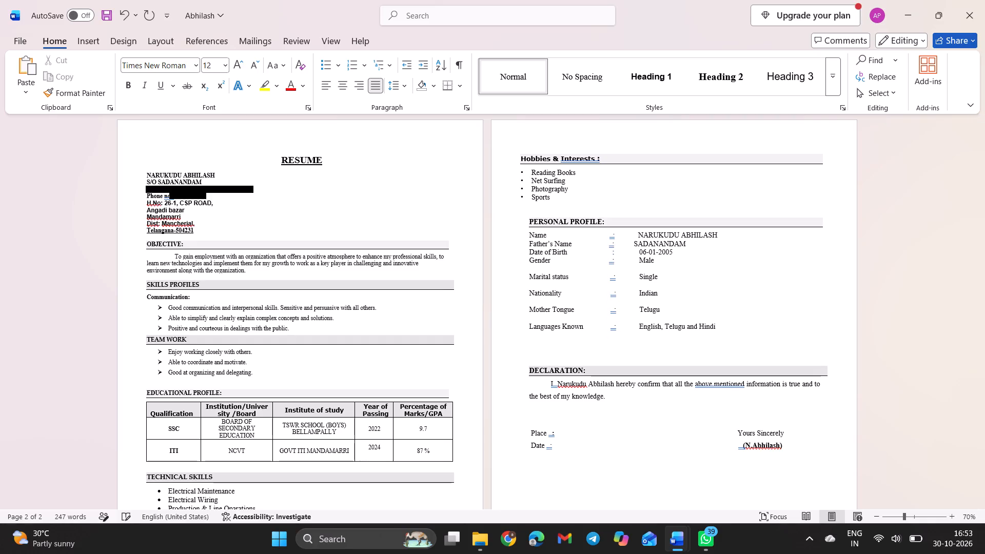
click(531, 269)
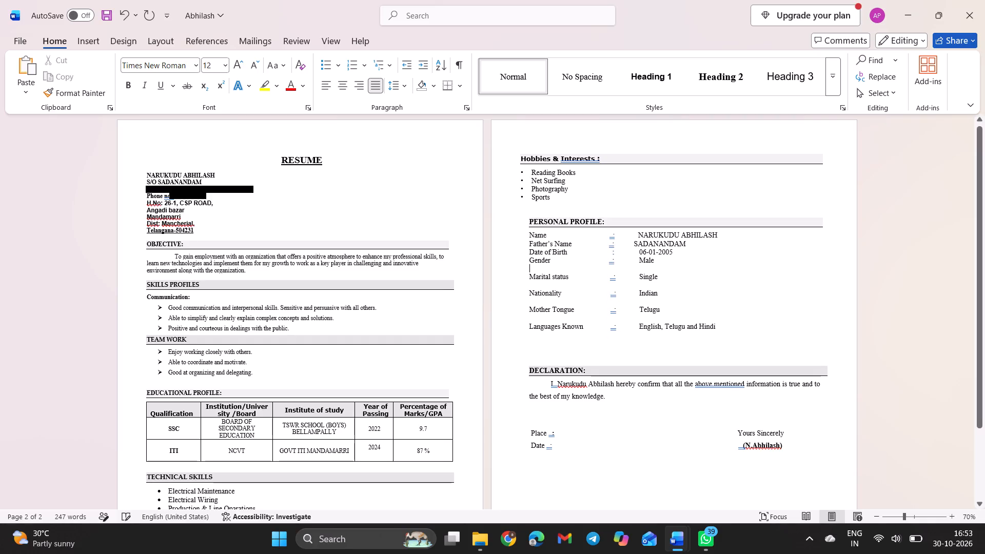
key(BackSpace)
key(BackSpace)
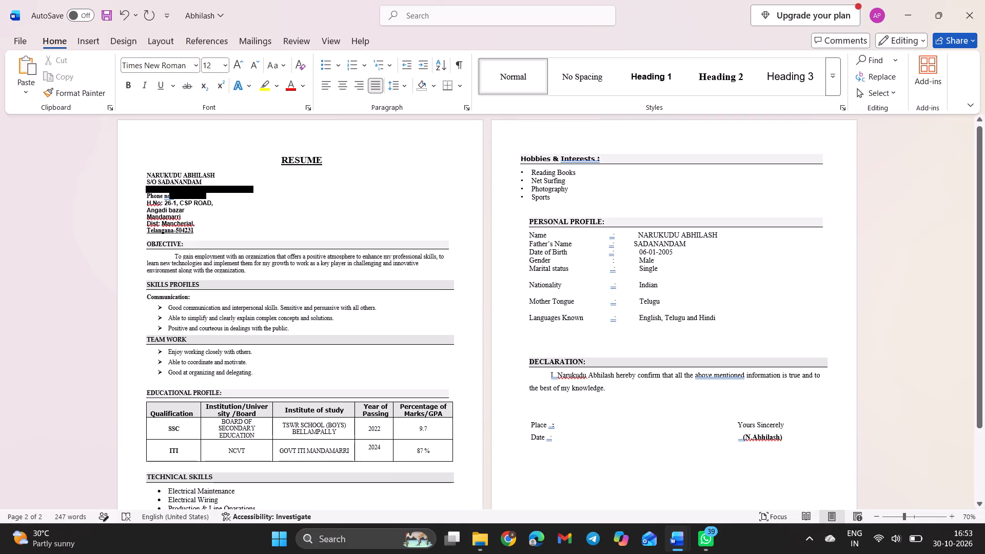
click(536, 274)
key(BackSpace)
key(BackSpace)
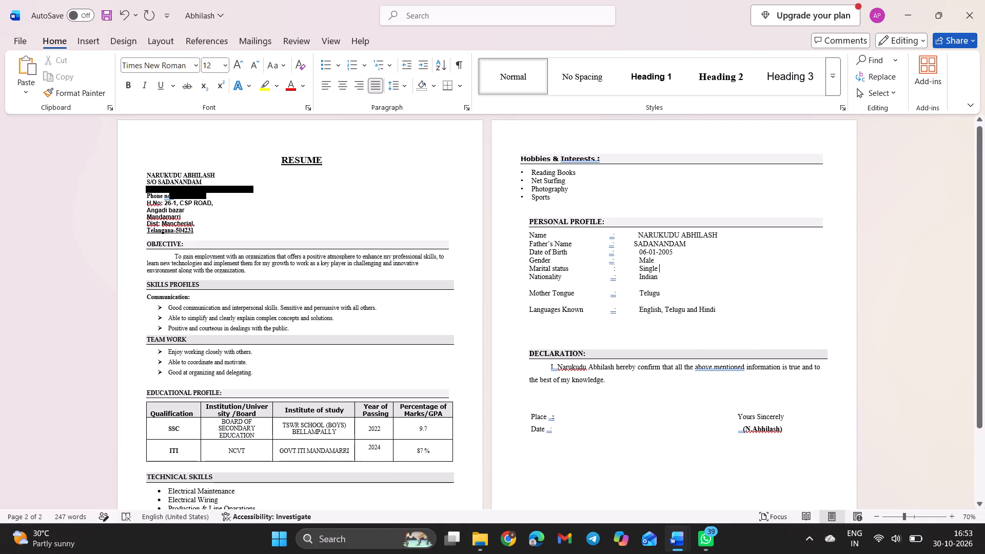
click(535, 287)
key(BackSpace)
key(BackSpace)
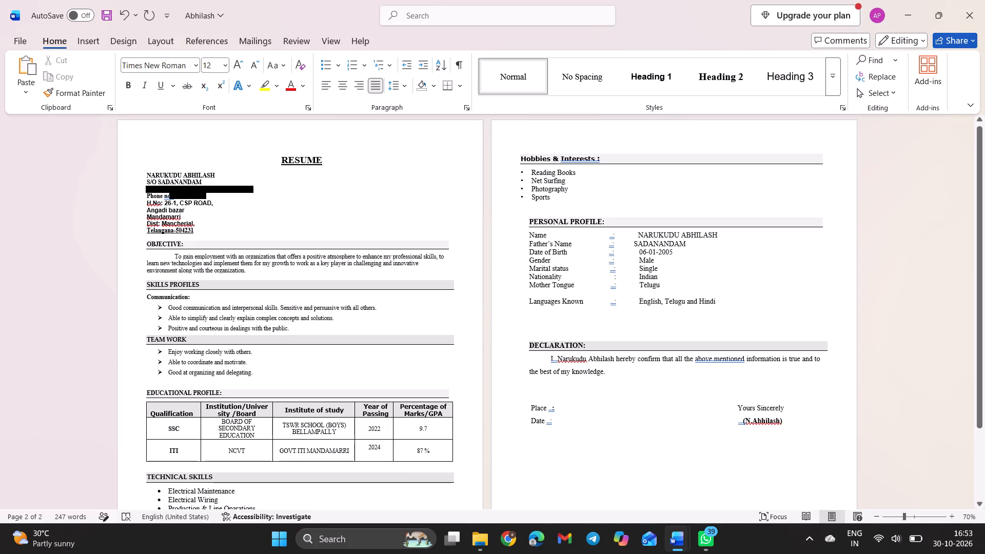
click(530, 294)
key(BackSpace)
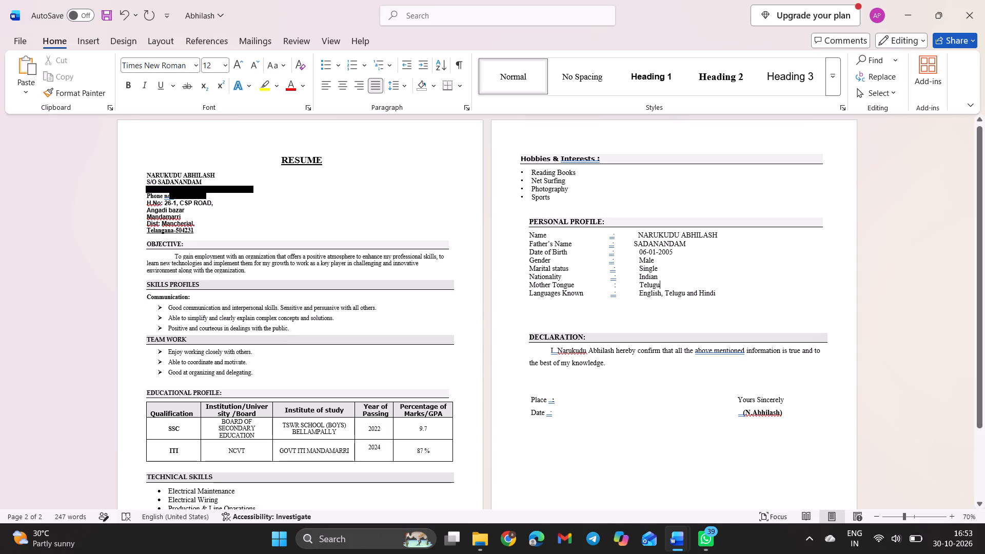
Delete surplus blank lines and their leftover spaces above the DECLARATION heading to narrow the gap below Languages Known.
click(529, 325)
key(BackSpace)
key(BackSpace)
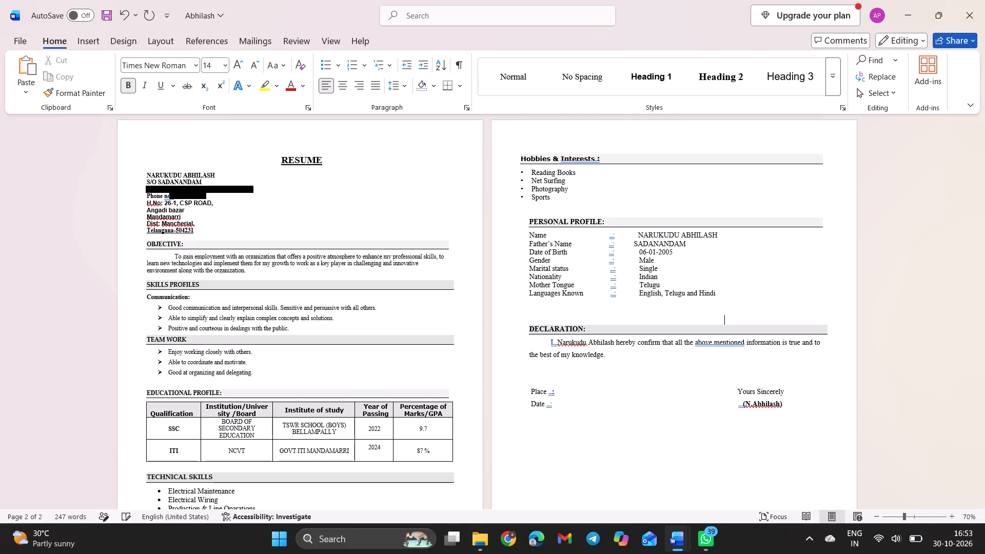
key(BackSpace)
key(BackSpace)
key(BackSpace)
key(BackSpace)
key(BackSpace)
key(BackSpace)
key(BackSpace)
key(BackSpace)
key(BackSpace)
key(BackSpace)
key(BackSpace)
key(BackSpace)
key(BackSpace)
key(BackSpace)
key(BackSpace)
key(BackSpace)
key(BackSpace)
key(BackSpace)
key(BackSpace)
key(BackSpace)
key(BackSpace)
key(BackSpace)
key(BackSpace)
key(BackSpace)
key(BackSpace)
key(BackSpace)
key(BackSpace)
key(BackSpace)
key(BackSpace)
key(BackSpace)
key(BackSpace)
key(BackSpace)
key(BackSpace)
key(BackSpace)
key(BackSpace)
key(BackSpace)
key(BackSpace)
key(BackSpace)
key(BackSpace)
key(BackSpace)
key(BackSpace)
key(BackSpace)
key(BackSpace)
key(BackSpace)
key(BackSpace)
key(BackSpace)
key(BackSpace)
key(BackSpace)
key(BackSpace)
key(BackSpace)
key(BackSpace)
key(BackSpace)
key(BackSpace)
key(BackSpace)
key(BackSpace)
key(BackSpace)
key(BackSpace)
key(BackSpace)
key(BackSpace)
key(BackSpace)
key(BackSpace)
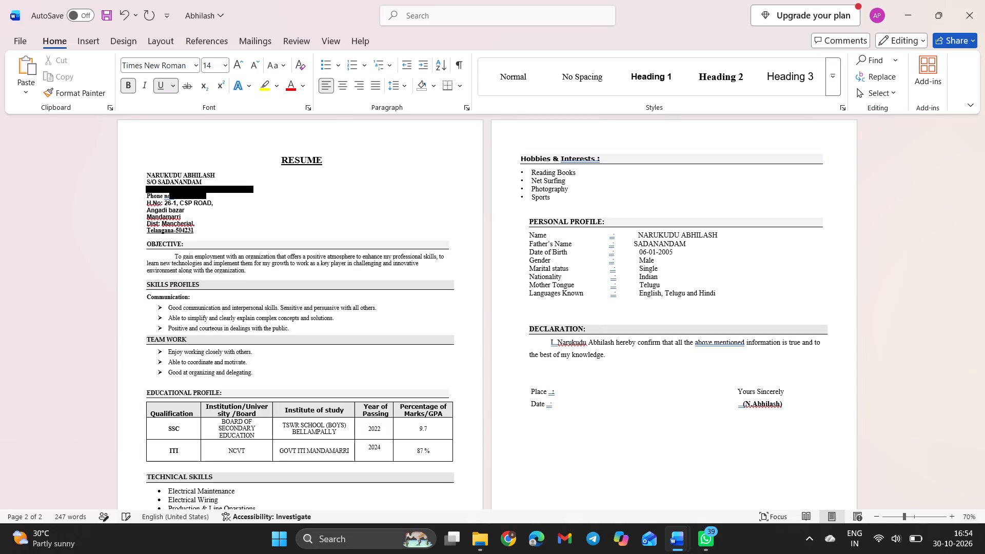
key(BackSpace)
key(BackSpace)
key(BackSpace)
key(BackSpace)
key(BackSpace)
key(BackSpace)
key(BackSpace)
key(BackSpace)
key(BackSpace)
key(BackSpace)
key(BackSpace)
key(BackSpace)
key(BackSpace)
key(BackSpace)
key(BackSpace)
key(BackSpace)
key(BackSpace)
key(BackSpace)
key(BackSpace)
key(BackSpace)
key(BackSpace)
key(BackSpace)
key(BackSpace)
key(BackSpace)
key(BackSpace)
key(BackSpace)
key(BackSpace)
key(BackSpace)
key(BackSpace)
key(BackSpace)
key(BackSpace)
key(BackSpace)
key(BackSpace)
key(BackSpace)
key(BackSpace)
key(BackSpace)
key(BackSpace)
key(BackSpace)
key(BackSpace)
key(BackSpace)
key(BackSpace)
key(BackSpace)
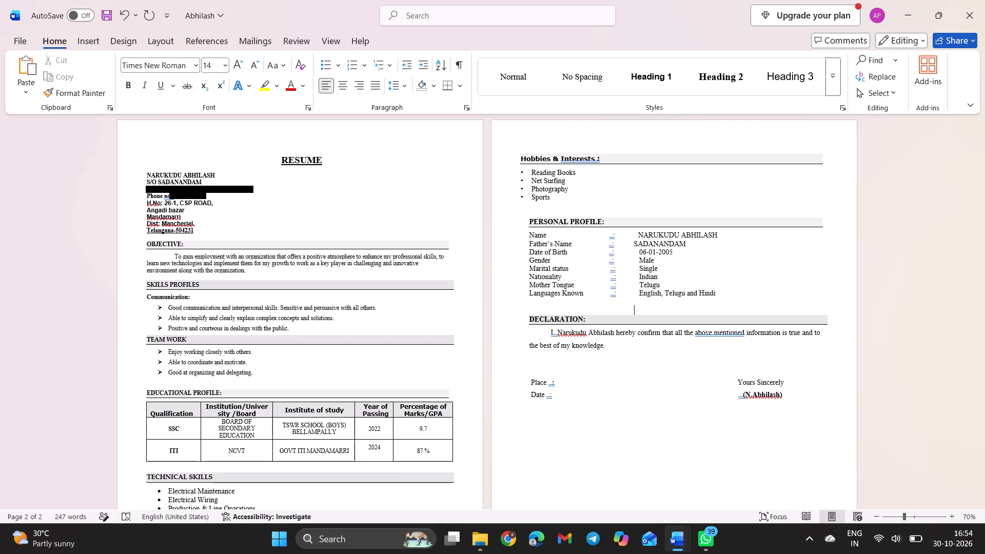
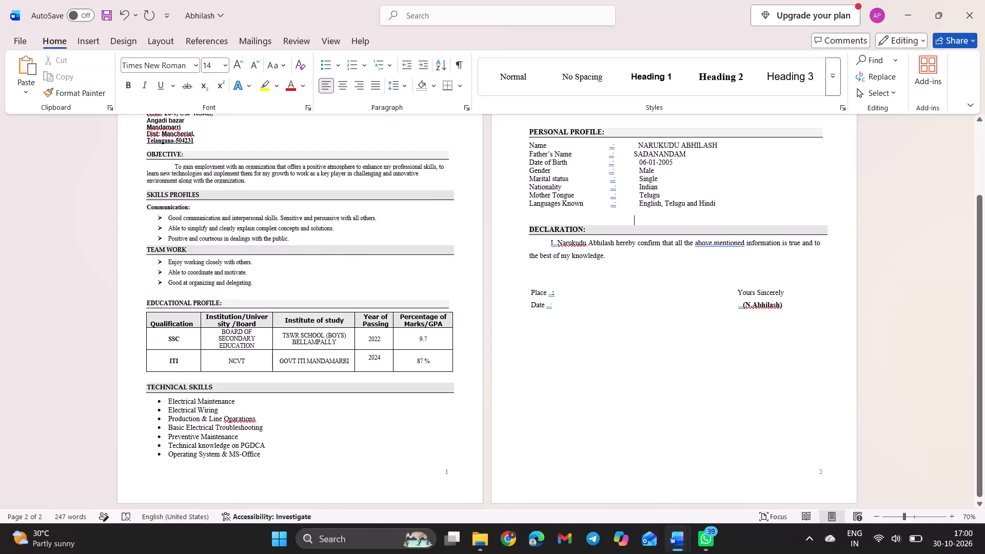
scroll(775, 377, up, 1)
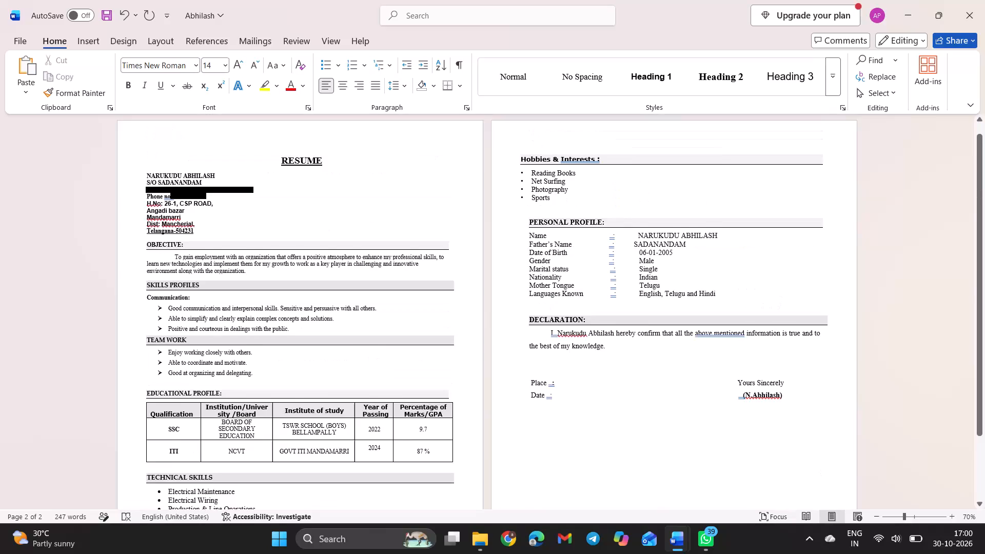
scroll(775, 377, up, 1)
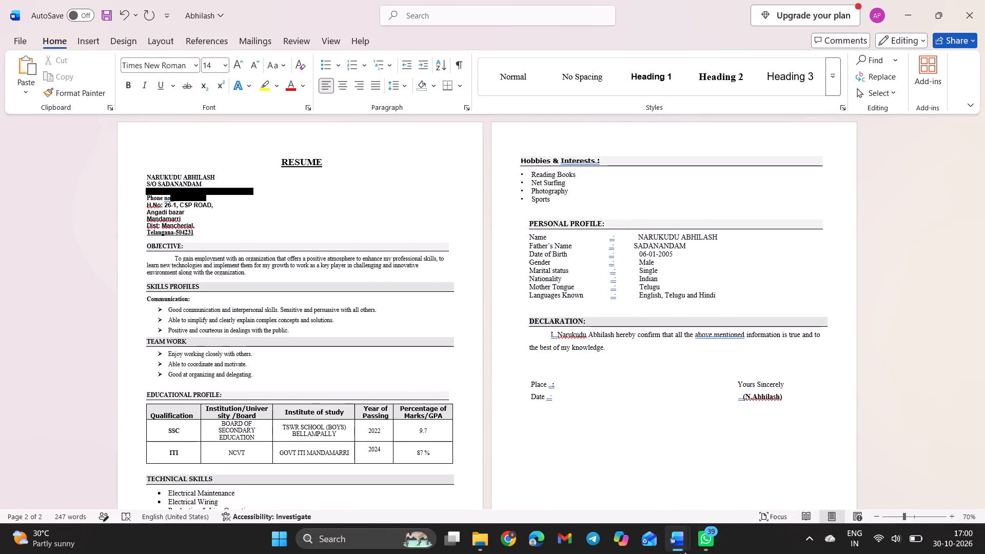
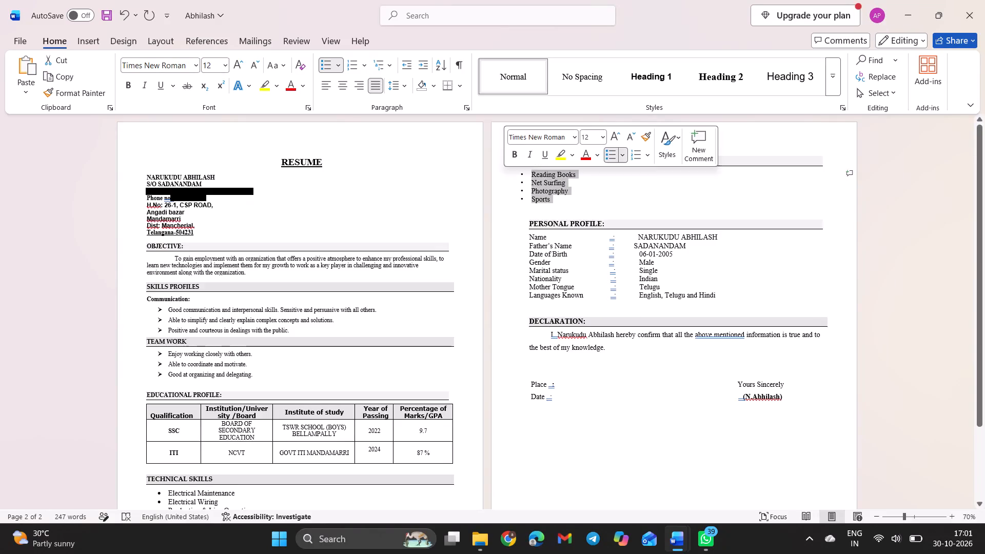
Delete the bulleted hobbies list, from Reading Books to Sports, at the top of the second page.
key(backslash)
key(BackSpace)
key(BackSpace)
key(BackSpace)
key(BackSpace)
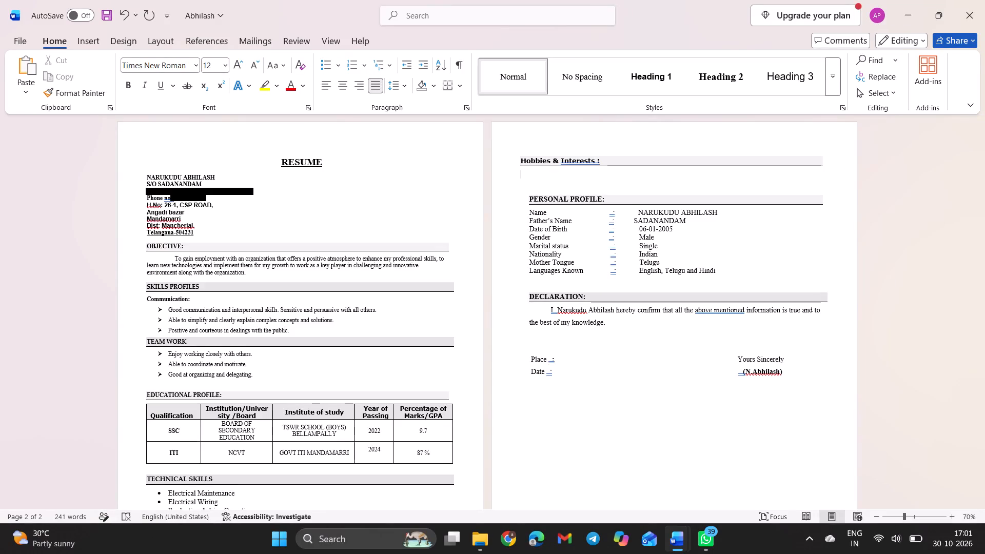
Clear the "Hobbies & Interests :" heading text, keeping its shaded line above PERSONAL PROFILE.
click(600, 163)
key(BackSpace)
key(BackSpace)
key(BackSpace)
key(BackSpace)
key(BackSpace)
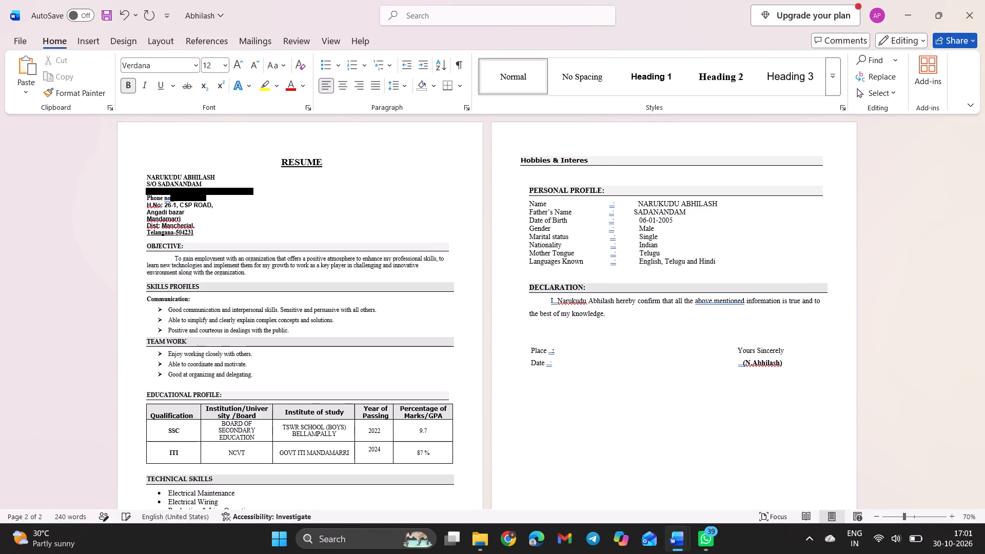
key(BackSpace)
key(BackSpace)
key(BackSpace)
key(BackSpace)
key(BackSpace)
key(BackSpace)
key(BackSpace)
key(BackSpace)
key(BackSpace)
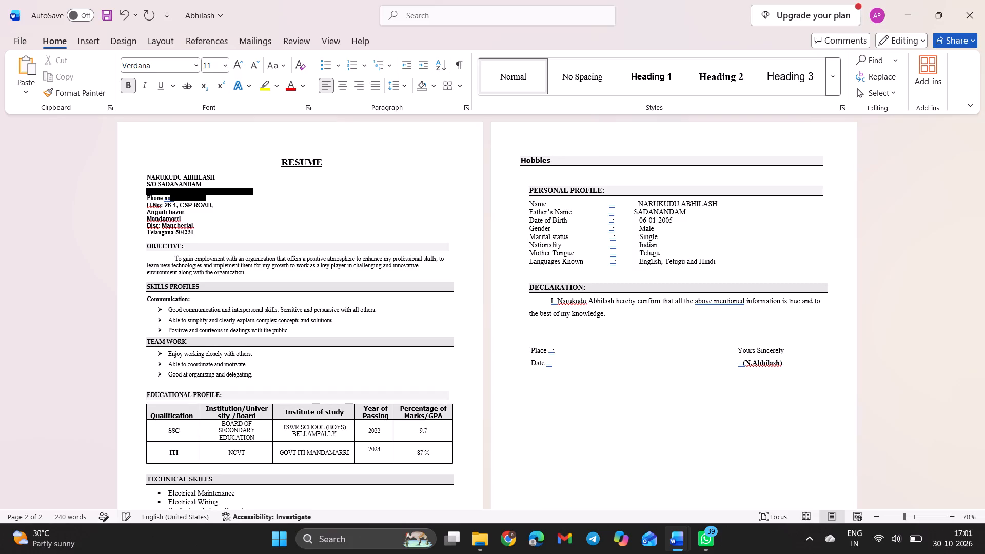
key(BackSpace)
key(BackSpace)
key(BackSpace)
key(BackSpace)
key(BackSpace)
key(BackSpace)
key(BackSpace)
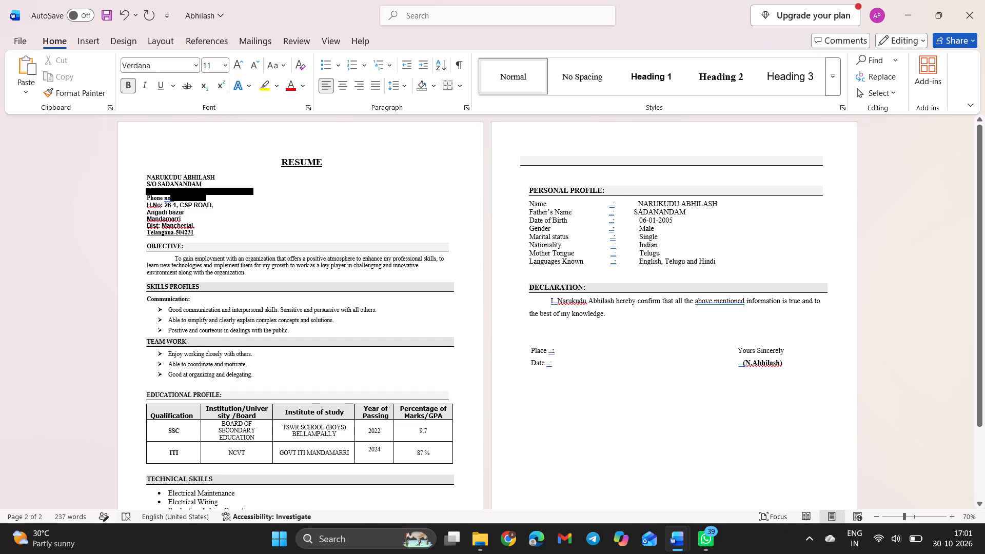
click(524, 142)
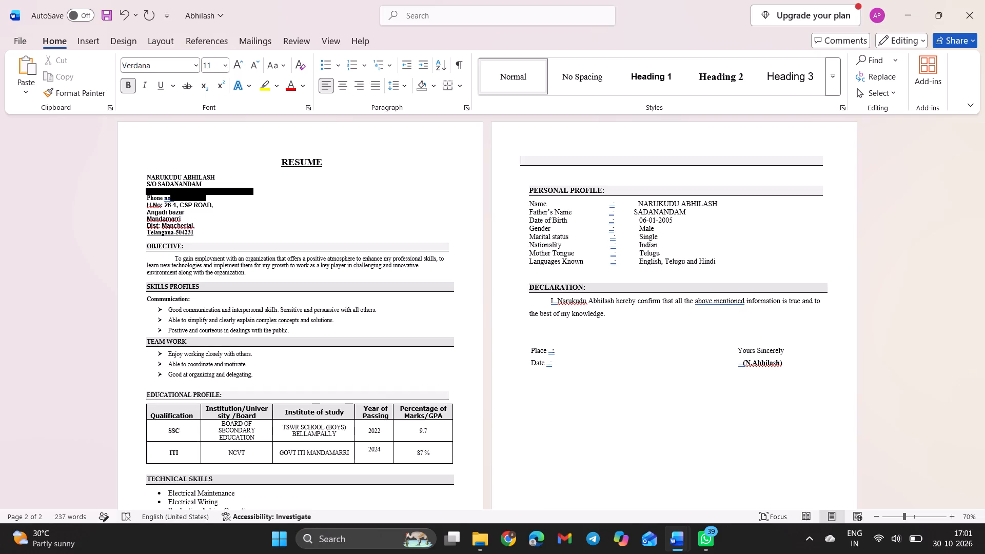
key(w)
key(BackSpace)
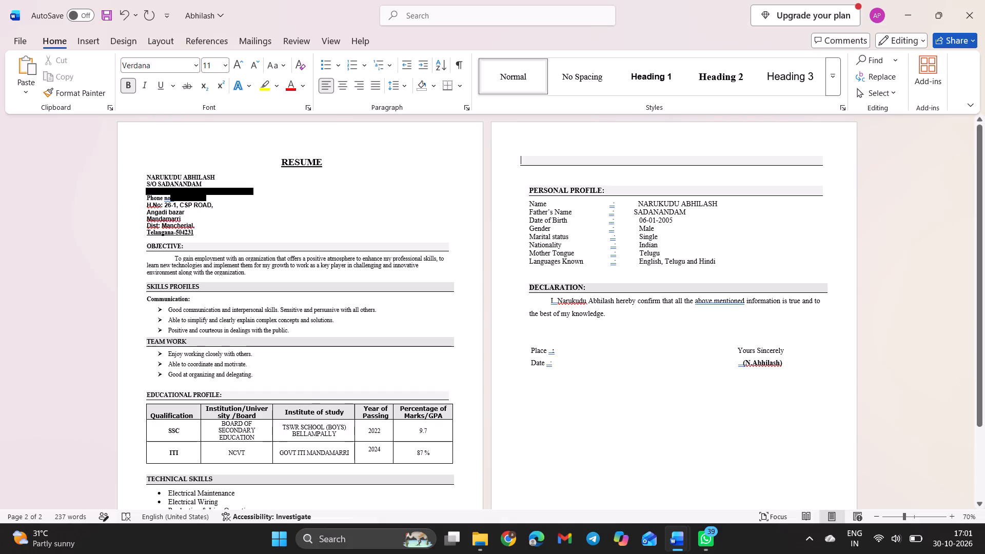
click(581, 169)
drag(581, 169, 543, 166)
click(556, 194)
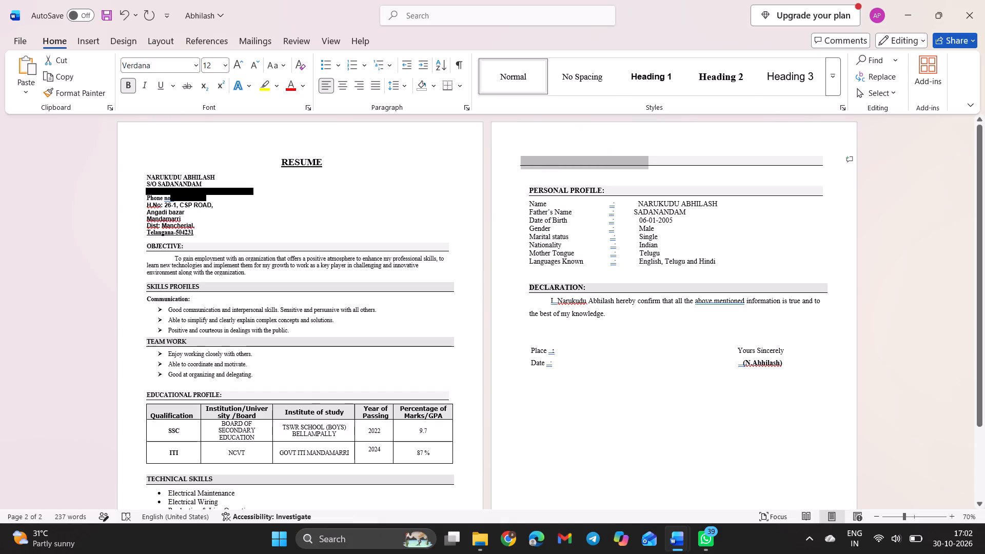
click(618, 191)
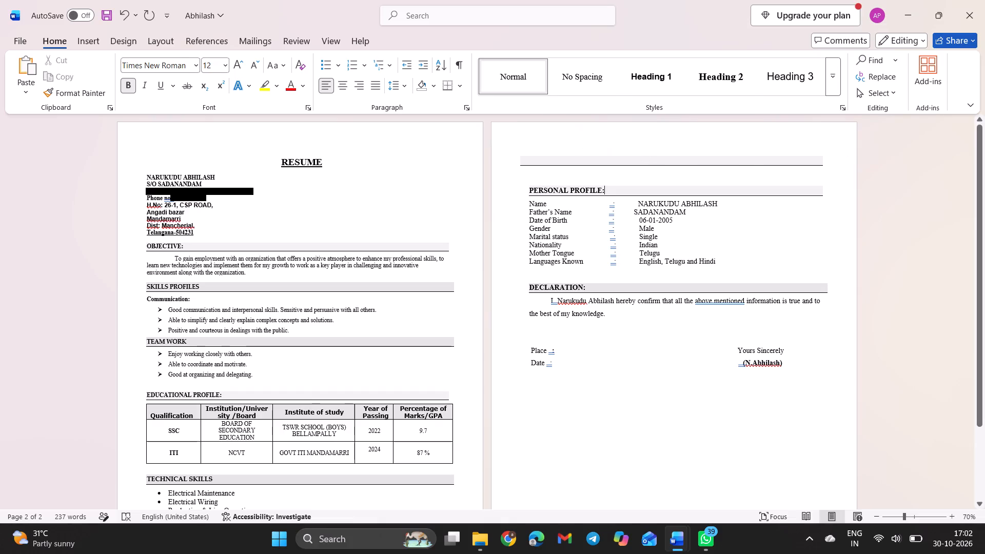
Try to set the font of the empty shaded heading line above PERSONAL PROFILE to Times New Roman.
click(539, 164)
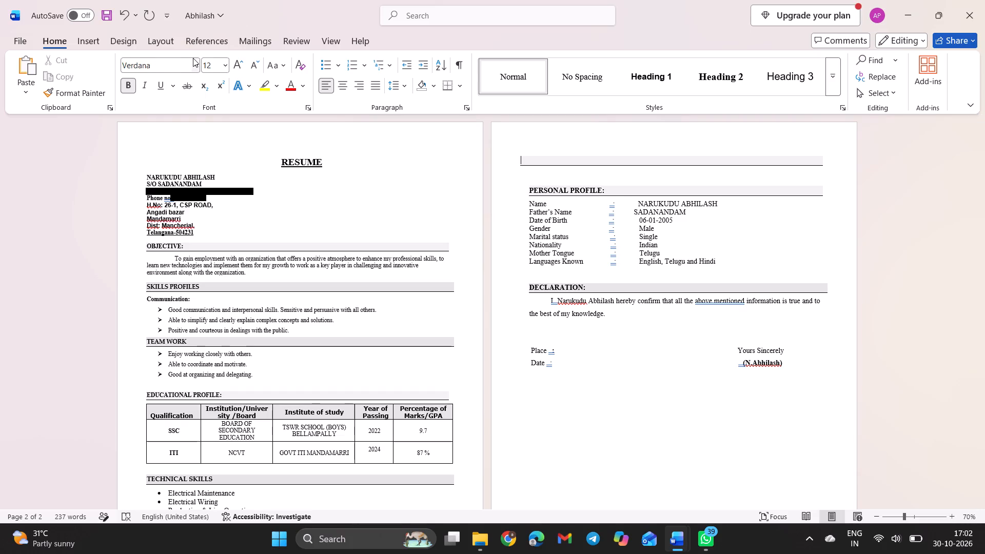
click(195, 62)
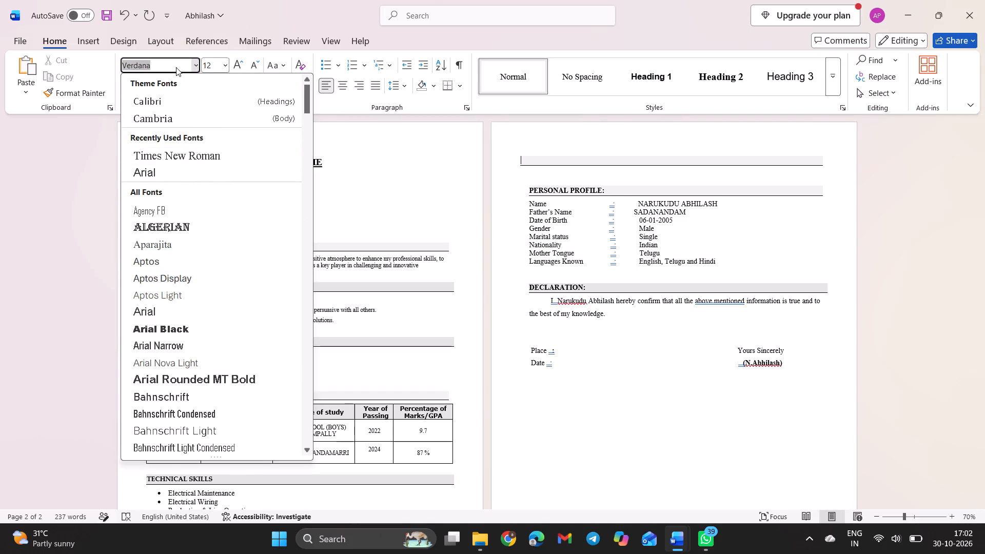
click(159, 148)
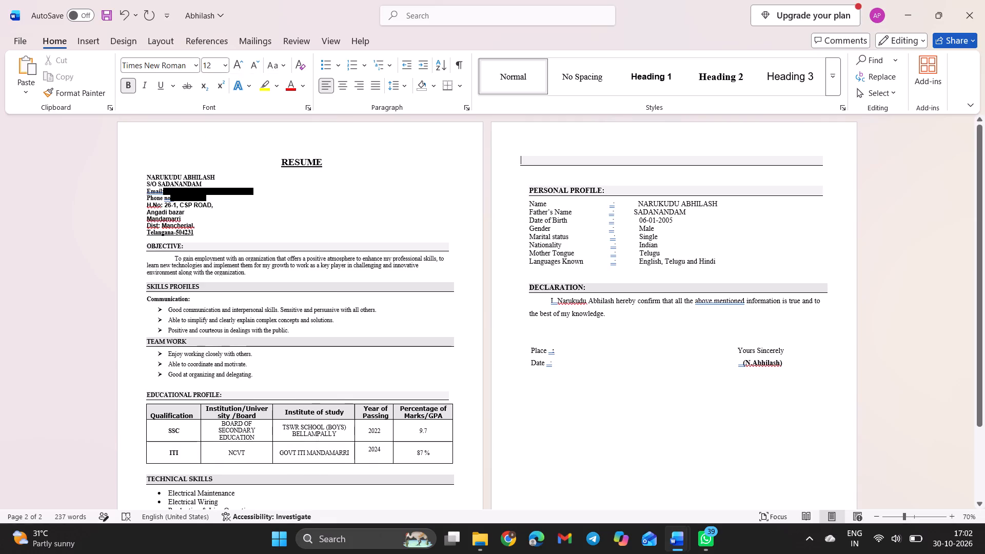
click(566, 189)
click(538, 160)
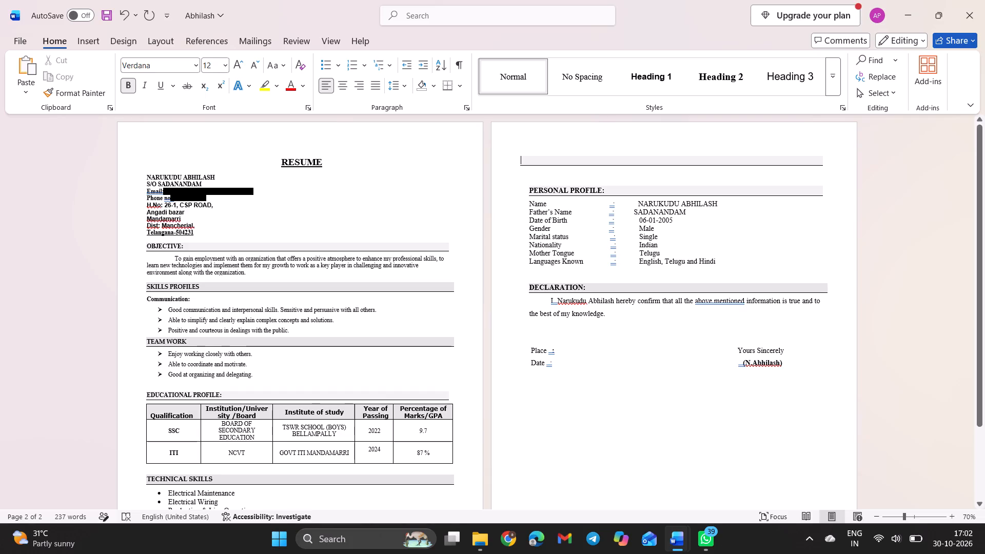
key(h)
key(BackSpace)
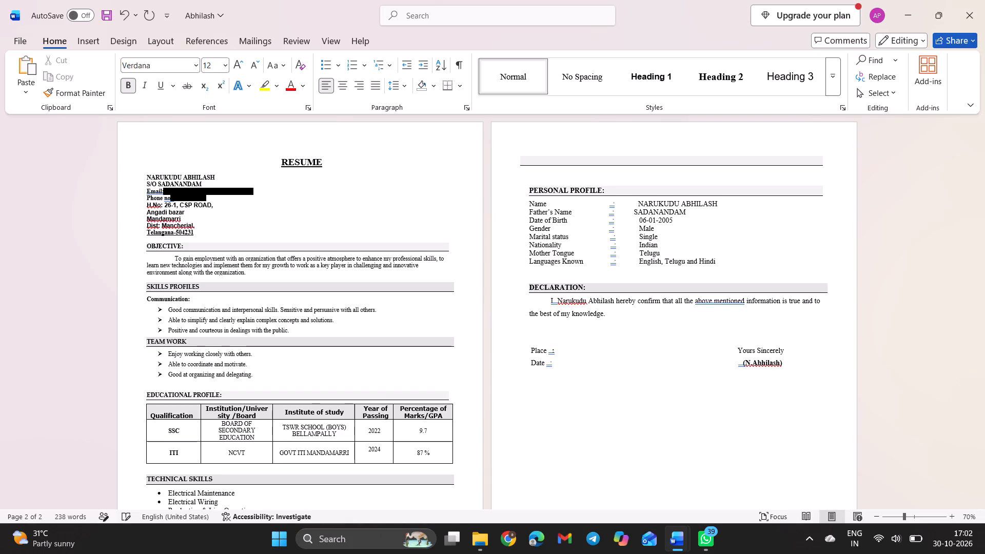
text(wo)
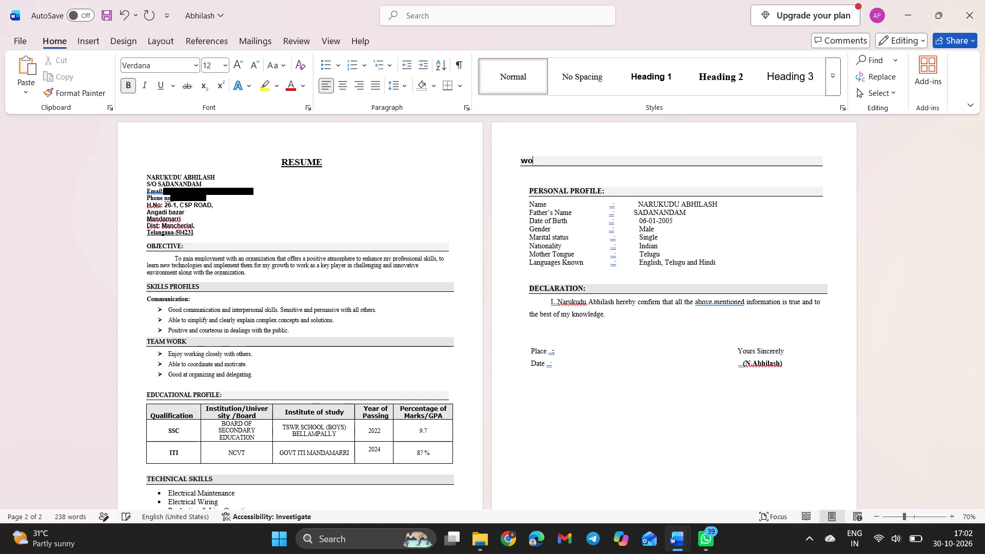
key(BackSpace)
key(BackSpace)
Pull the empty heading line back to the end of page one, enter "WORK EXPERIENC" in it, and cut that text.
key(BackSpace)
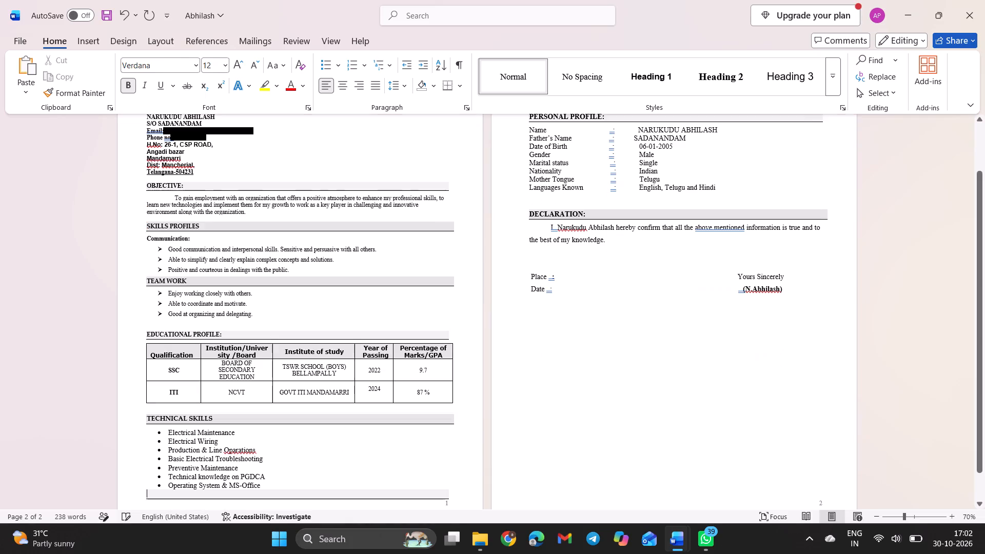
text(WORK EXP)
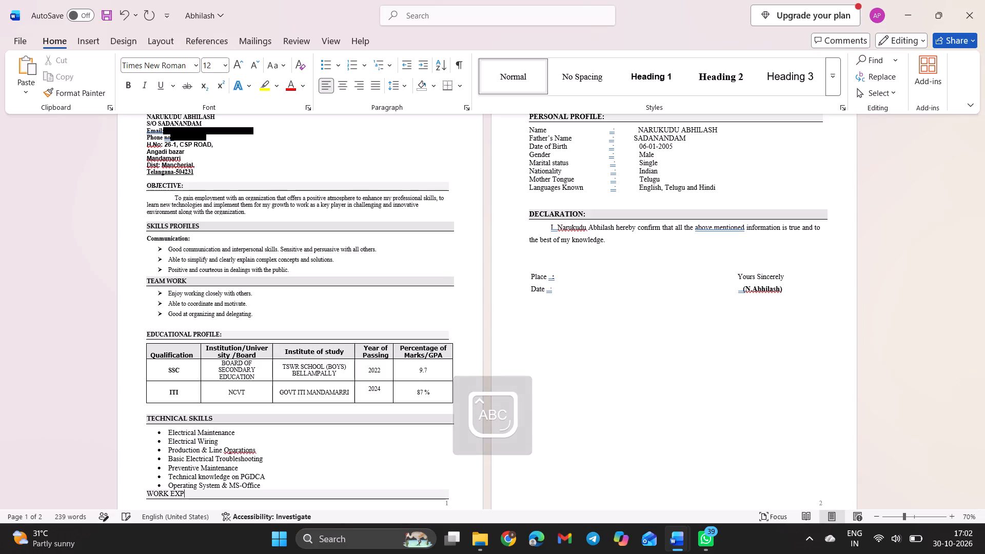
text(ER)
text(IENC)
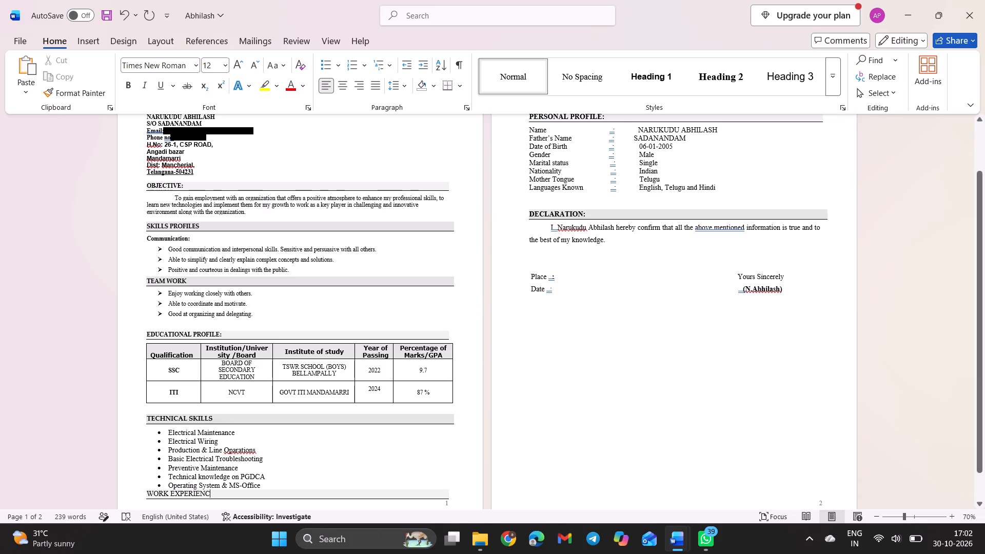
scroll(627, 240, down, 1)
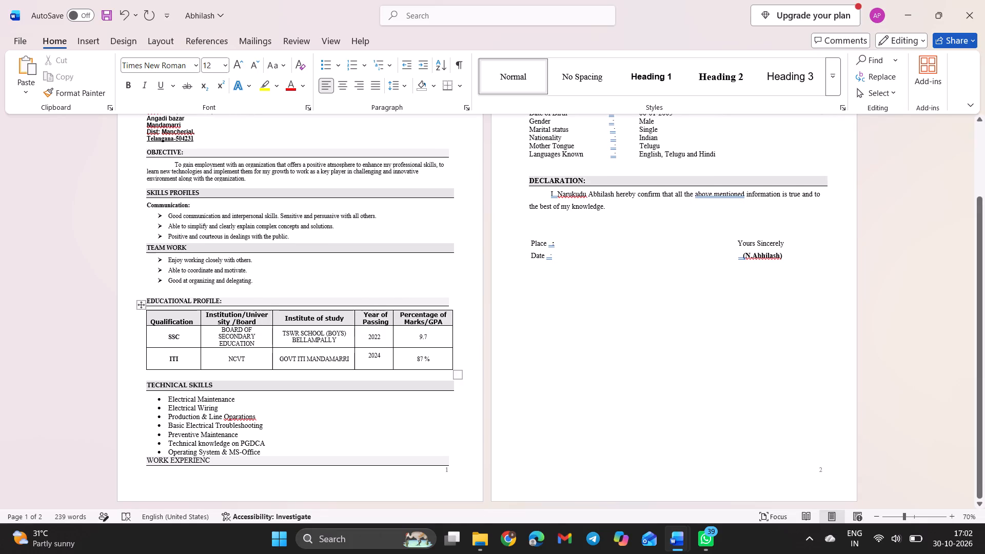
drag(210, 463, 130, 468)
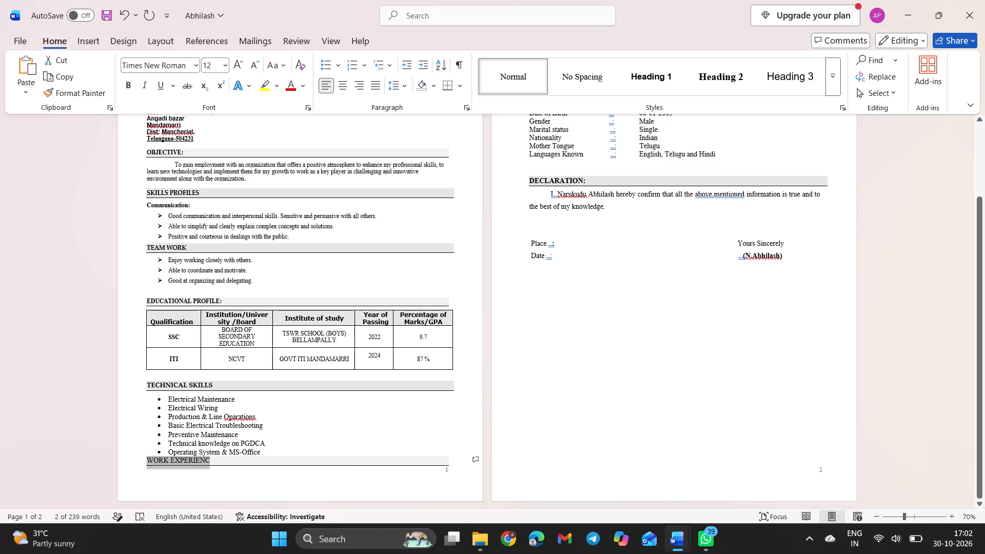
key(ctrl+x)
Undo the recent edits until the shaded heading line is back at the top of the second page.
click(273, 453)
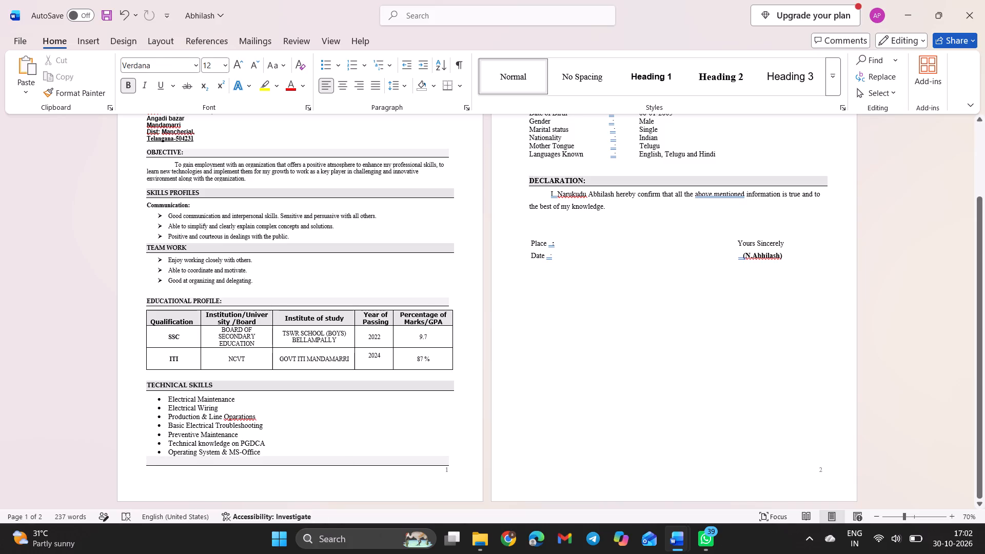
key(ctrl+z)
key(ctrl+z)
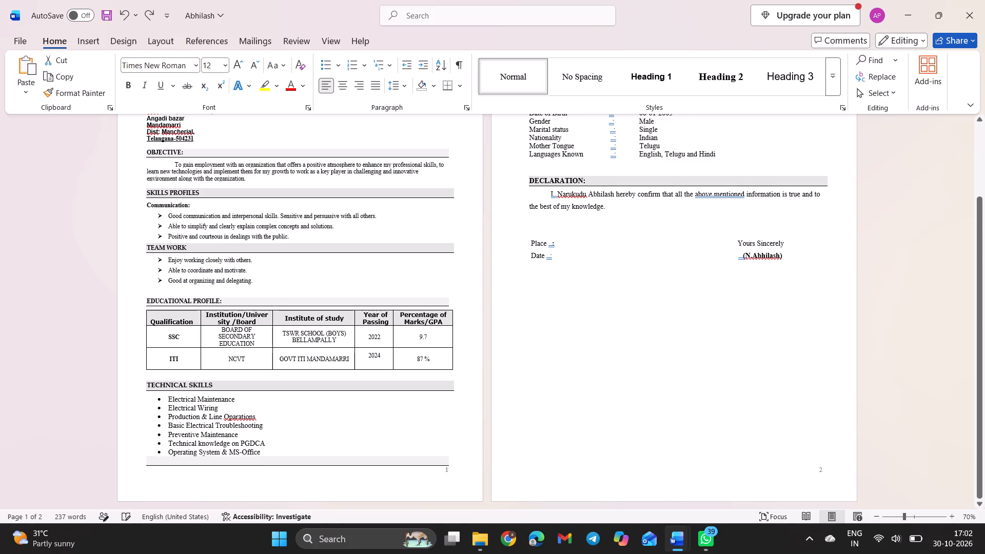
key(ctrl+z)
key(ctrl+z)
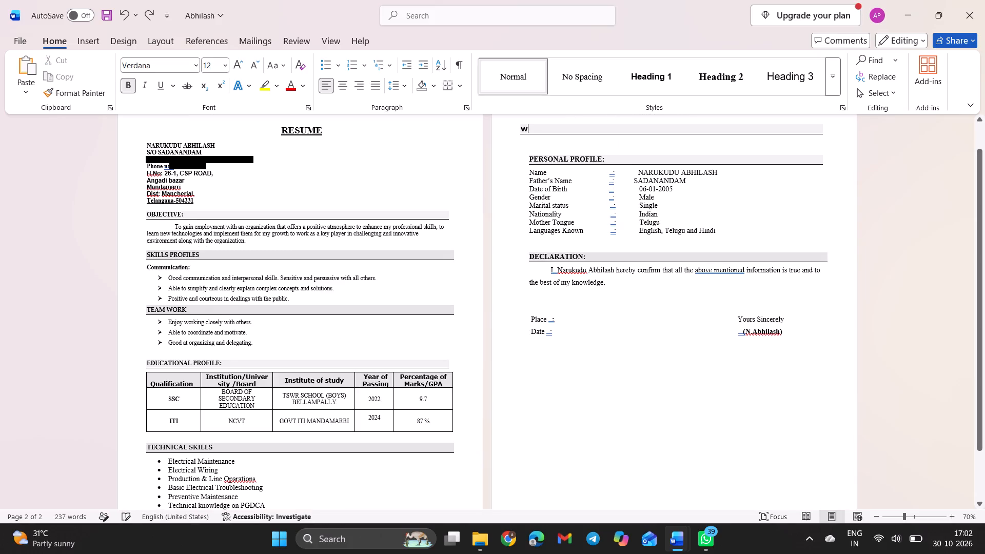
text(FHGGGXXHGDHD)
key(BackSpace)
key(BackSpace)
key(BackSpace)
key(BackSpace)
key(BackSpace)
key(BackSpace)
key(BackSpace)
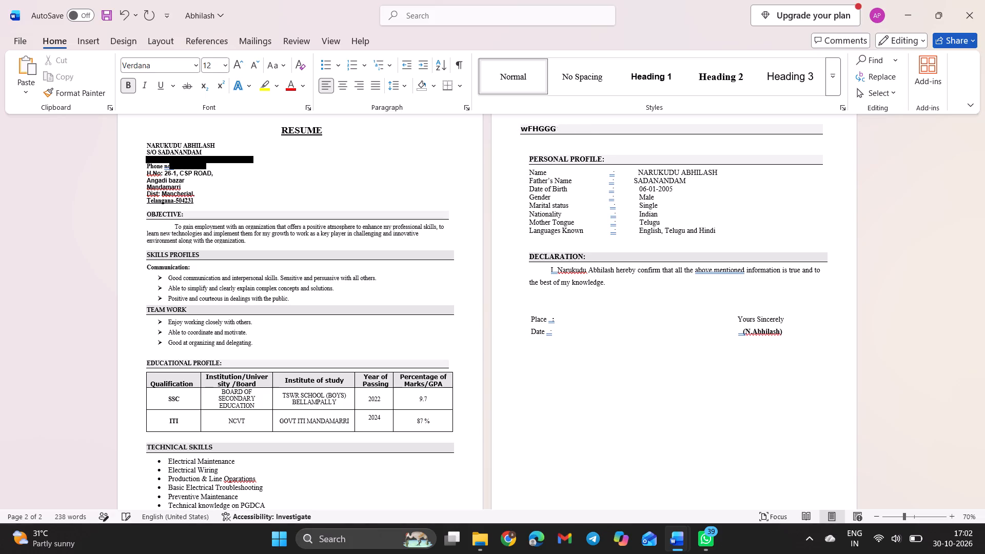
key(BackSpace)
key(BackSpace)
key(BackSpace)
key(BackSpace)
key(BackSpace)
Replace the stray "w" in the heading line above PERSONAL PROFILE with the cut text "WORK EXPERIENC".
key(BackSpace)
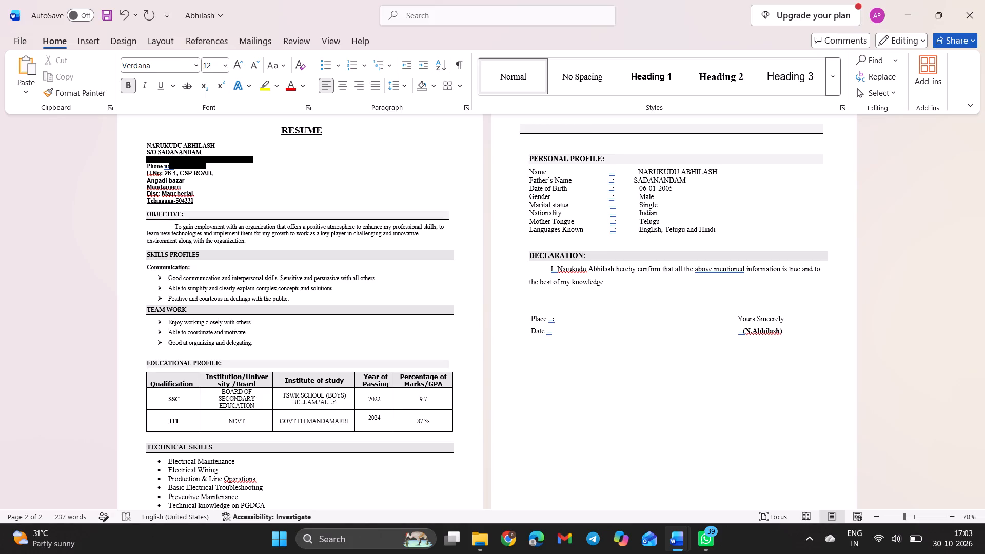
key(ctrl+v)
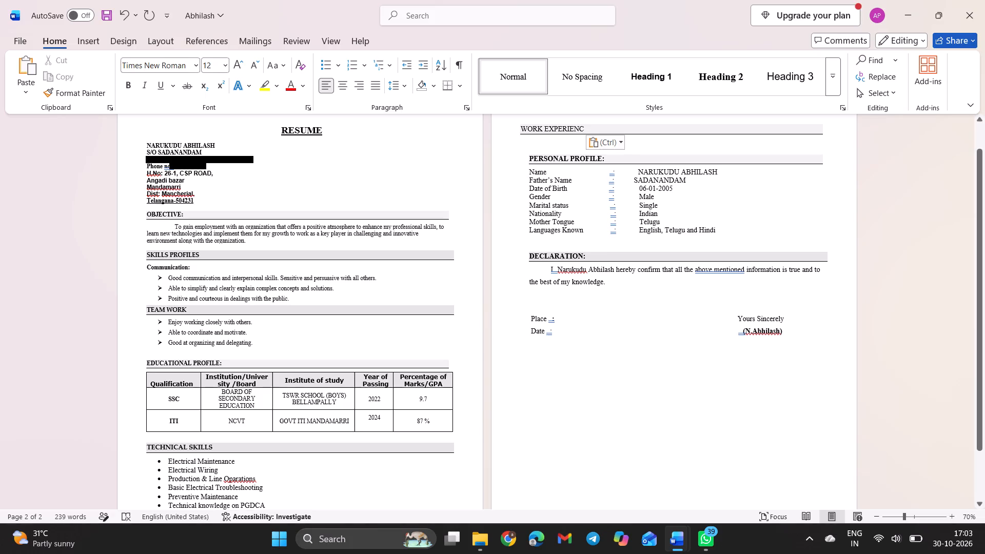
click(588, 125)
click(583, 161)
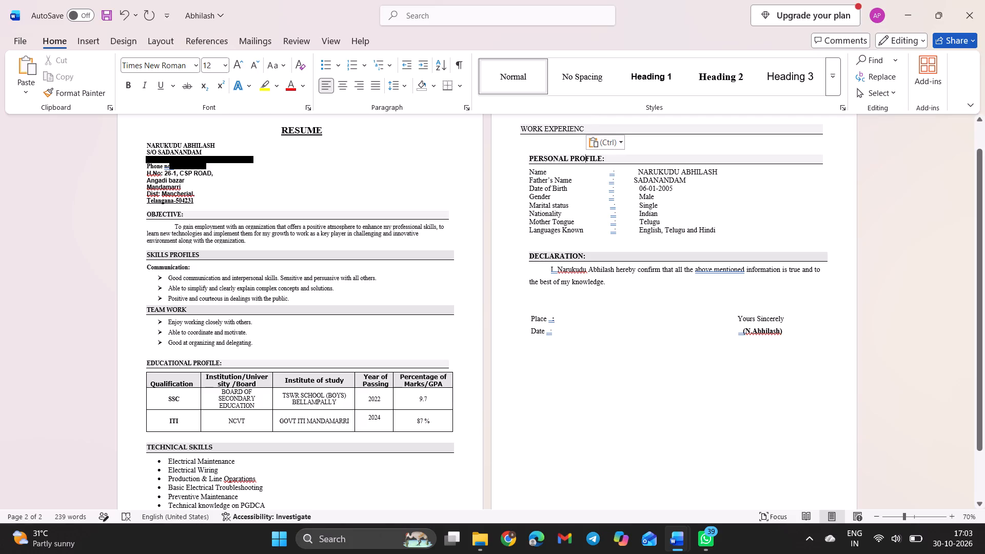
Format the "WORK EXPERIENC" heading as bold with font size 14.
click(575, 128)
drag(575, 128, 468, 130)
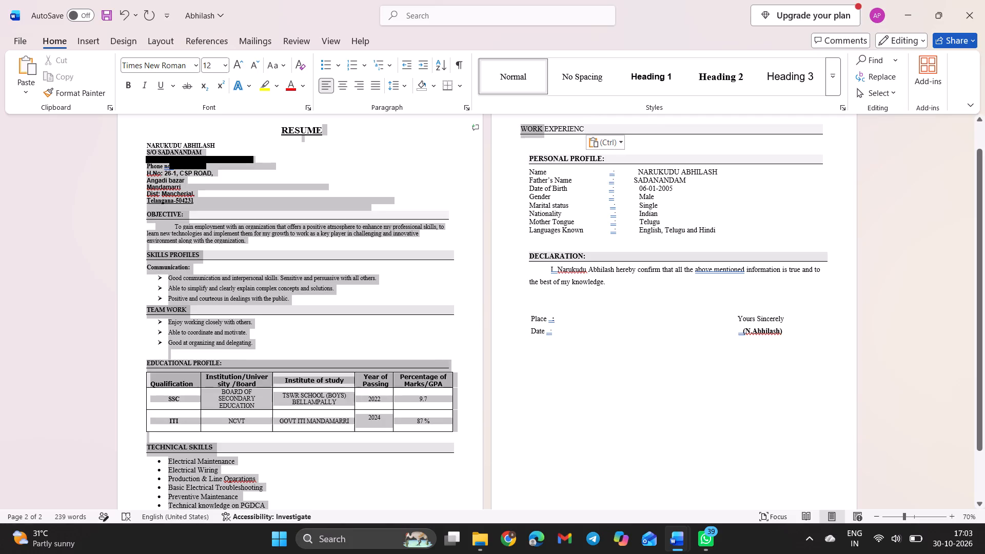
drag(468, 130, 488, 154)
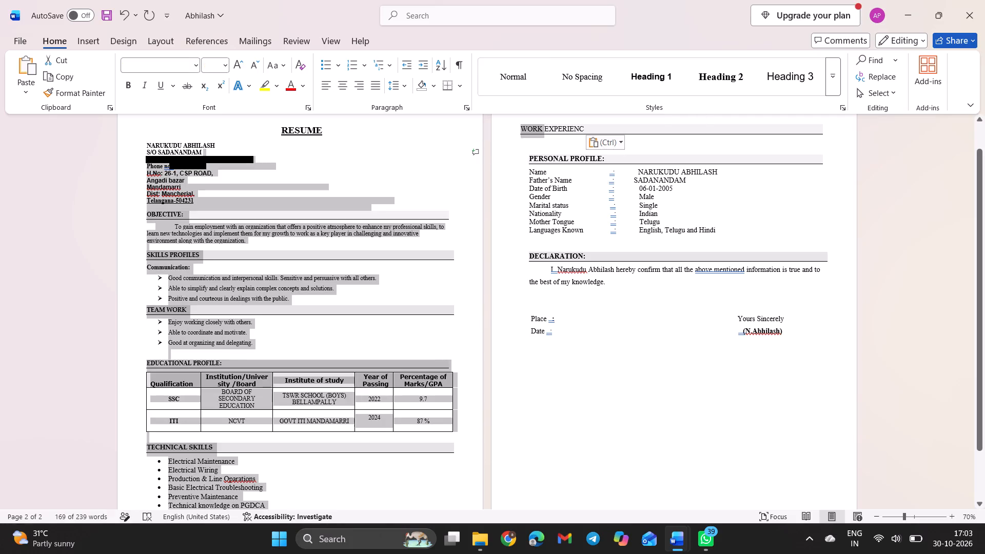
click(514, 168)
drag(522, 128, 580, 131)
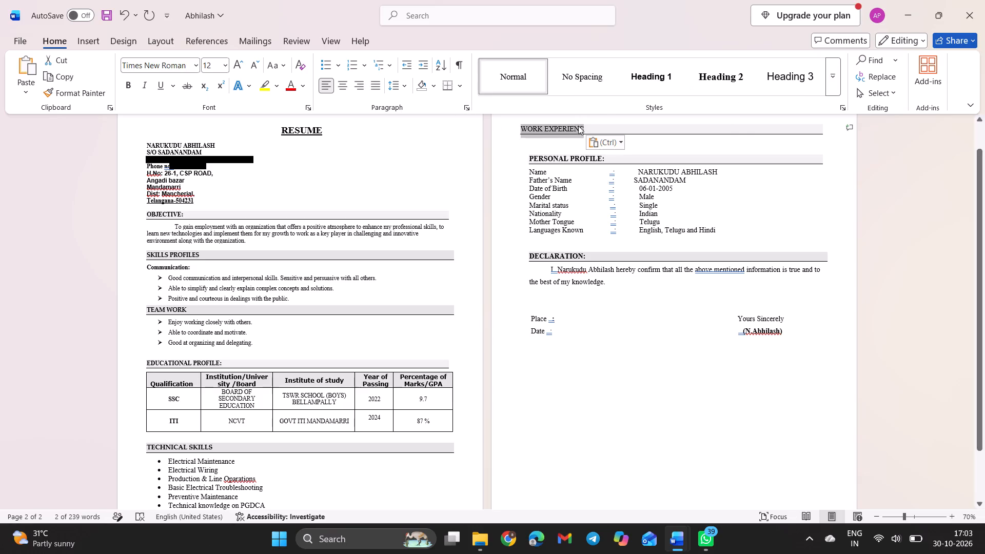
click(131, 84)
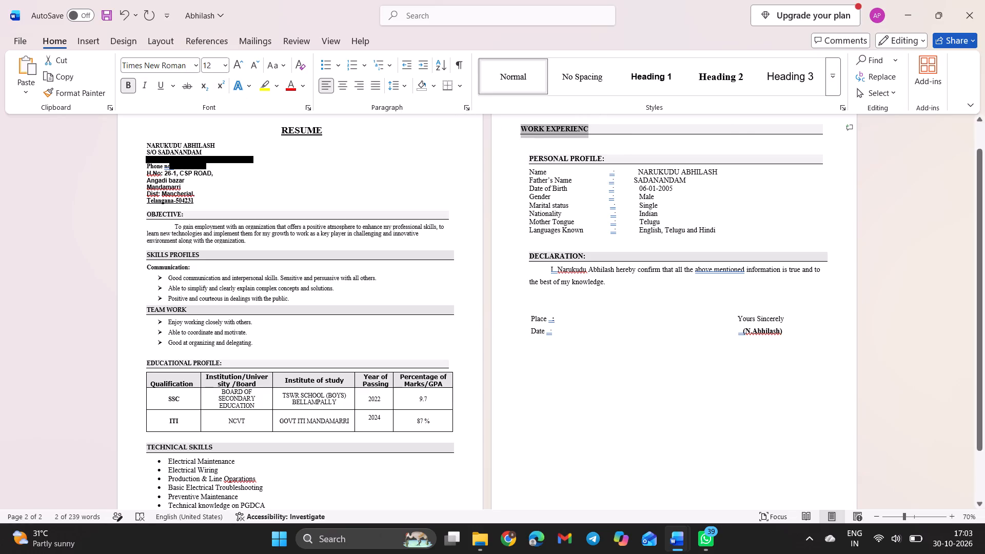
click(226, 65)
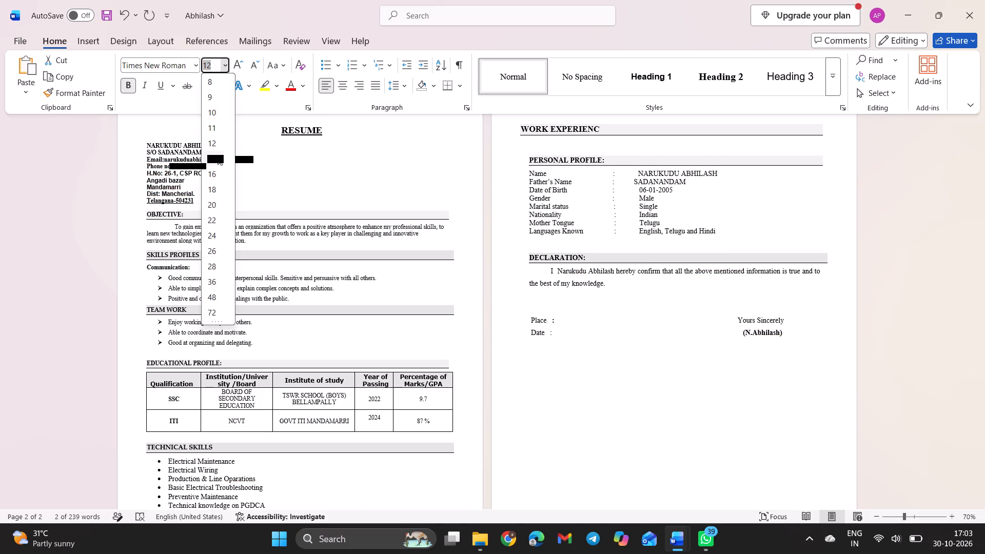
click(218, 156)
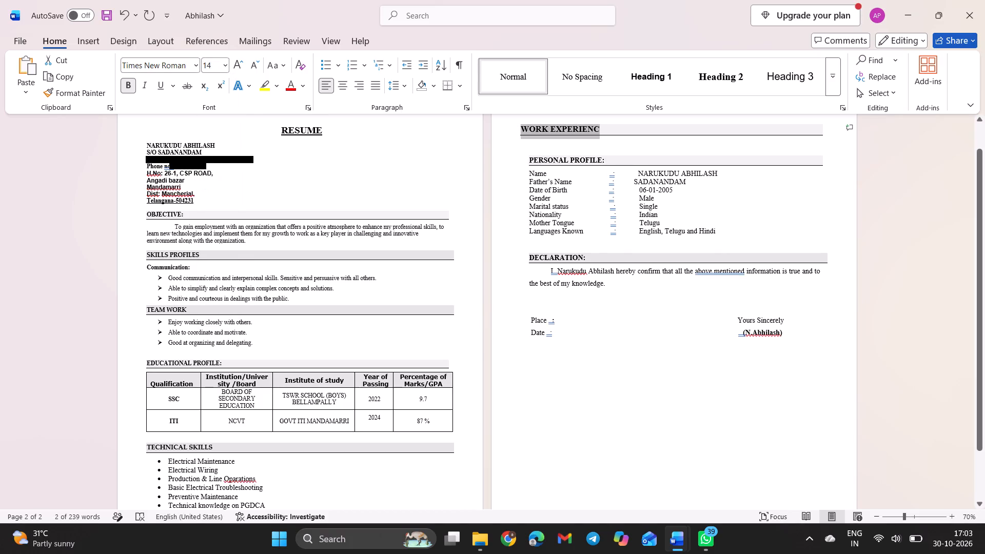
Complete the second page's top heading by adding the missing capital "E" and a colon, making it "WORK EXPERIENCE:".
click(605, 129)
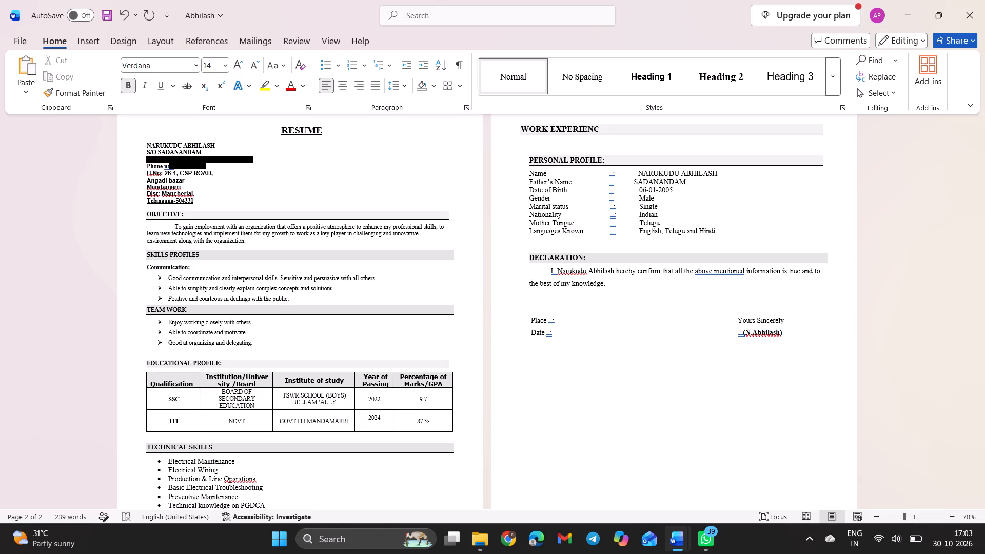
key(e)
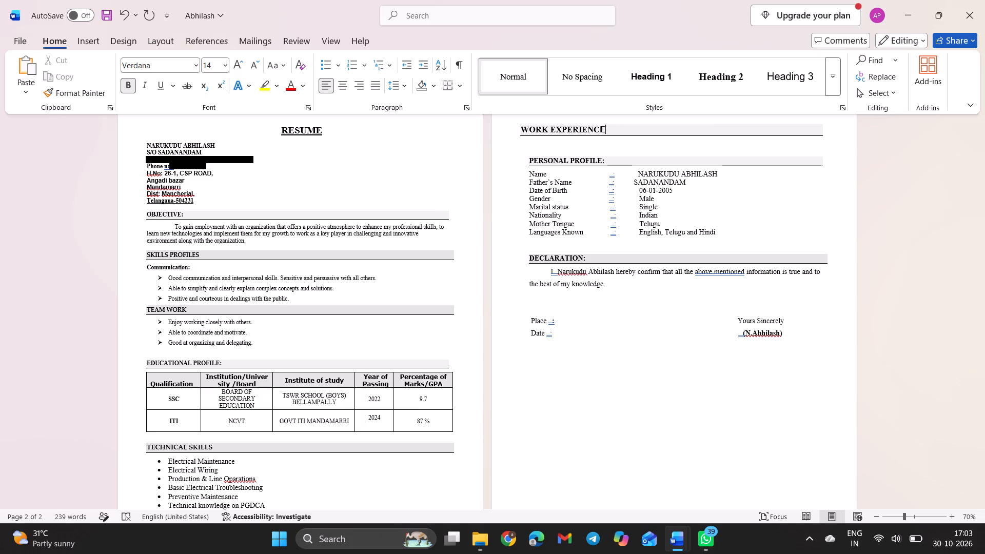
key(BackSpace)
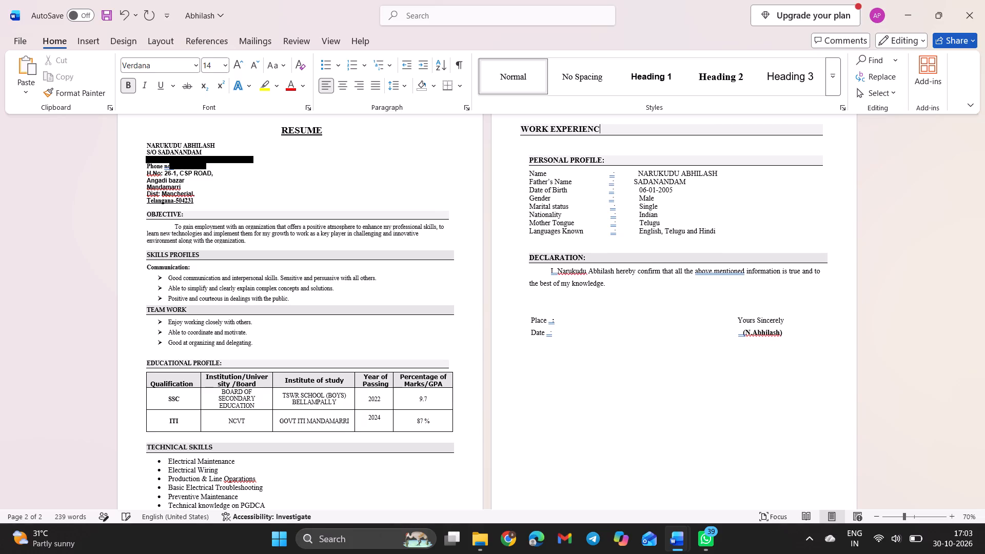
key(e)
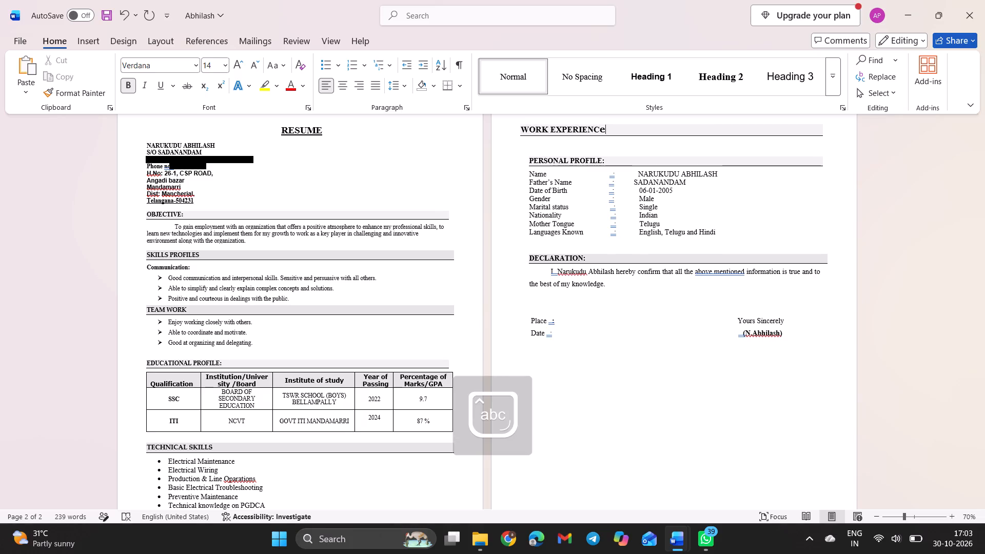
key(BackSpace)
key(e)
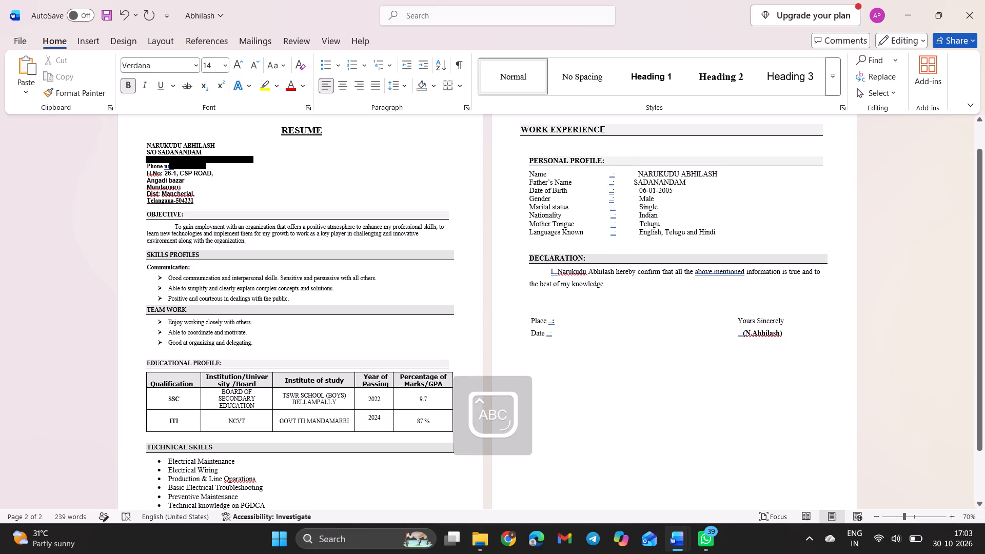
click(612, 158)
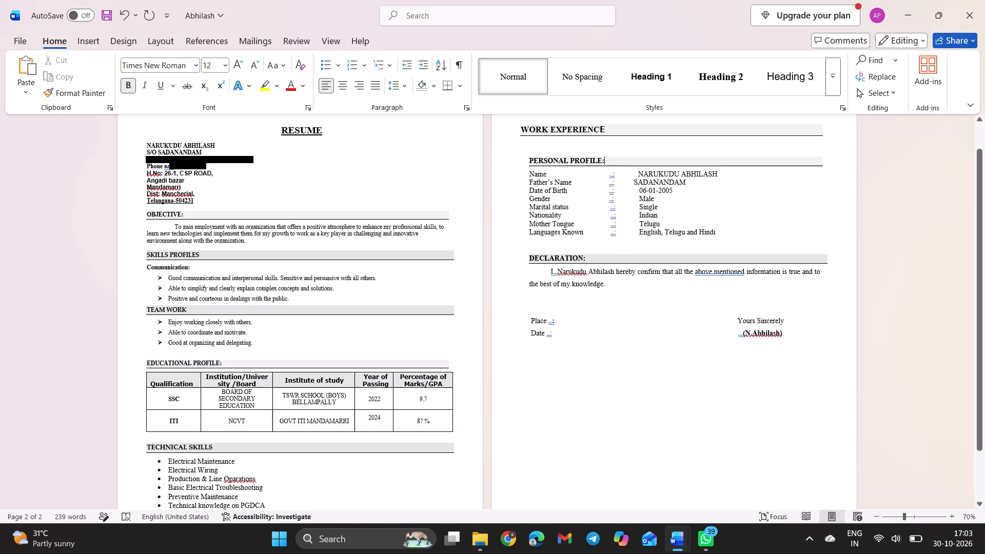
drag(600, 129, 615, 131)
click(615, 131)
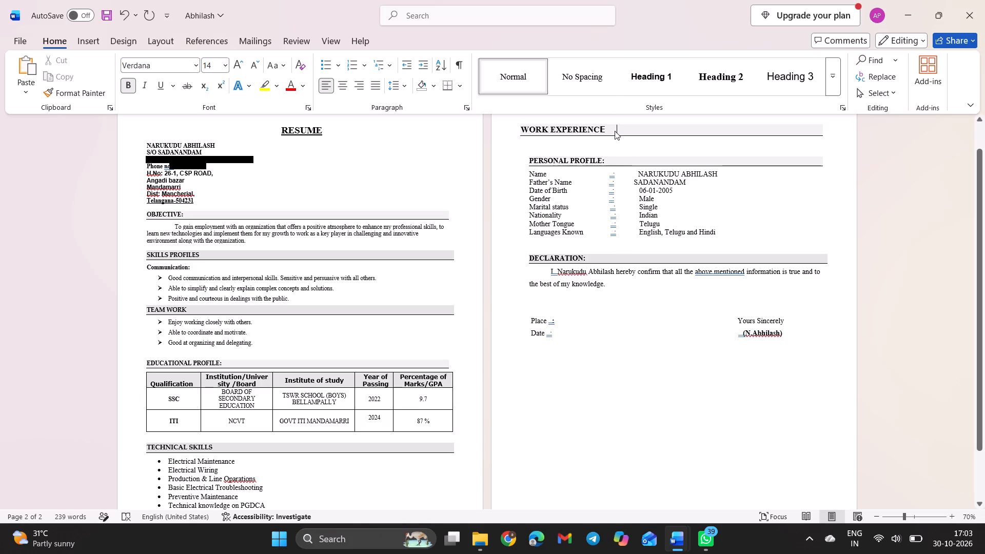
click(607, 130)
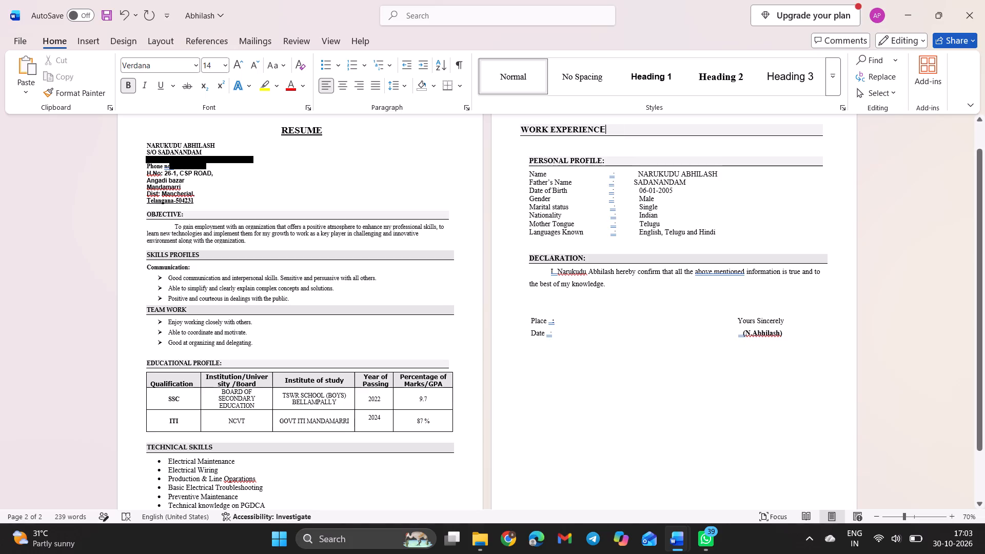
key(shift+colon)
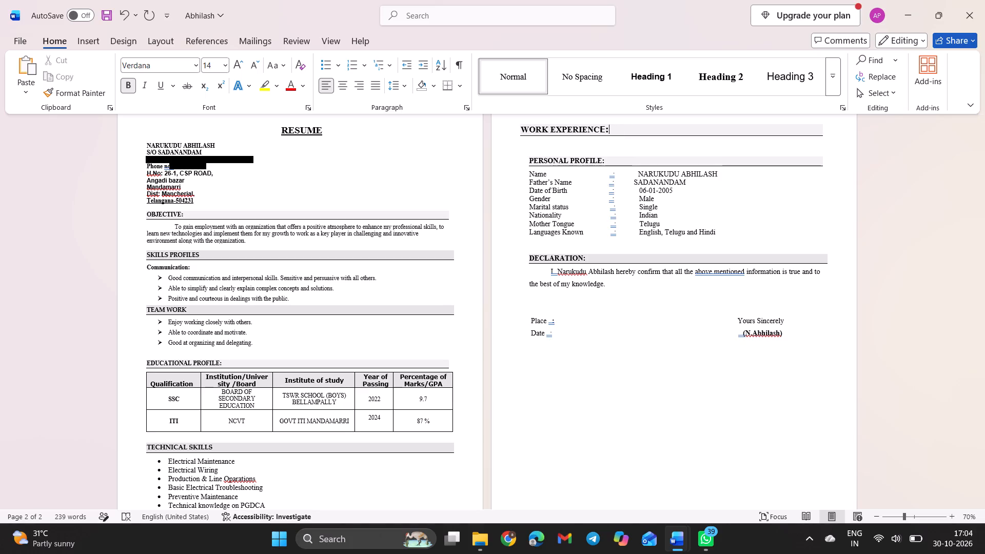
click(628, 140)
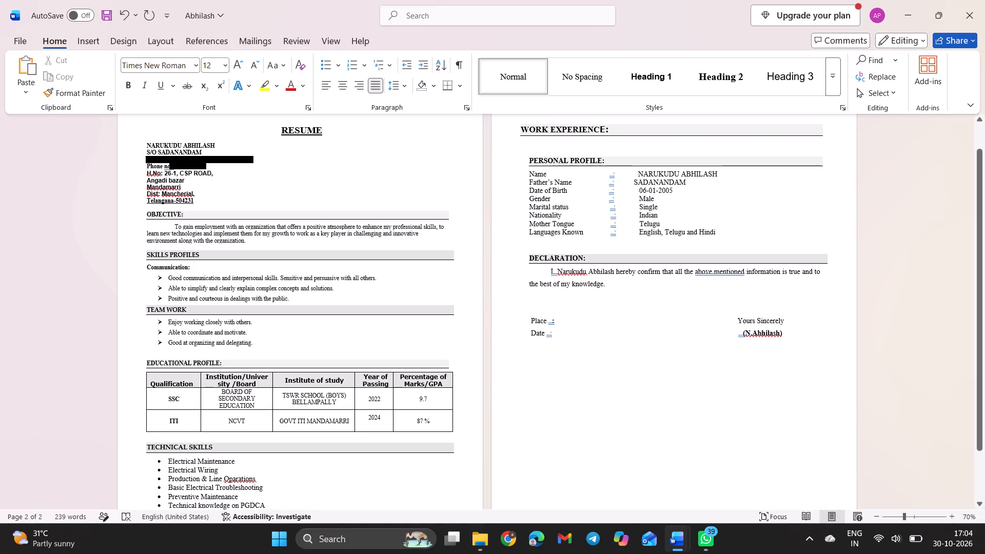
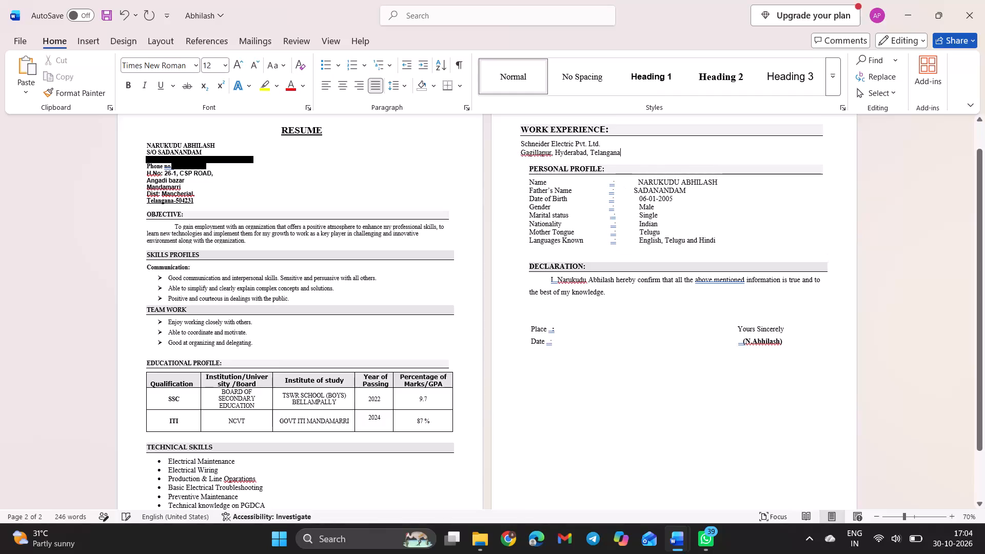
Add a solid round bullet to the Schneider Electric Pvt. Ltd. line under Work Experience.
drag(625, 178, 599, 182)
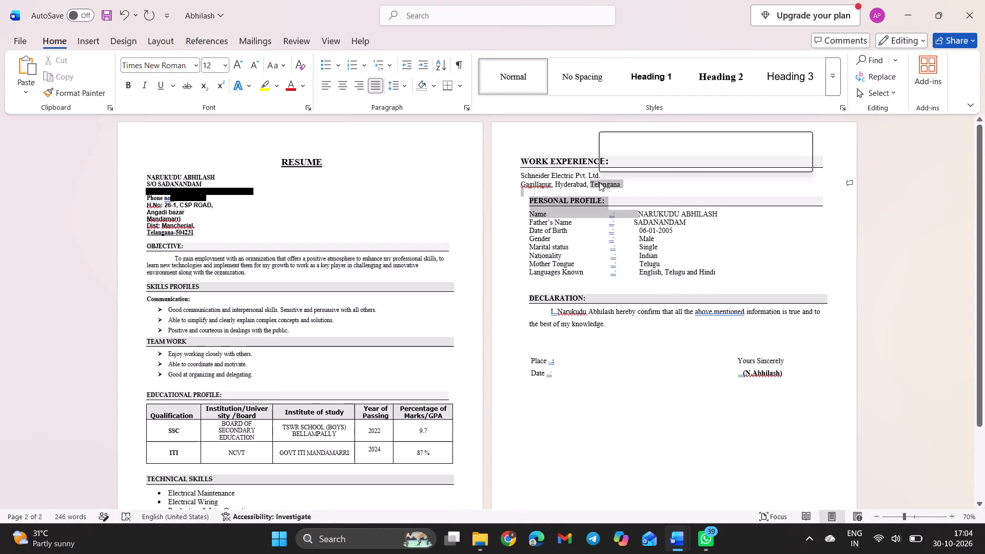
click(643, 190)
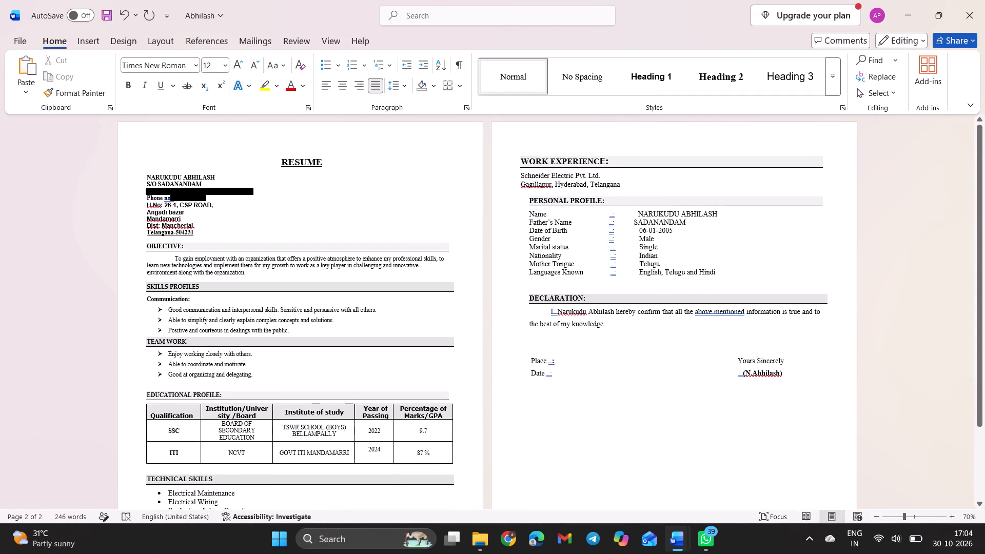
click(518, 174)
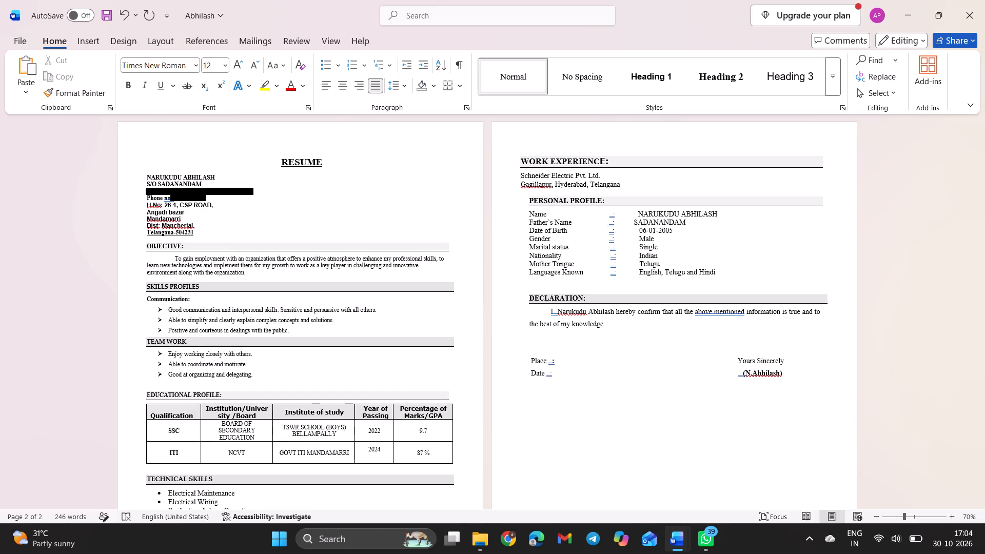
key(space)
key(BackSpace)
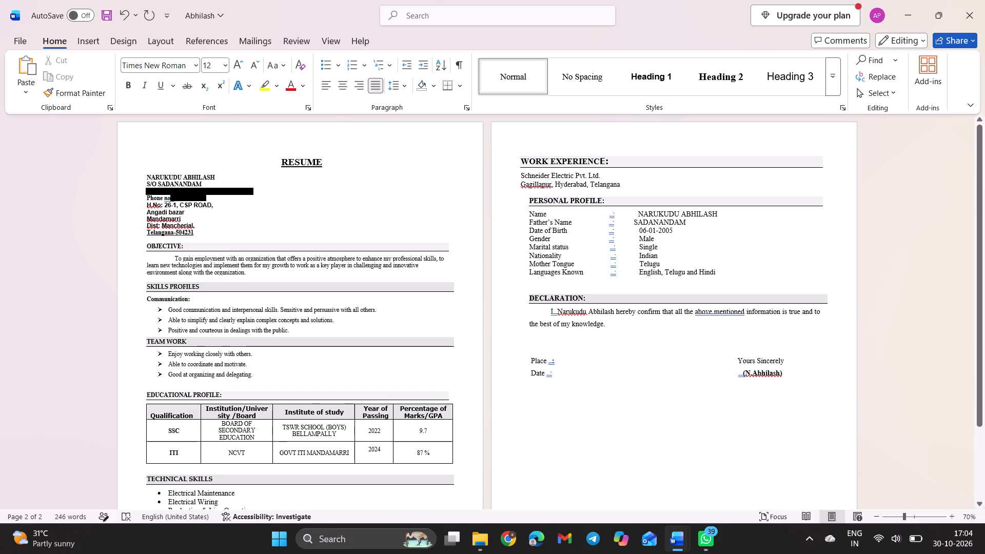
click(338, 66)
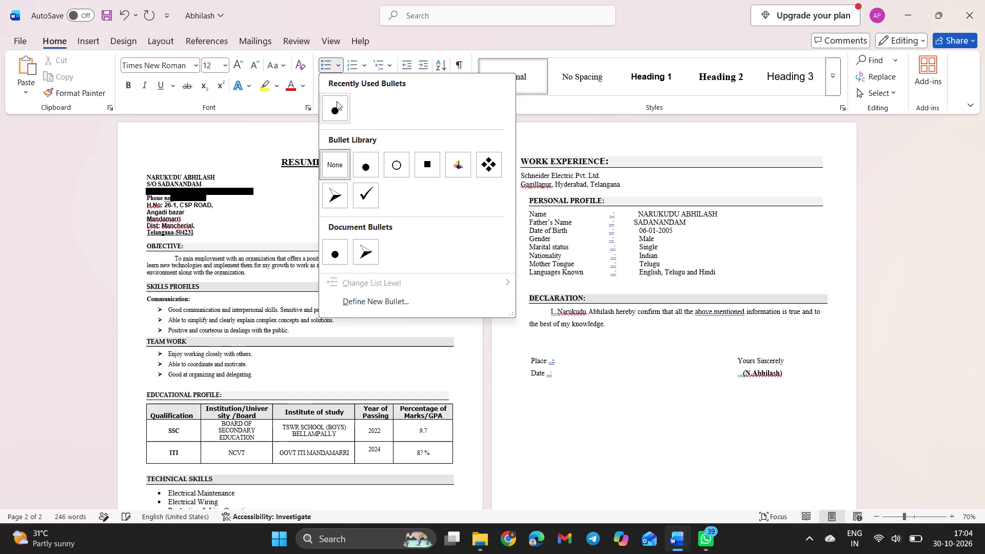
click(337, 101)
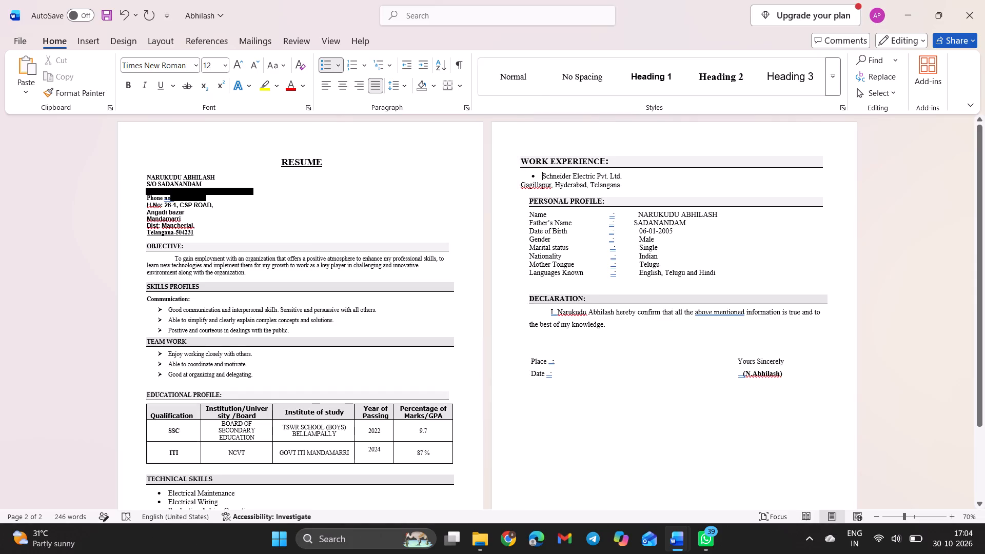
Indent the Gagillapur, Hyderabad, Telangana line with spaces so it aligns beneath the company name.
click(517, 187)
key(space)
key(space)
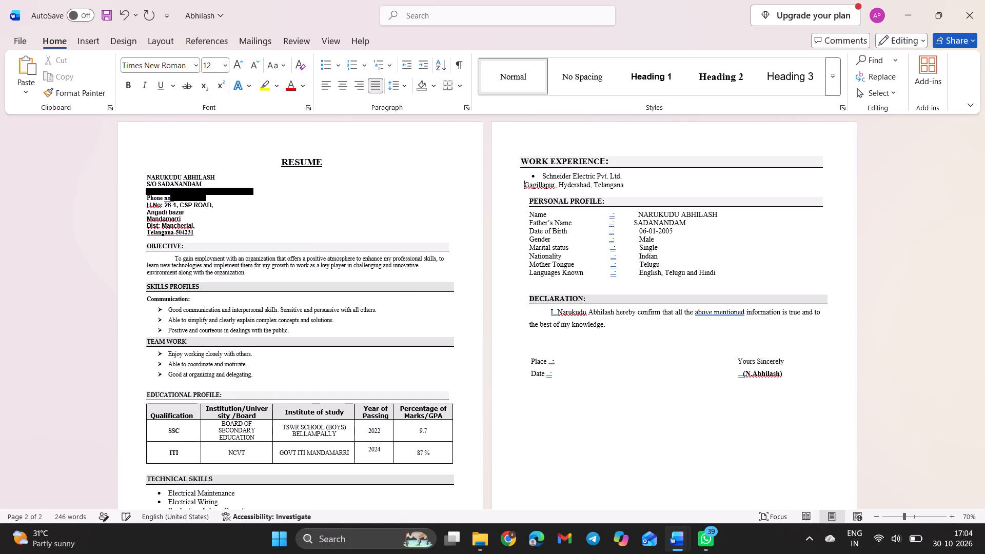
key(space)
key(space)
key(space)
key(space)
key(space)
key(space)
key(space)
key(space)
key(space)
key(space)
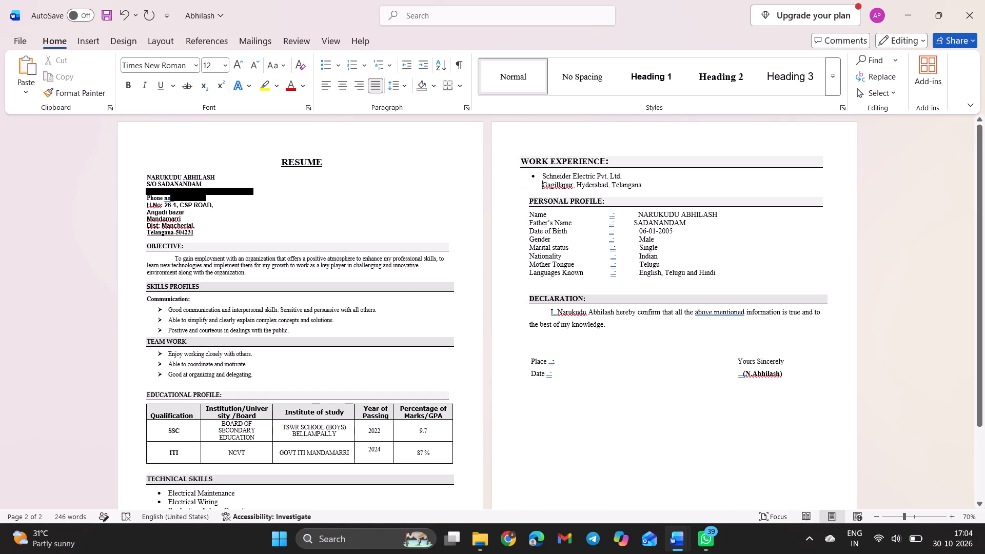
Increase the font size of the company and location lines under Work Experience to 14.
drag(541, 174, 624, 194)
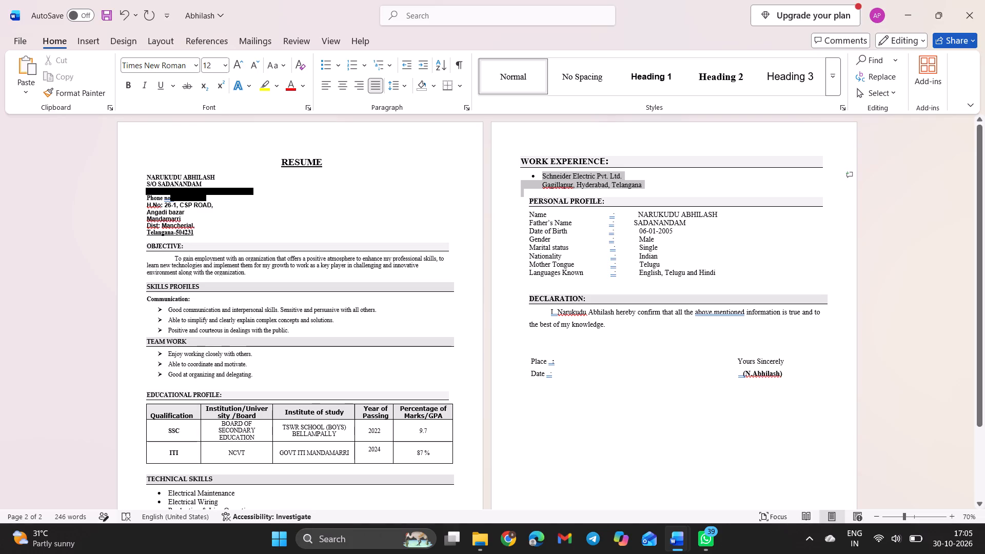
drag(624, 194, 625, 194)
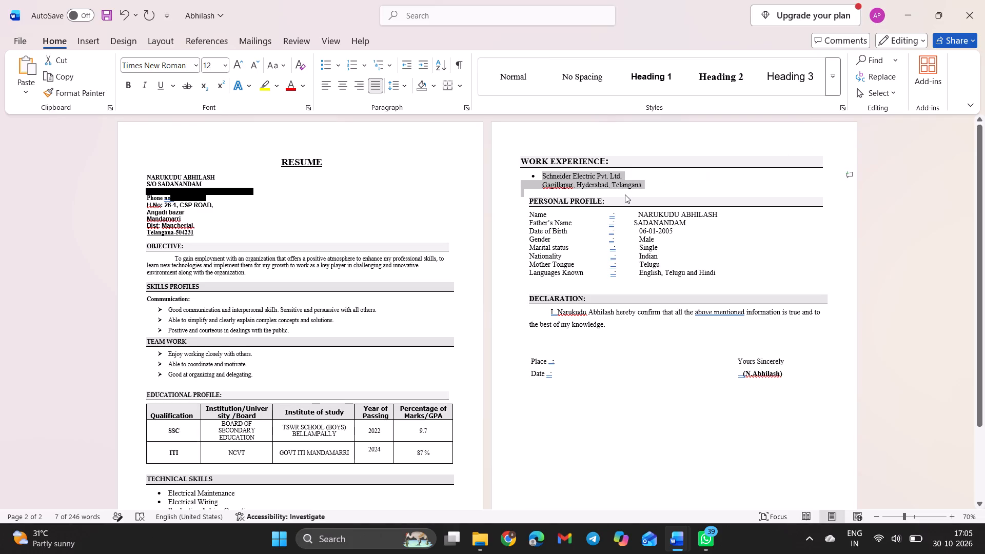
key(ctrl+shift+period)
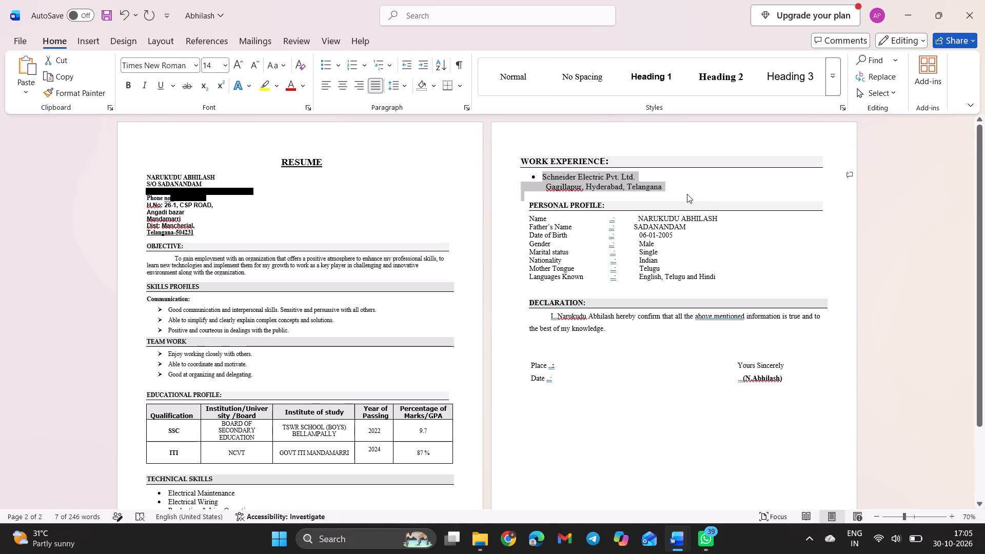
click(687, 194)
Insert a blank line after the Gagillapur, Hyderabad, Telangana line, above the Personal Profile heading.
click(657, 186)
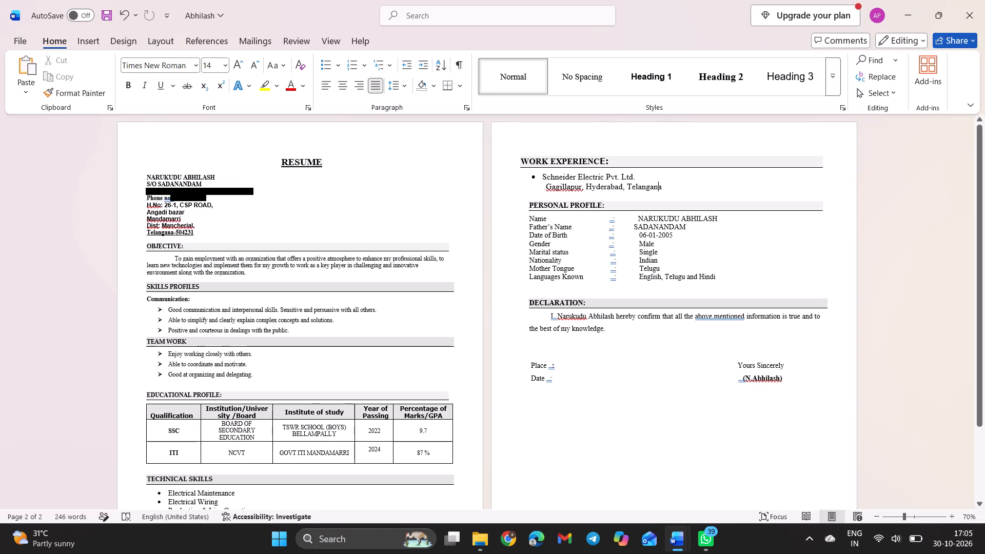
click(665, 187)
key(Return)
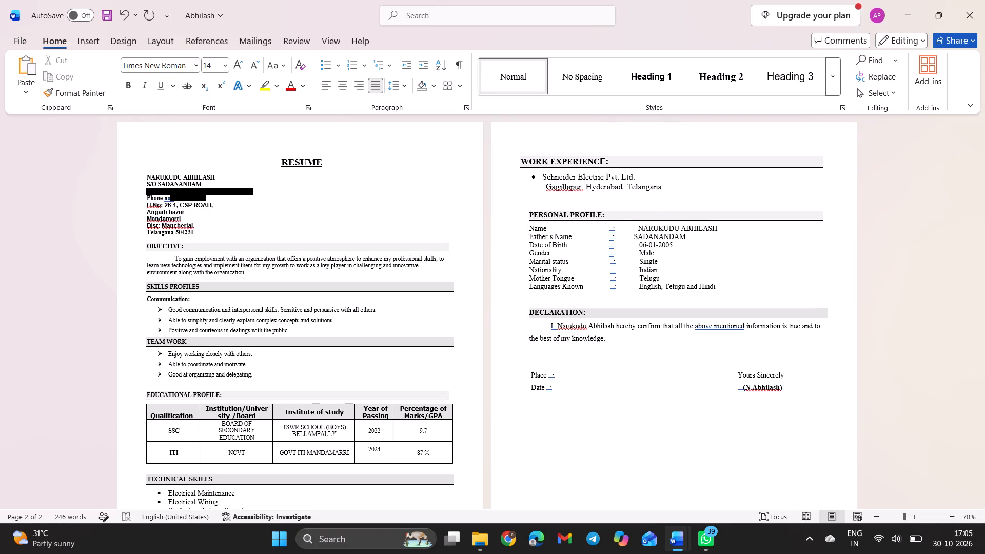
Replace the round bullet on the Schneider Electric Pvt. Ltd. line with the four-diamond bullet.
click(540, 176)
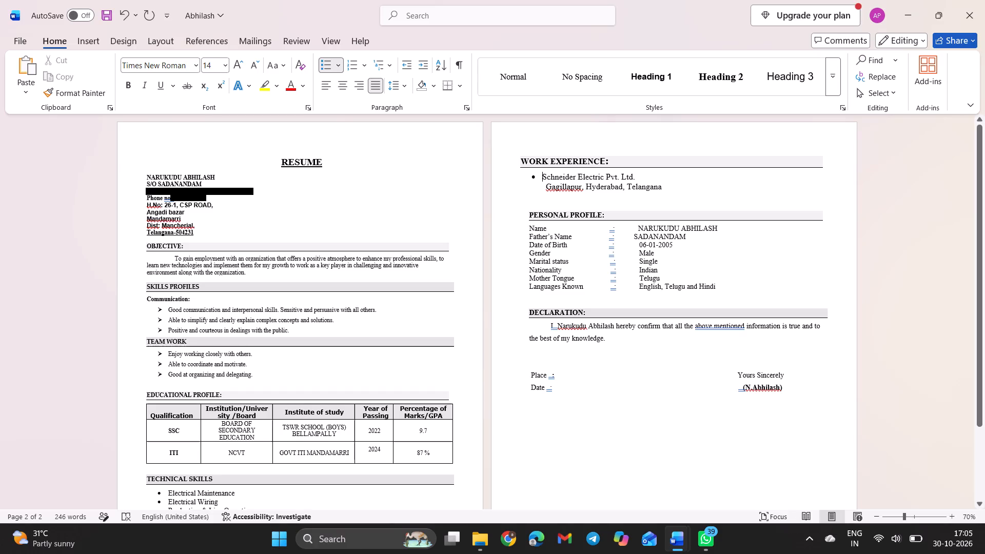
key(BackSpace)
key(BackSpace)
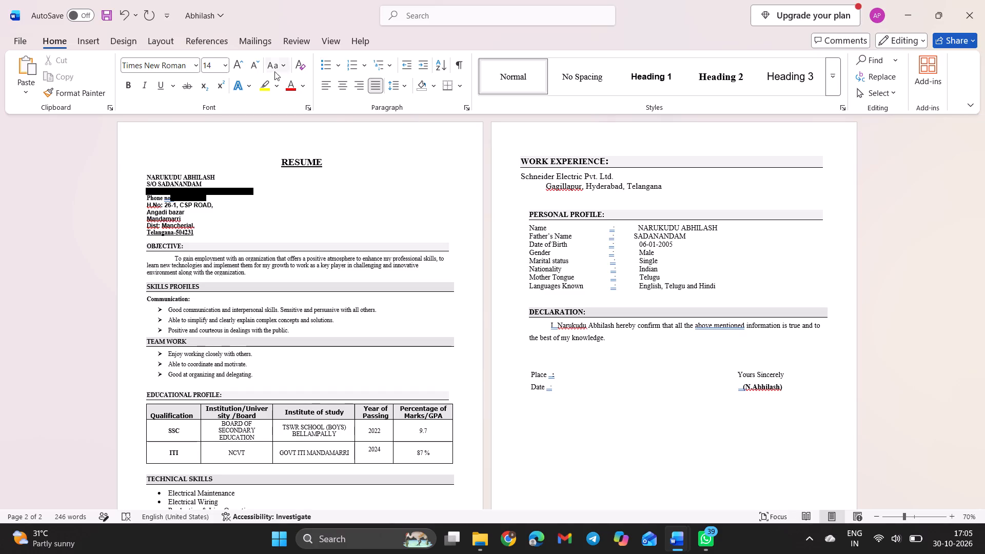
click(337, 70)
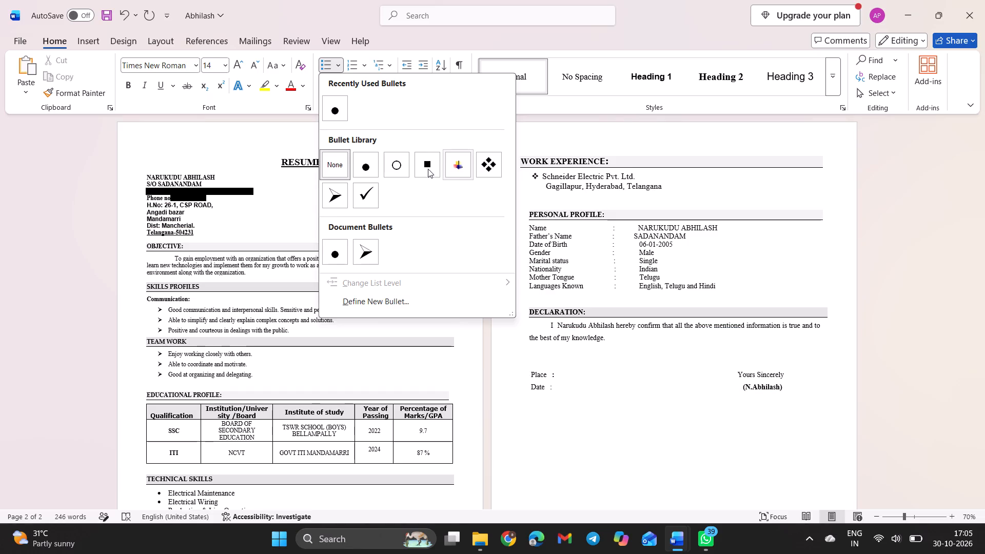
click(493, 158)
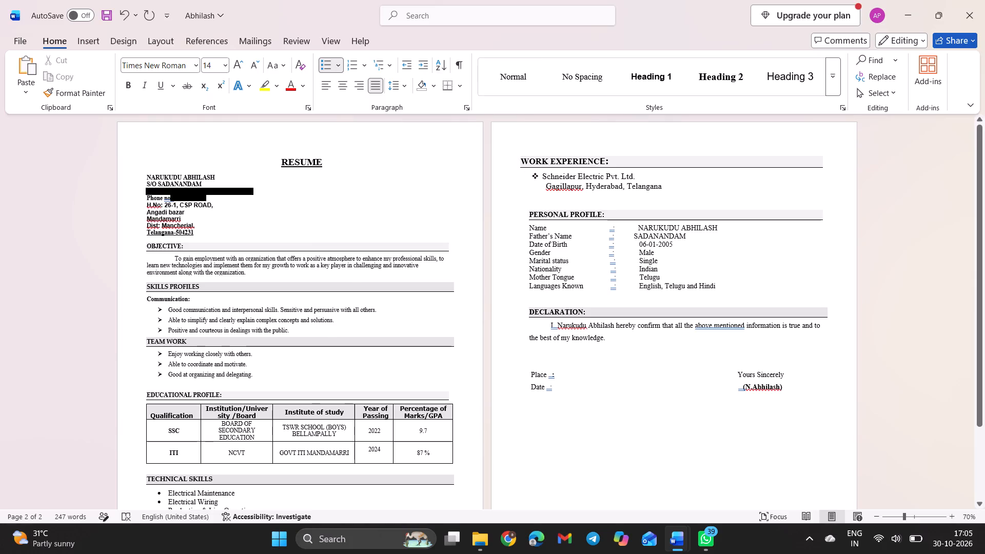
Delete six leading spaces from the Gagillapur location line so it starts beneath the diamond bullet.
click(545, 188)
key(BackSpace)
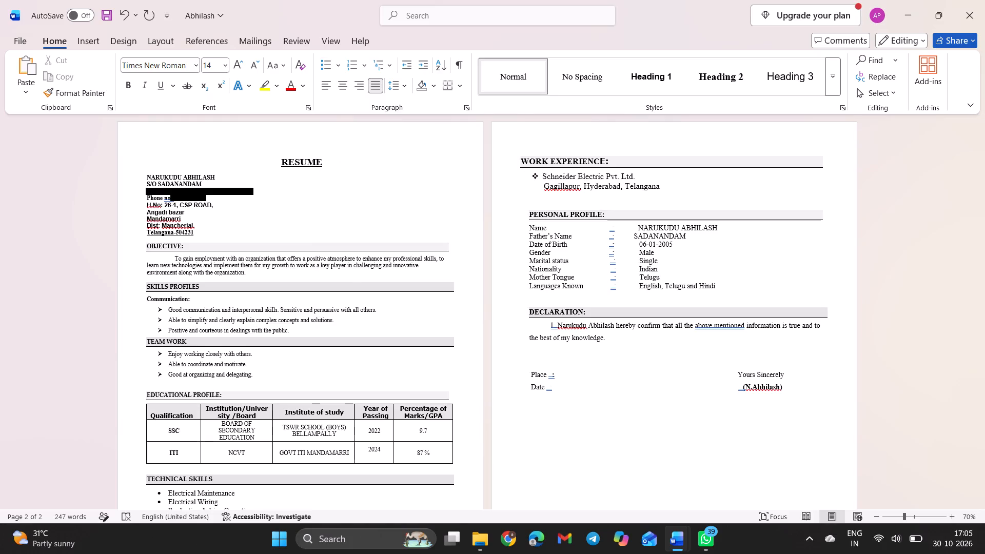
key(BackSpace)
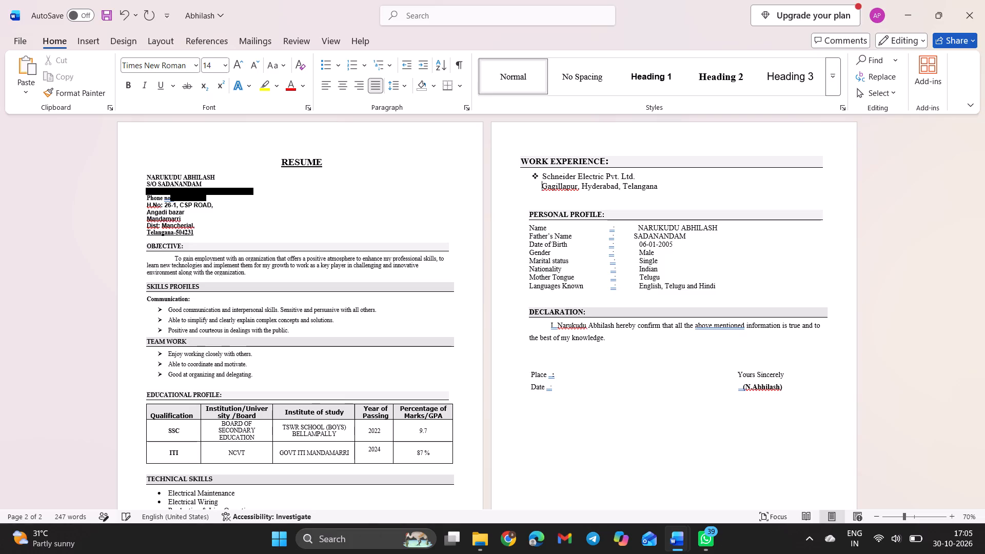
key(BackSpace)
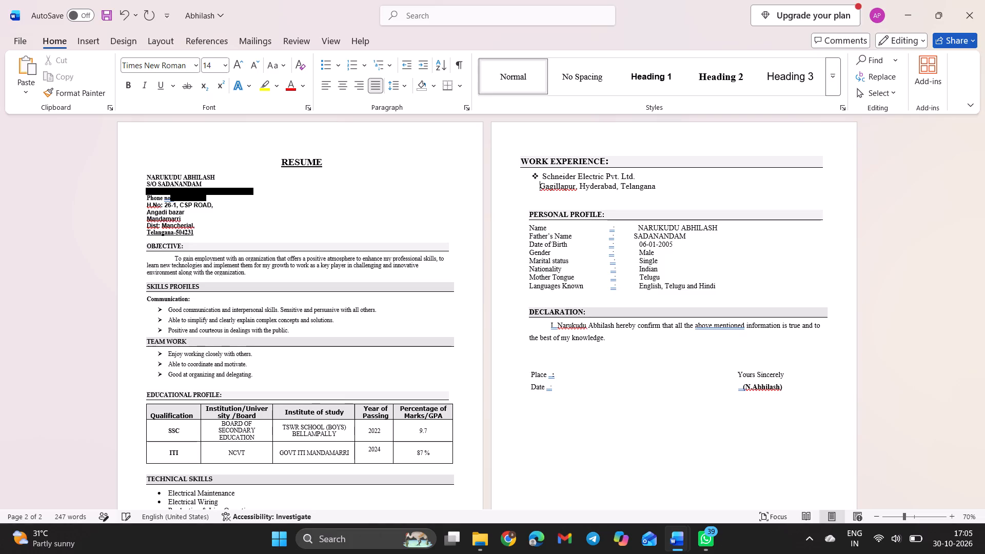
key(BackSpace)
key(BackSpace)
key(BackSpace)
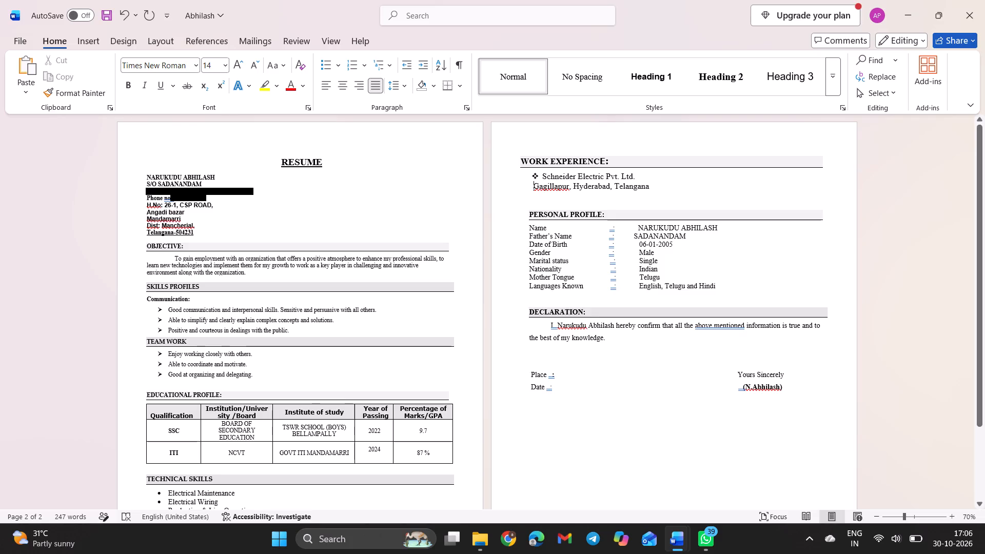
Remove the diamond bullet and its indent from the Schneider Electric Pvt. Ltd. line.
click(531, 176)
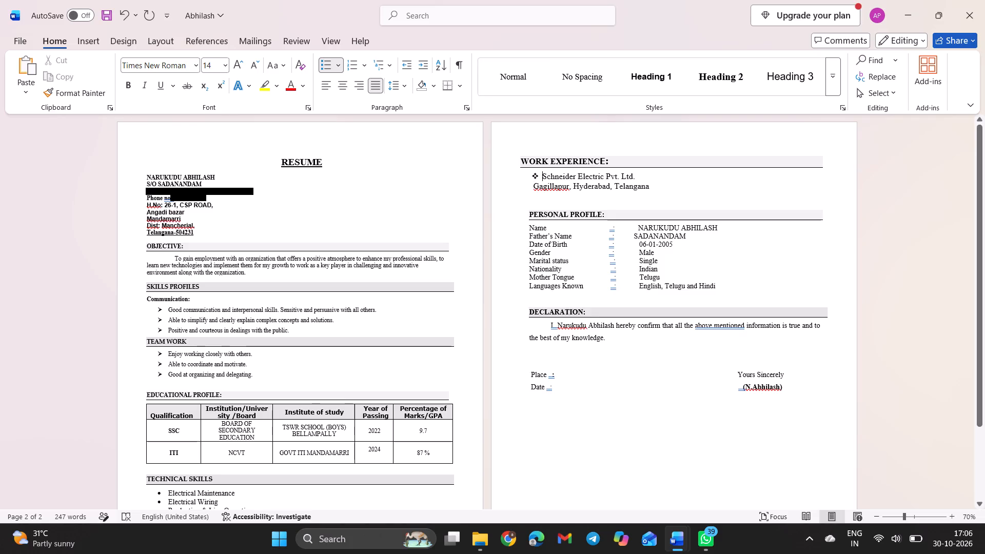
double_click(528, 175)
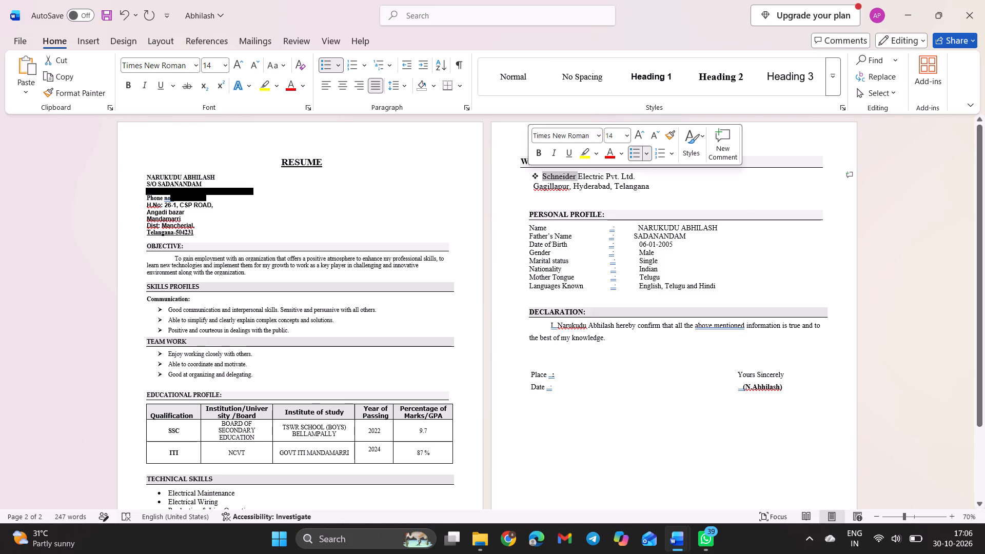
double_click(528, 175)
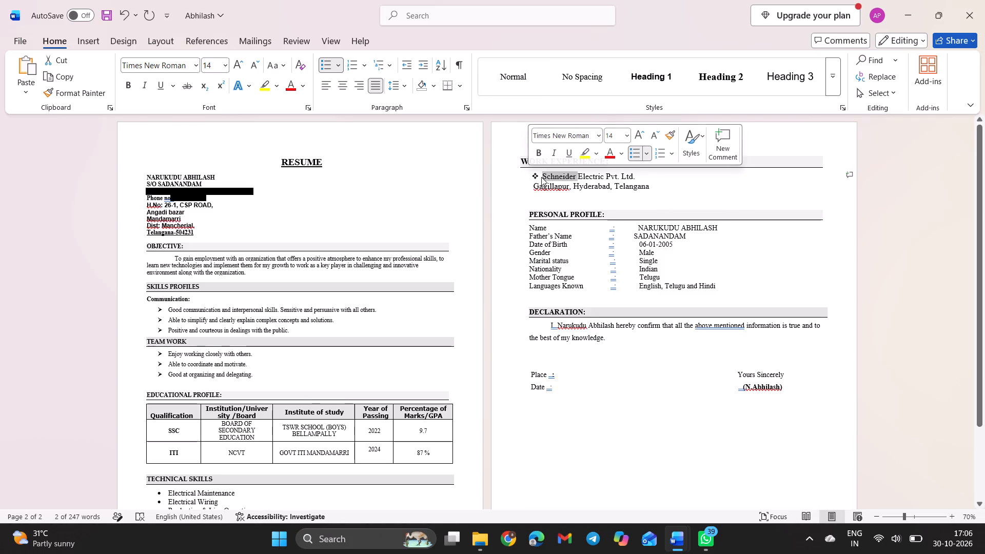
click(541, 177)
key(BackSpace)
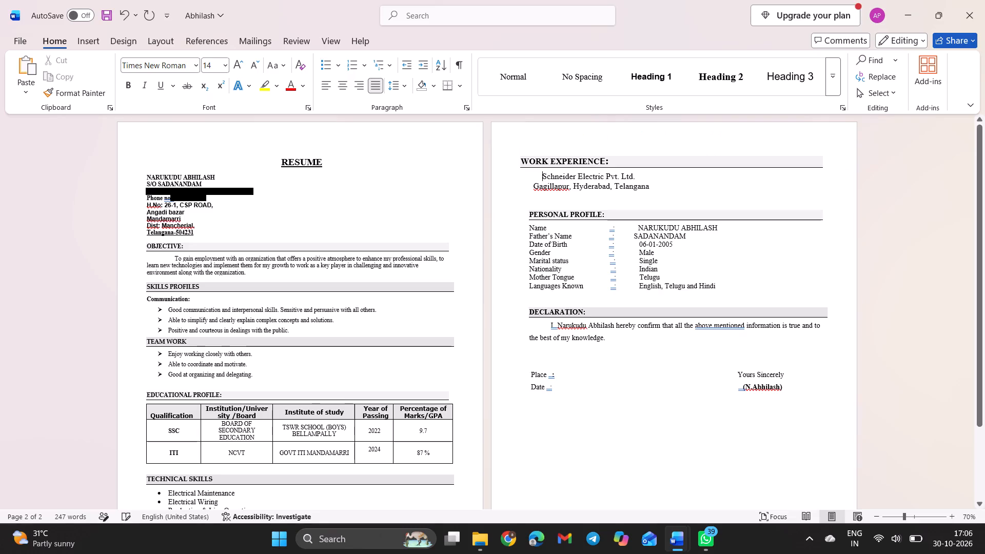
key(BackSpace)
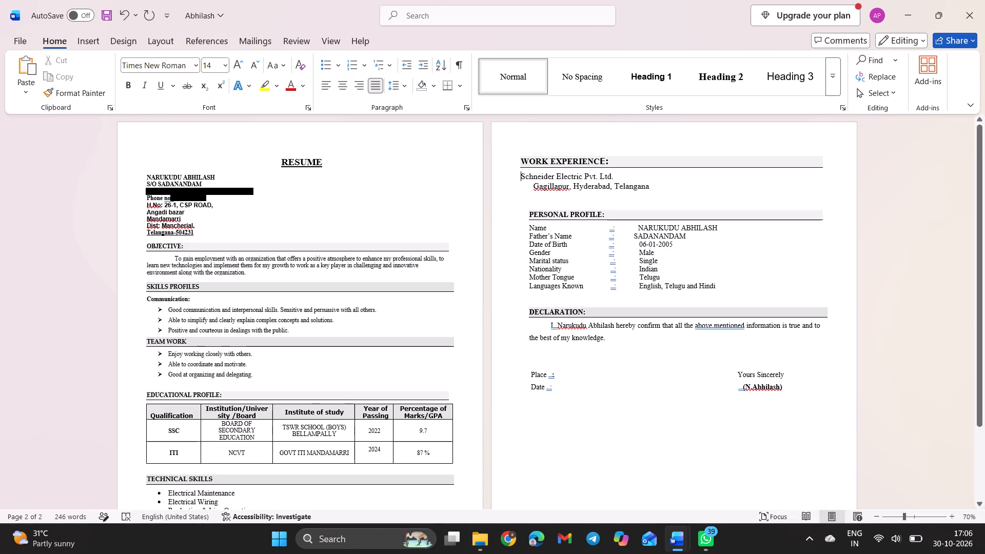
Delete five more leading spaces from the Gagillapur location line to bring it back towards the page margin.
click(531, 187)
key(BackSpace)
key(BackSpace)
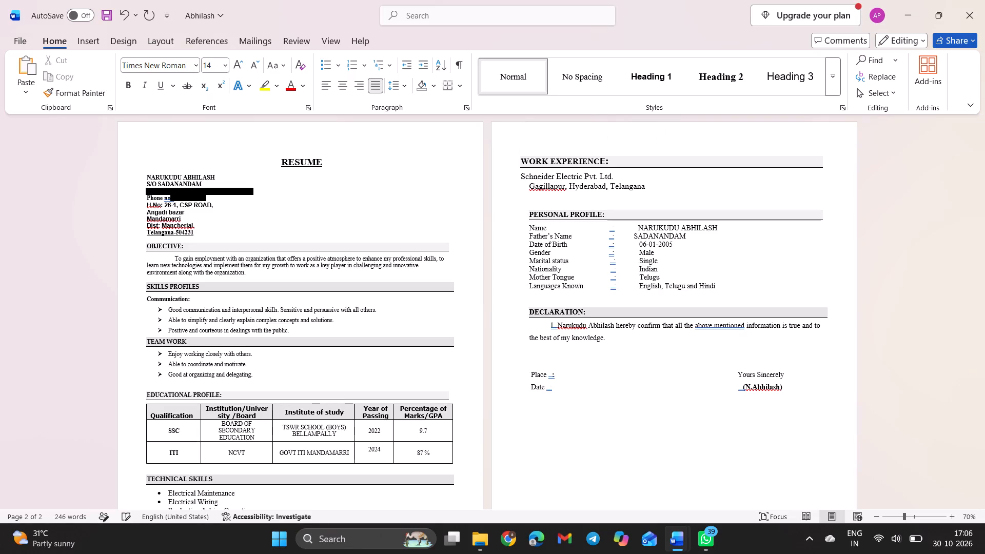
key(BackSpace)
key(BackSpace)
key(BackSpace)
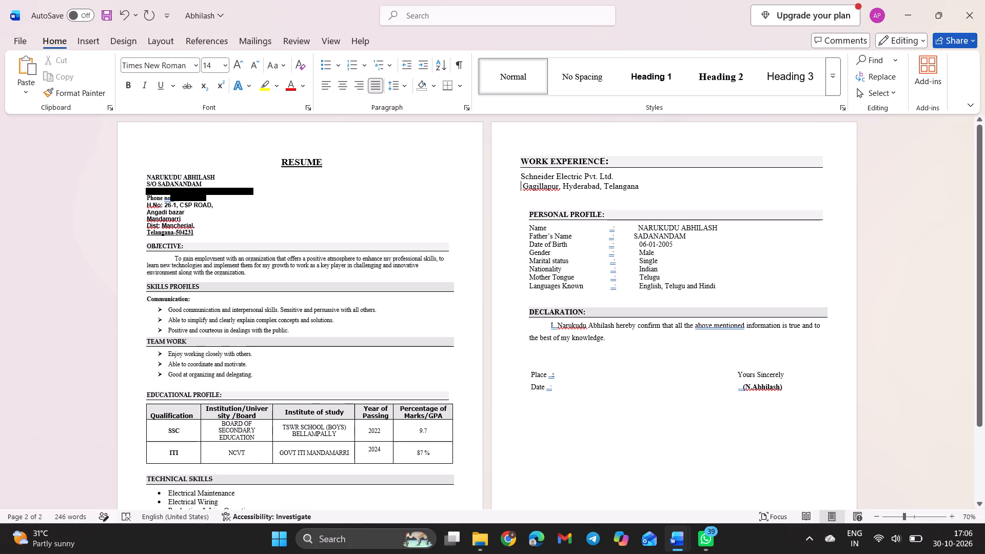
Select the company and location lines under Work Experience.
drag(522, 177, 572, 199)
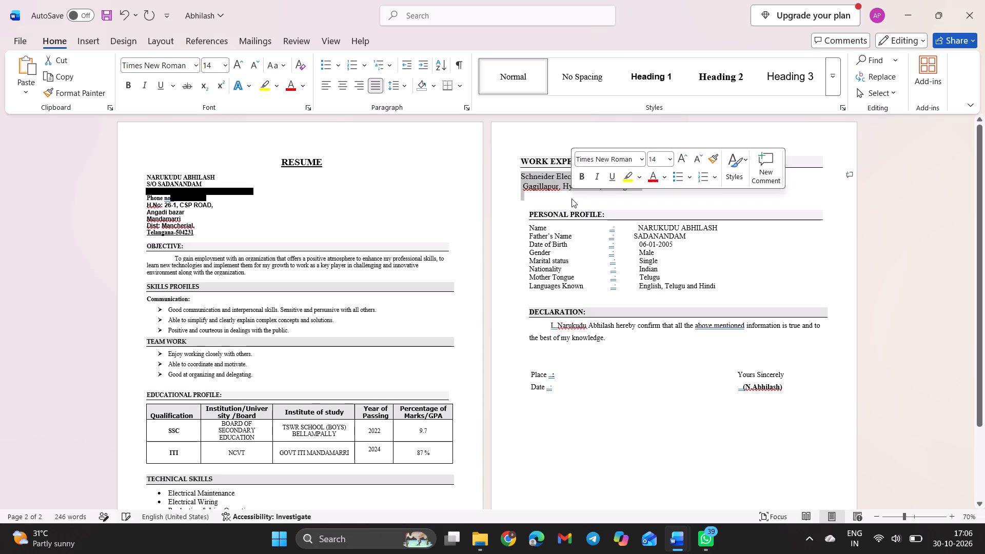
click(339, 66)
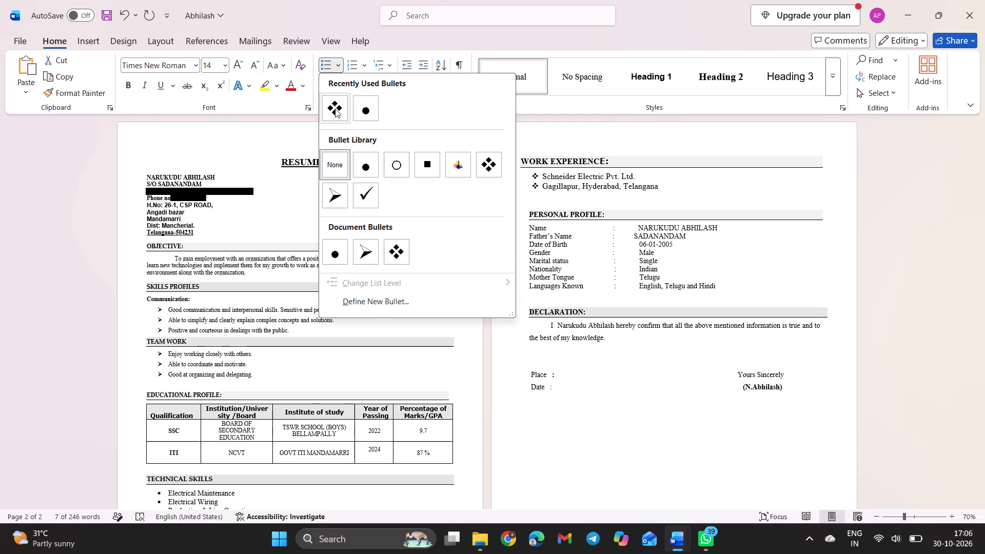
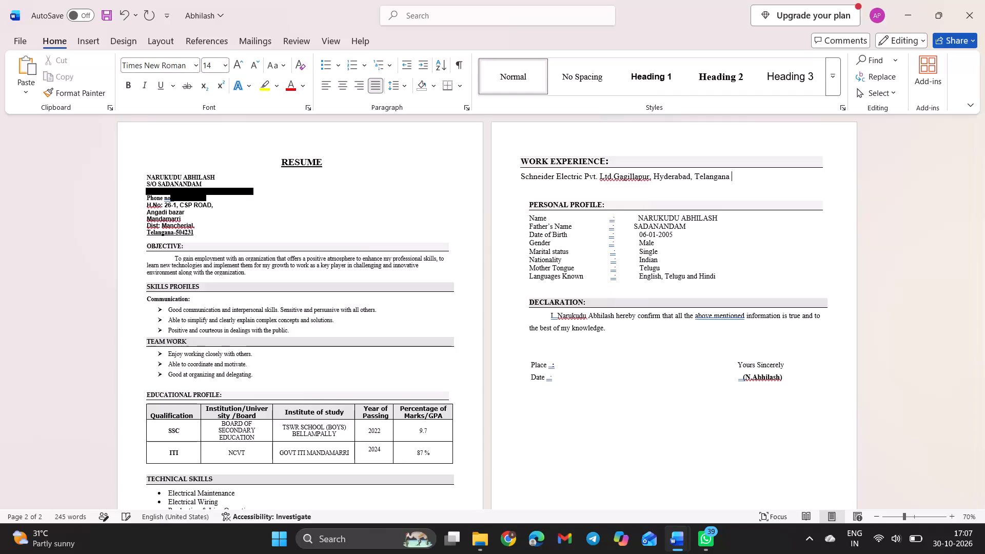
Paste the copied position, experience and duties text on a new line below the Schneider Electric company and location line.
key(Return)
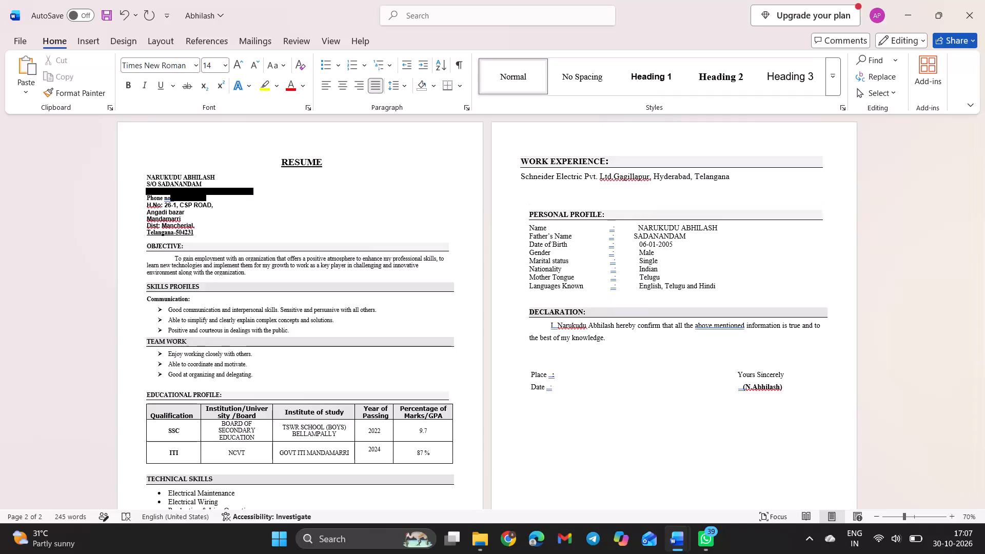
key(ctrl+v)
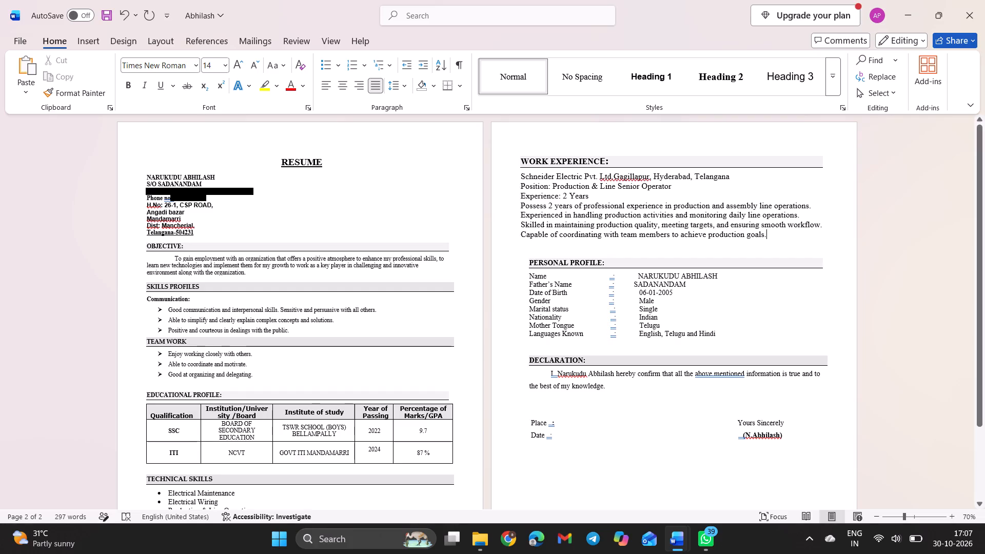
Apply round bullets to all the lines under Work Experience, from the Schneider Electric line through the production goals line.
drag(519, 177, 741, 241)
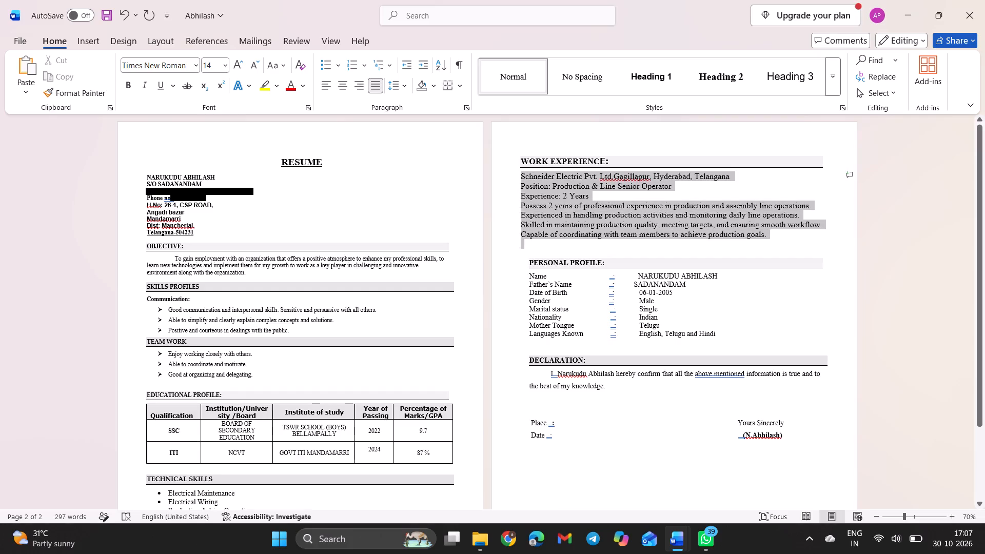
drag(741, 241, 789, 235)
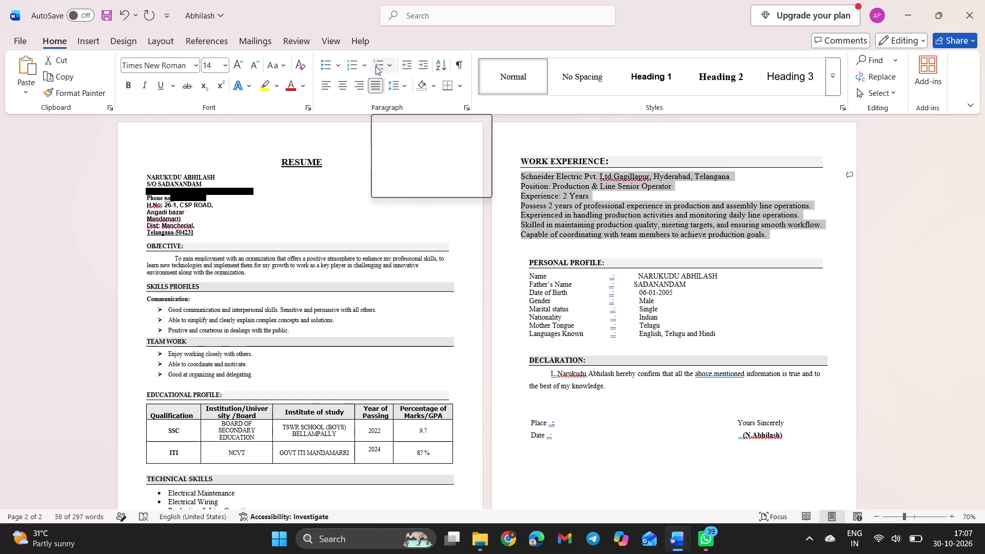
click(338, 67)
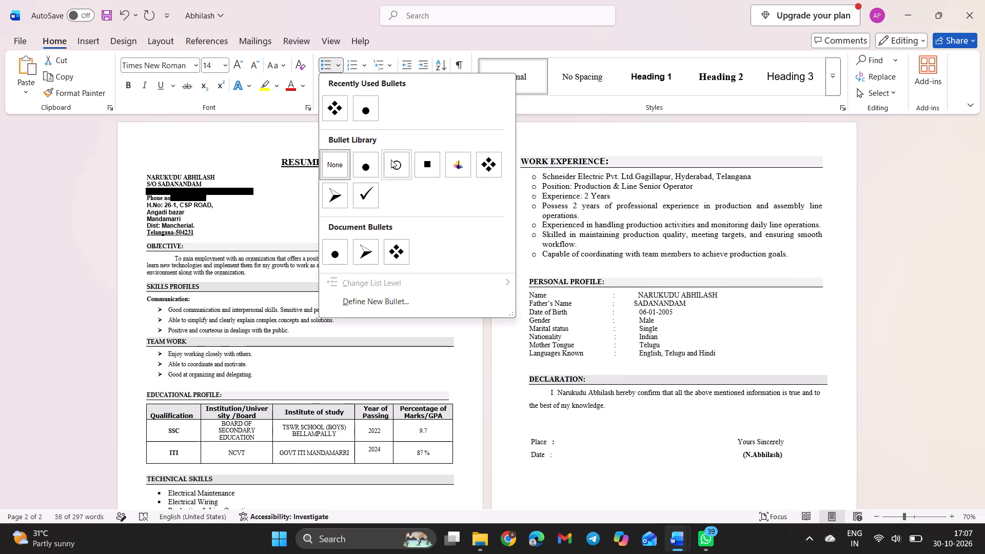
click(364, 118)
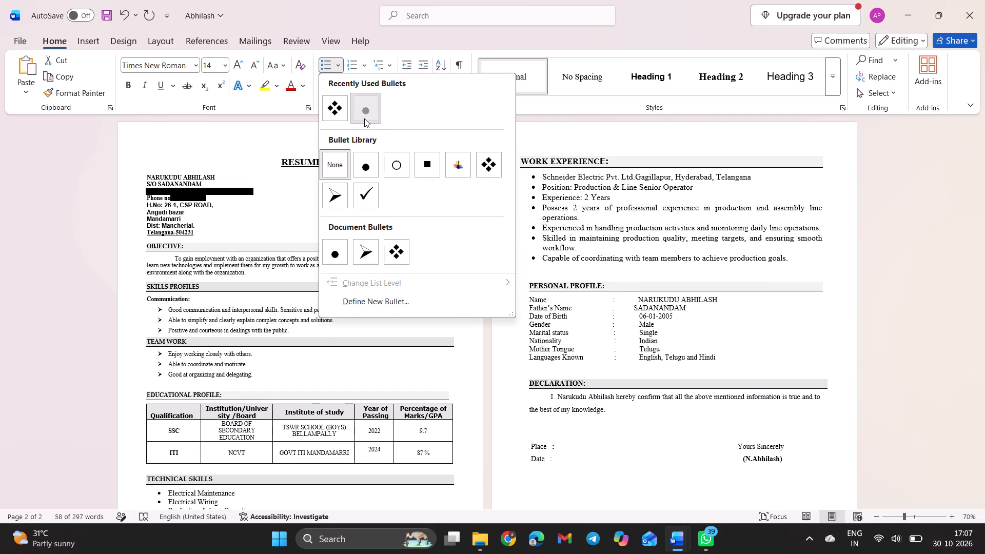
click(683, 268)
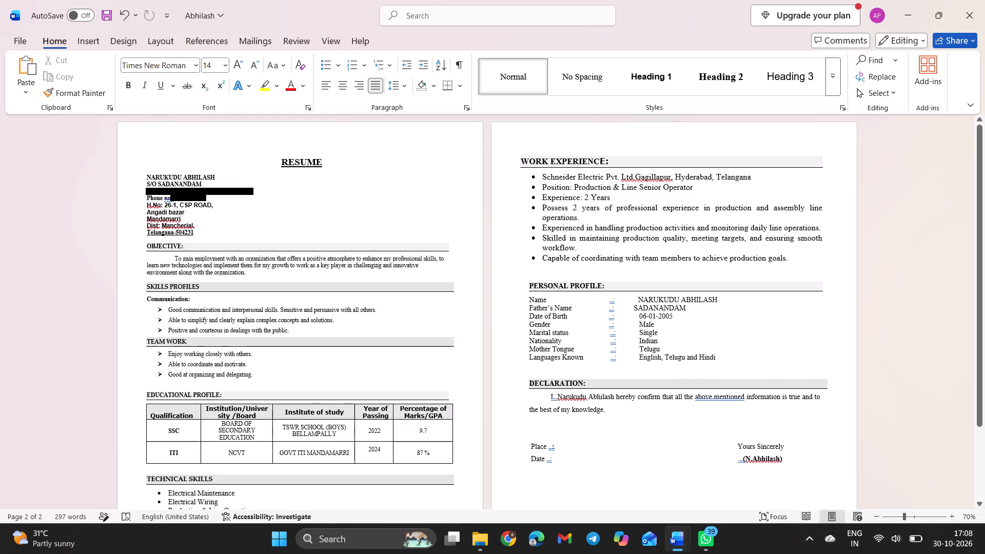
Delete one blank line between the Work Experience bullets and the Personal Profile heading.
scroll(595, 233, down, 1)
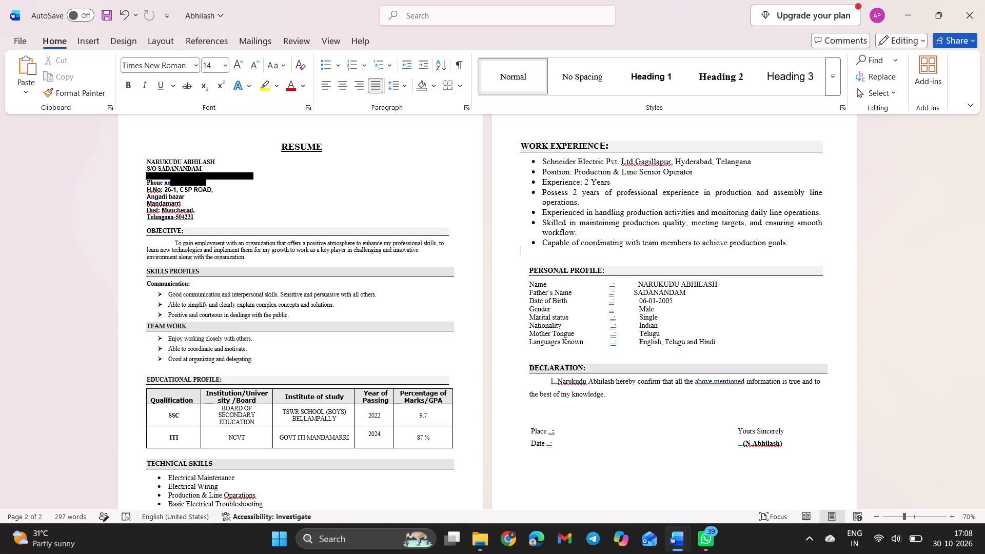
click(587, 234)
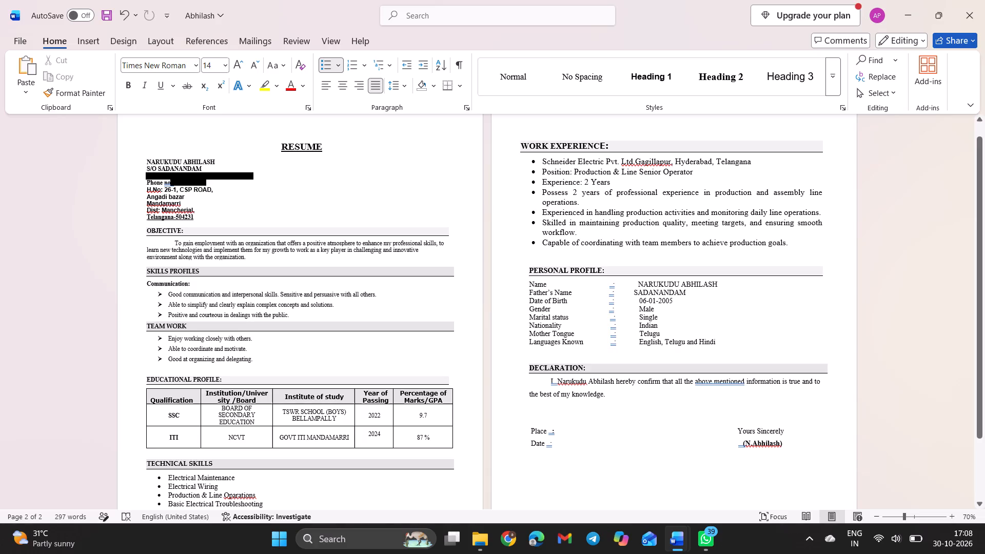
click(535, 268)
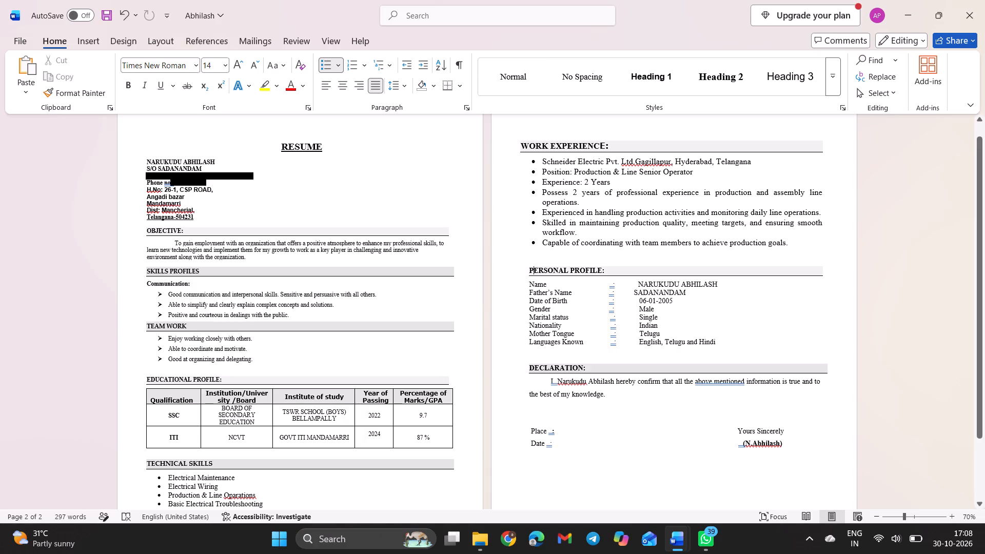
click(532, 258)
key(BackSpace)
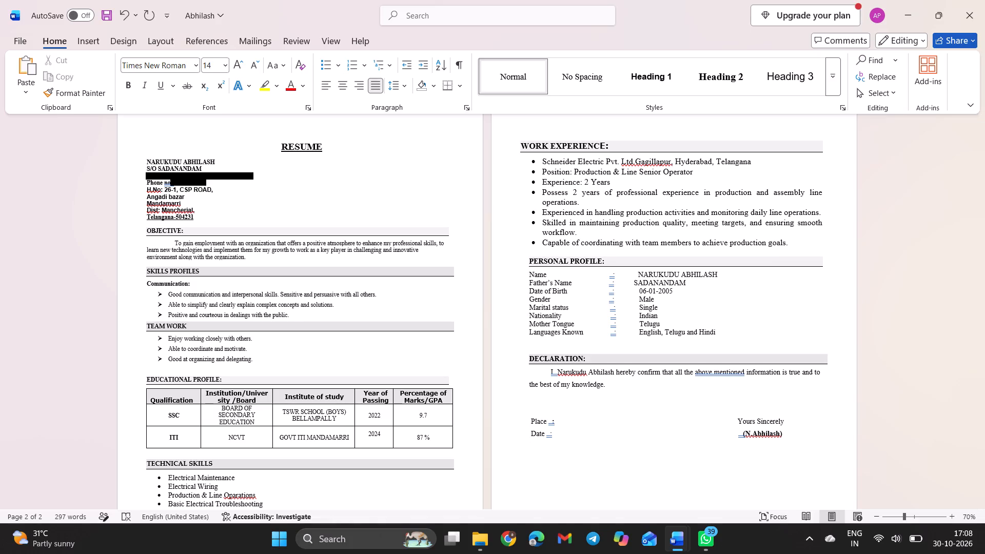
Delete one space after the colon in the Name row of Personal Profile.
scroll(781, 282, down, 1)
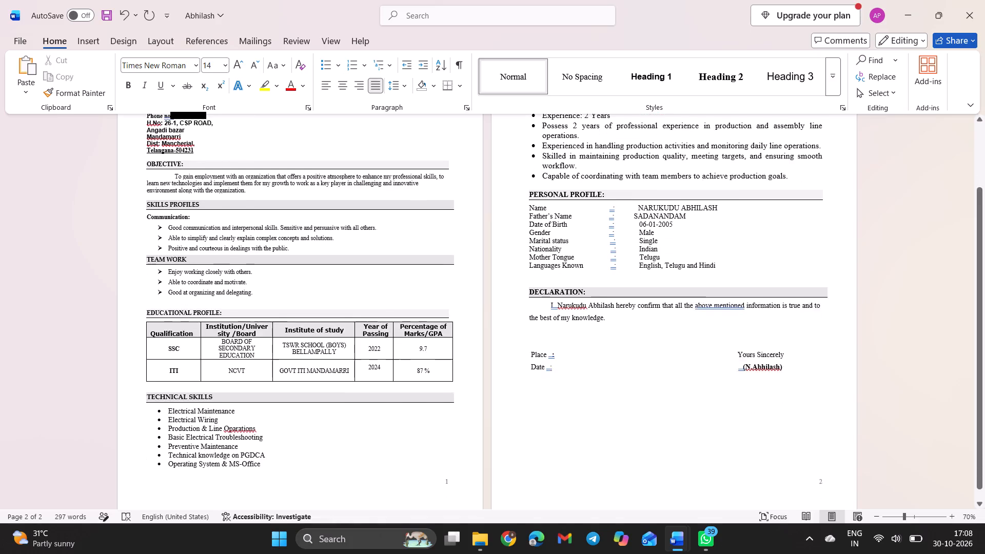
scroll(781, 282, down, 1)
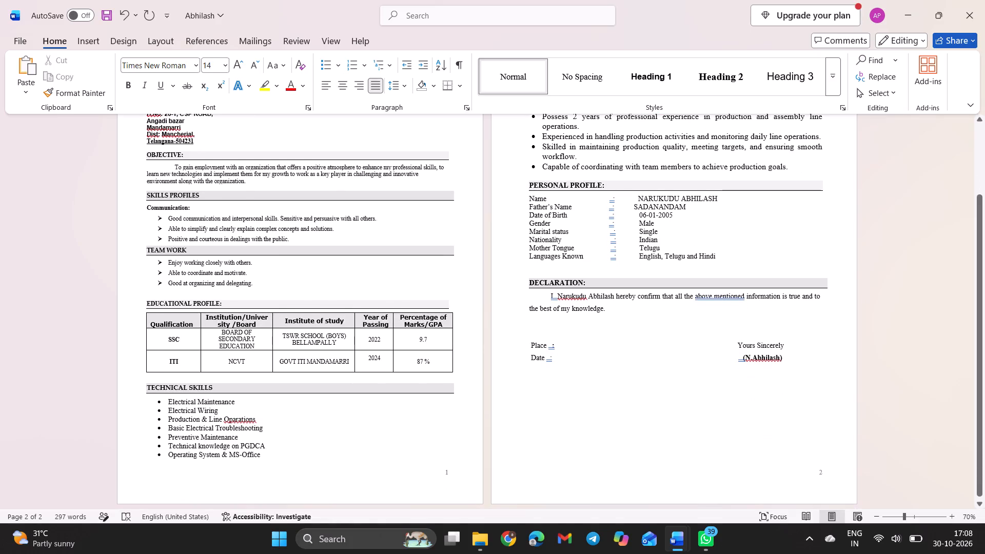
click(617, 201)
key(BackSpace)
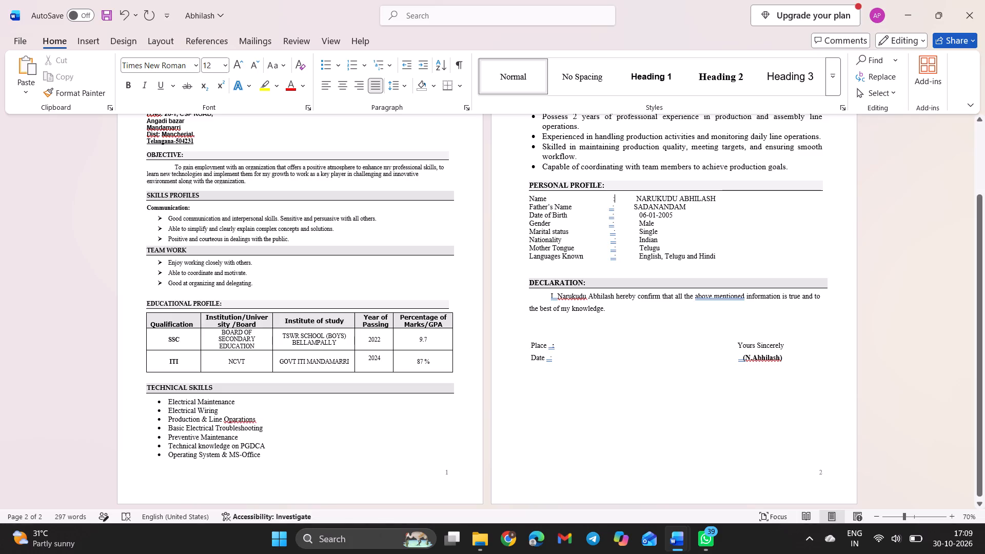
Review the layout of both resume pages, from the contact details and technical skills to the declaration and signature lines.
scroll(370, 240, up, 3)
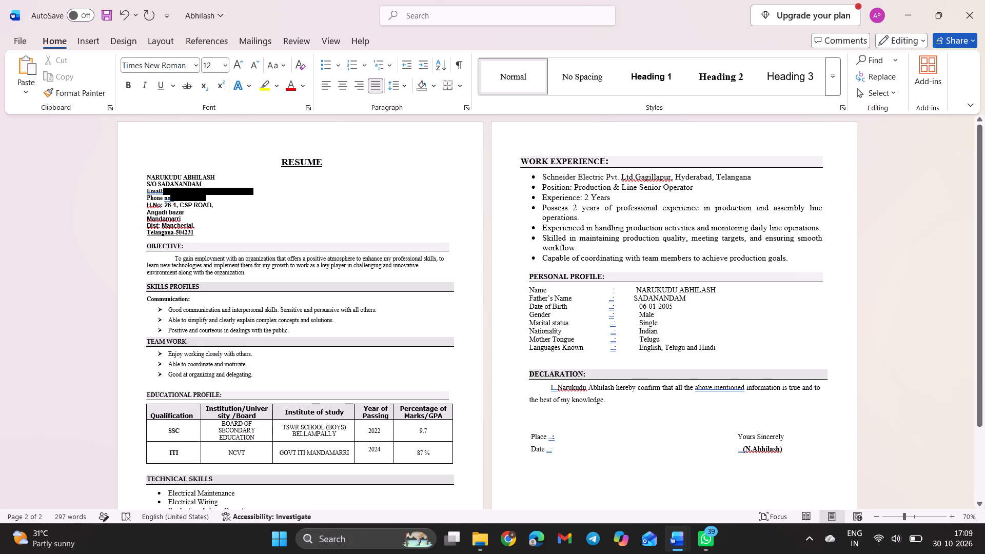
click(344, 187)
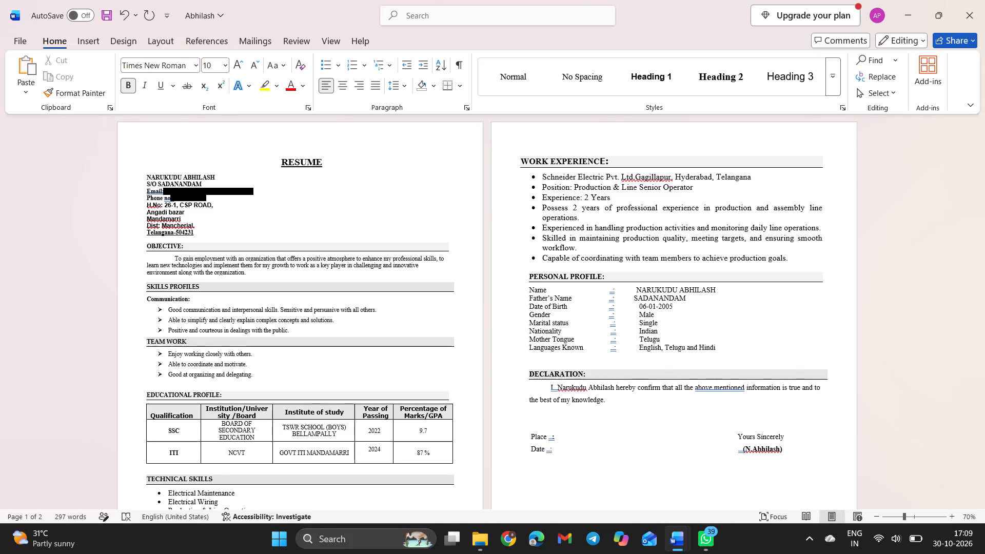
click(616, 430)
scroll(616, 430, down, 1)
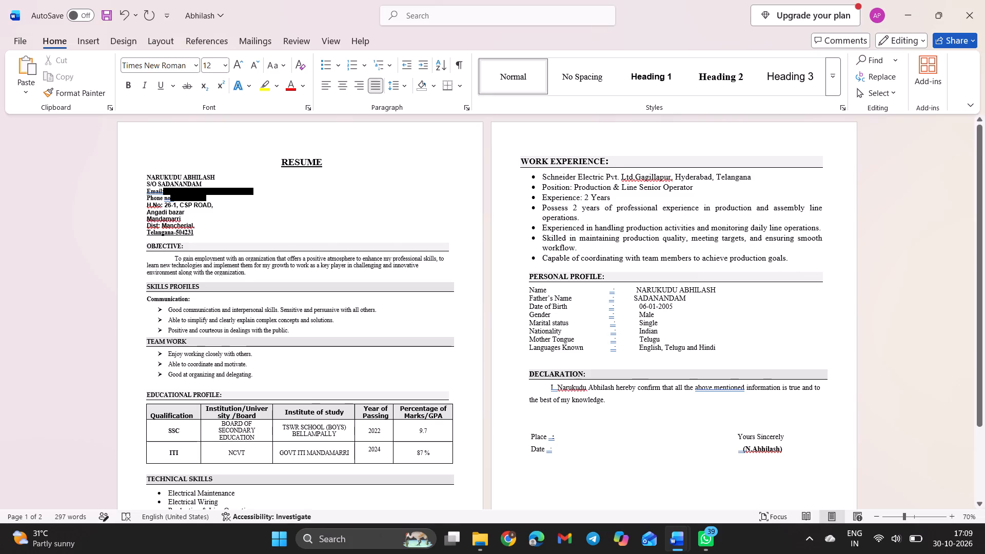
scroll(616, 430, down, 1)
ctrl+scroll(616, 430, up, 1)
ctrl+scroll(616, 430, down, 1)
ctrl+scroll(616, 430, up, 1)
ctrl+scroll(616, 430, down, 2)
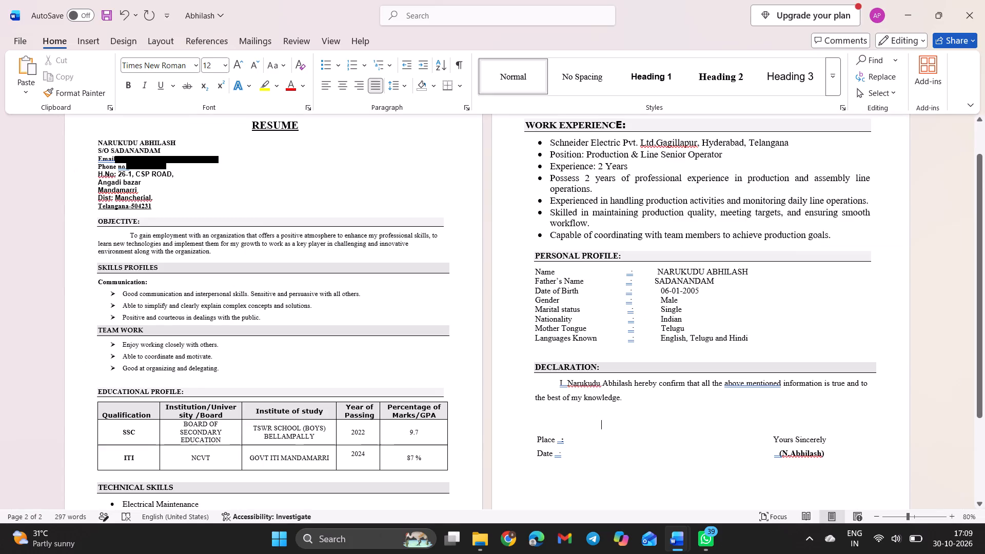
scroll(616, 430, down, 1)
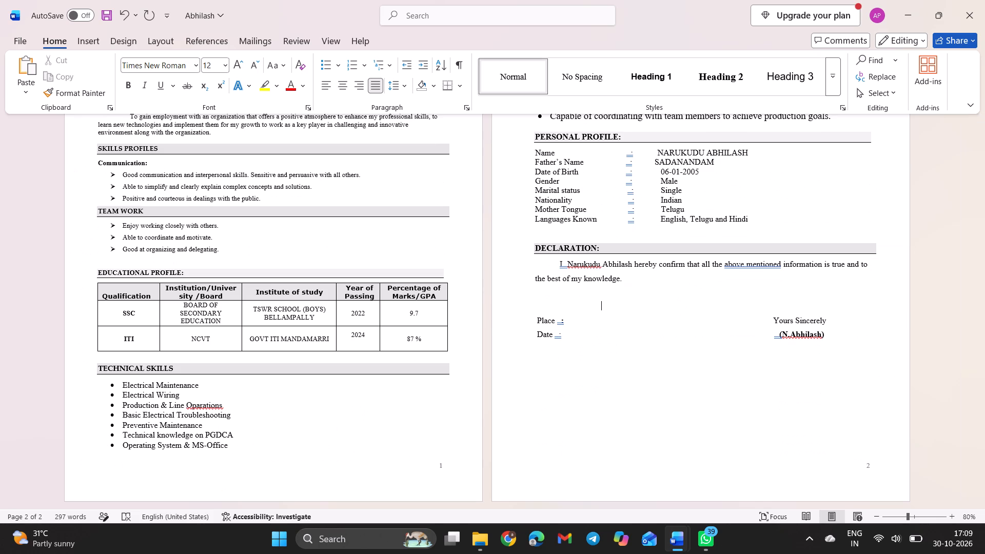
click(429, 310)
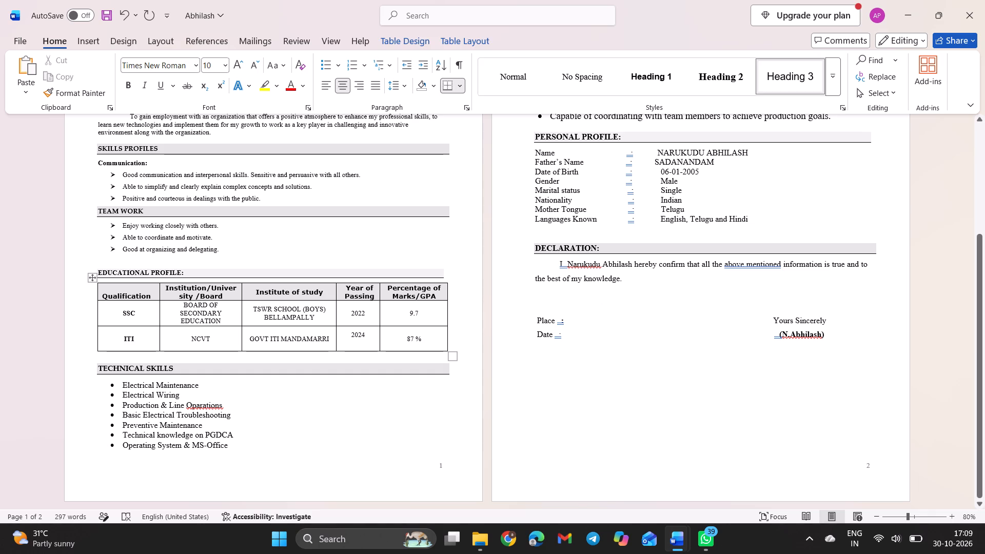
click(264, 418)
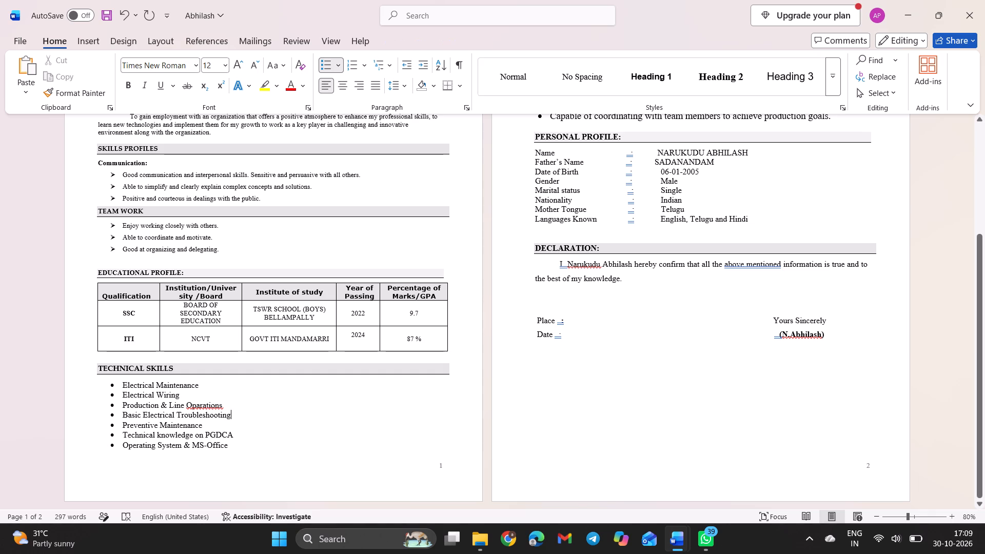
click(309, 422)
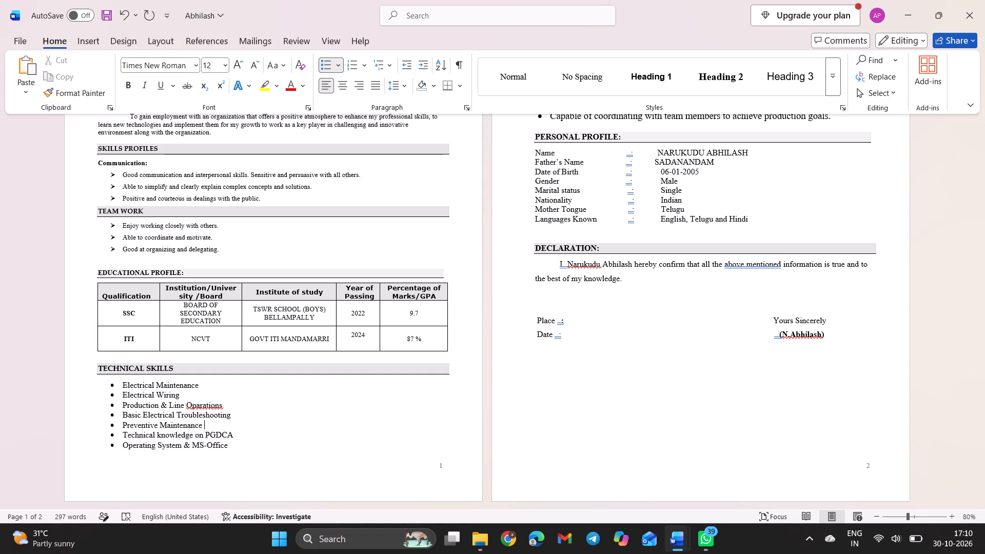
scroll(240, 454, down, 1)
ctrl+scroll(240, 454, up, 1)
ctrl+scroll(240, 454, down, 1)
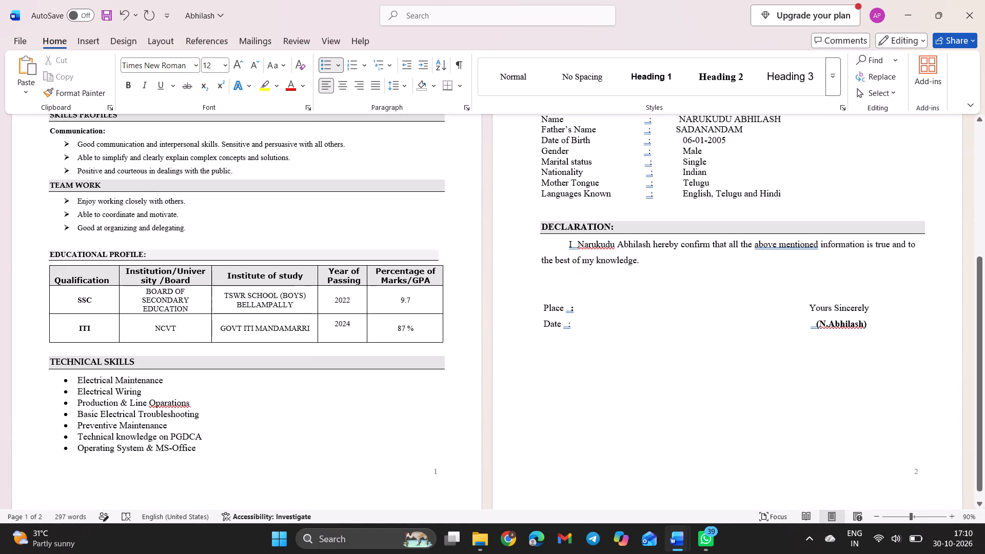
ctrl+scroll(240, 454, down, 1)
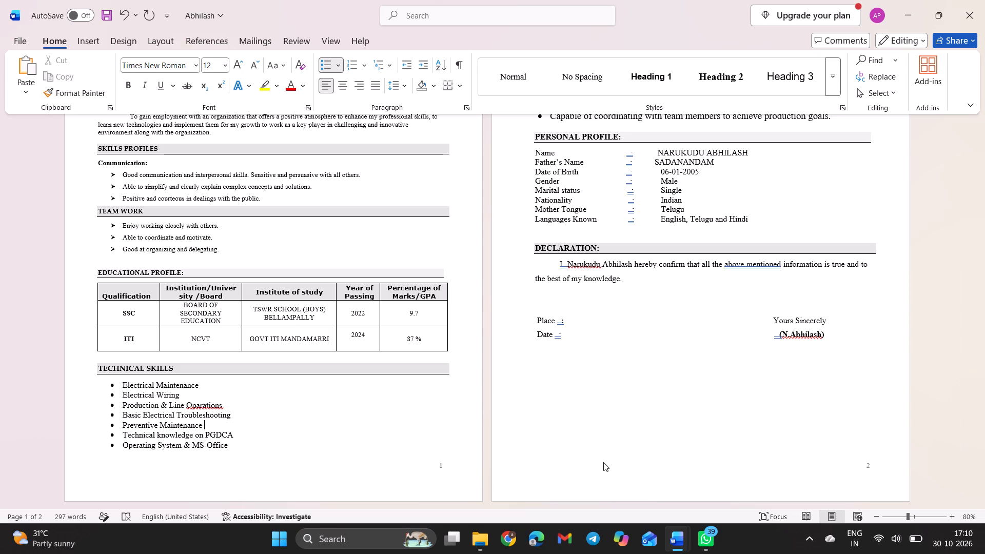
click(613, 415)
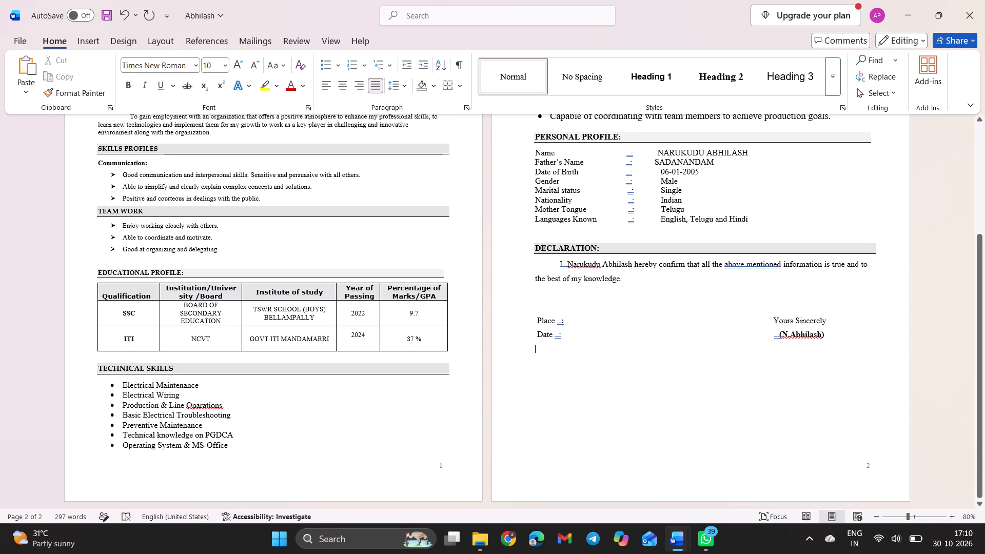
scroll(637, 393, up, 1)
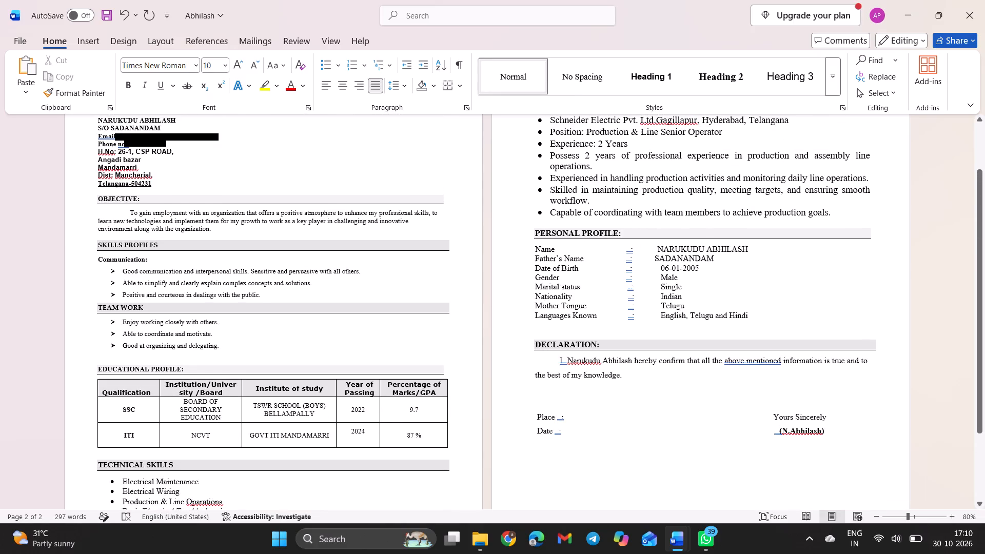
scroll(637, 393, up, 2)
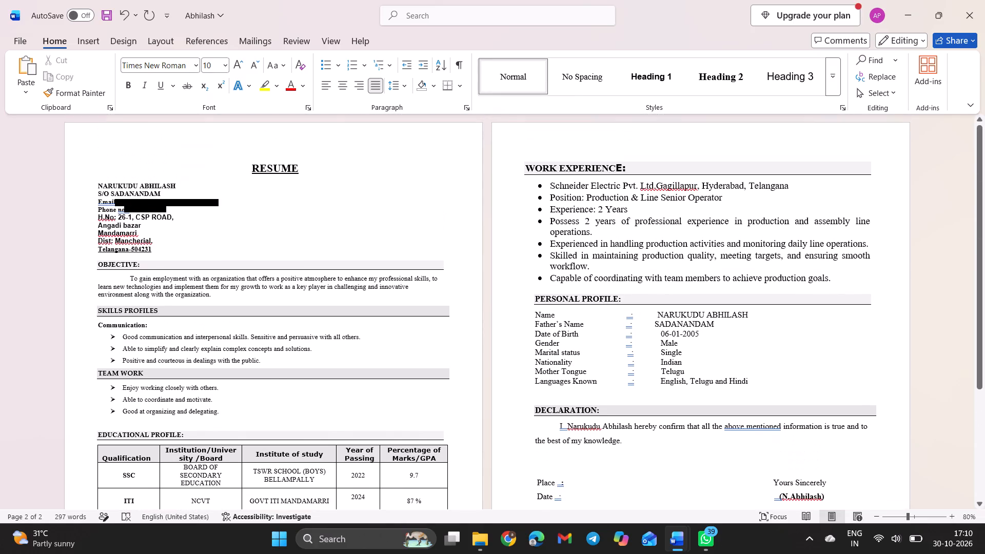
Align the first two Personal Profile values by adding one space before the father's name and removing one after the Name colon.
click(642, 319)
click(652, 325)
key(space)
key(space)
key(BackSpace)
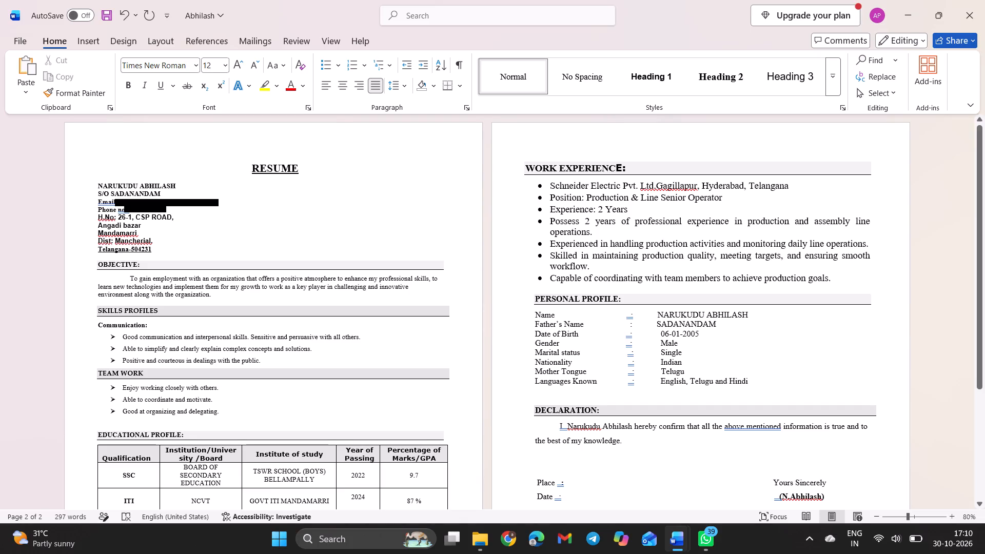
click(636, 316)
key(BackSpace)
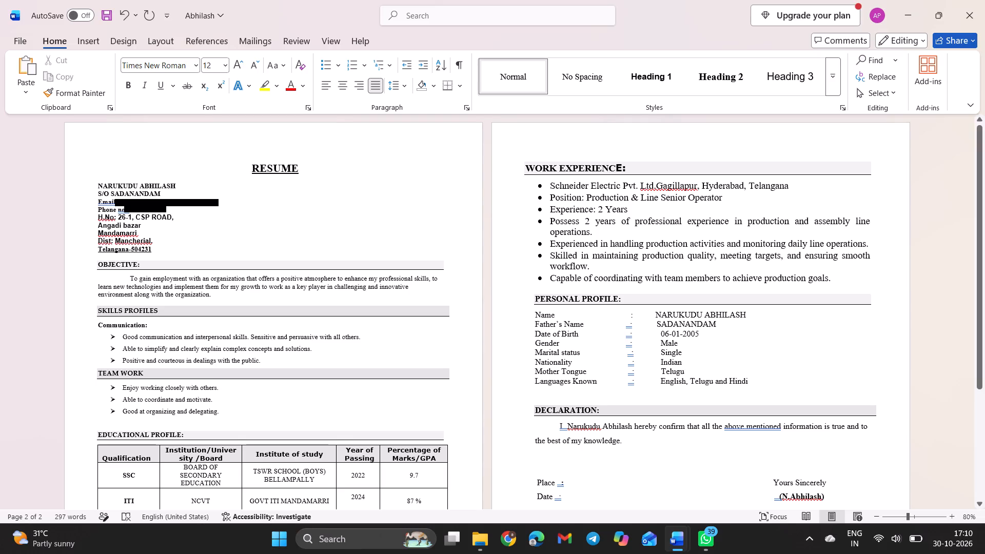
Delete the colons from the Languages Known and Mother Tongue rows of Personal Profile.
click(640, 381)
key(BackSpace)
key(BackSpace)
key(BackSpace)
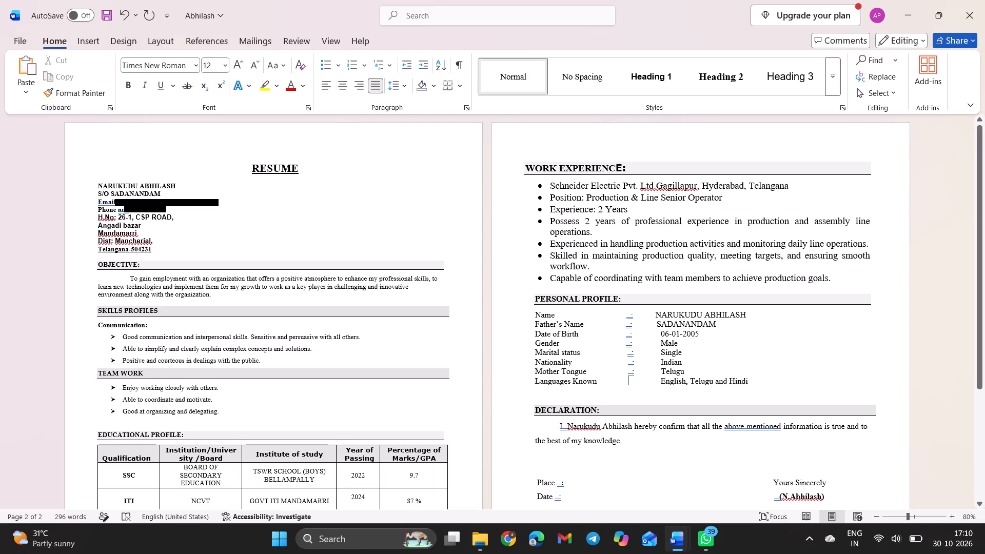
click(635, 371)
key(BackSpace)
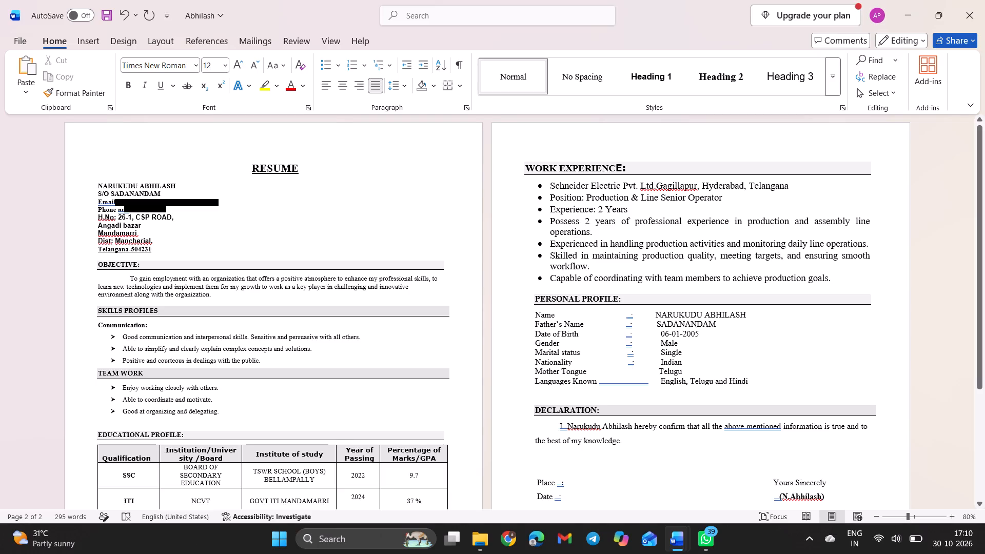
Delete the colon from the Nationality row and pull its value in close to the label.
click(636, 364)
key(BackSpace)
key(BackSpace)
key(BackSpace)
key(BackSpace)
key(BackSpace)
key(BackSpace)
key(BackSpace)
key(BackSpace)
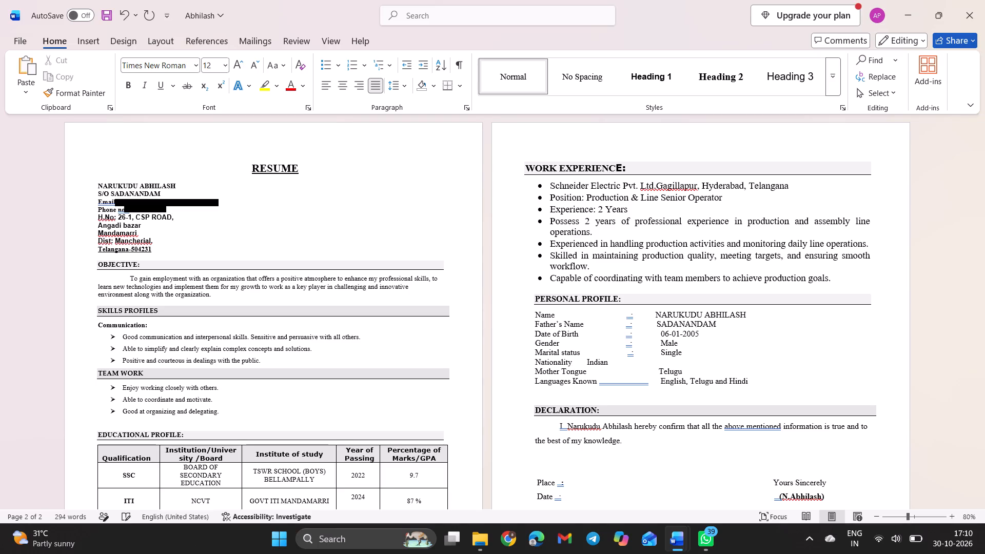
Shorten the blank gap between the Mother Tongue label and its value.
click(627, 375)
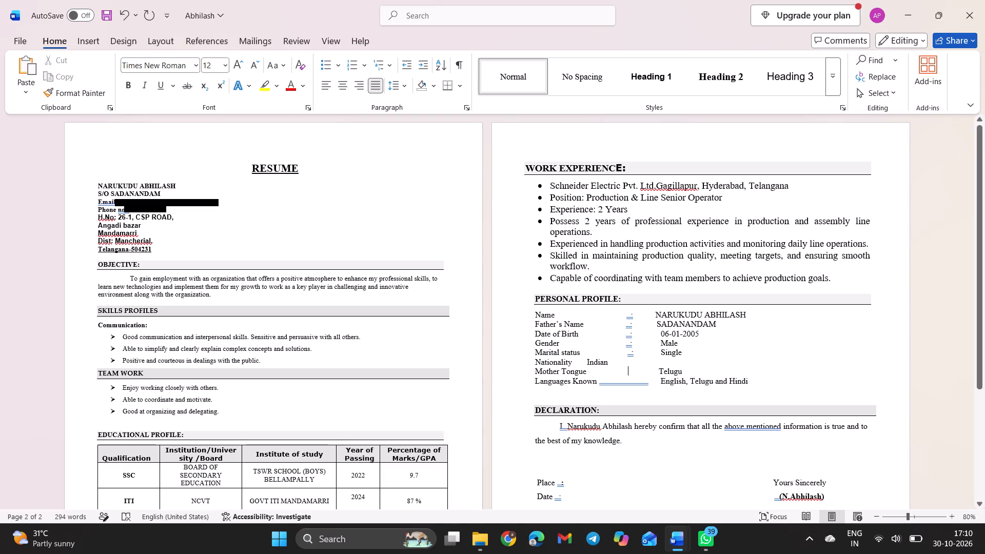
key(BackSpace)
key(BackSpace)
key(BackSpace)
key(BackSpace)
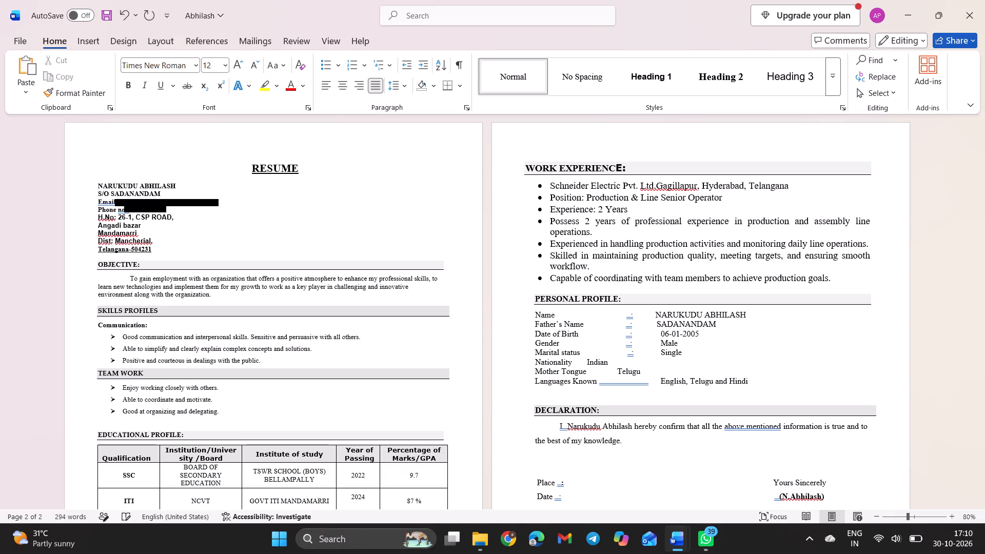
click(627, 375)
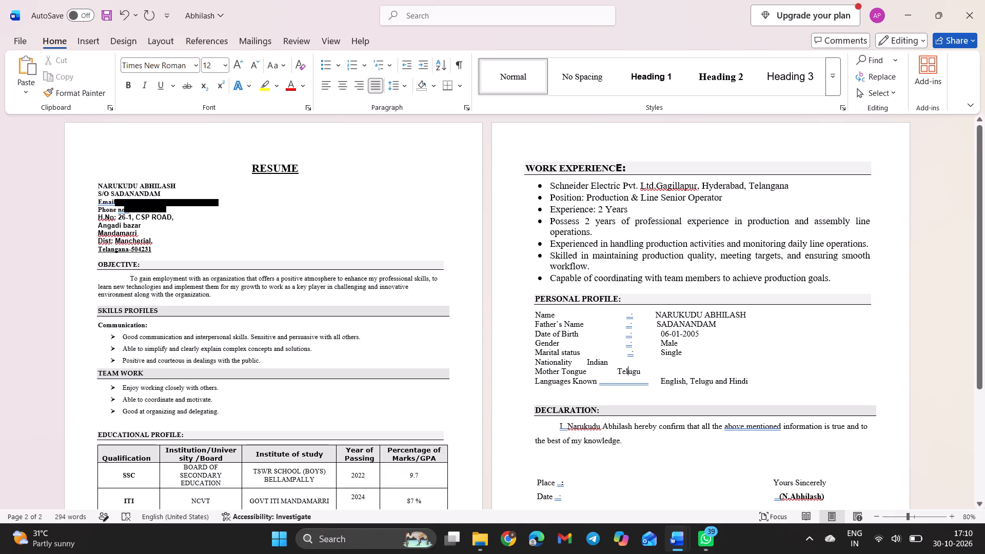
Replace the wide gap in the Languages Known row with four spaces, keeping the label's spelling intact.
click(659, 380)
key(BackSpace)
key(BackSpace)
key(BackSpace)
key(BackSpace)
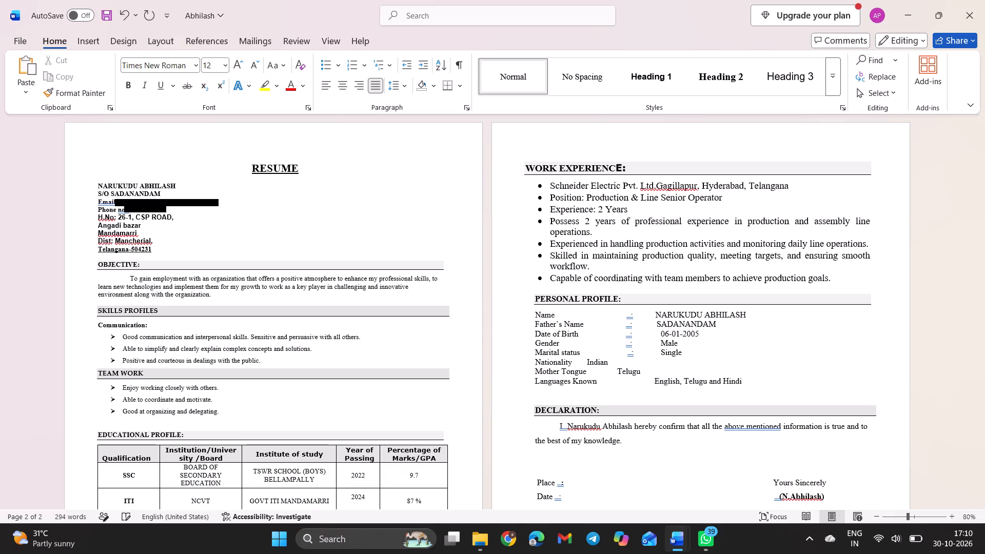
key(BackSpace)
key(BackSpace)
key(BackSpace)
key(BackSpace)
key(BackSpace)
key(BackSpace)
key(BackSpace)
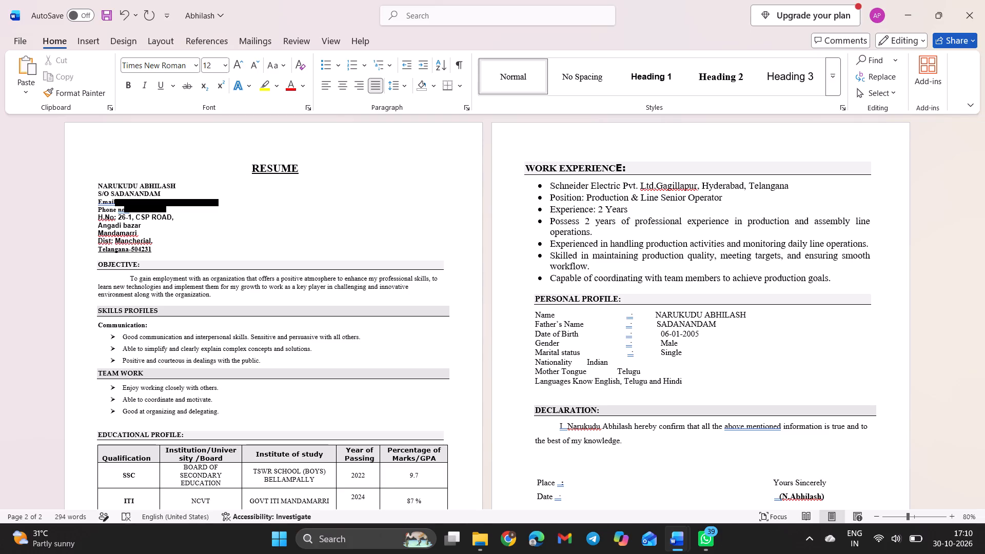
key(ctrl+z)
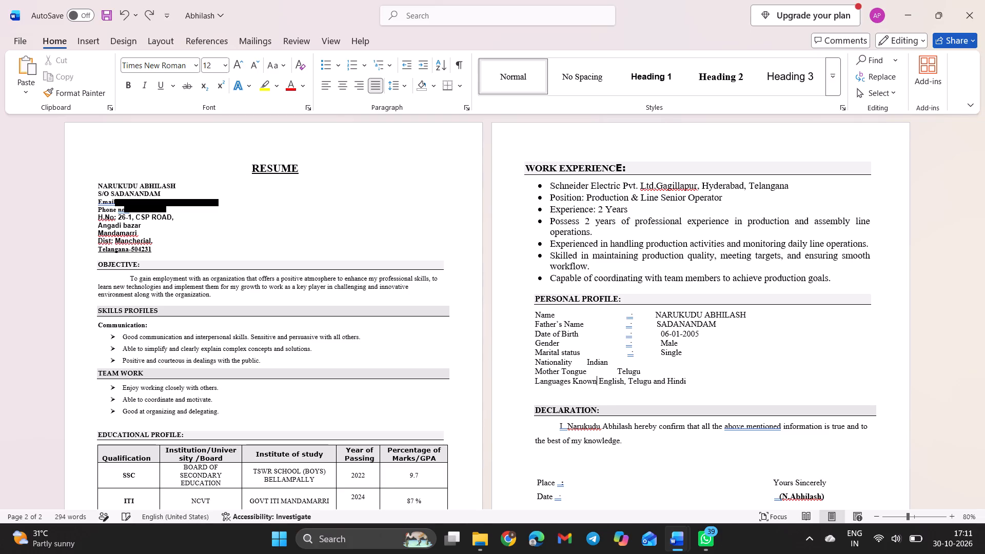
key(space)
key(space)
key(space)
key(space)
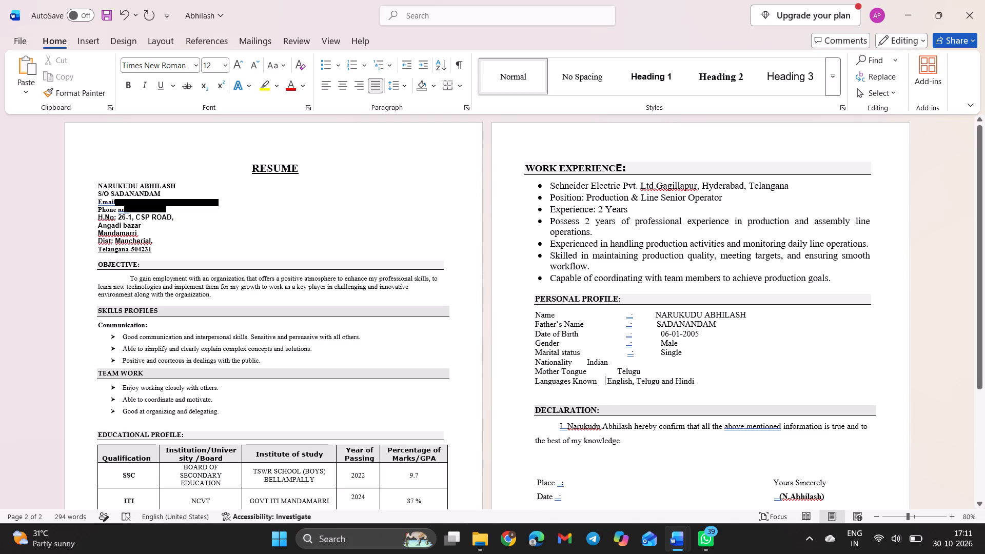
Shorten the Mother Tongue gap further so only a few spaces separate Telugu from its label.
click(616, 368)
key(BackSpace)
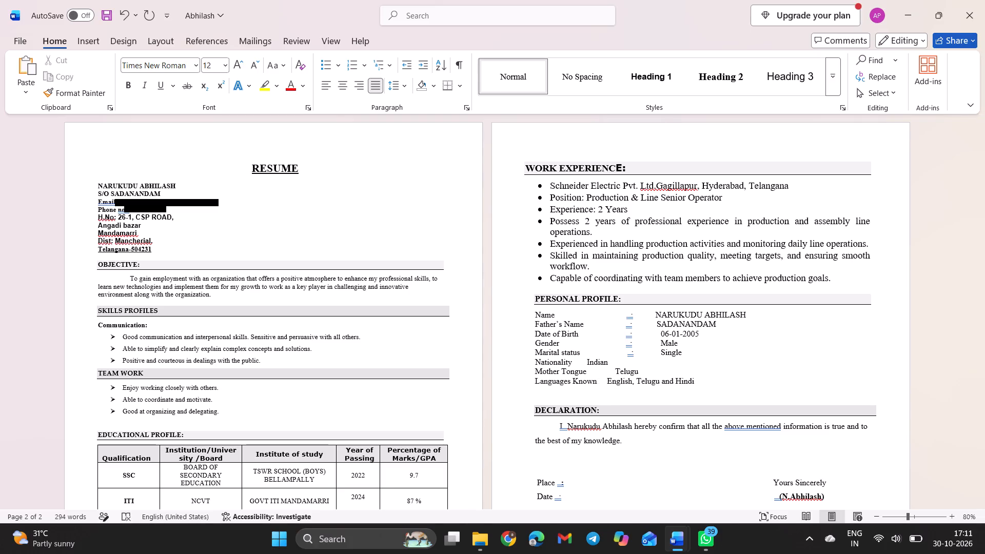
key(BackSpace)
key(BackSpace)
key(BackSpace)
key(BackSpace)
key(BackSpace)
key(BackSpace)
key(BackSpace)
key(BackSpace)
key(BackSpace)
key(BackSpace)
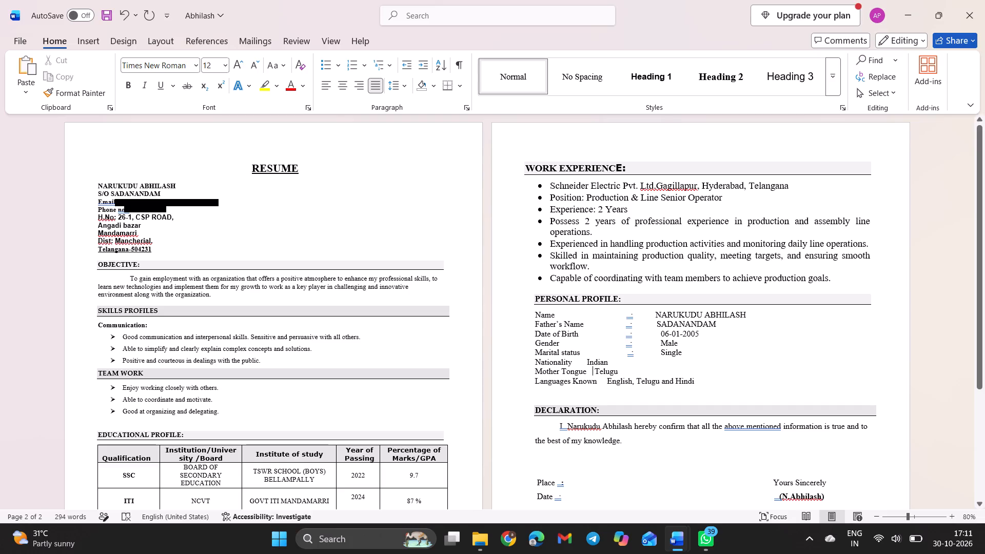
Delete the colon from the Marital status row and reduce the gap before Single to a short one.
drag(658, 353, 647, 357)
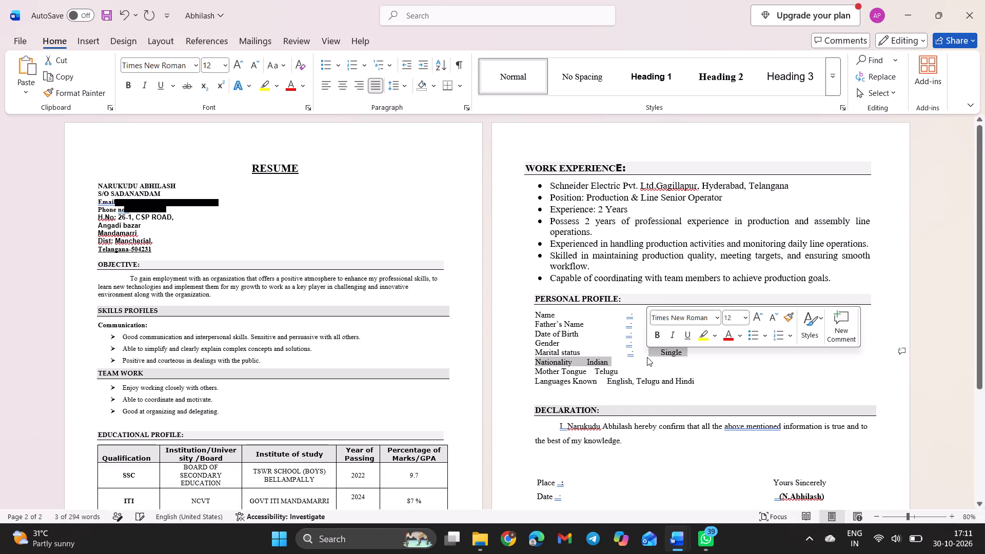
click(647, 357)
click(659, 353)
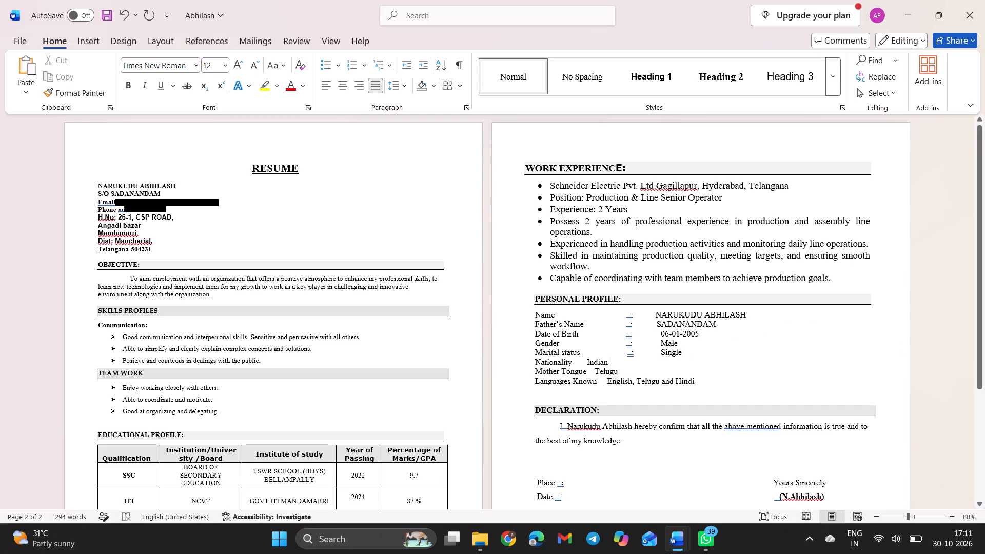
key(BackSpace)
key(BackSpace)
key(BackSpace)
key(BackSpace)
key(BackSpace)
key(BackSpace)
key(BackSpace)
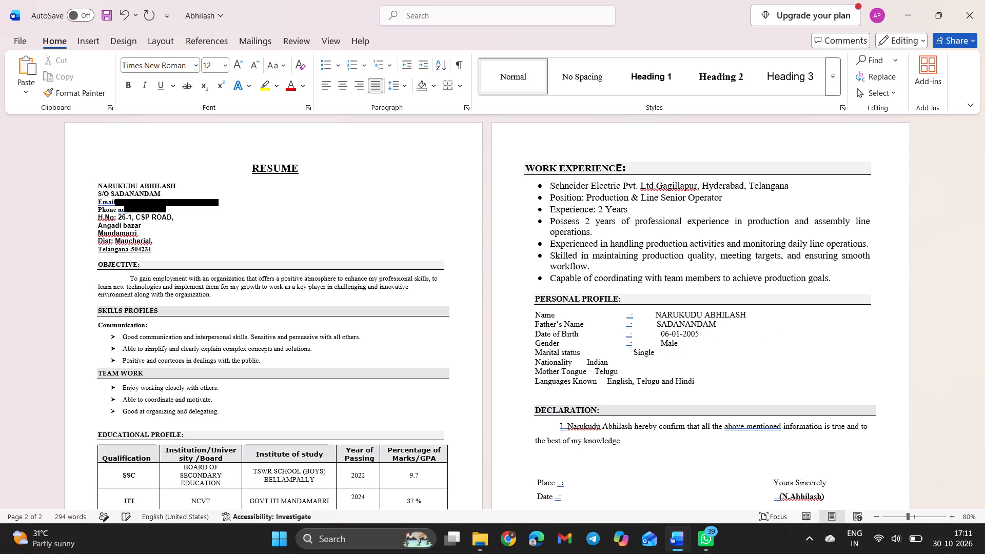
key(BackSpace)
key(BackSpace)
key(BackSpace)
key(BackSpace)
key(BackSpace)
key(BackSpace)
key(BackSpace)
key(BackSpace)
key(BackSpace)
key(BackSpace)
key(BackSpace)
key(BackSpace)
key(BackSpace)
key(BackSpace)
key(BackSpace)
key(BackSpace)
key(BackSpace)
key(BackSpace)
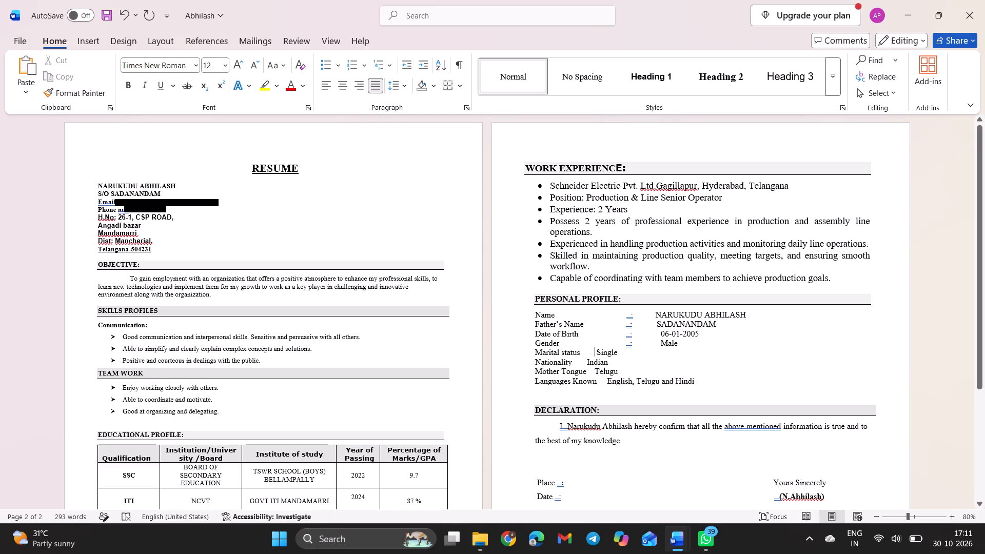
Delete the colon from the Gender row and reduce the gap before Male to a short one.
click(658, 343)
key(BackSpace)
key(BackSpace)
key(BackSpace)
key(BackSpace)
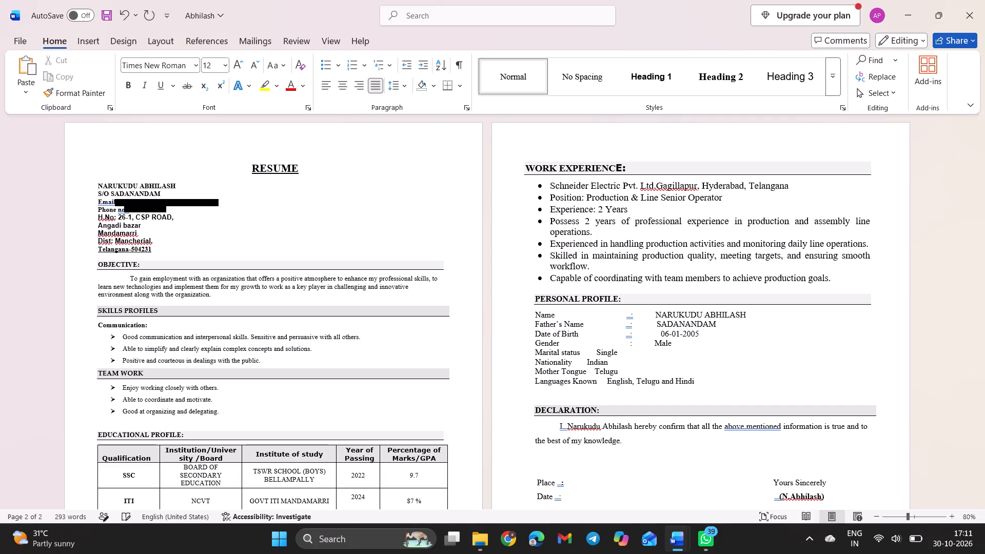
key(BackSpace)
key(BackSpace)
key(BackSpace)
key(BackSpace)
key(BackSpace)
key(BackSpace)
key(BackSpace)
key(BackSpace)
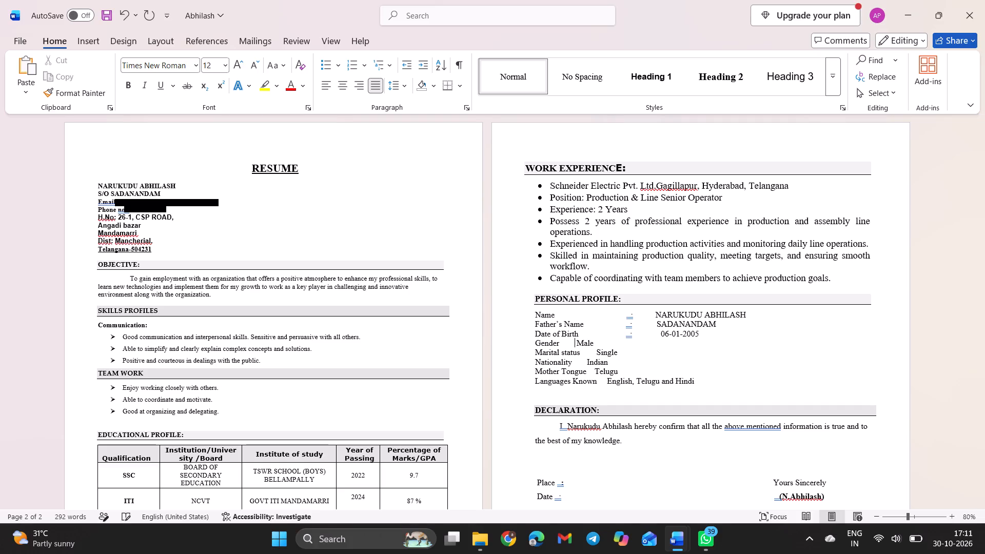
Delete the colon from the Date of Birth row and shorten its gap, keeping some space between label and date.
click(661, 333)
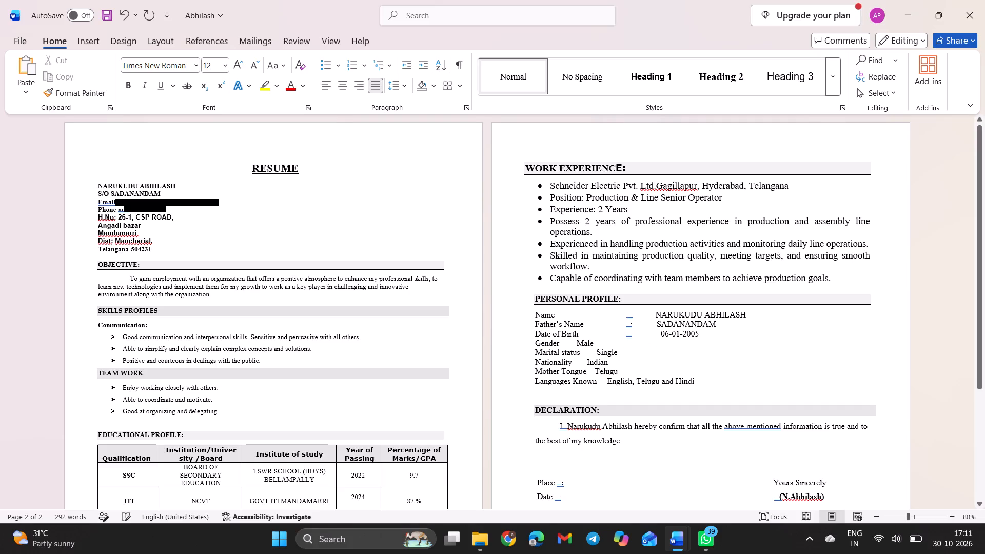
key(BackSpace)
key(BackSpace)
key(BackSpace)
key(BackSpace)
key(BackSpace)
key(BackSpace)
key(BackSpace)
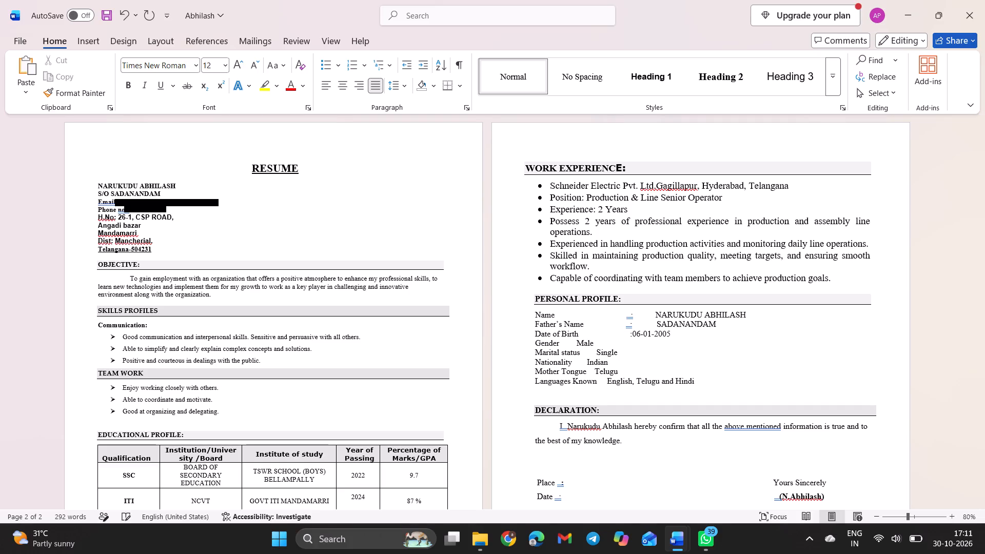
key(BackSpace)
key(BackSpace)
key(BackSpace)
key(BackSpace)
key(BackSpace)
key(BackSpace)
key(ctrl+z)
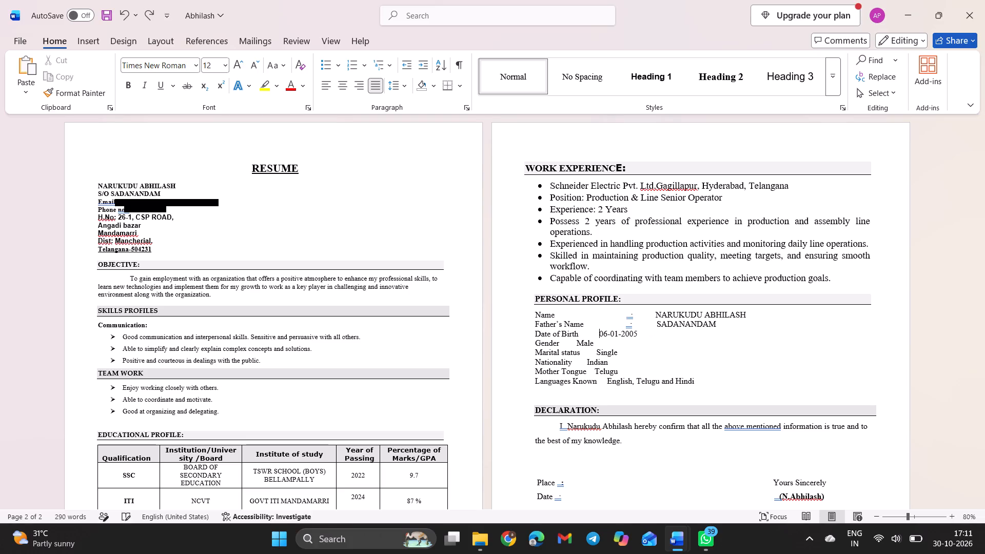
Delete the colon from the Father's Name row and pull its value in close to the label.
click(651, 326)
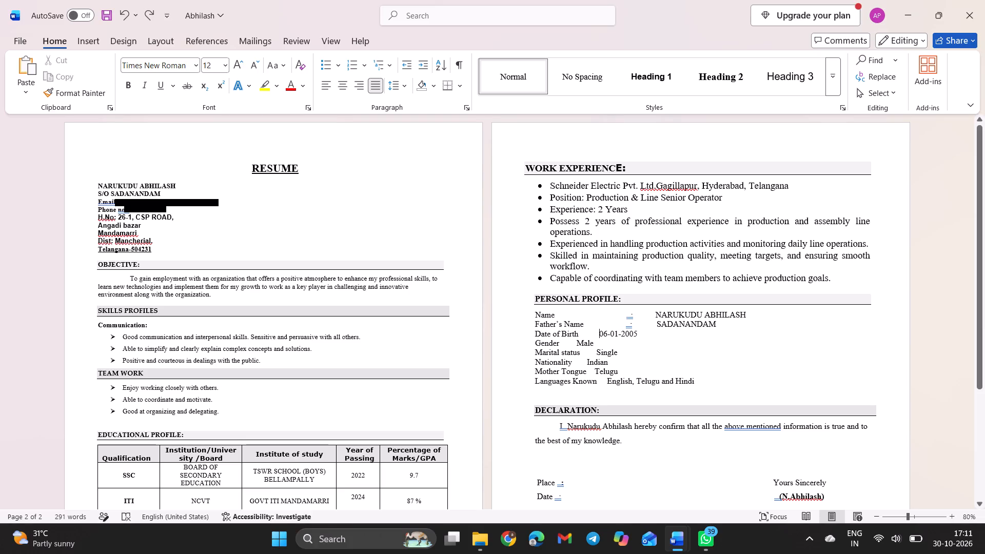
key(BackSpace)
key(BackSpace)
key(BackSpace)
key(BackSpace)
key(BackSpace)
key(BackSpace)
key(BackSpace)
key(BackSpace)
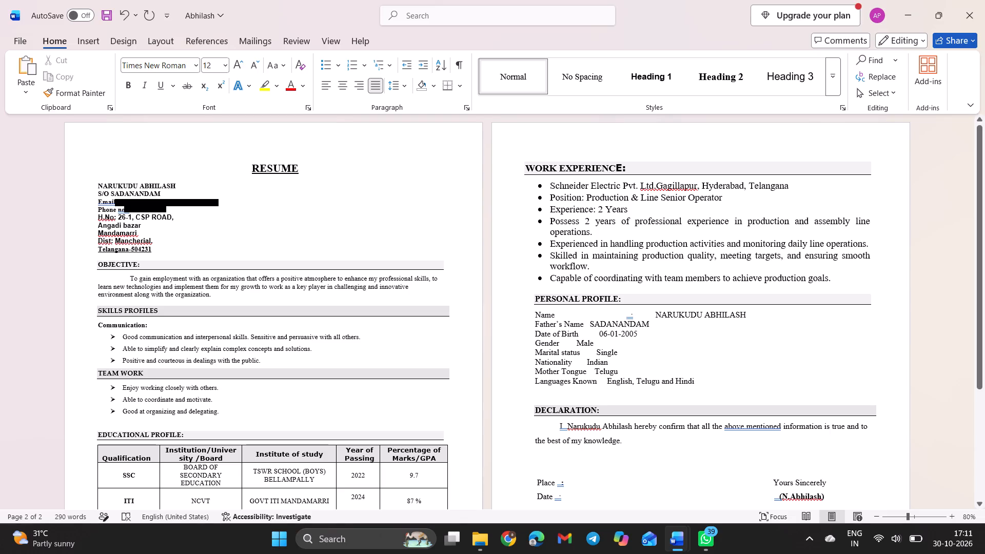
Delete the colon from the Name row and shorten its gap until the value lines up with the Father's Name value.
click(645, 312)
key(BackSpace)
key(BackSpace)
key(BackSpace)
key(BackSpace)
key(BackSpace)
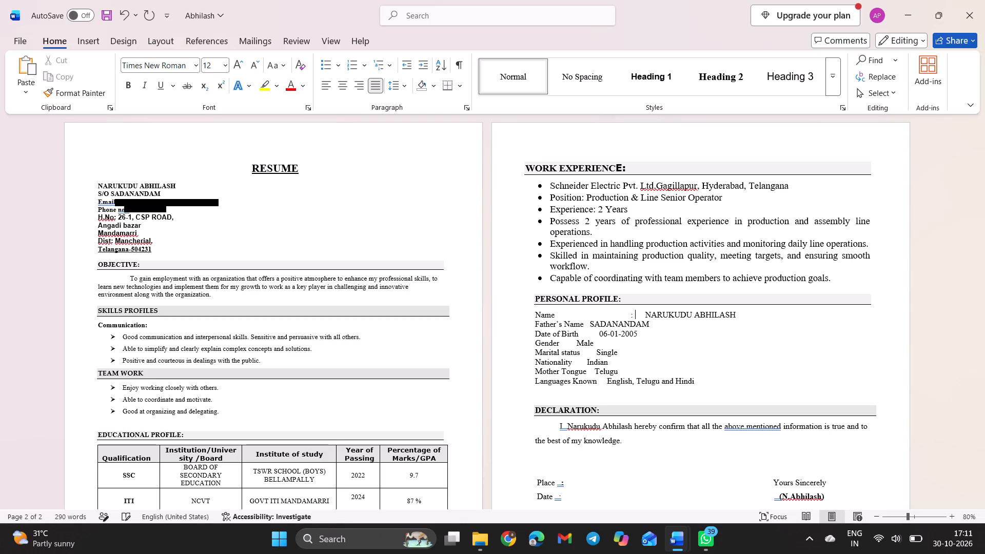
key(BackSpace)
key(BackSpace)
key(BackSpace)
key(BackSpace)
key(BackSpace)
key(BackSpace)
key(BackSpace)
key(BackSpace)
key(BackSpace)
key(BackSpace)
key(BackSpace)
key(BackSpace)
key(BackSpace)
key(BackSpace)
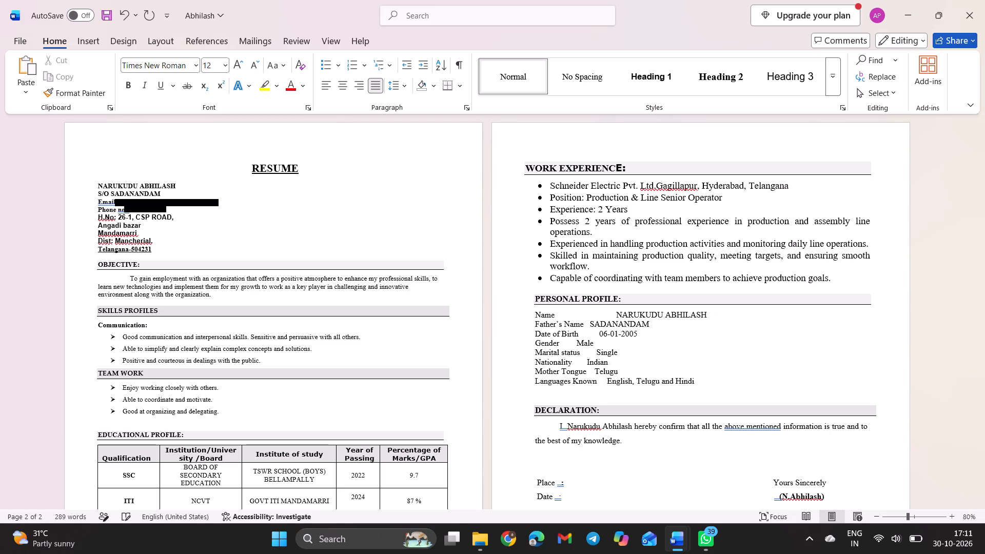
key(BackSpace)
key(BackSpace)
key(BackSpace)
key(BackSpace)
key(BackSpace)
key(BackSpace)
key(BackSpace)
key(BackSpace)
key(BackSpace)
key(BackSpace)
key(BackSpace)
key(BackSpace)
key(BackSpace)
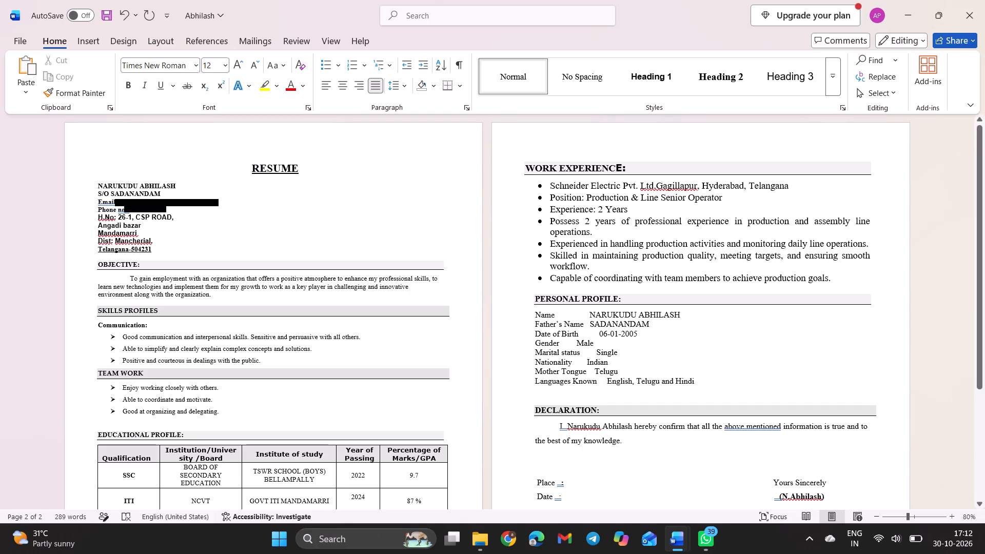
Shorten the gap in the Personal Profile's Name row further, leaving only a few spaces between label and value.
key(BackSpace)
key(BackSpace)
key(BackSpace)
key(BackSpace)
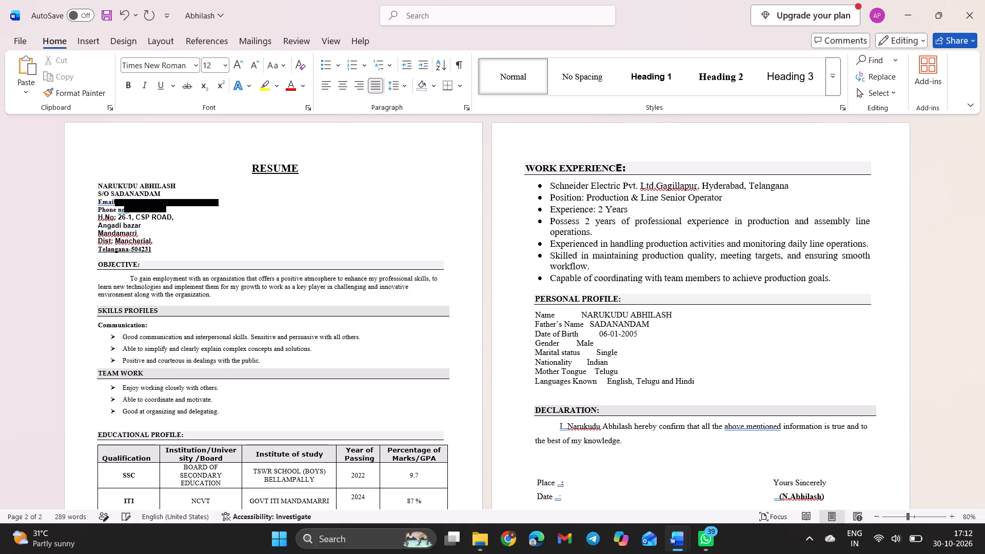
key(BackSpace)
key(BackSpace)
key(BackSpace)
key(BackSpace)
key(BackSpace)
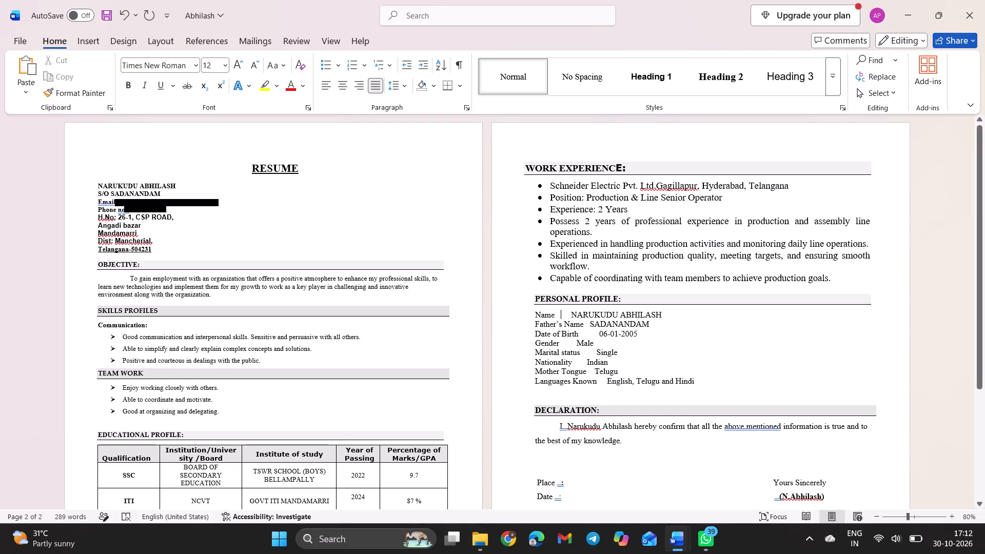
drag(573, 316, 638, 326)
click(638, 326)
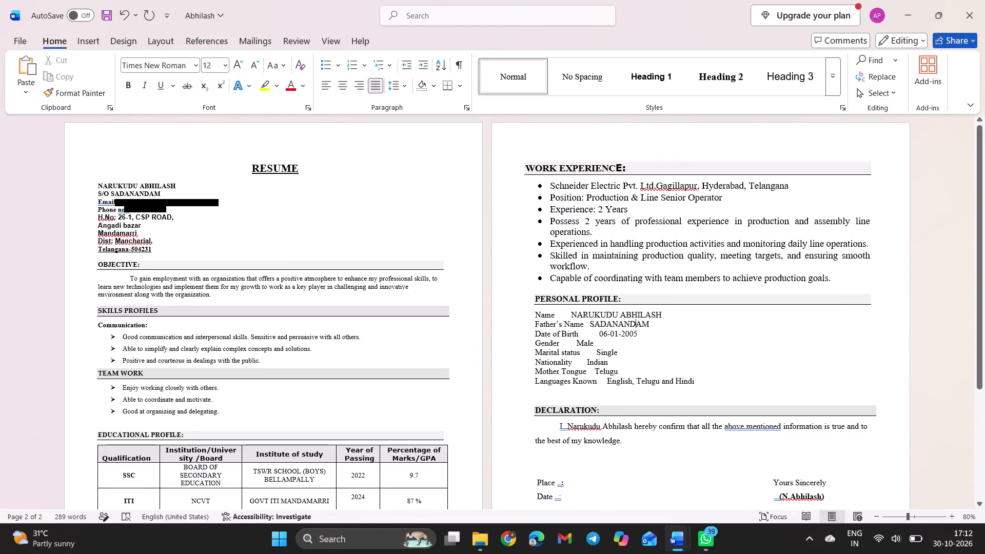
click(567, 314)
key(BackSpace)
key(BackSpace)
key(BackSpace)
key(BackSpace)
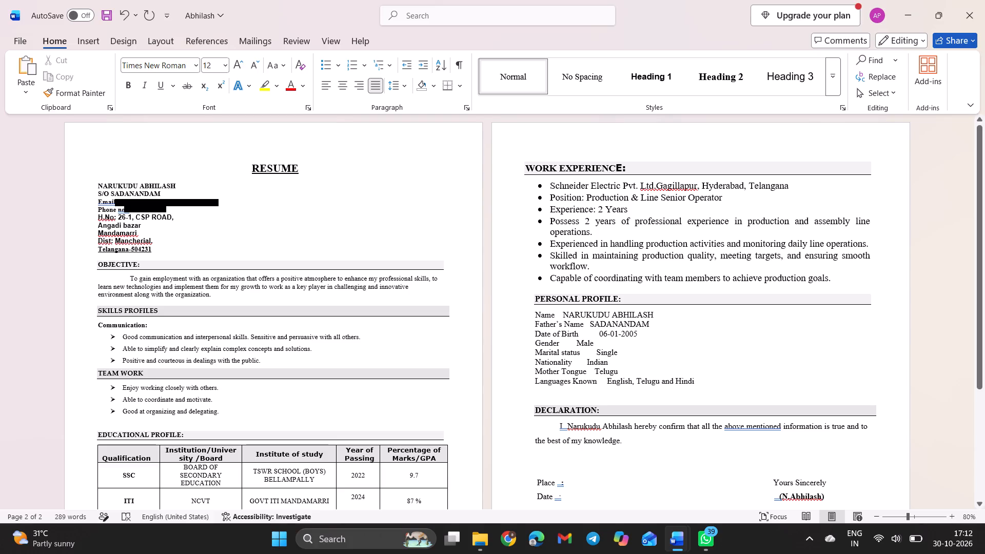
Increase the font size of the Personal Profile text from the Name row through the Languages Known label to 14.
drag(554, 315, 537, 316)
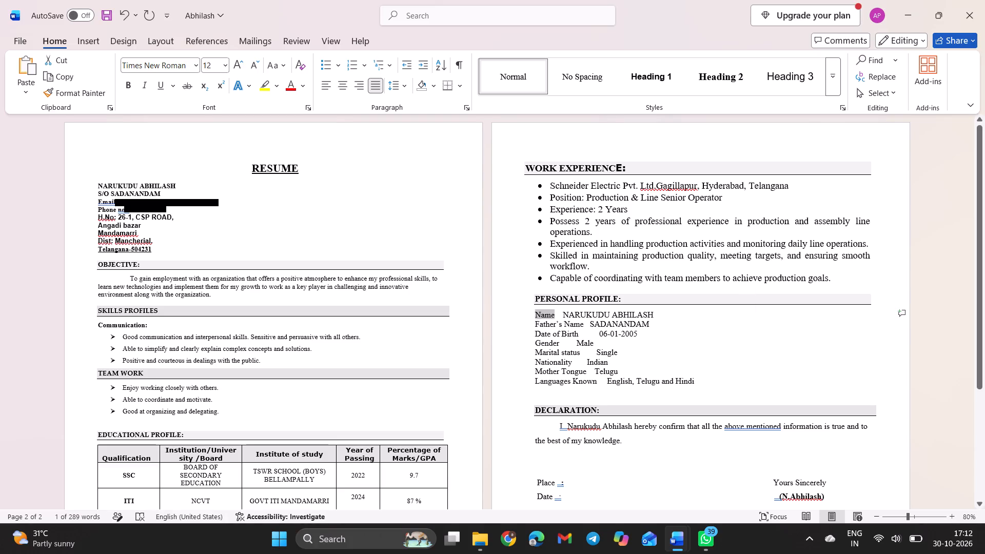
drag(596, 384, 550, 371)
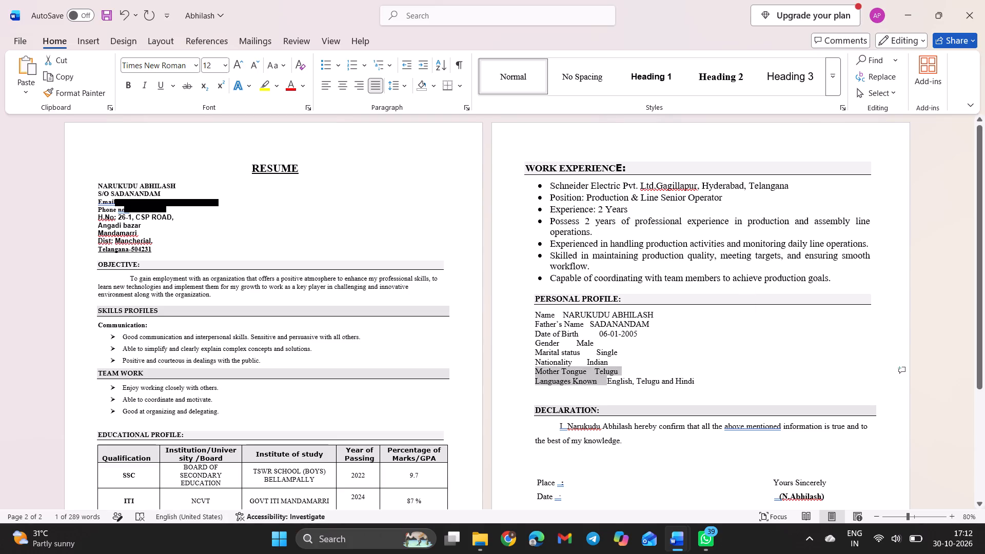
drag(550, 371, 533, 331)
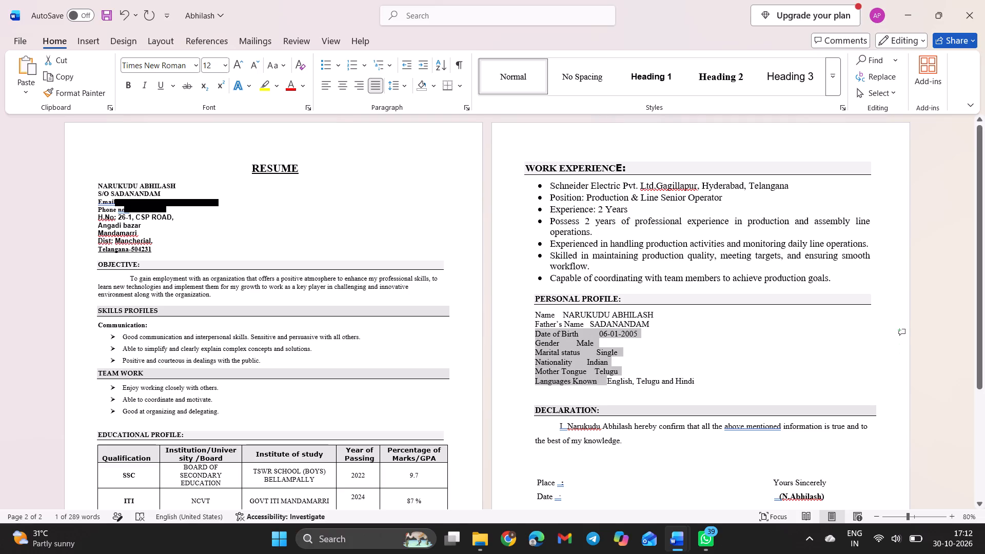
drag(533, 331, 529, 318)
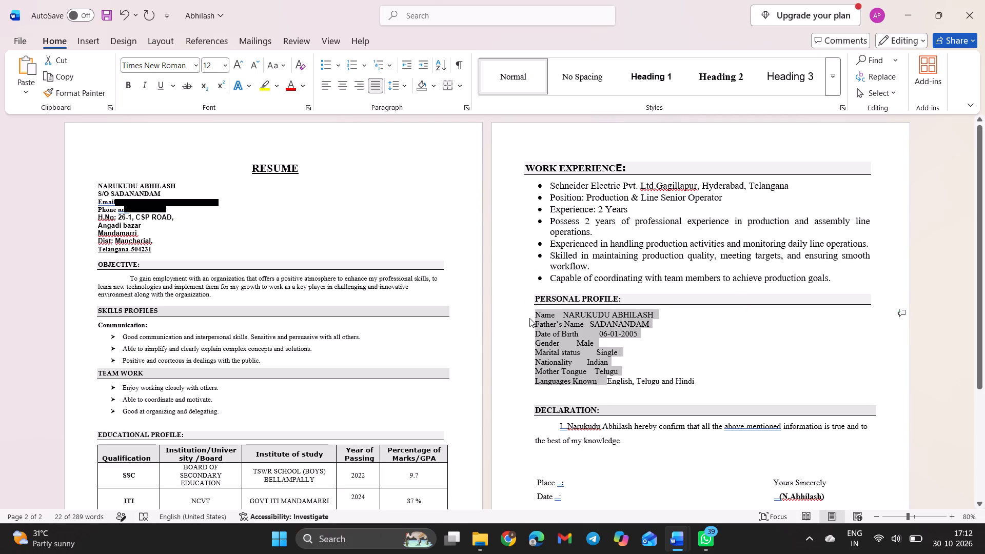
key(ctrl+shift+period)
click(678, 310)
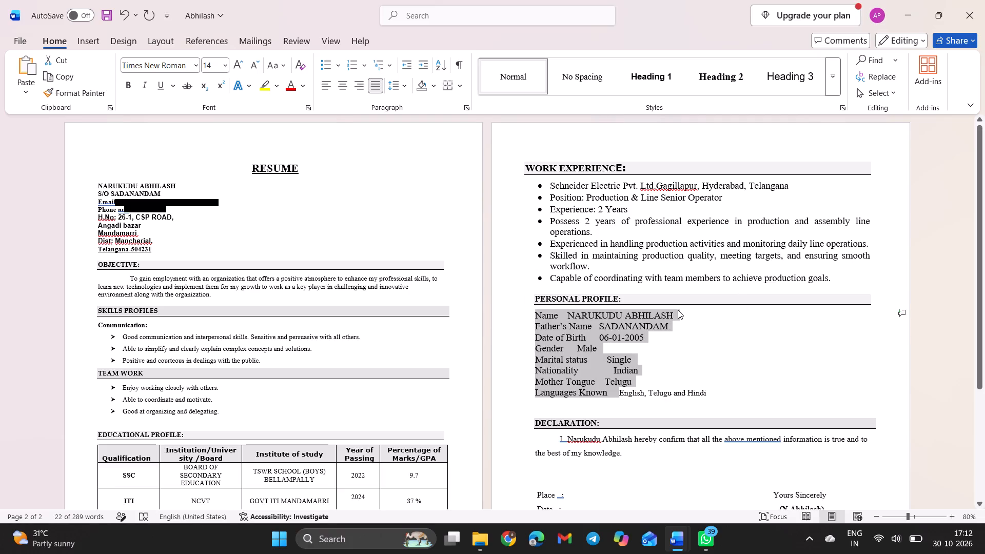
Widen the gap in the Name row with spaces until its value roughly lines up with the Father's Name value.
click(565, 314)
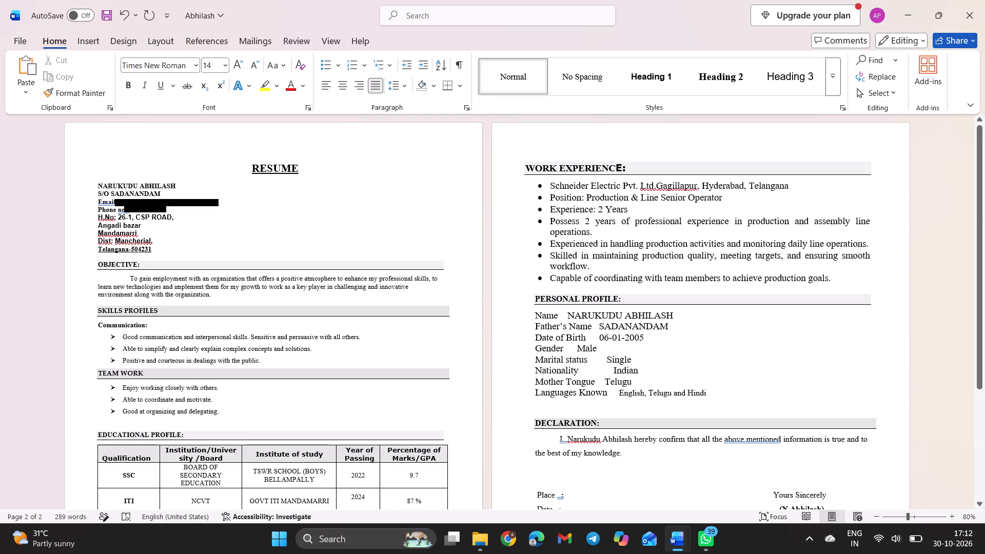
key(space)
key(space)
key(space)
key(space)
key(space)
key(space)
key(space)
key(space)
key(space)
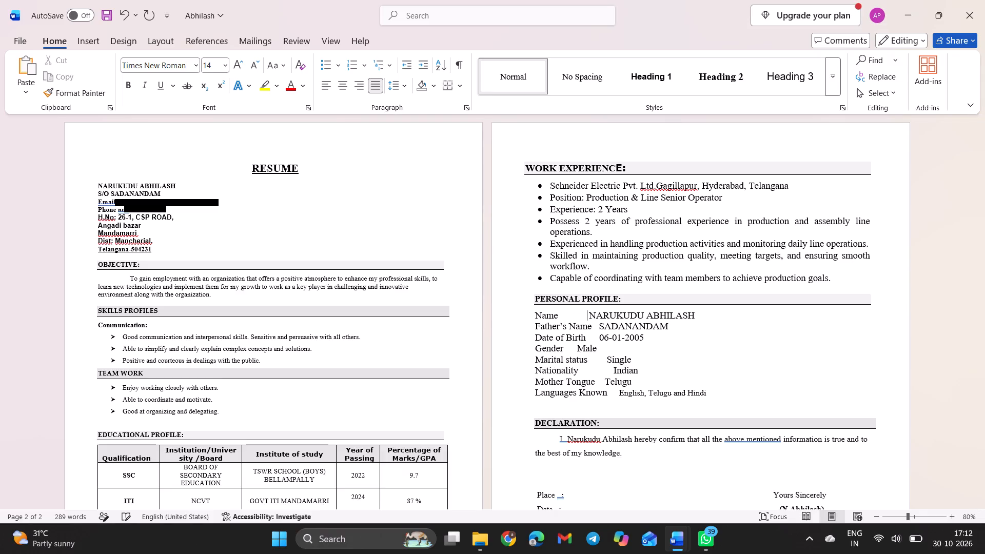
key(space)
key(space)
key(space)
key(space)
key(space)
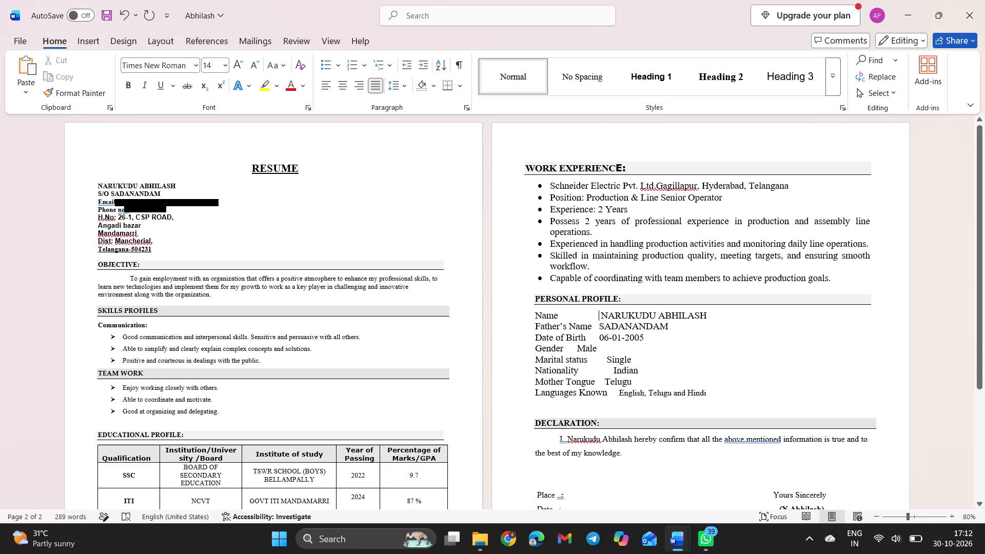
Widen the gap in the Gender row with spaces until Male lines up with the values above it.
click(576, 350)
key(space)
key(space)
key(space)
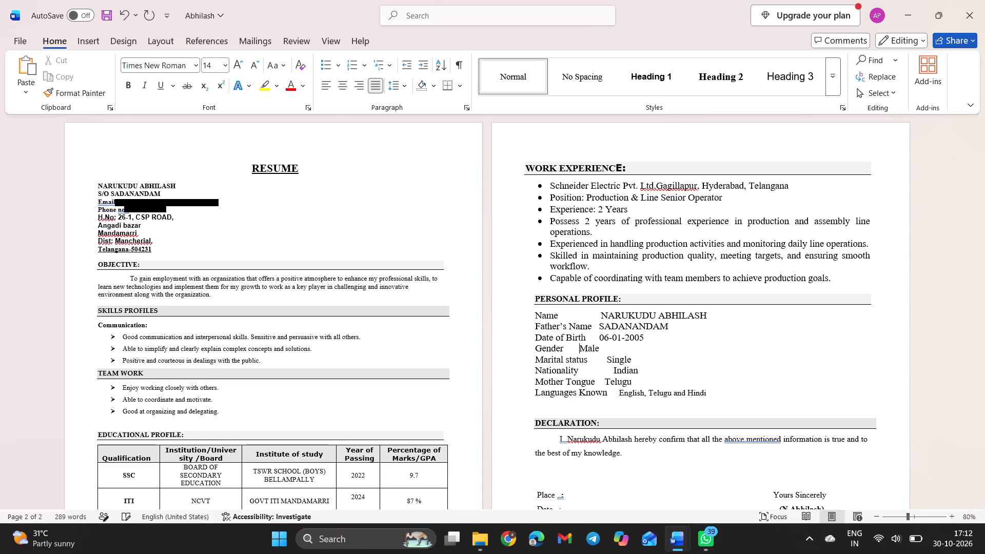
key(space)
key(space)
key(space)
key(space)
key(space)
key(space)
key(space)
key(BackSpace)
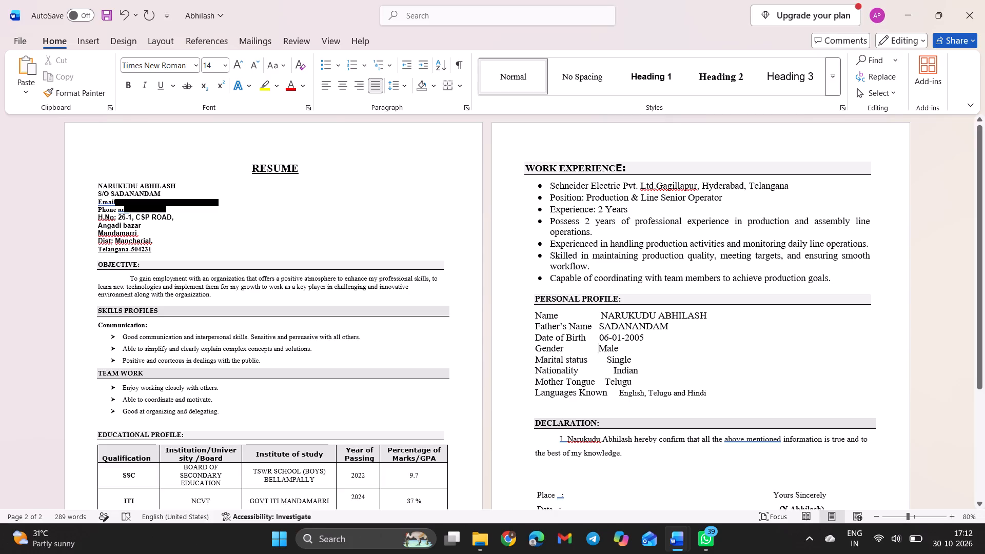
Replace the gap in the Date of Birth row with spaces so the date lines up with the values around it.
click(599, 337)
key(BackSpace)
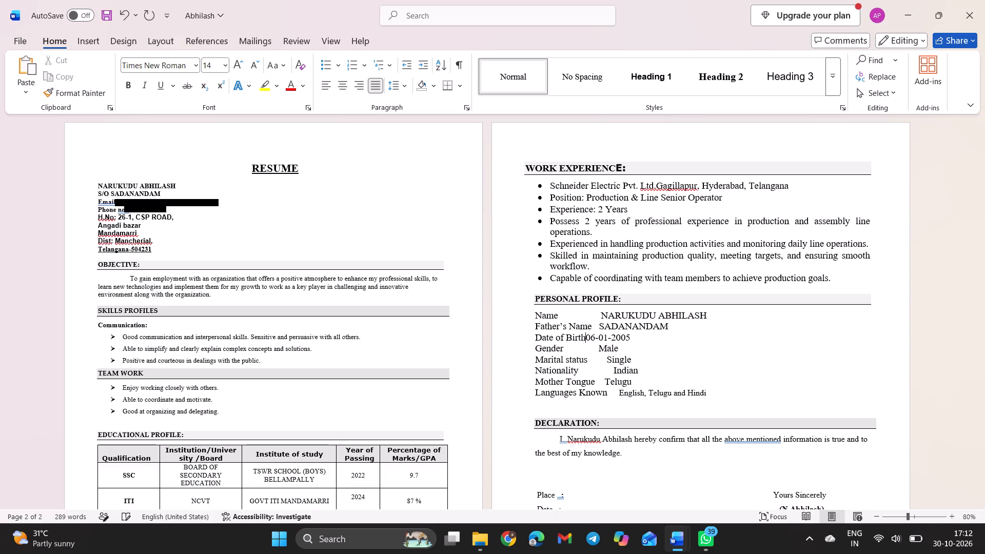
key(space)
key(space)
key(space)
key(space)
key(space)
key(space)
key(BackSpace)
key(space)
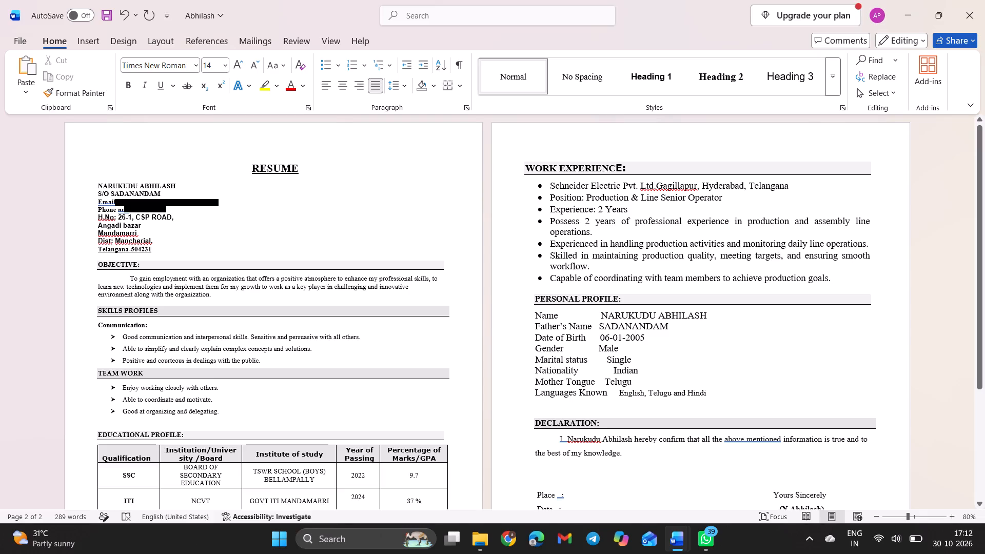
Shorten the gap in the Marital status row until Single lines up with the values above it.
click(597, 355)
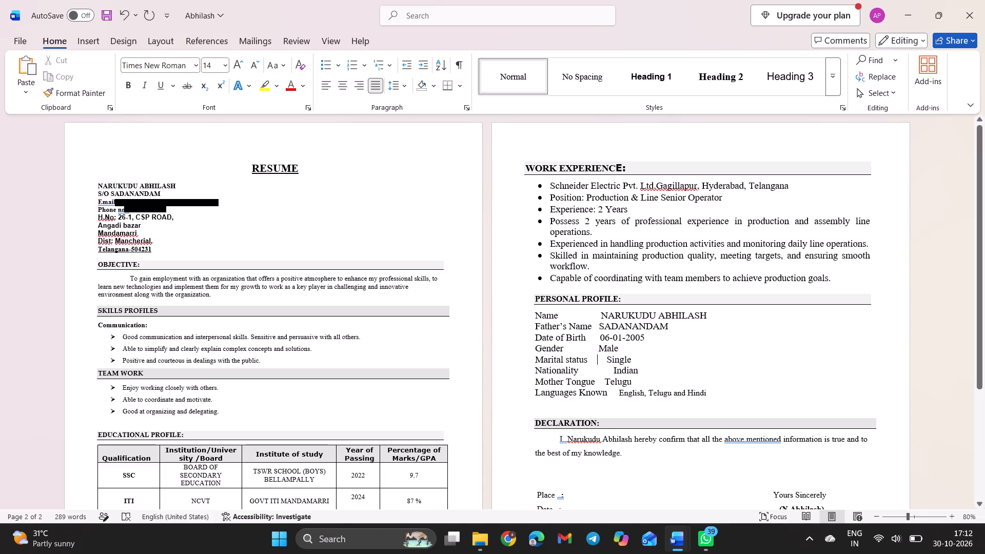
click(605, 360)
key(BackSpace)
key(BackSpace)
key(BackSpace)
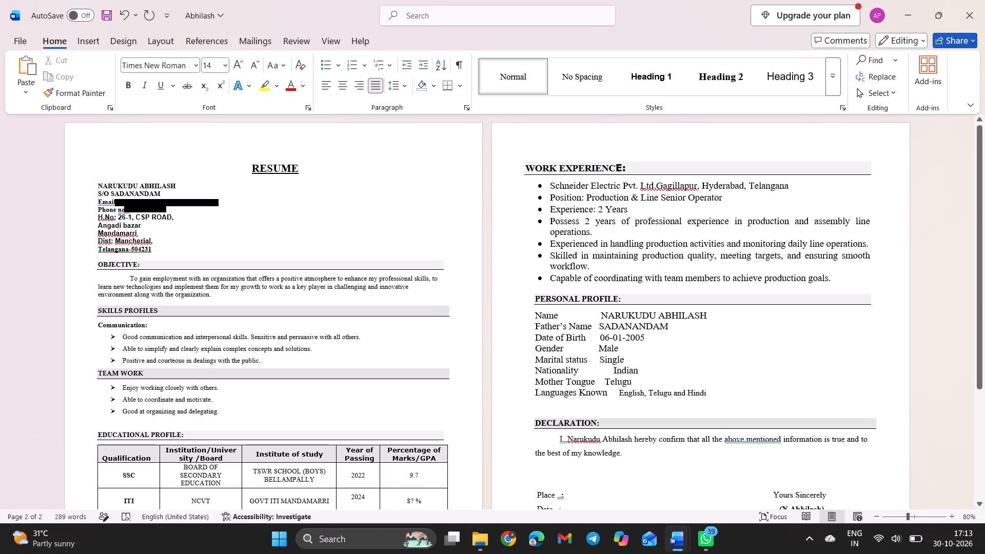
Replace the gap in the Nationality row with spaces so Indian lines up with Single in the row above.
click(600, 367)
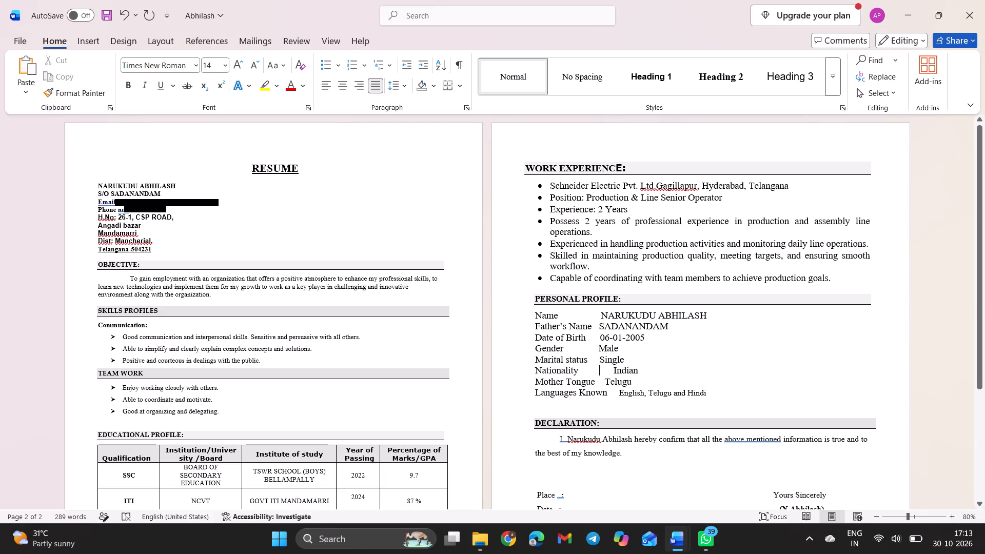
click(612, 370)
key(BackSpace)
key(BackSpace)
key(BackSpace)
key(BackSpace)
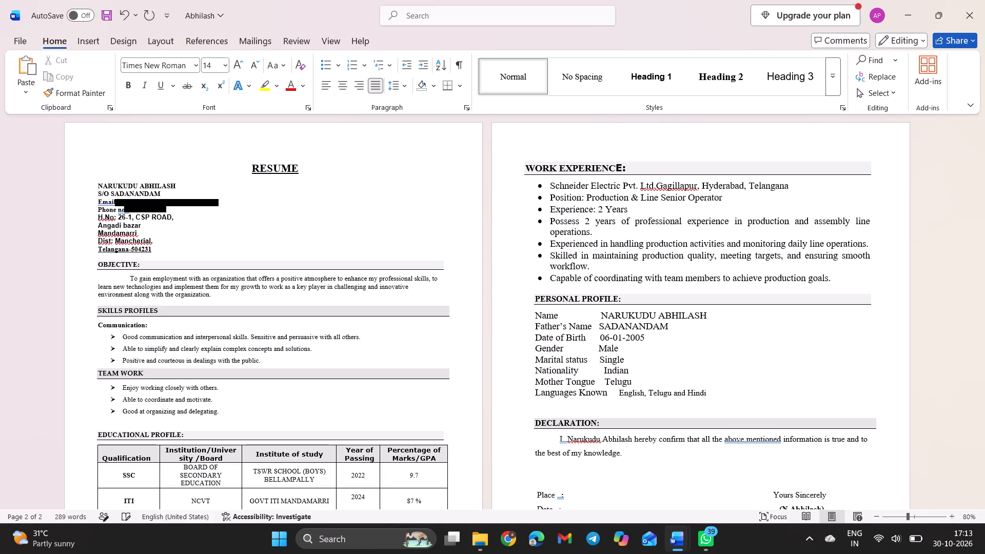
key(BackSpace)
key(BackSpace)
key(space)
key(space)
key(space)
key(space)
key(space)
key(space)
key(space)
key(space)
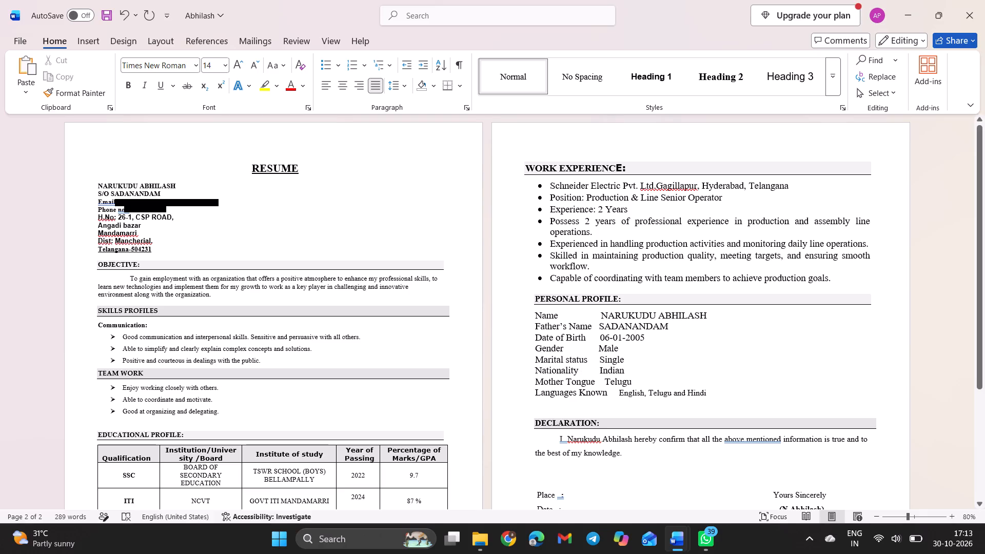
Increase the font size of the Languages Known value, English, Telugu and Hindi, to 14.
click(609, 393)
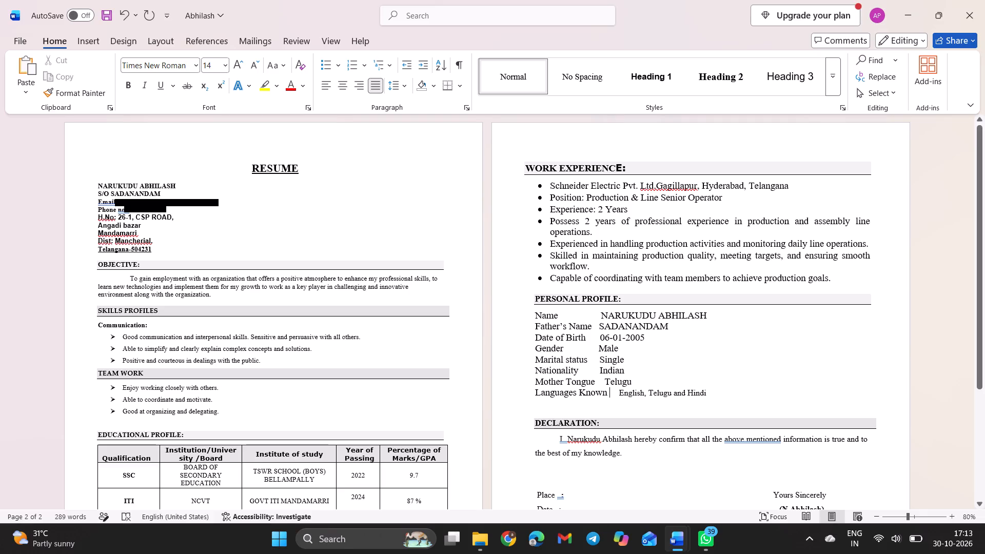
click(615, 393)
drag(615, 393, 693, 405)
click(693, 405)
drag(706, 394, 625, 395)
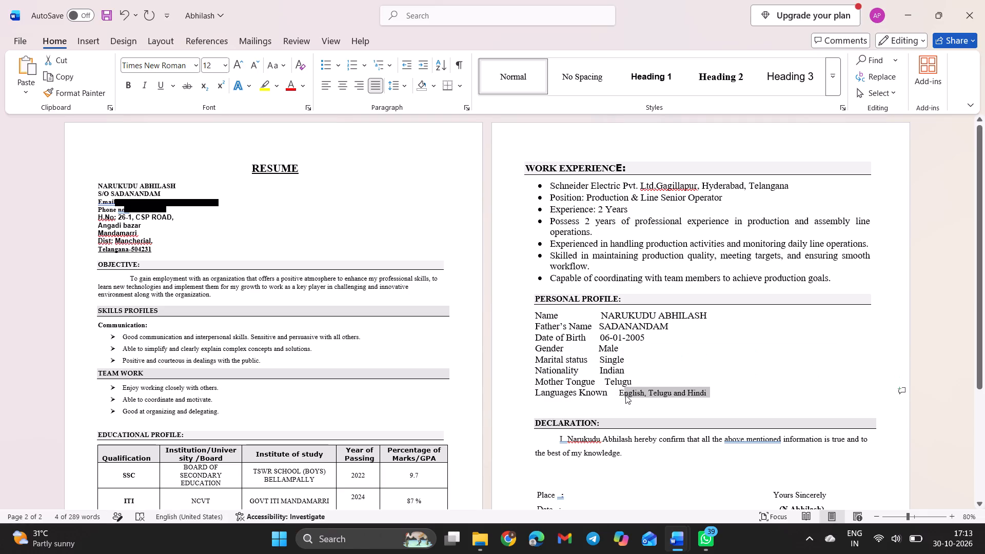
click(675, 392)
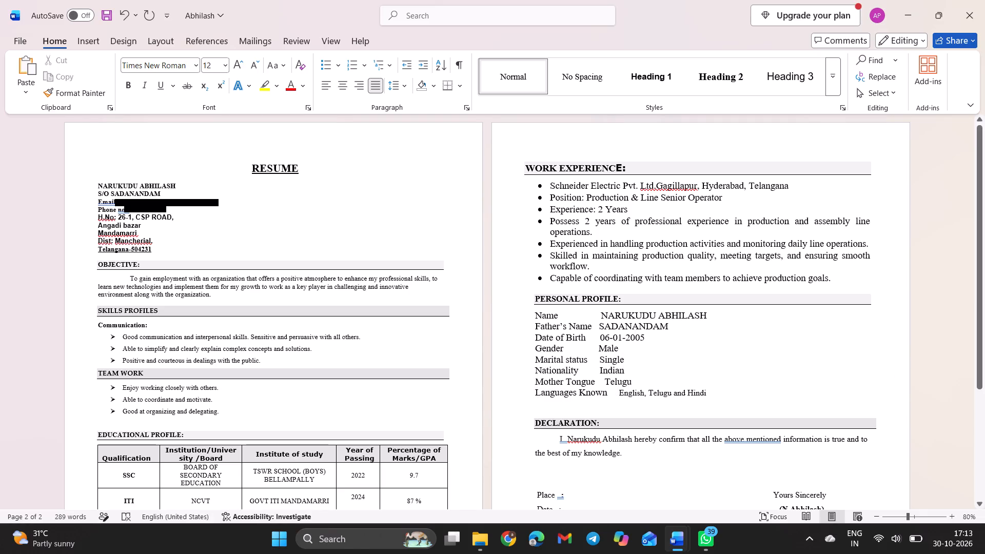
drag(706, 393, 627, 392)
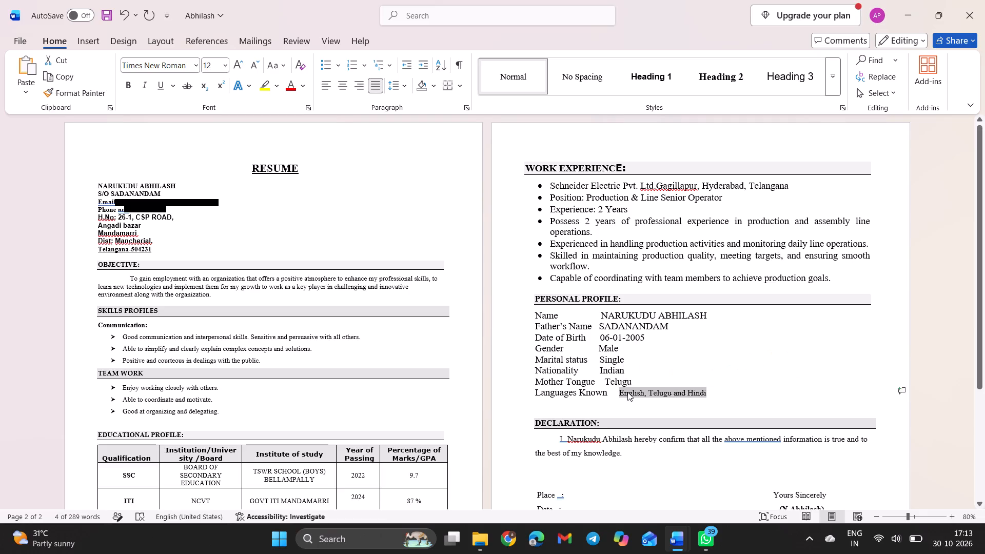
key(ctrl+shift+period)
click(627, 392)
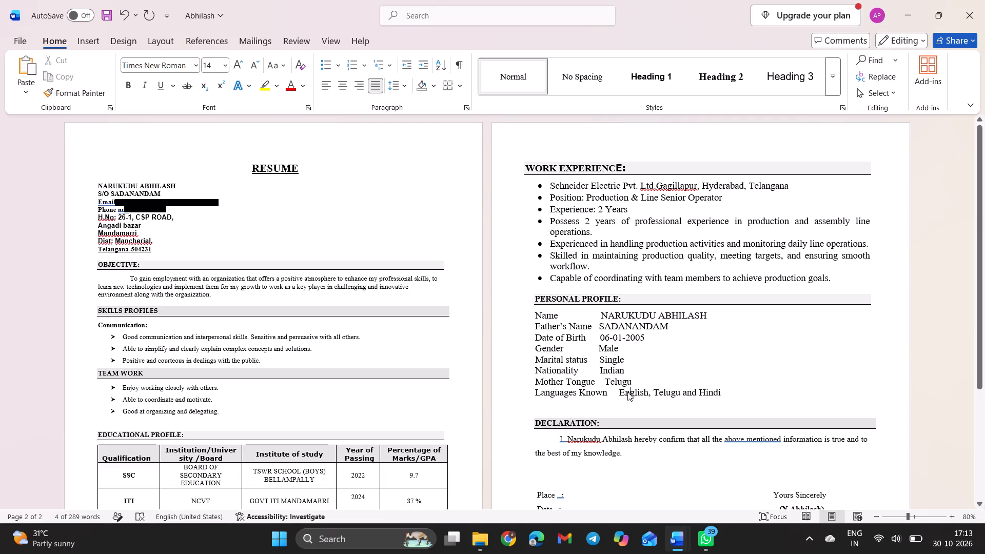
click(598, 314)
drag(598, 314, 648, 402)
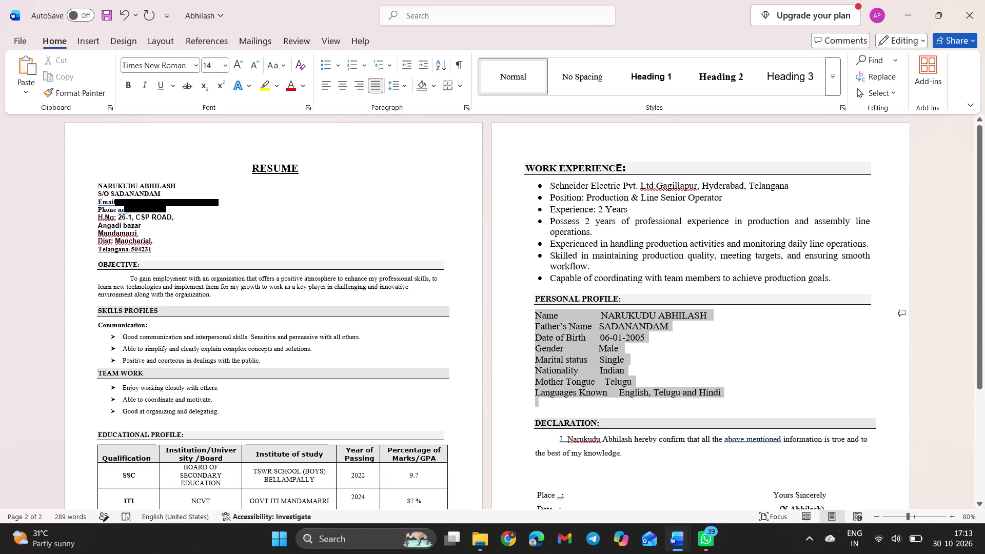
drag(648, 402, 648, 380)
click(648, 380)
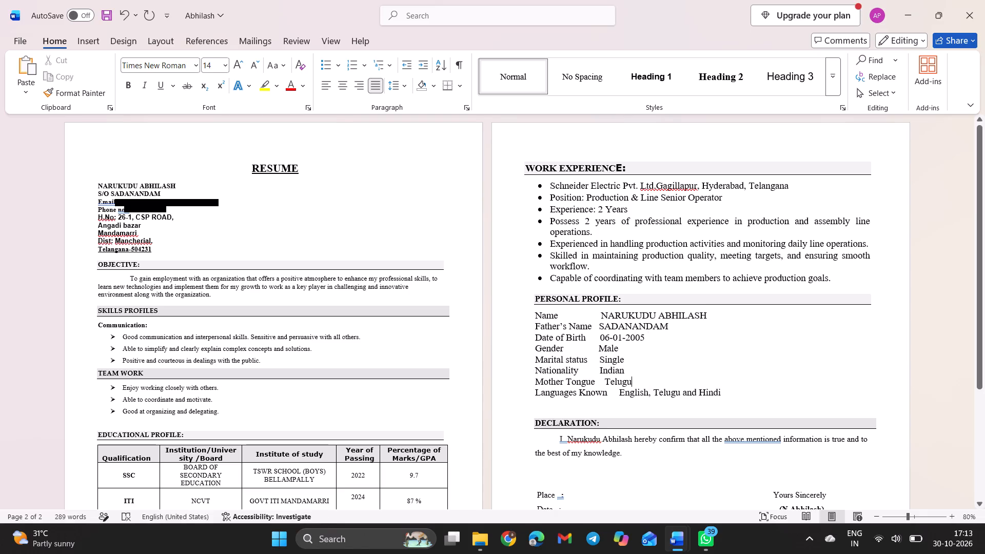
Widen the gap in the Name row with spaces until the name lines up with the Languages Known value.
click(597, 314)
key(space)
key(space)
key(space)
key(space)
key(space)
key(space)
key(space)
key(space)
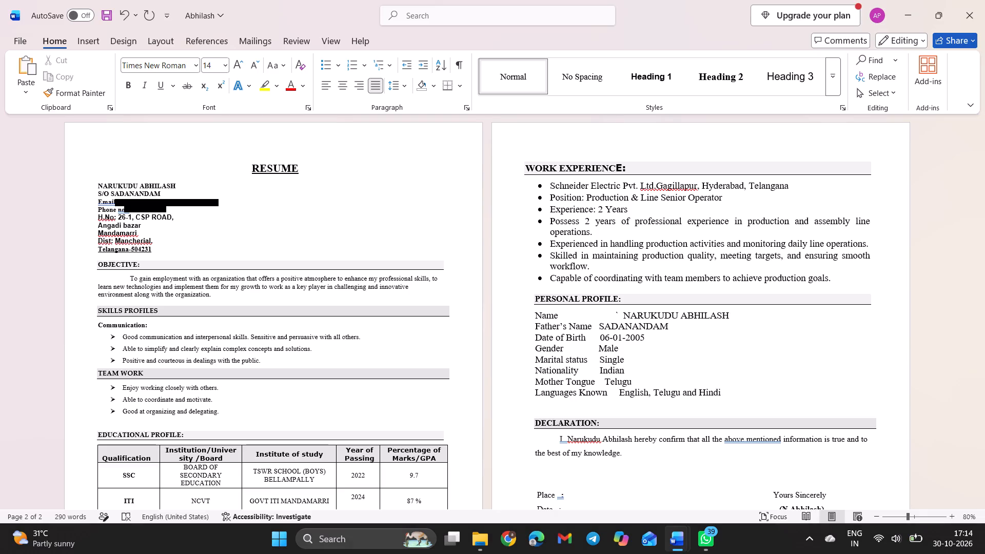
key(BackSpace)
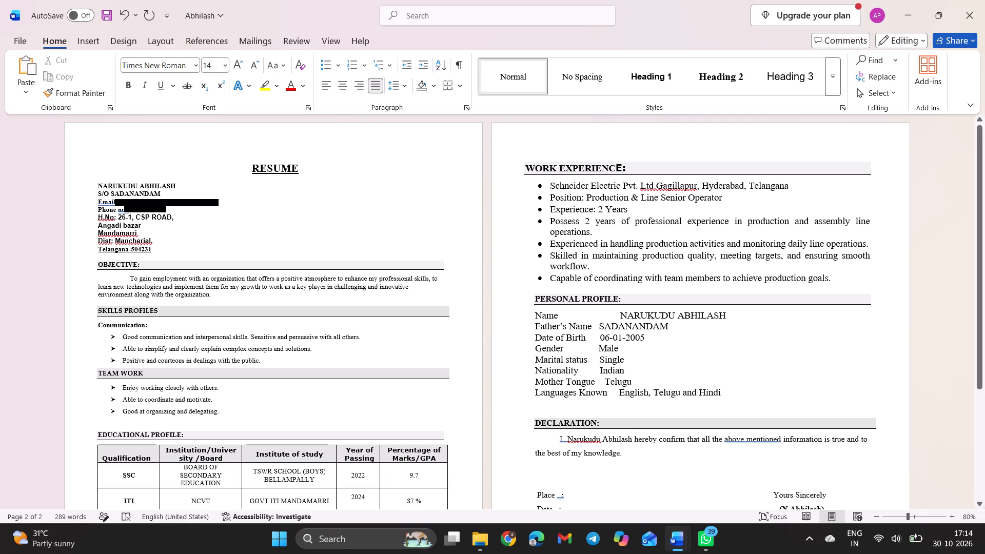
Shorten the gap in the Languages Known row and put a colon before English, Telugu and Hindi.
click(631, 398)
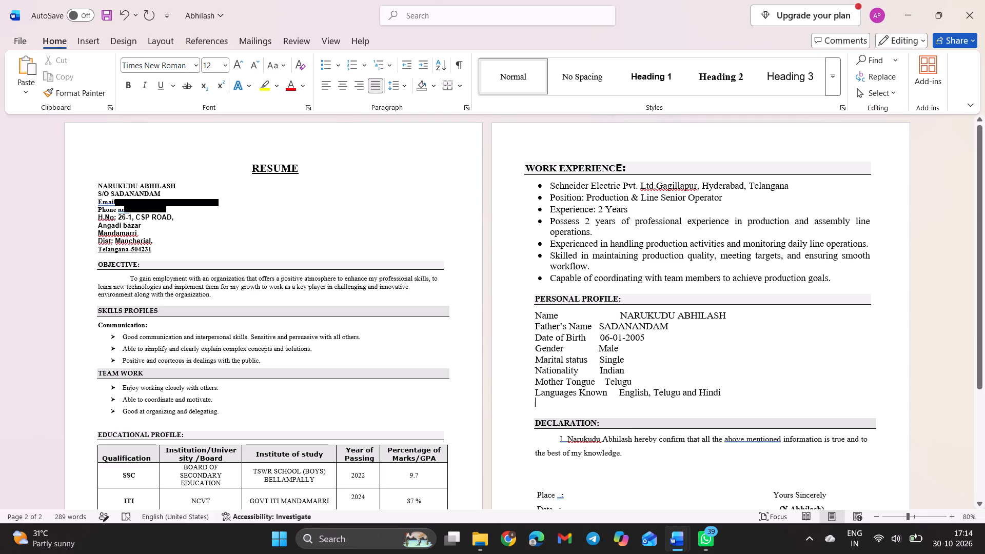
click(616, 393)
key(BackSpace)
key(BackSpace)
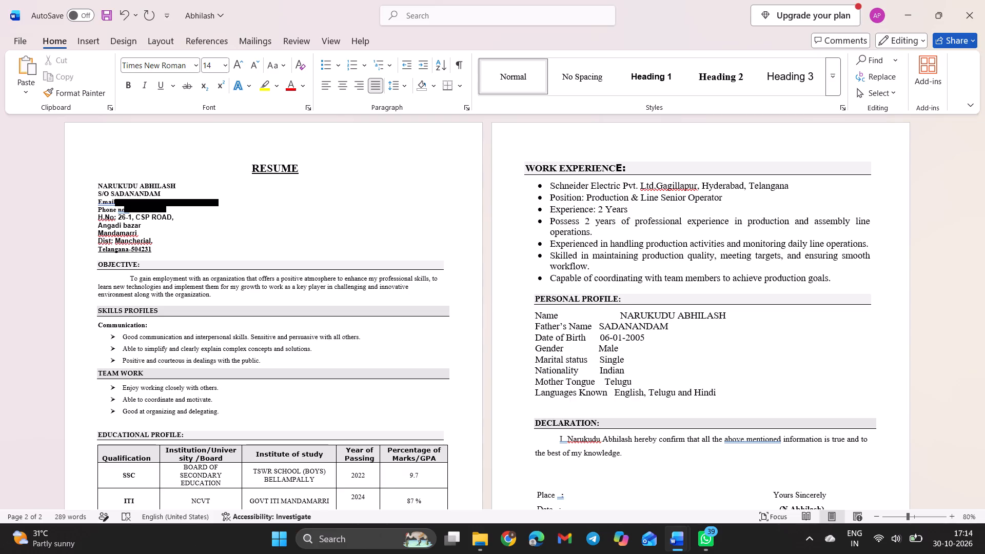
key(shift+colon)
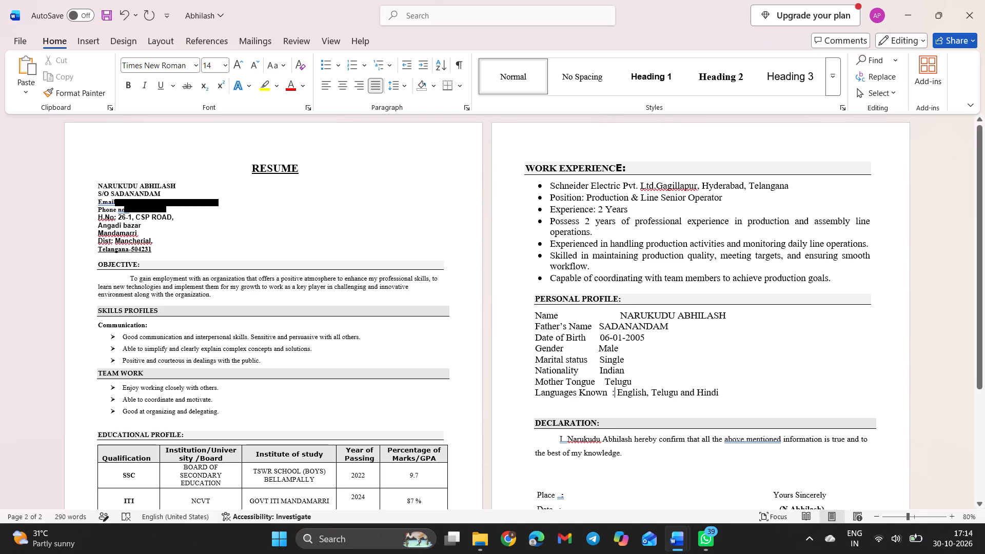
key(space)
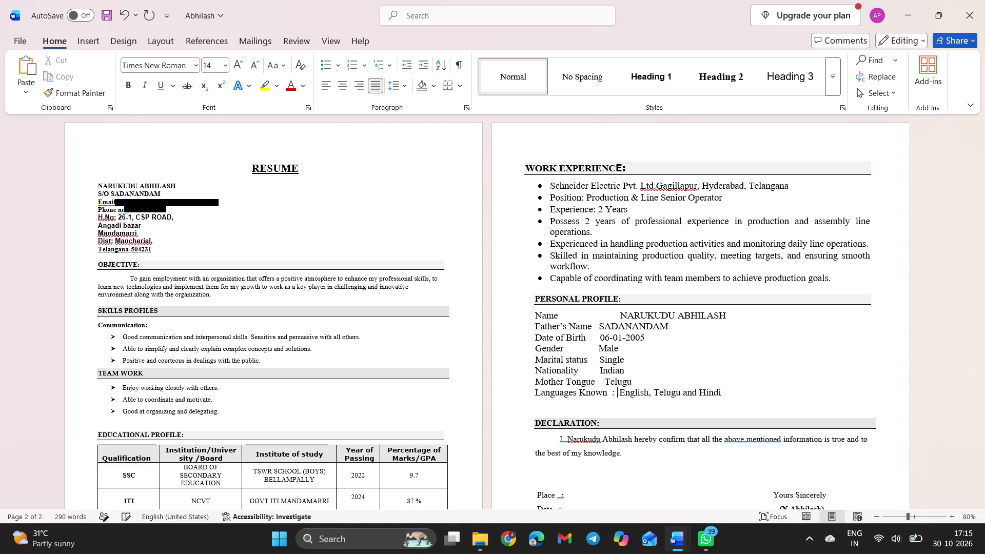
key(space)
key(BackSpace)
key(BackSpace)
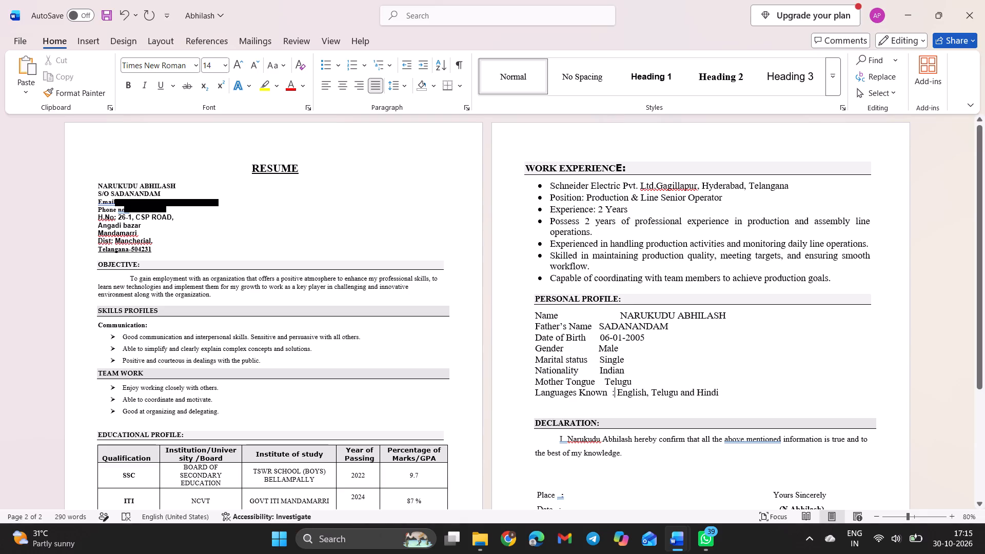
Widen the gap in the Mother Tongue row and add a colon before Telugu, aligned with the Languages Known colon.
click(602, 381)
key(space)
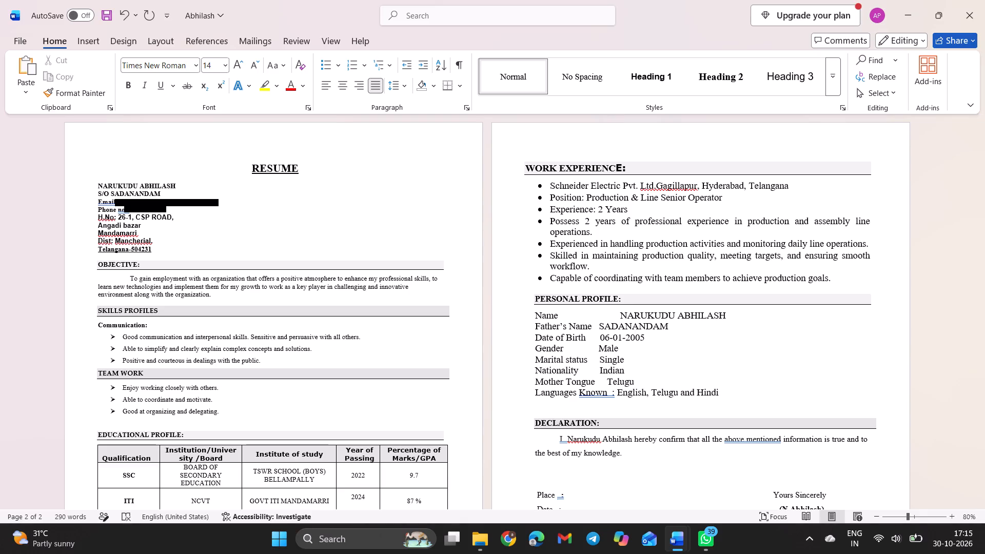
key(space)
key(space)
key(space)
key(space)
key(BackSpace)
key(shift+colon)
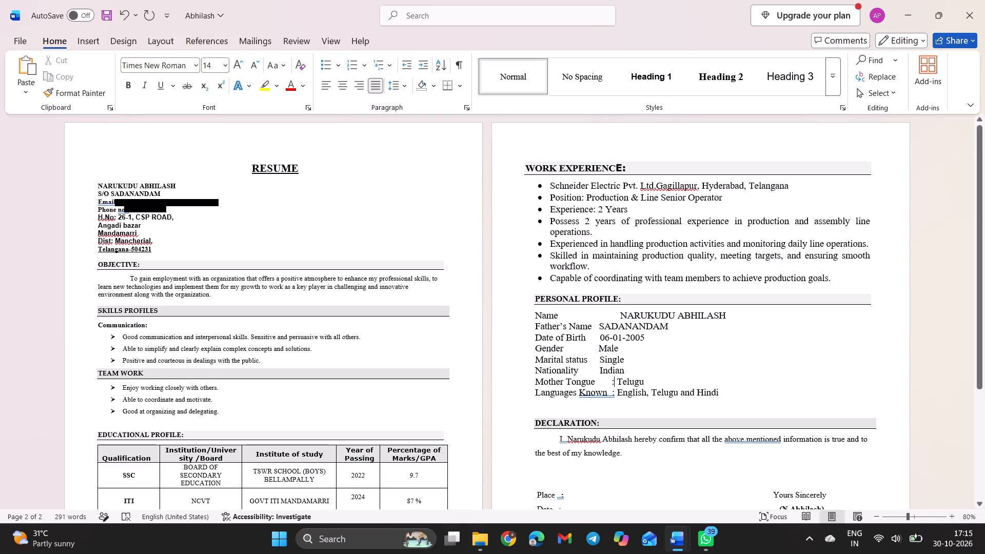
Widen the gap in the Nationality row and add a colon before Indian, aligned with the Mother Tongue colon.
click(598, 369)
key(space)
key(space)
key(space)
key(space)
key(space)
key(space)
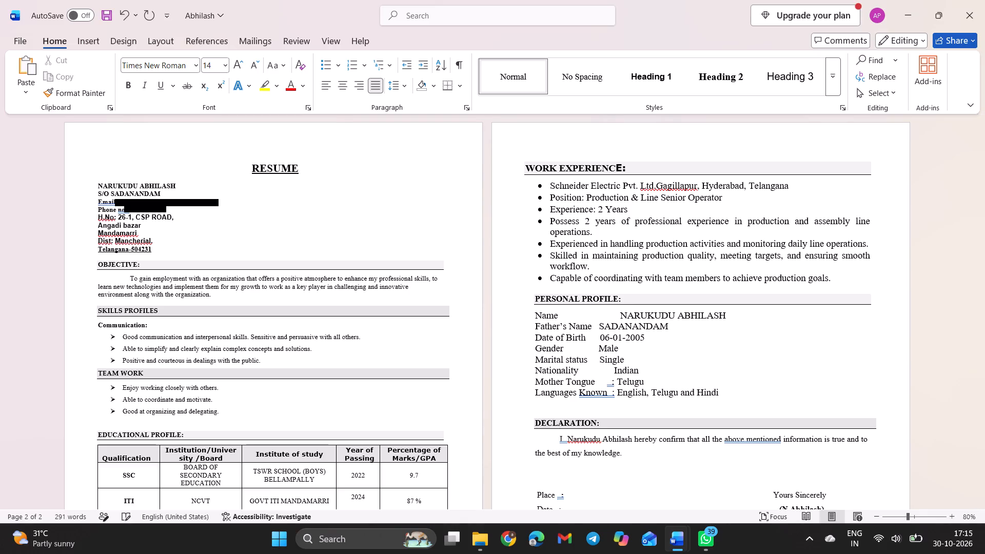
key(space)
key(BackSpace)
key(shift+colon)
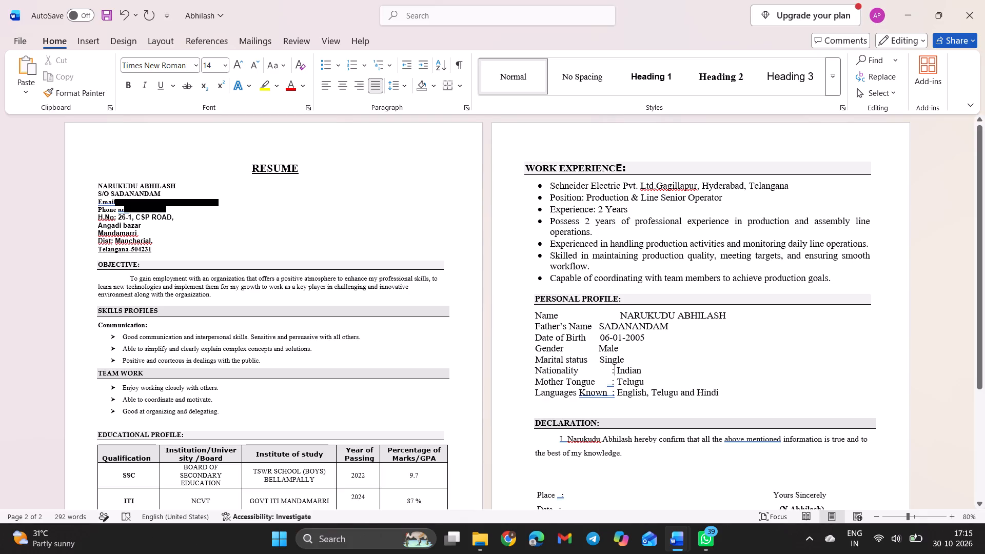
Widen the gap in the Marital status row and add a colon and a space before Single, aligned with the colons below.
click(598, 358)
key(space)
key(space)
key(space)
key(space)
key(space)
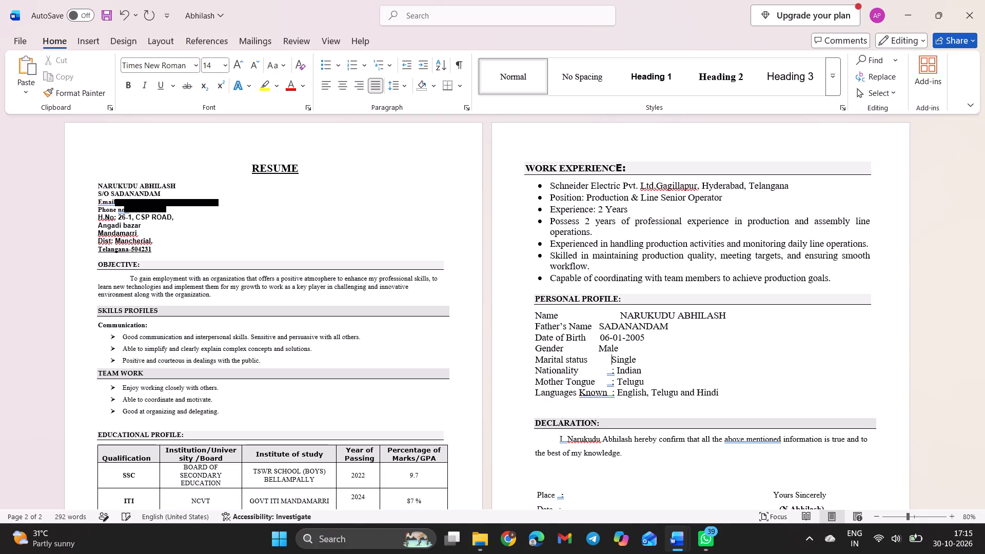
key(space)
key(BackSpace)
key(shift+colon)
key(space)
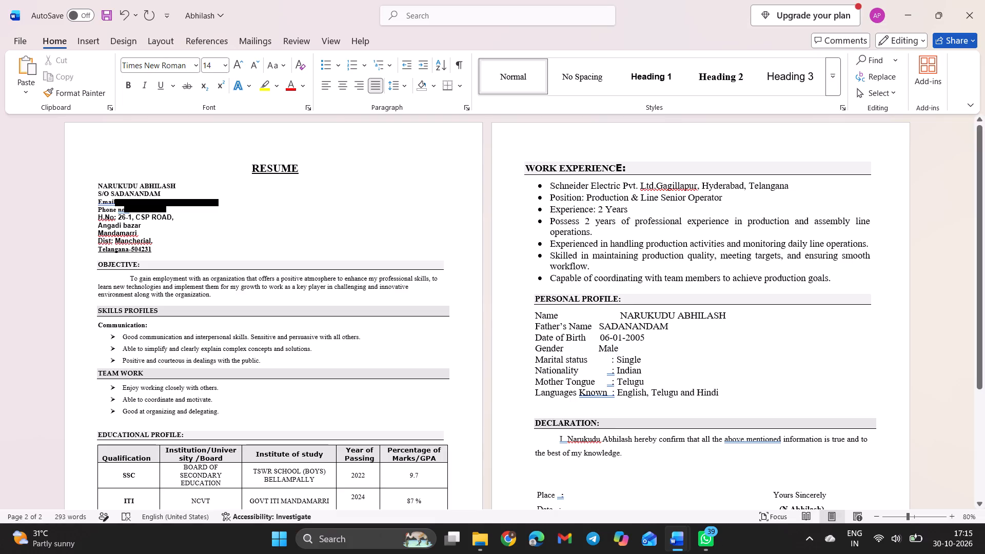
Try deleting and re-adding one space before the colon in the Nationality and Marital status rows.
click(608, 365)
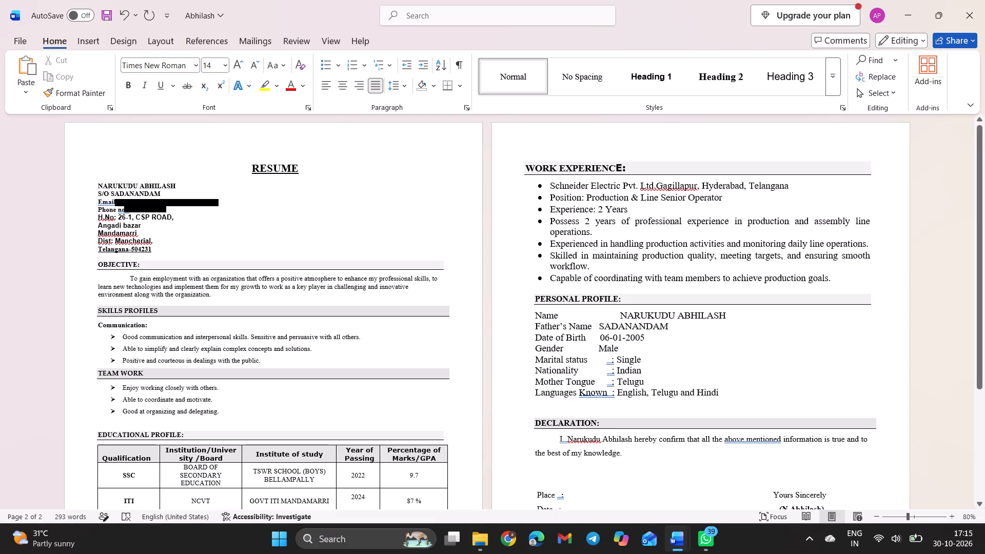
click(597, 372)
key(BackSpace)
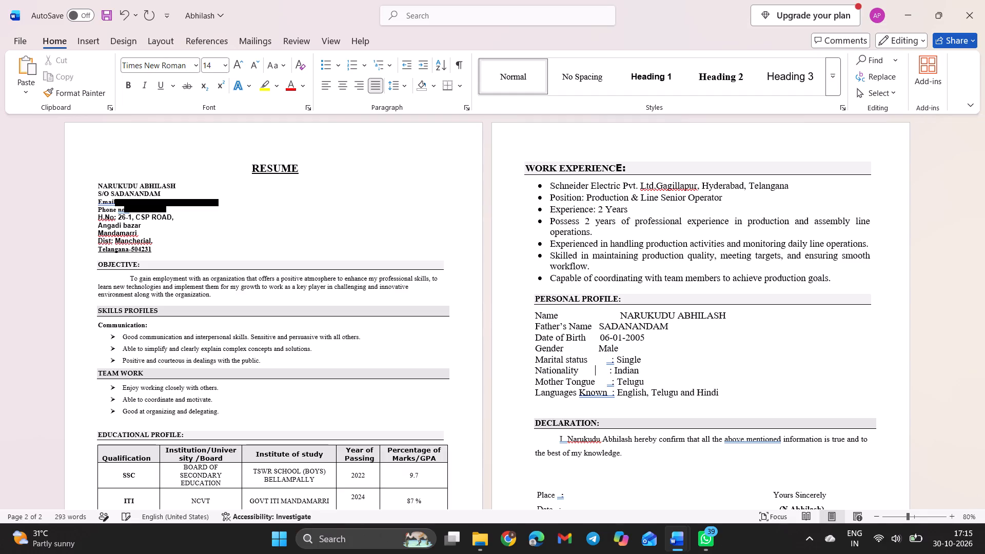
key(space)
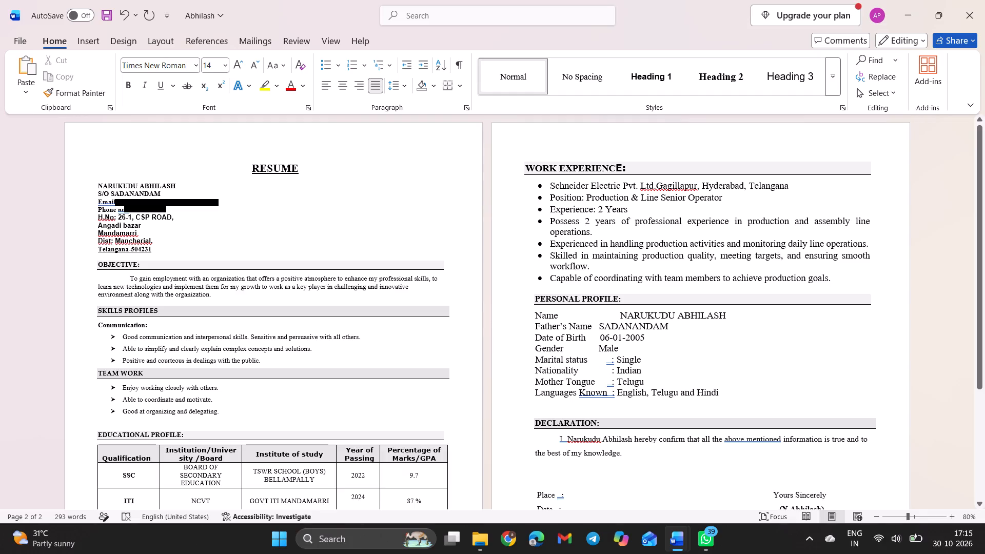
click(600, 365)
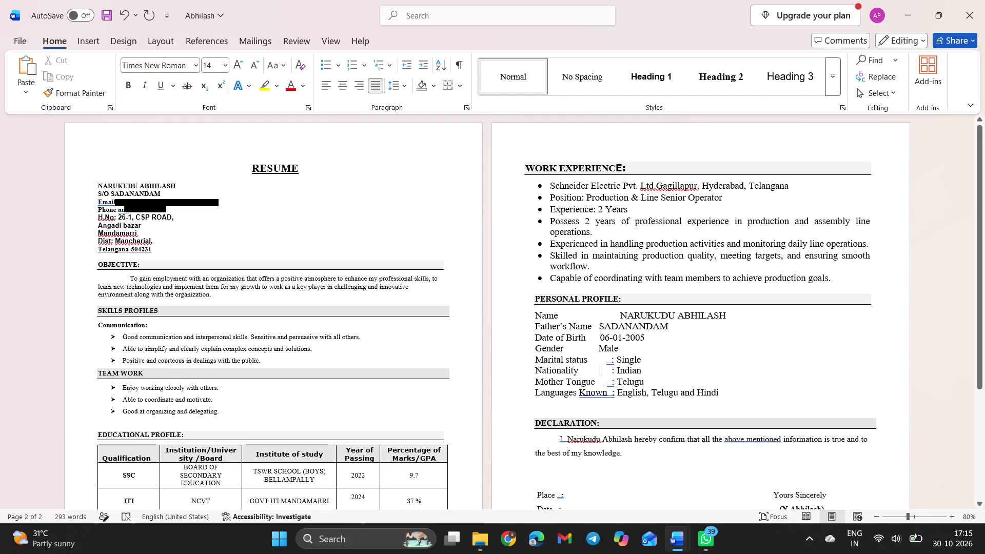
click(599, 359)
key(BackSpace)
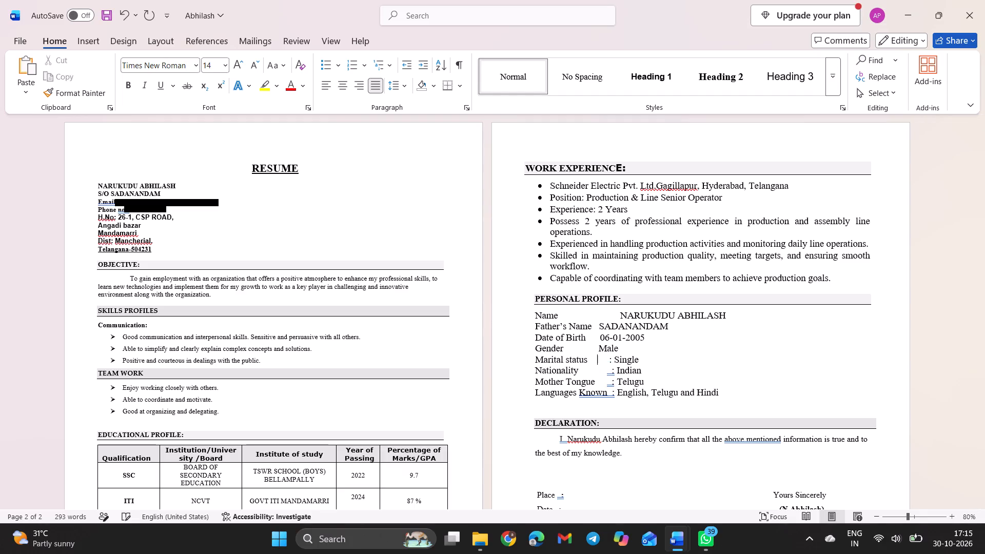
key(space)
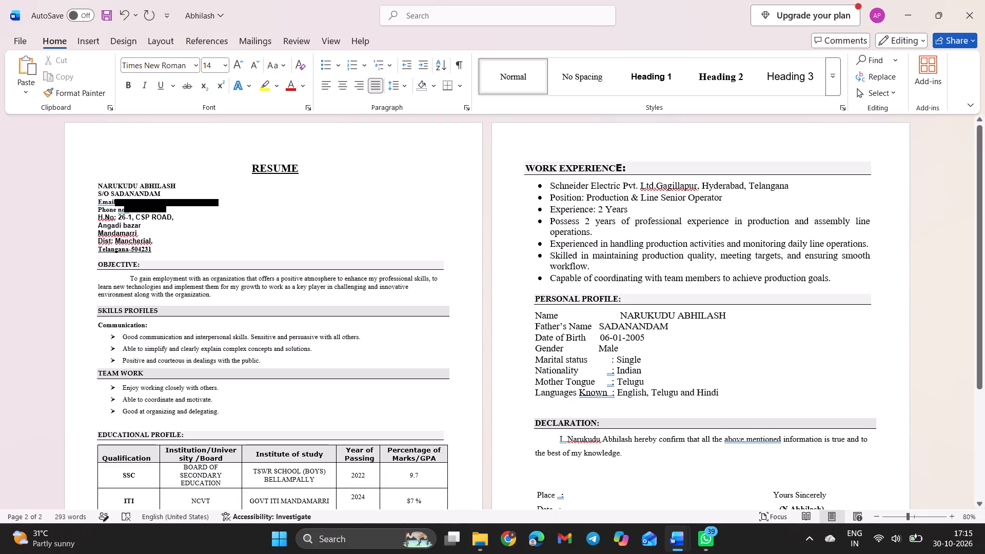
Widen the gap in the Gender row and add a colon before Male, aligned with the colons in the rows below.
click(596, 349)
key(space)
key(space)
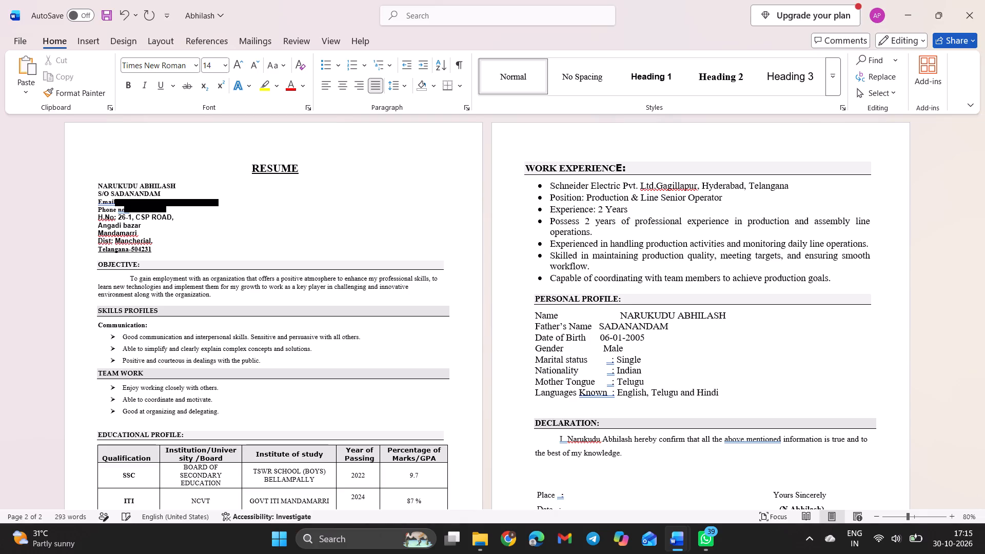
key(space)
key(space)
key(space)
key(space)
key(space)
key(BackSpace)
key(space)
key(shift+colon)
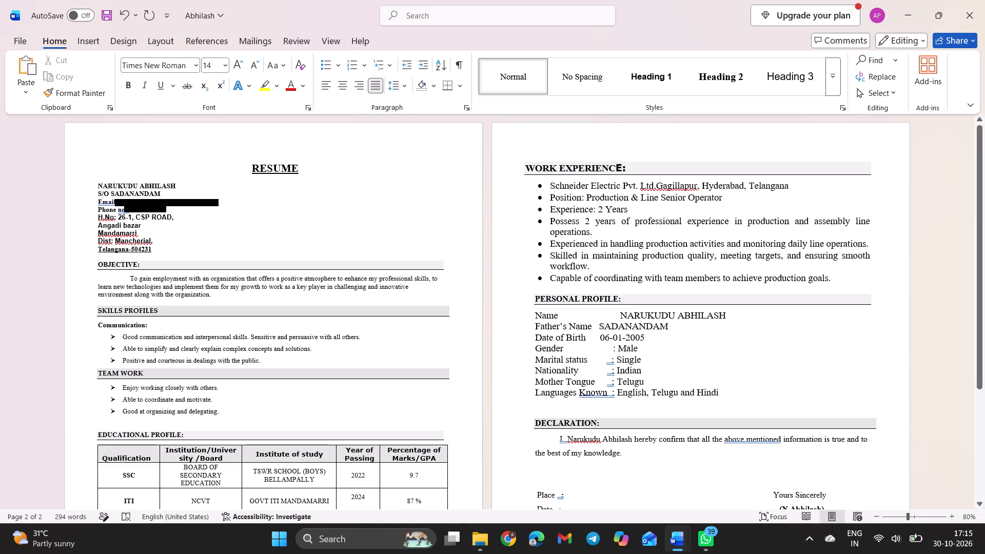
Widen the gap in the Date of Birth row with six spaces and add a colon directly before the date.
click(600, 337)
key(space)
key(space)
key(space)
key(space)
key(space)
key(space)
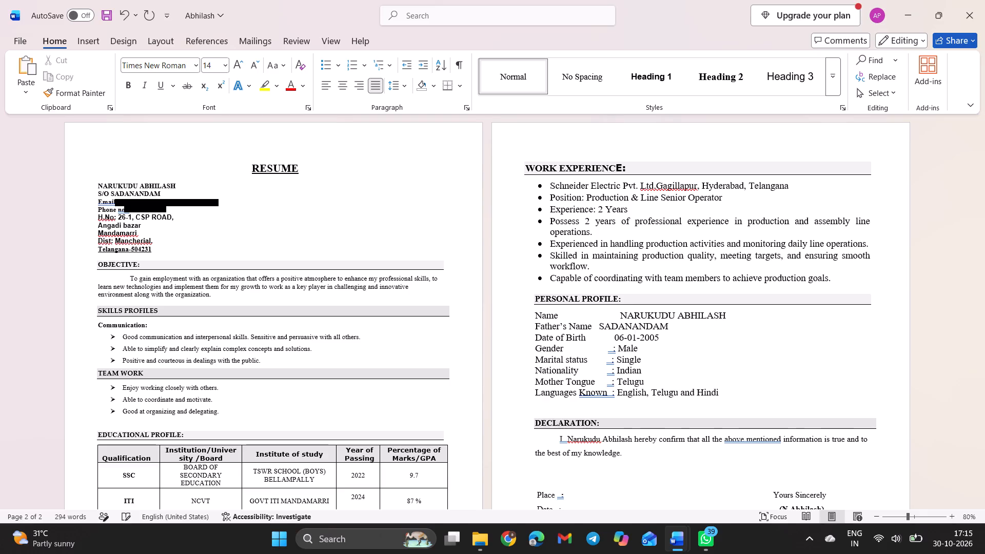
key(Right)
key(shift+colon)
key(BackSpace)
key(BackSpace)
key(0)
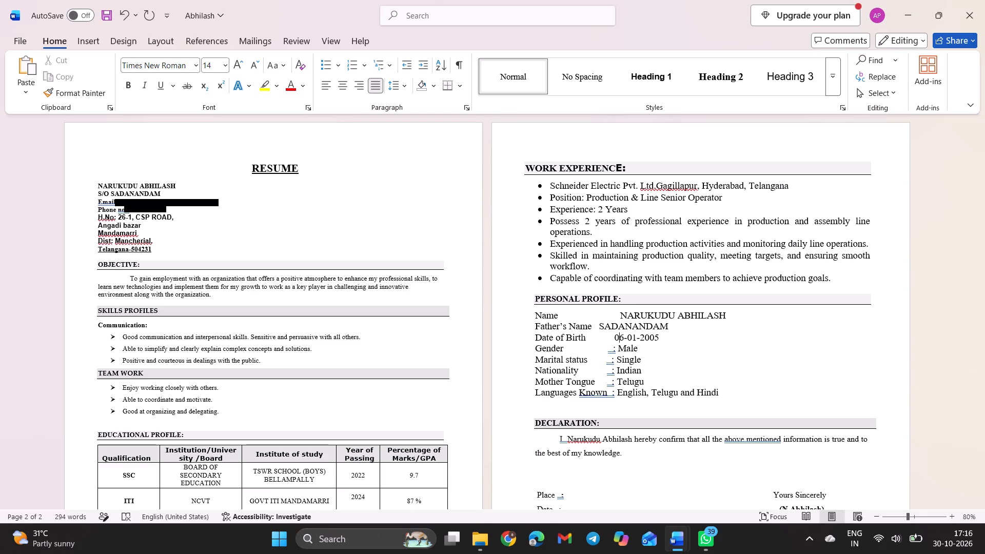
key(Left)
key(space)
key(BackSpace)
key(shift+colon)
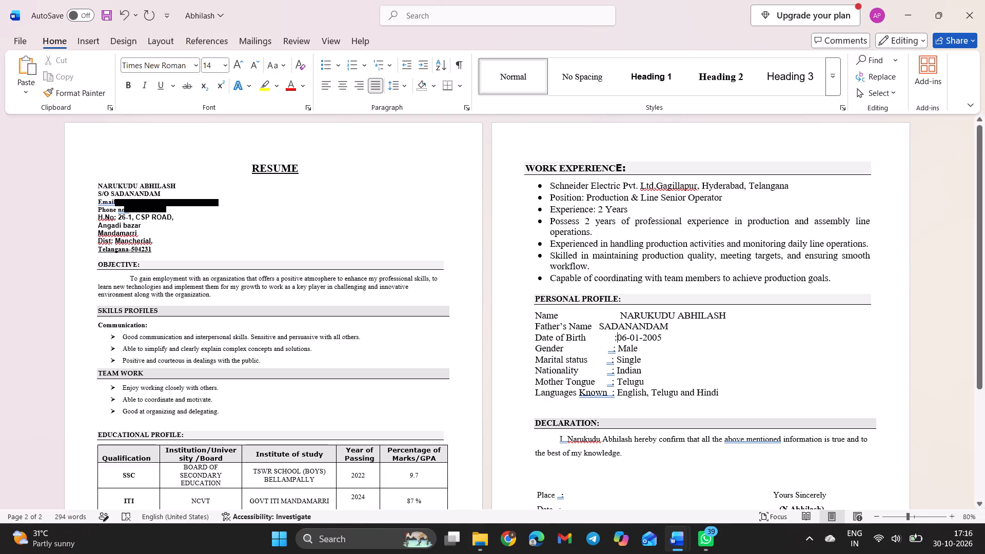
Widen the gap in the Father's Name row with six spaces so its value lines up with the Date of Birth colon.
click(599, 325)
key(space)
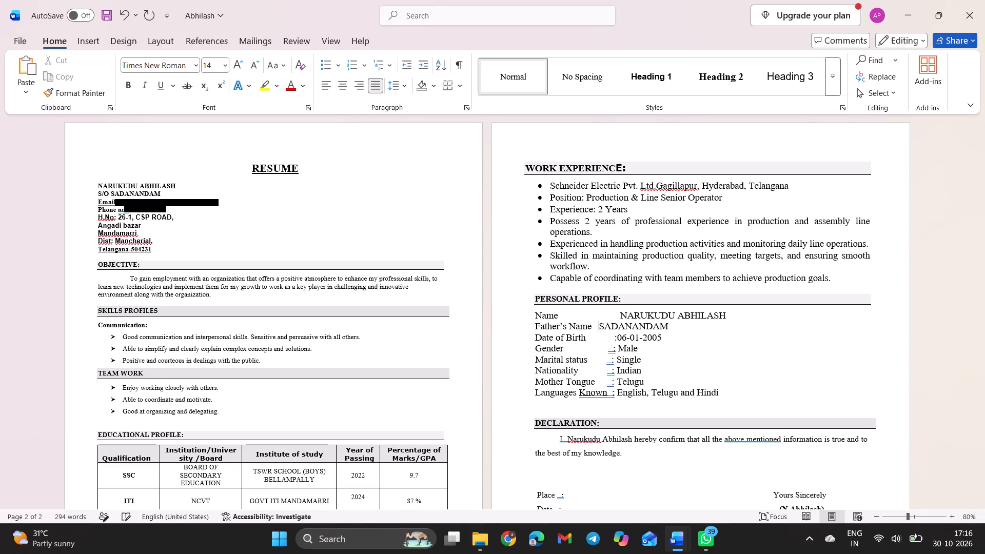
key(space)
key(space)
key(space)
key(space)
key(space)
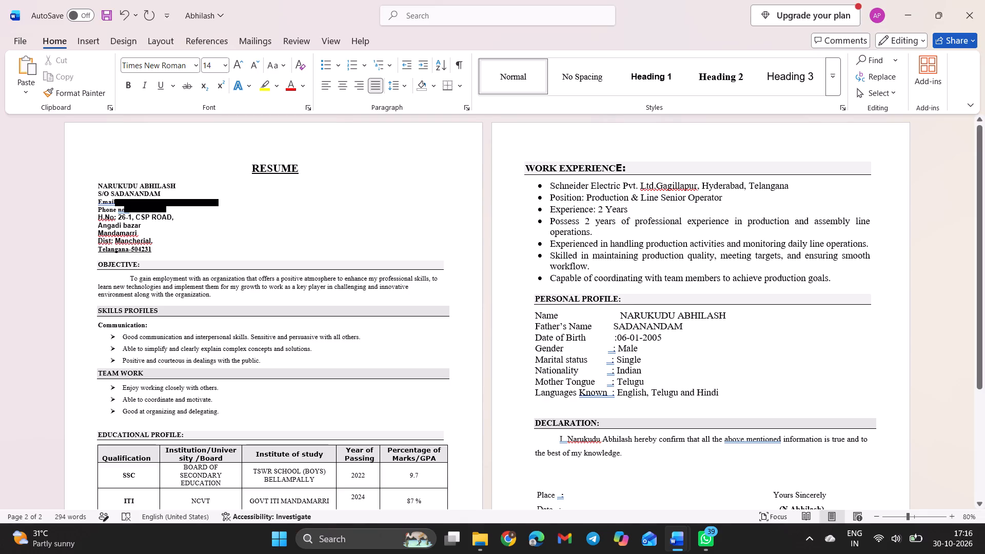
Reposition the Date of Birth colon in line with the Gender colon and put one space between it and the date.
click(615, 339)
key(BackSpace)
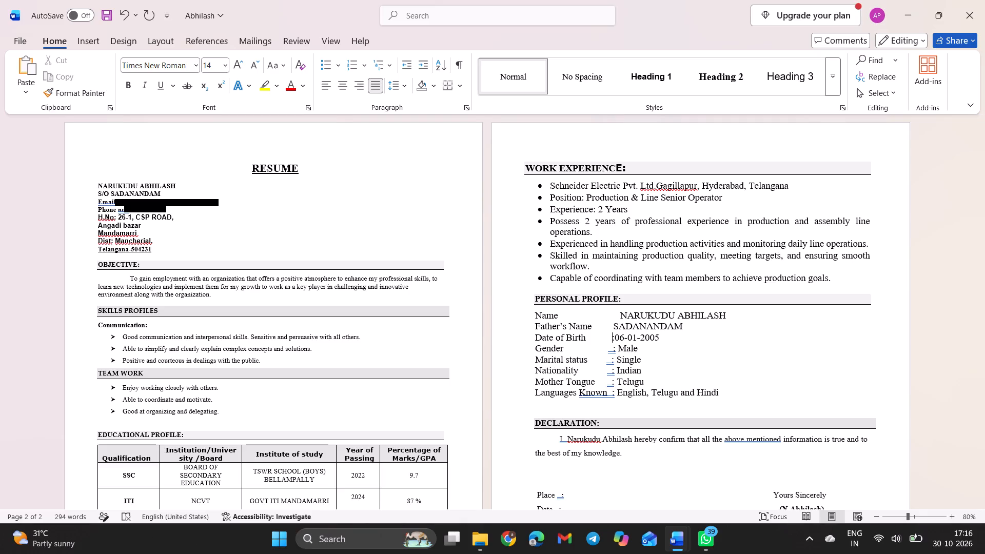
click(615, 338)
key(BackSpace)
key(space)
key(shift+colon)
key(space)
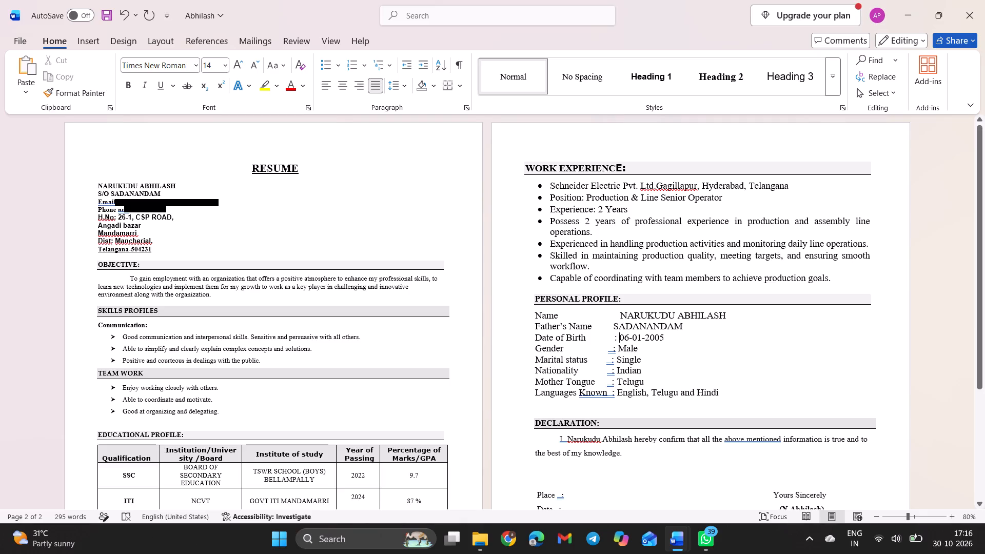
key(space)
key(BackSpace)
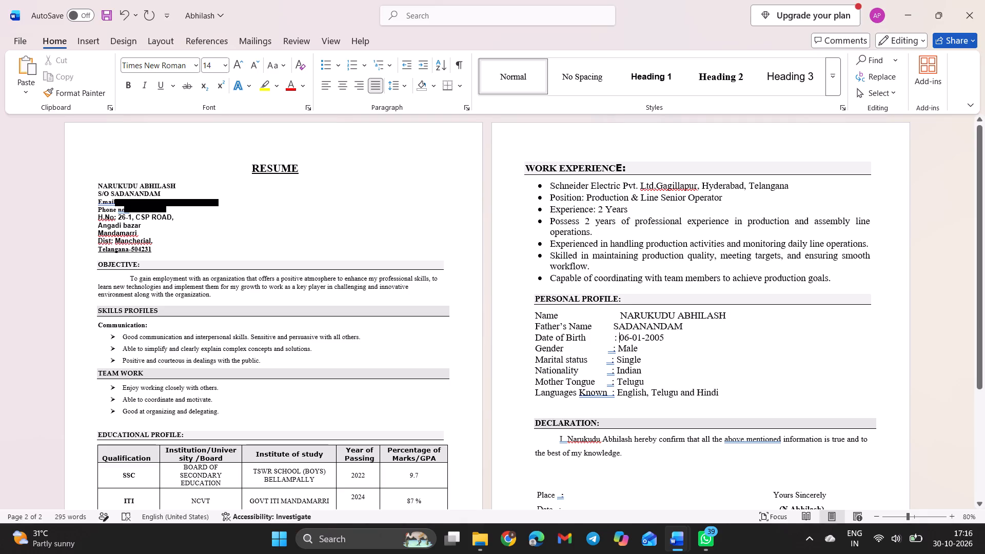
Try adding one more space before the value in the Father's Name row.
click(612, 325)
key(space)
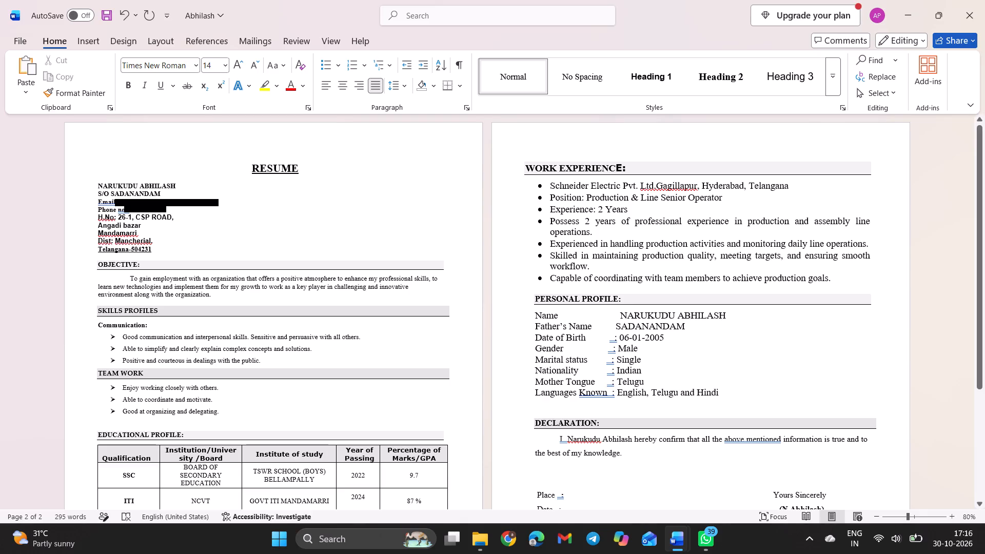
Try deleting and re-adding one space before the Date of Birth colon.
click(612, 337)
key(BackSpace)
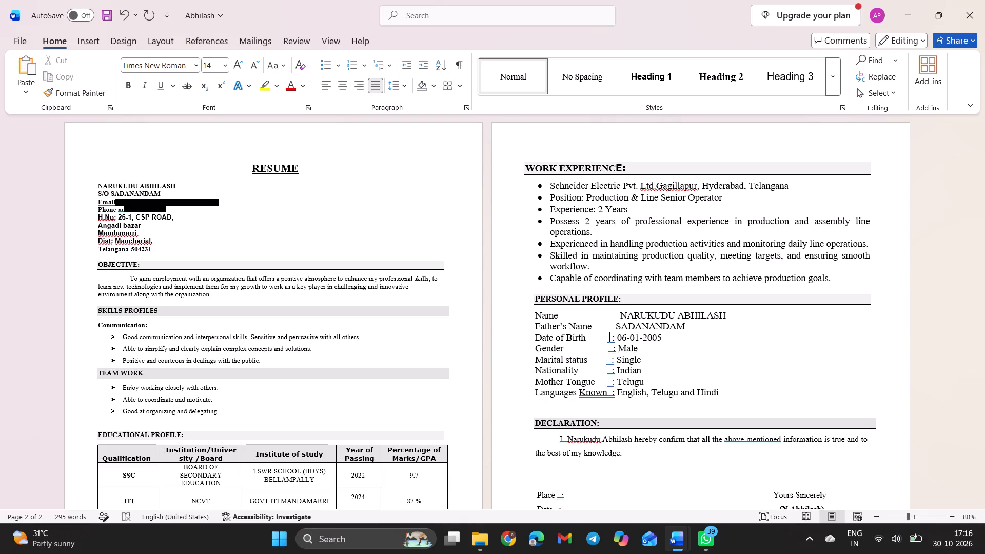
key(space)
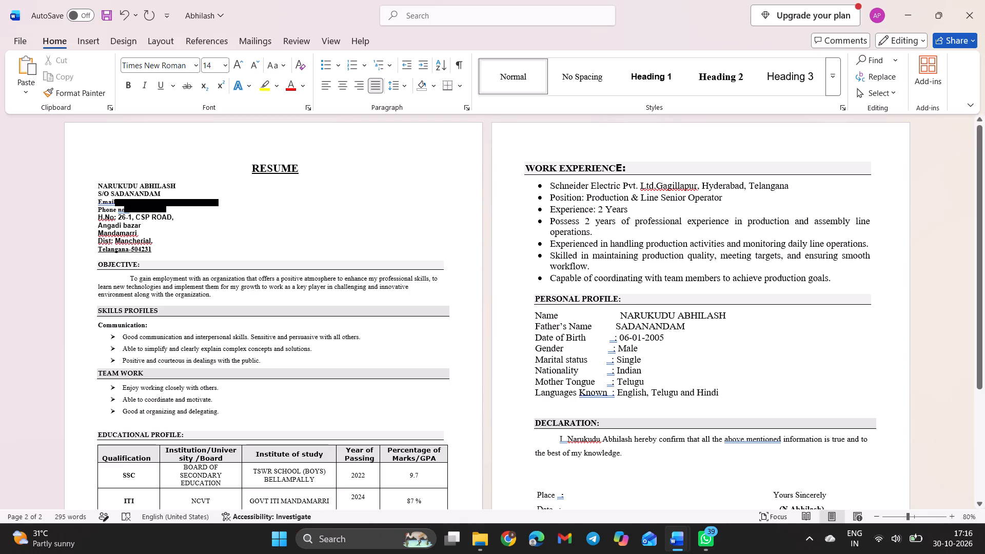
Add a colon and a space before the value in the Father's Name row, one space closer to the label, aligned with the Gender colon.
click(615, 326)
key(ctrl+semicolon)
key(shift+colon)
key(BackSpace)
key(BackSpace)
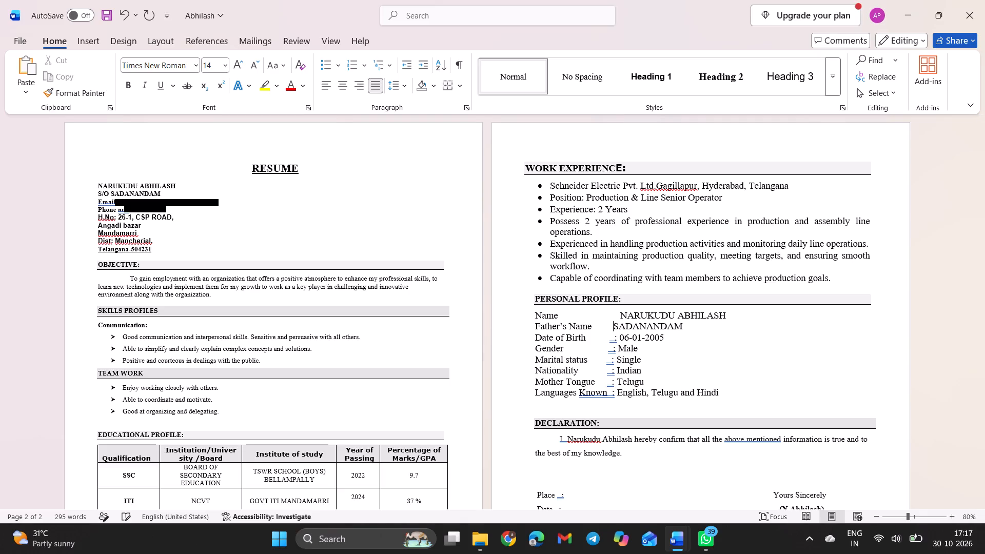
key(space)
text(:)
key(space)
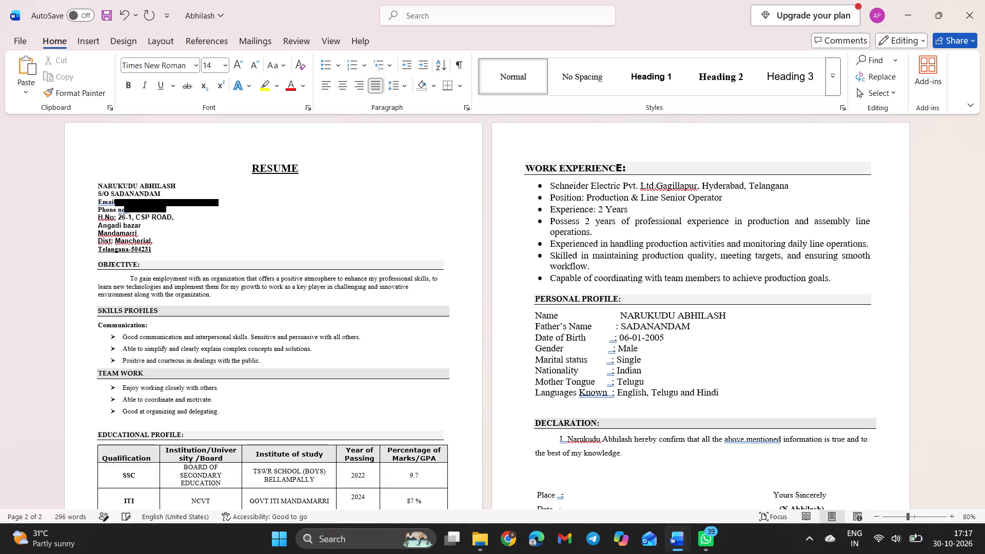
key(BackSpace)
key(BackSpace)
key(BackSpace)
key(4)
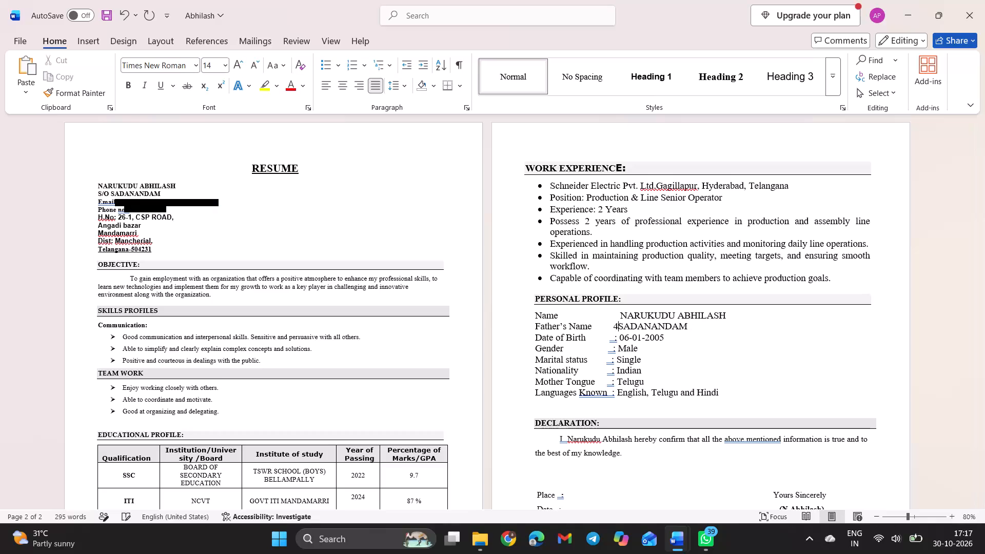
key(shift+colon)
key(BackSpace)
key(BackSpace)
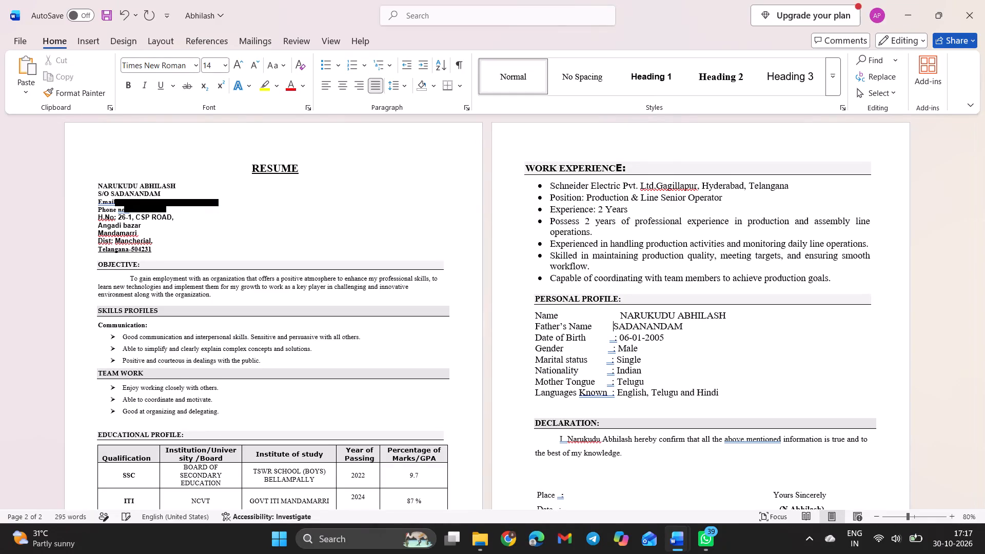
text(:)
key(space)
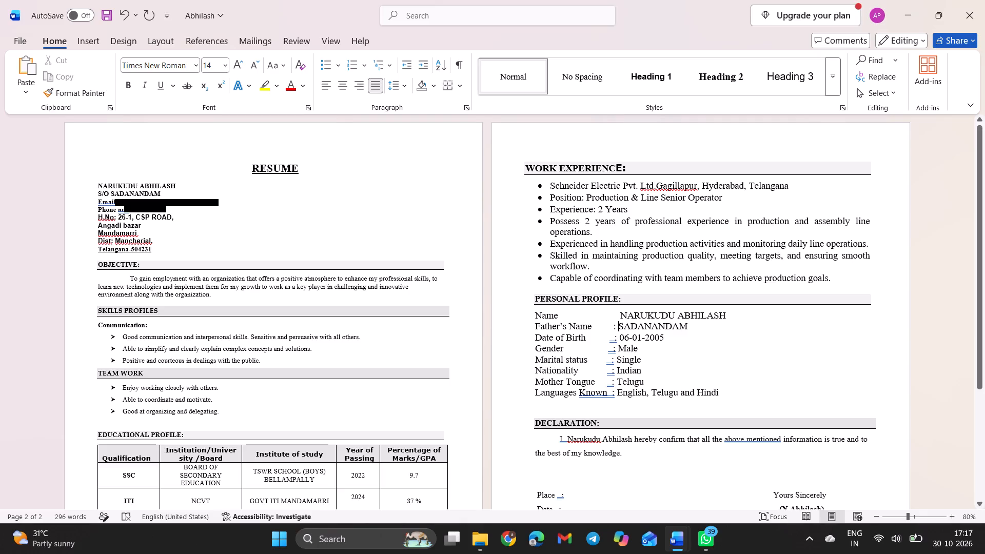
Replace one space in the gap of the Name row with a colon, aligned with the Father's Name colon.
click(616, 314)
key(BackSpace)
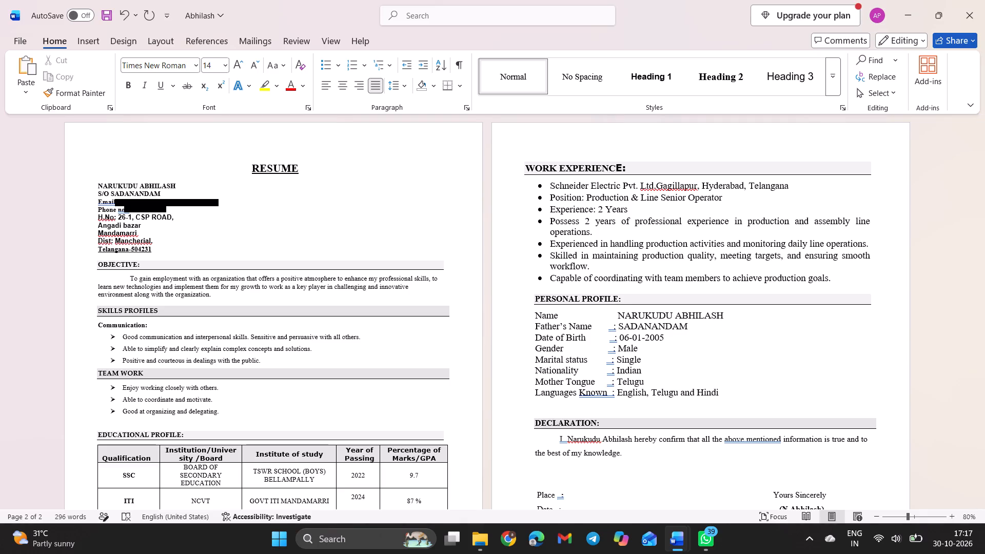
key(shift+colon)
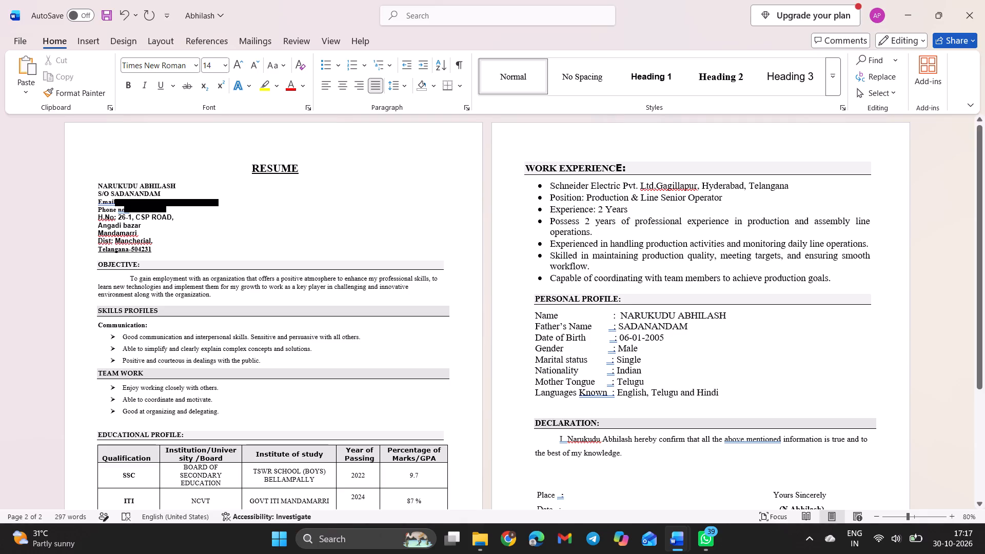
Delete one space before the Date of Birth colon to align it with the neighbouring rows' colons.
click(598, 366)
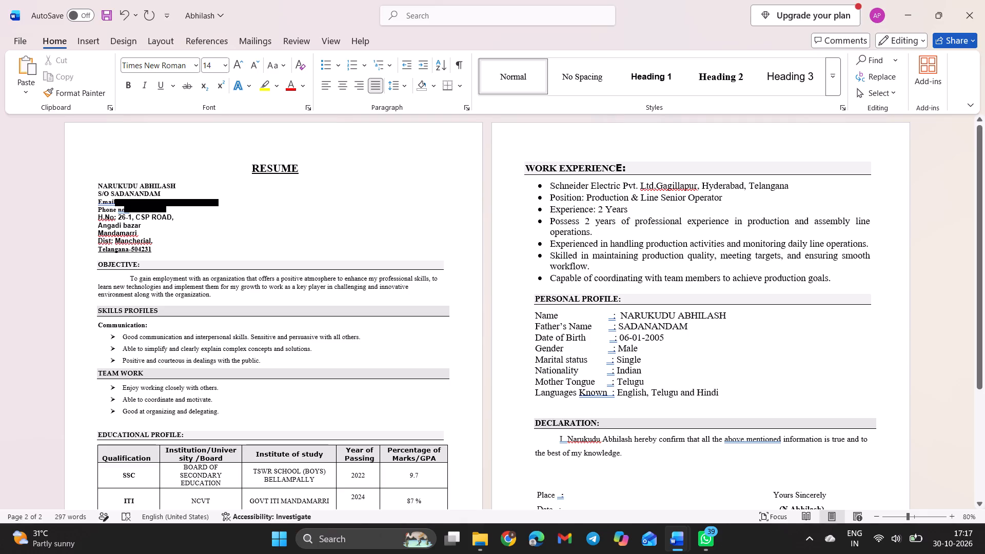
click(614, 336)
key(BackSpace)
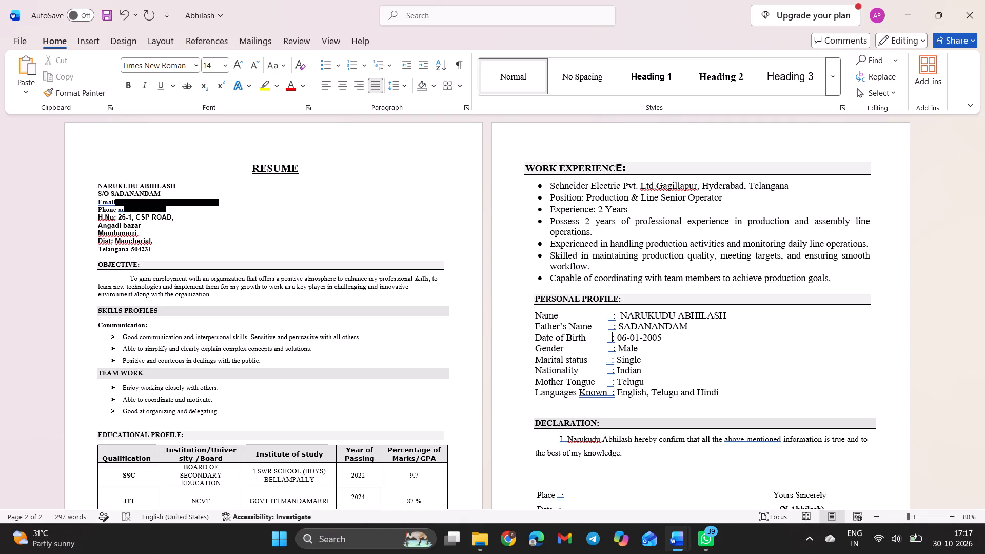
click(667, 345)
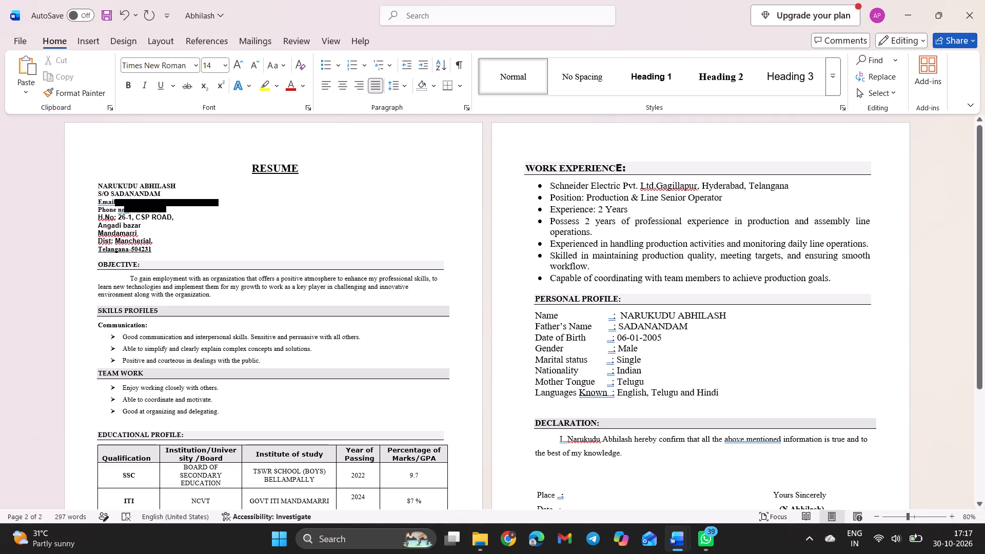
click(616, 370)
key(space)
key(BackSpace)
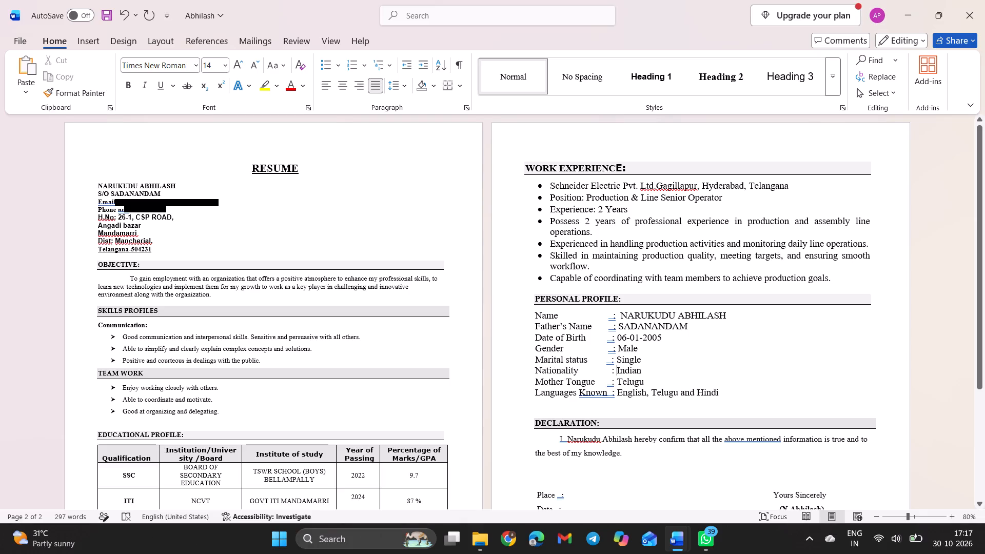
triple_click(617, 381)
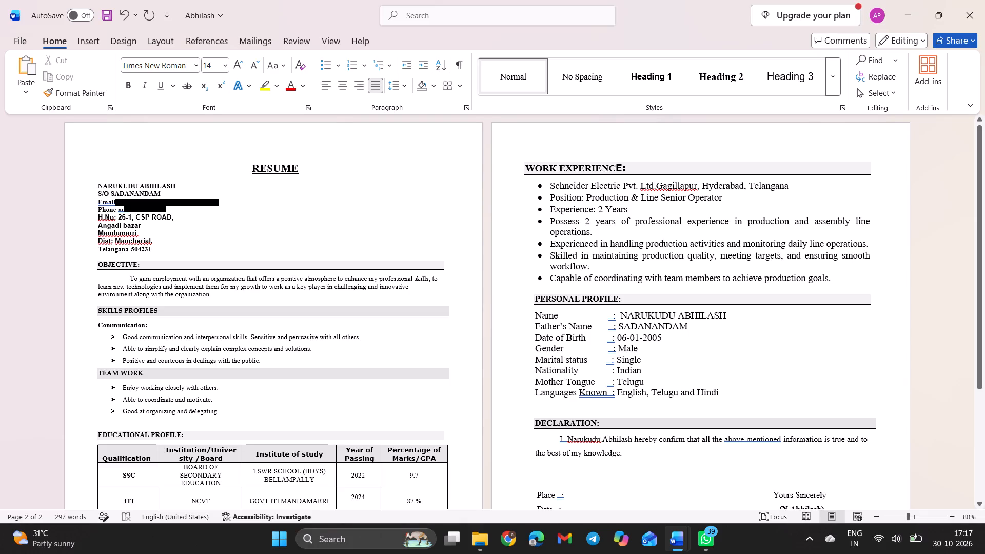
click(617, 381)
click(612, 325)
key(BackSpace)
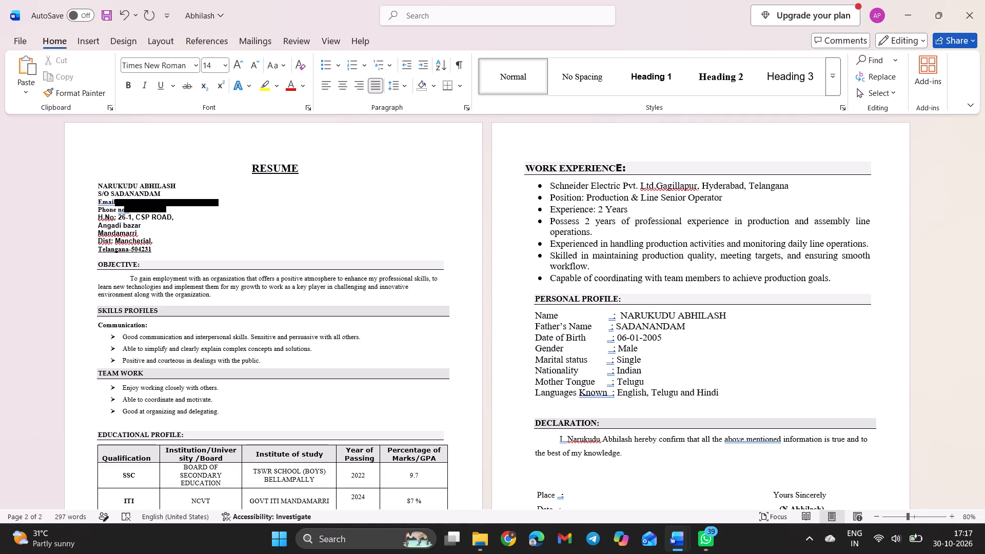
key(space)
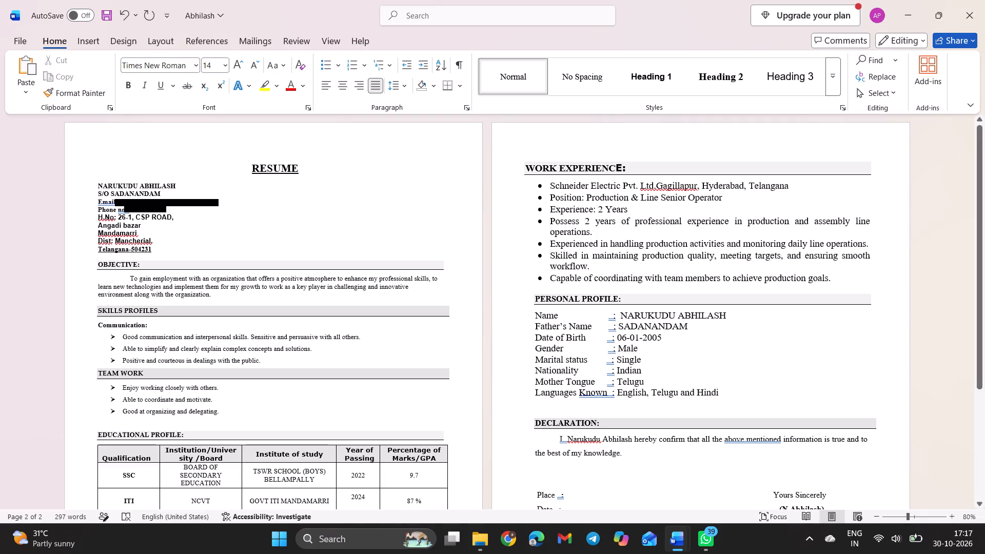
Add one extra space after the colon in the Father's Name, Date of Birth and Gender rows to align their values.
click(618, 325)
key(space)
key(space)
key(BackSpace)
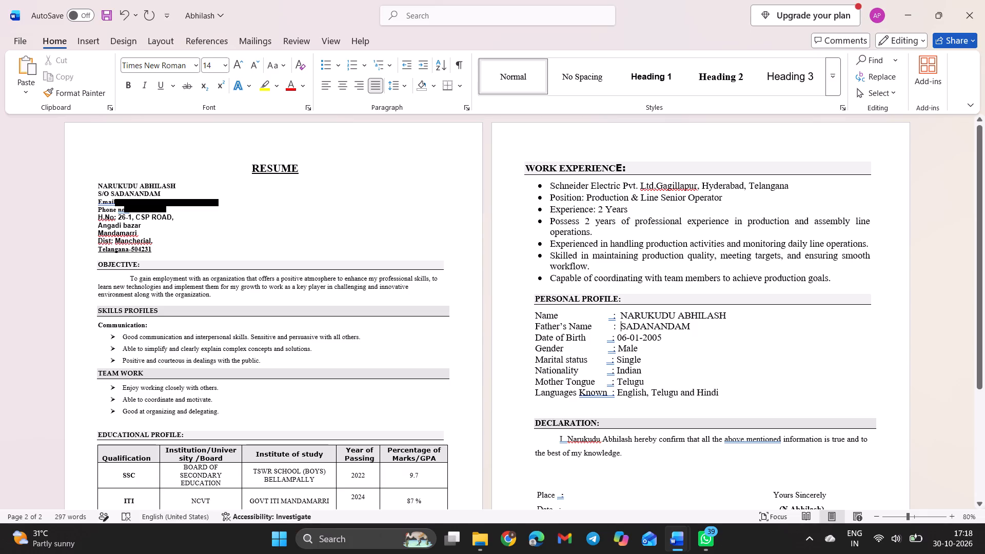
click(617, 337)
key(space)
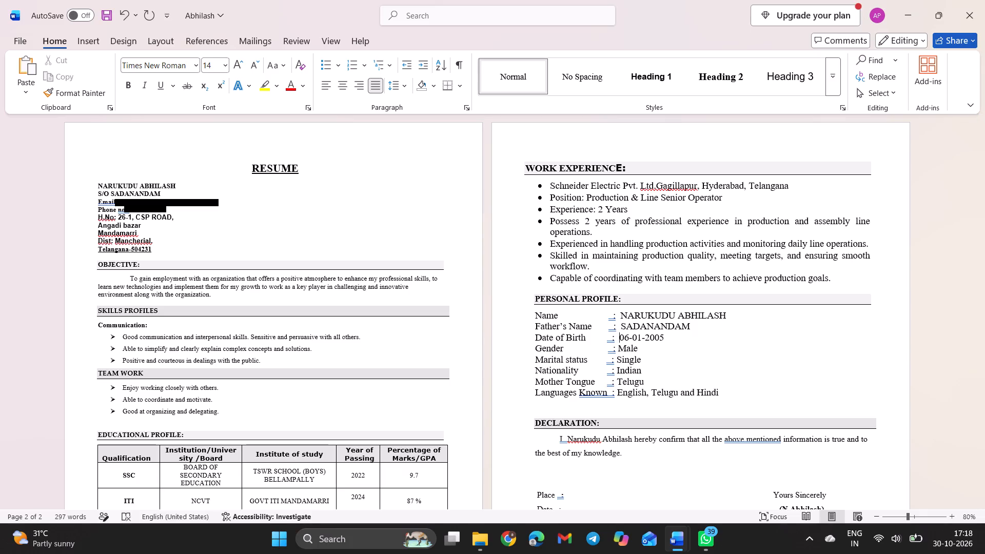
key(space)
key(BackSpace)
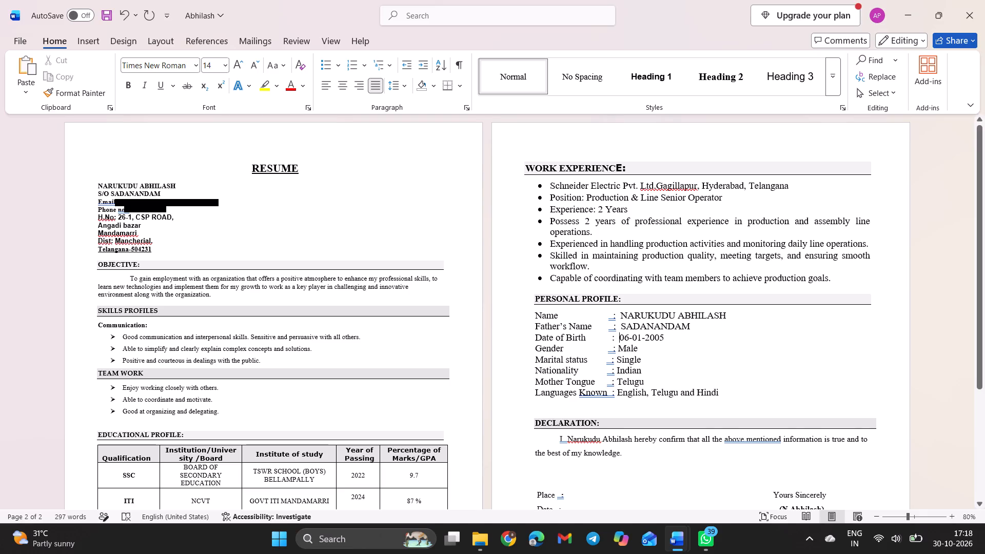
click(619, 348)
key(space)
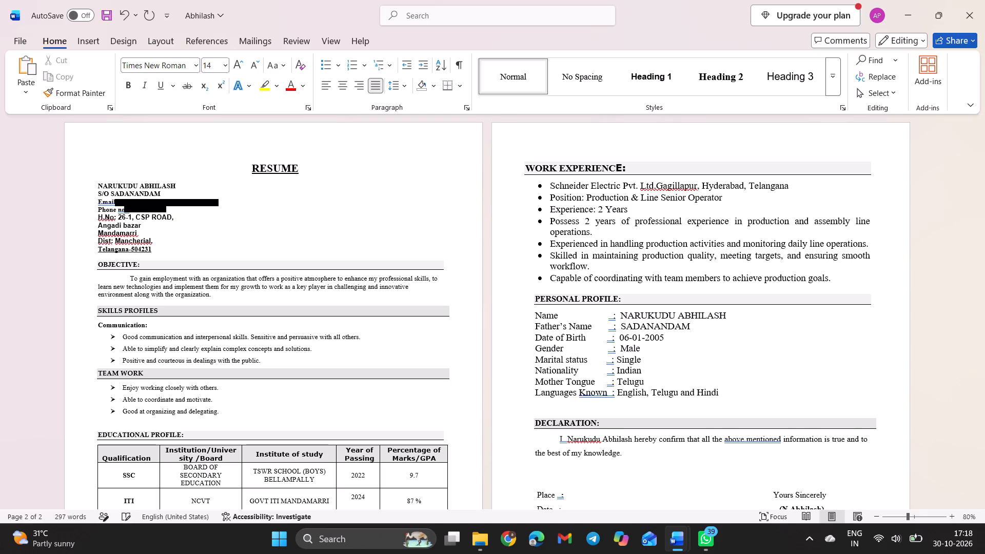
Add one extra space after the colon in the Marital status, Nationality, Mother Tongue and Languages Known rows.
click(616, 357)
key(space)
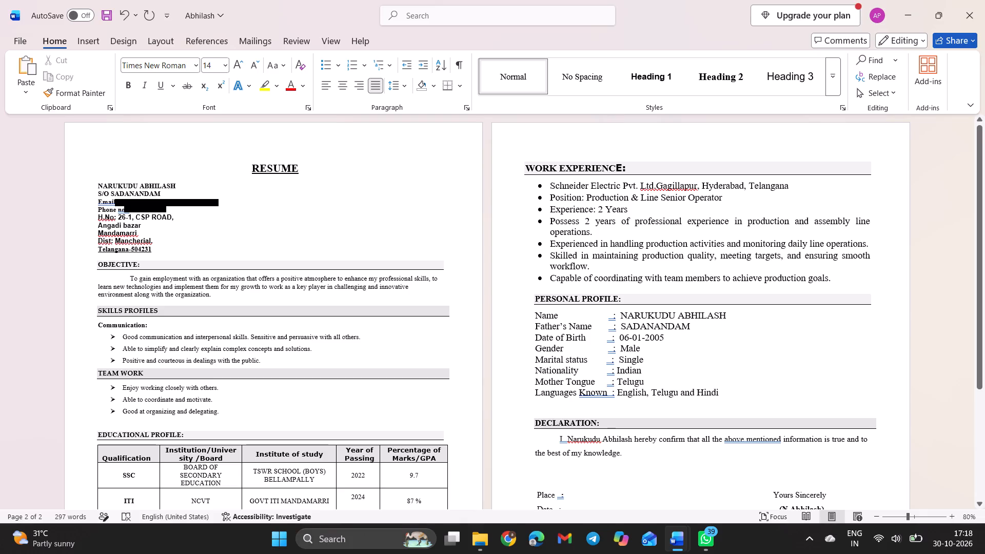
click(617, 371)
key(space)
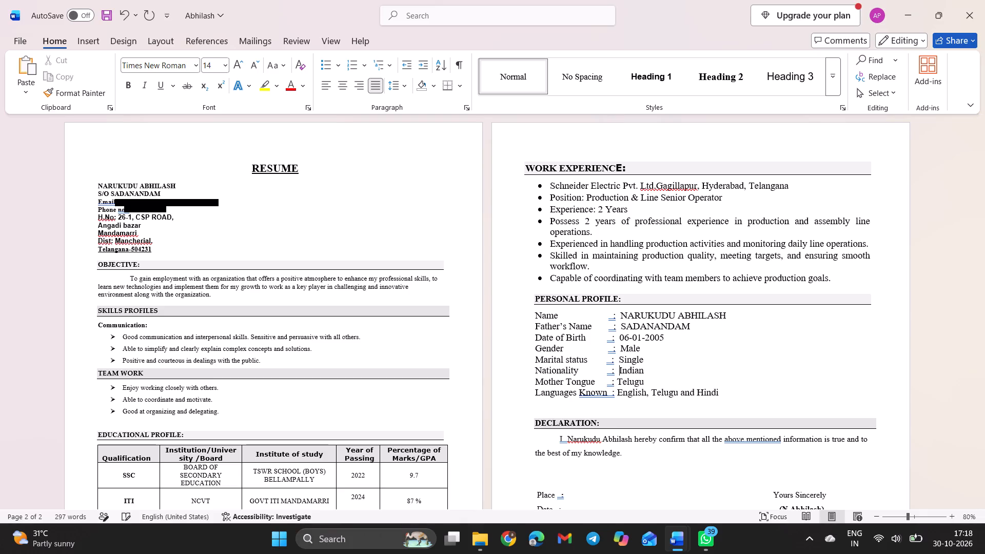
click(617, 379)
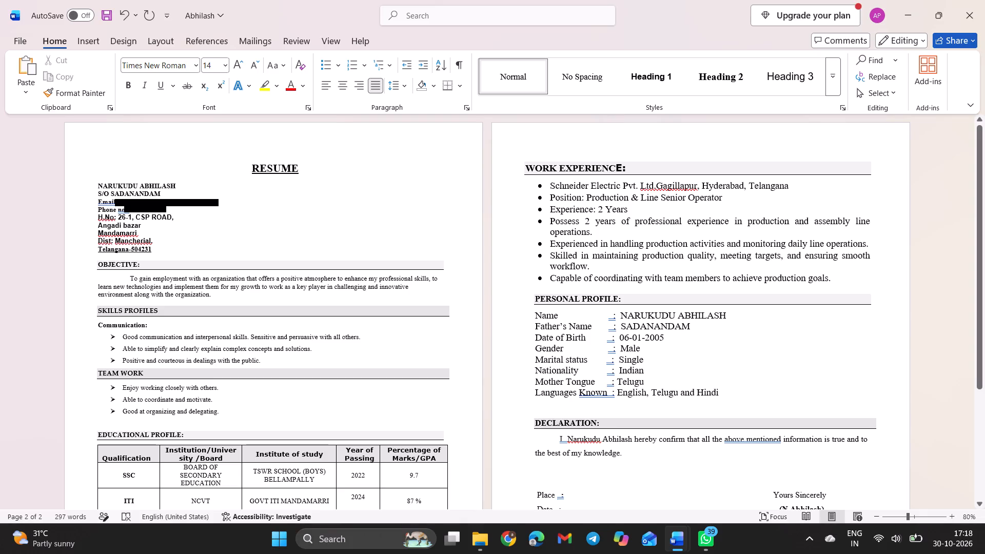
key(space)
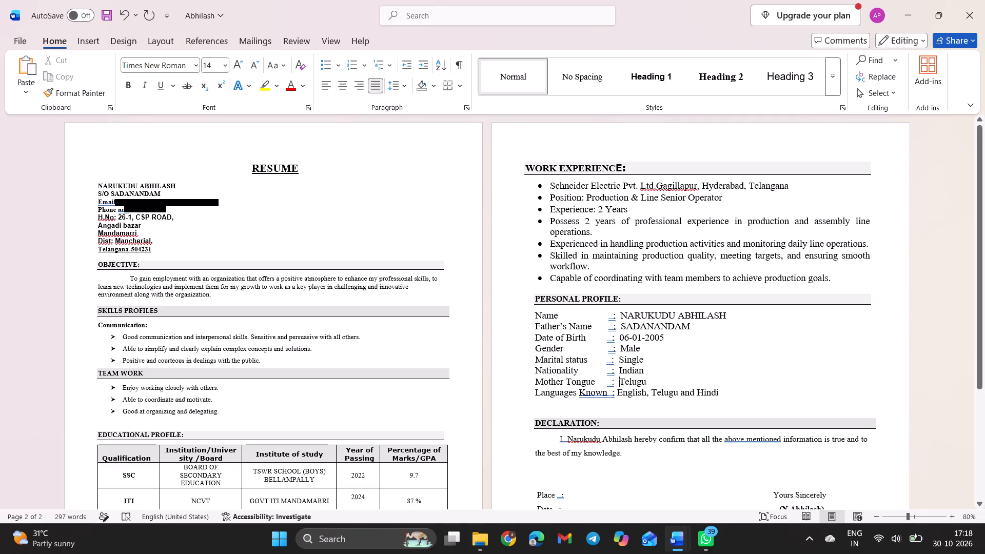
click(618, 393)
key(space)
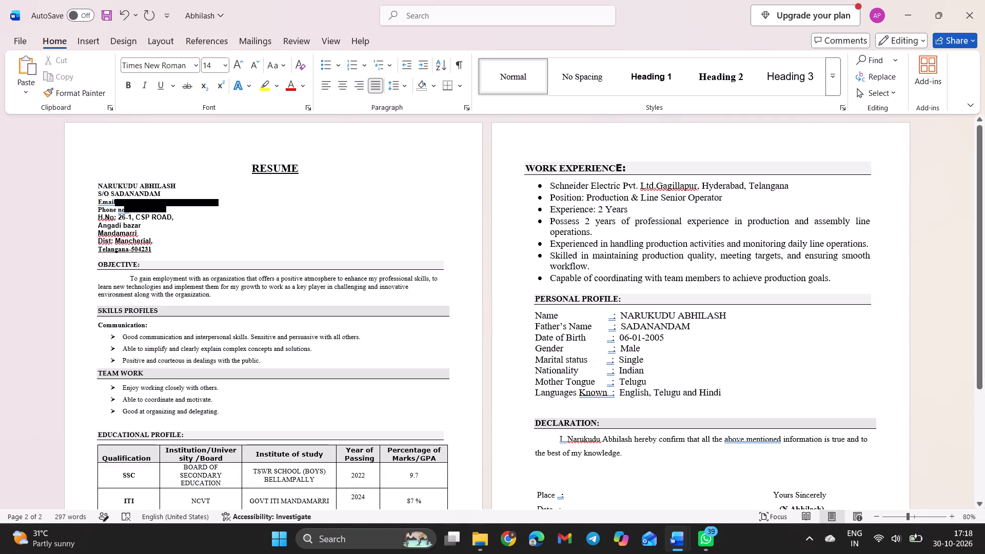
click(726, 377)
click(728, 398)
Rewrite the all-capitals value in the Father's Name row with only its first letter capitalised.
click(697, 328)
key(BackSpace)
key(BackSpace)
key(BackSpace)
key(BackSpace)
key(BackSpace)
key(BackSpace)
key(BackSpace)
key(BackSpace)
key(BackSpace)
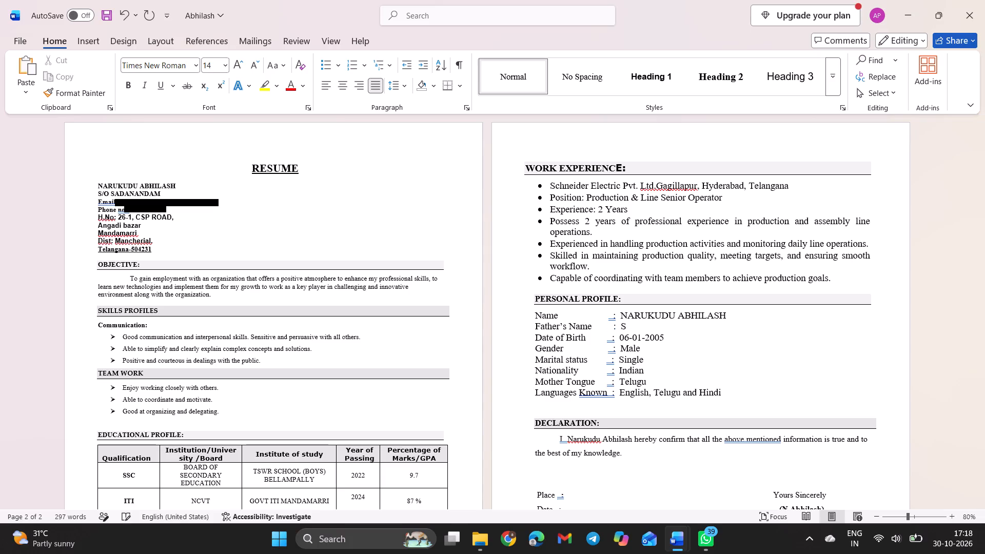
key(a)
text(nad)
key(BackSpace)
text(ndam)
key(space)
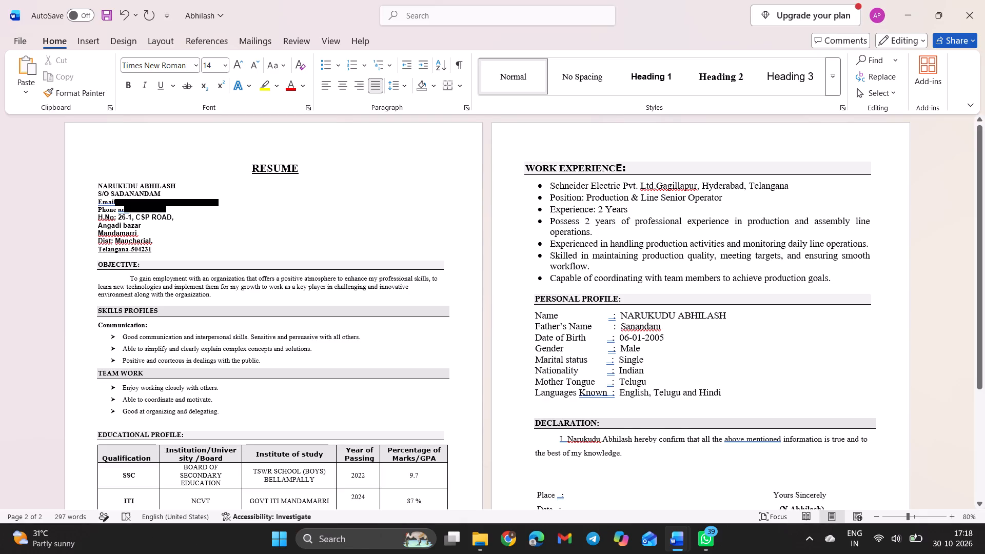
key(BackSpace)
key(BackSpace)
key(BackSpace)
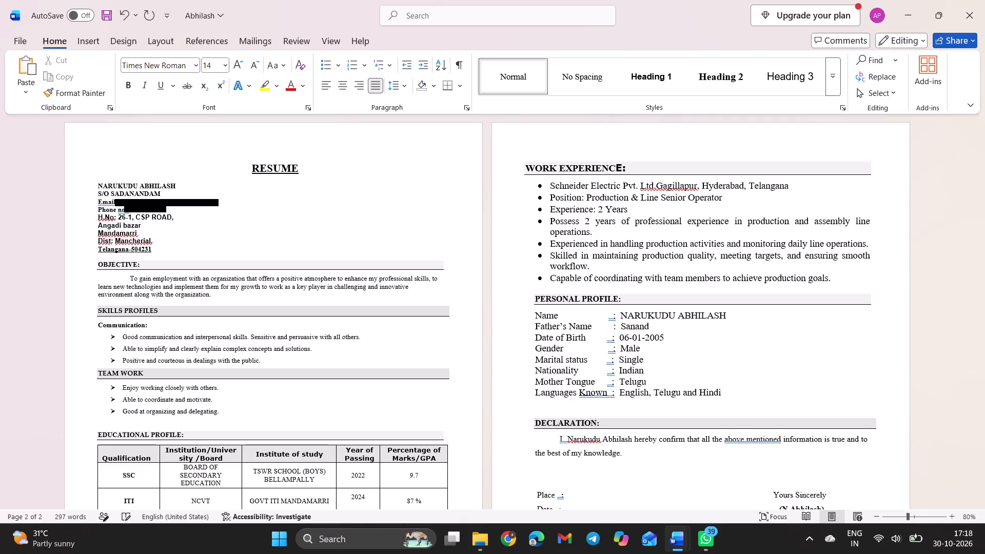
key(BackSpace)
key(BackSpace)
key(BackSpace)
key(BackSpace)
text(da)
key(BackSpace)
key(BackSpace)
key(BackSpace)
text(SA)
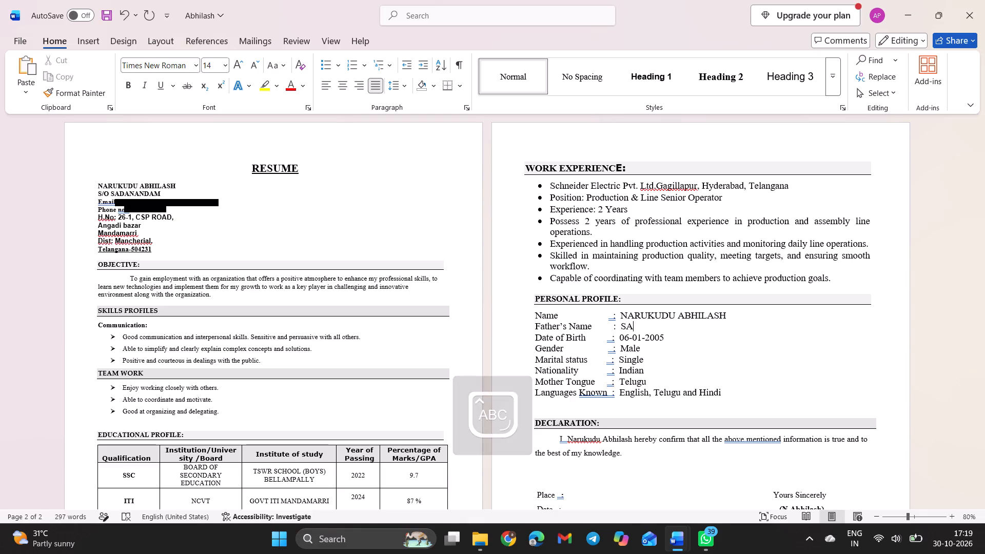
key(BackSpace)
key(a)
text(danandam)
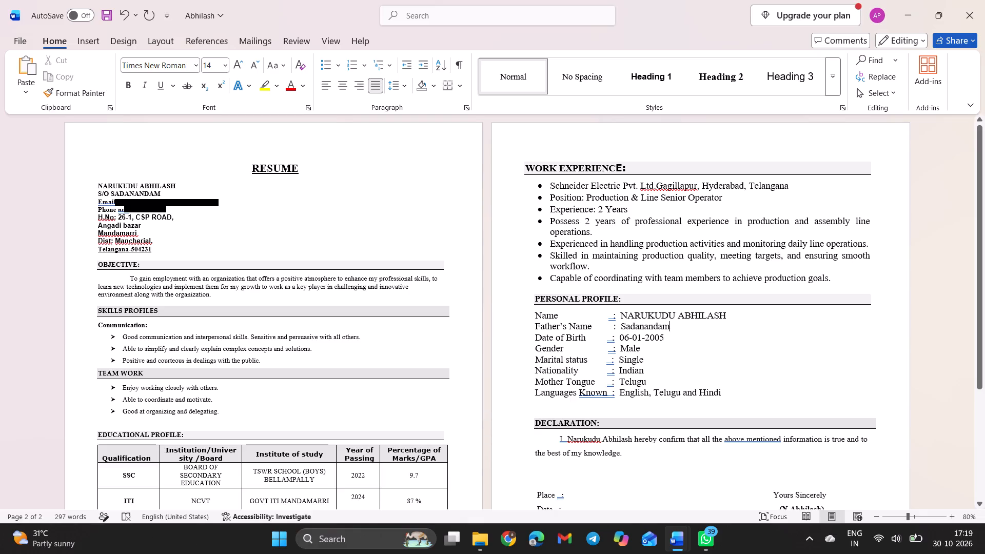
Rewrite the Name row's value as the initial "N." followed by the given name with only its first letter capitalised.
drag(727, 317, 725, 316)
drag(725, 316, 657, 316)
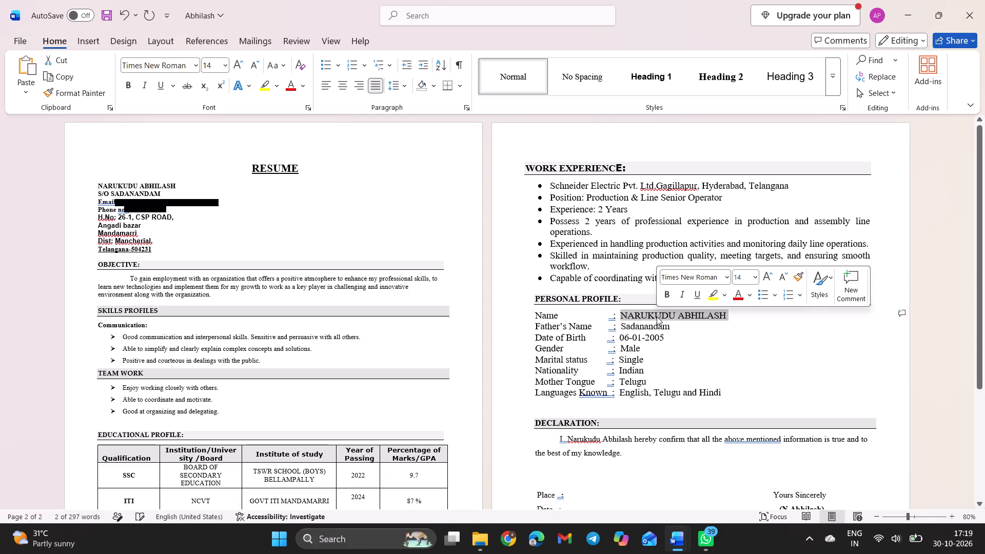
key(BackSpace)
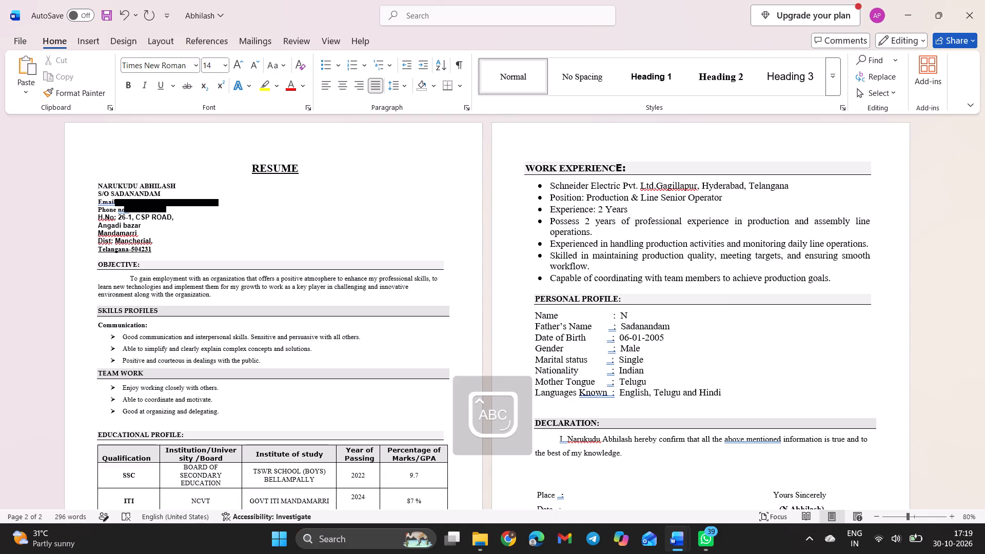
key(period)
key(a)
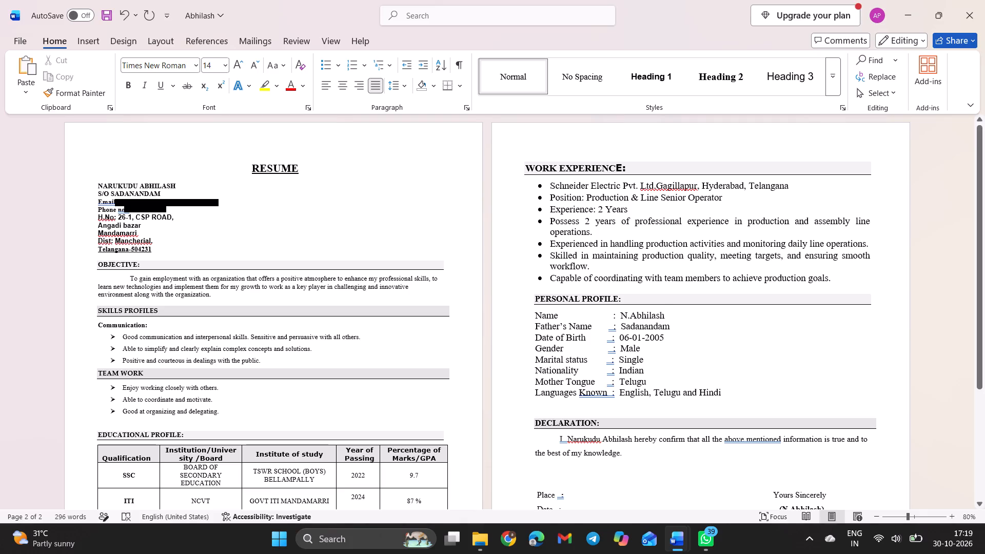
Insert the initial "N." before the value in the Father's Name row.
click(621, 329)
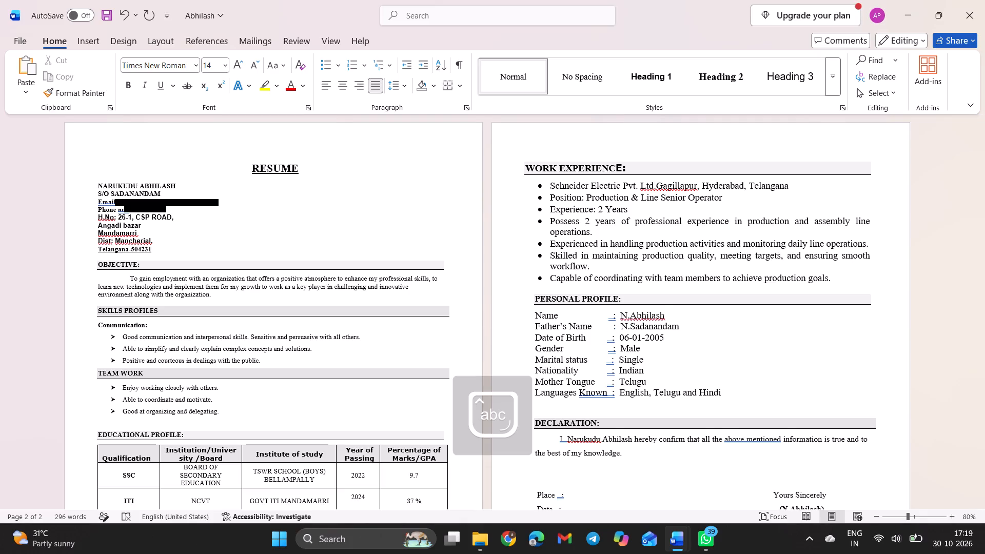
click(661, 338)
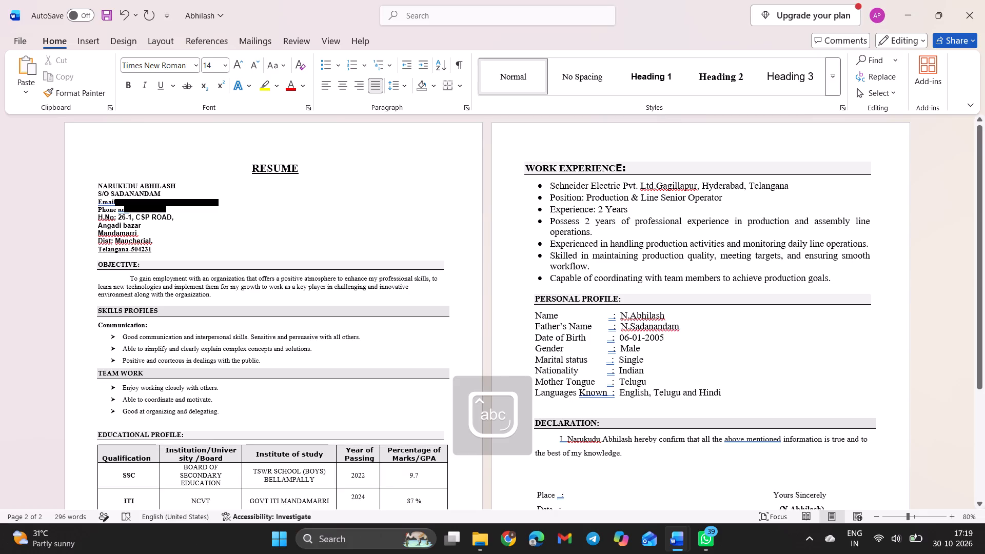
click(651, 358)
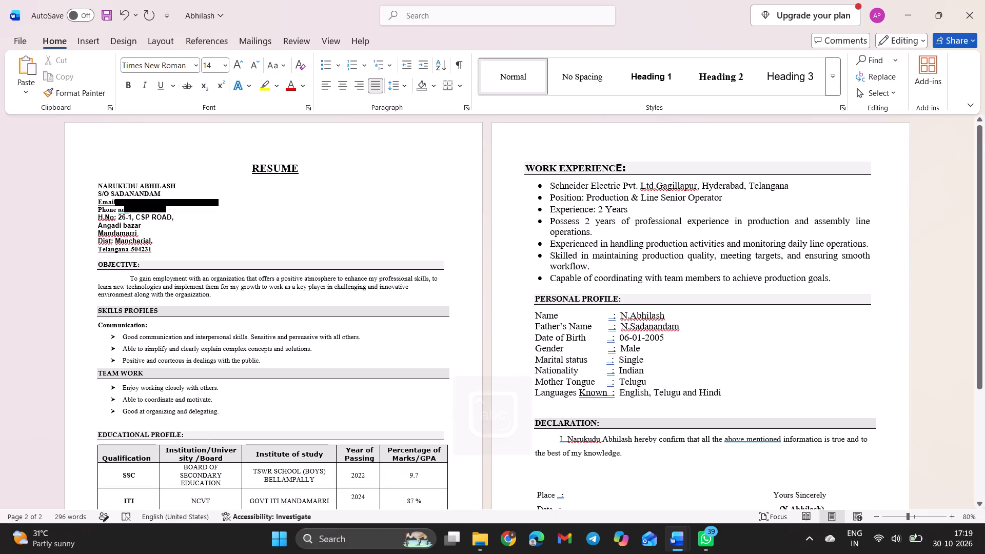
Delete the sentence under the Declaration heading on the second page, except its opening word "I".
scroll(651, 358, down, 1)
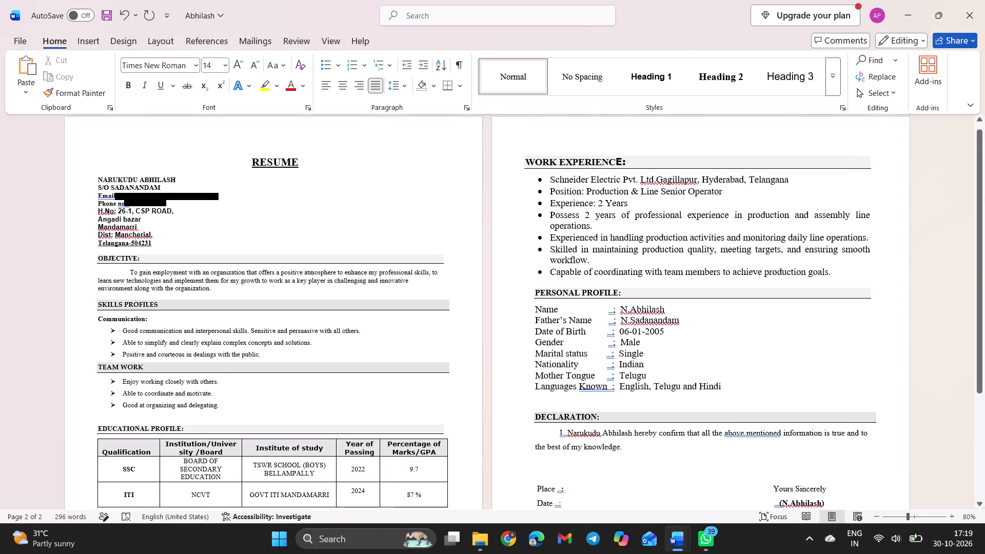
scroll(651, 358, down, 1)
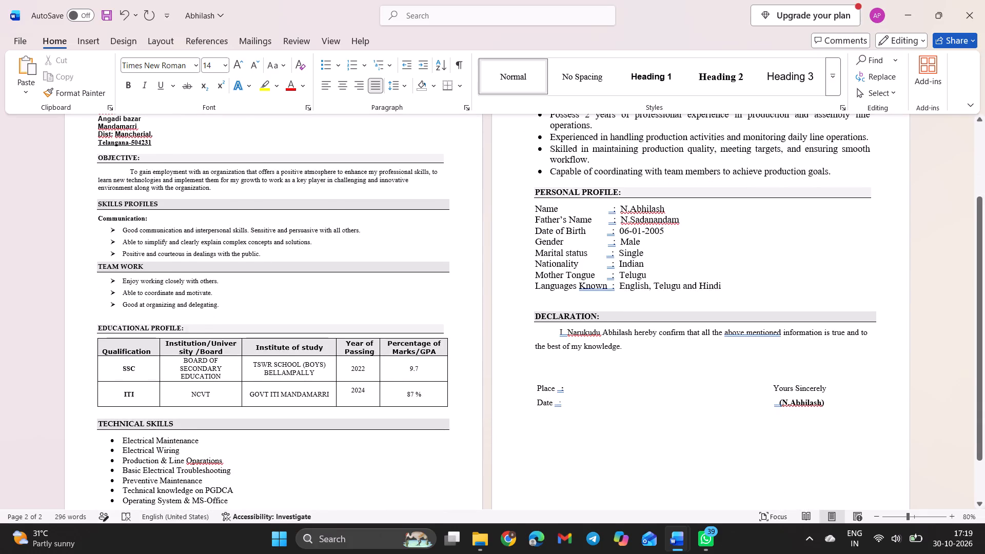
drag(557, 332, 666, 355)
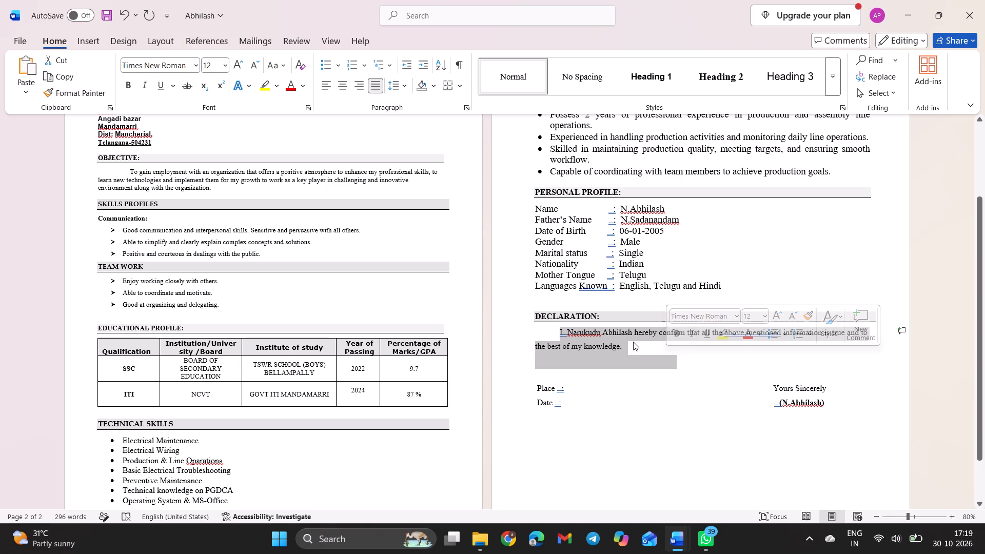
click(633, 342)
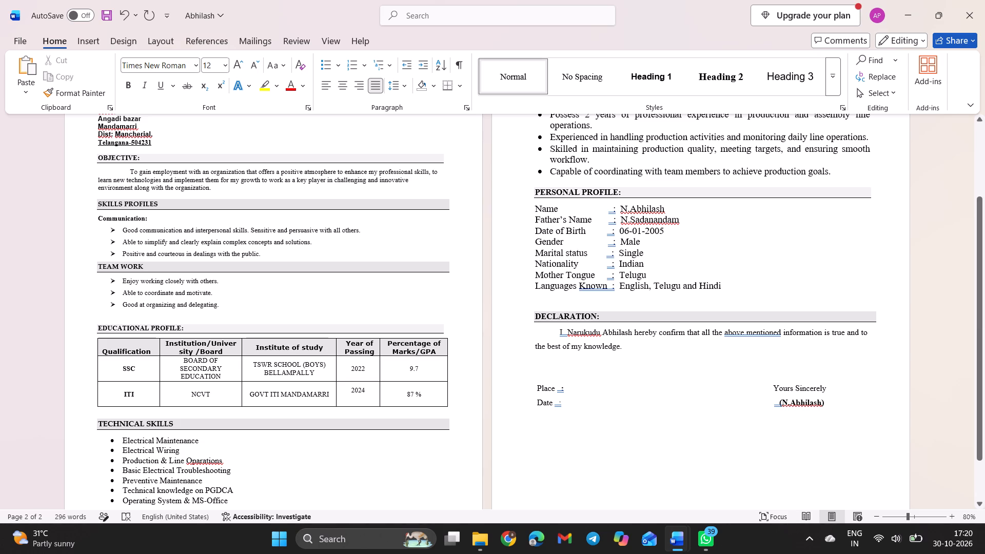
key(BackSpace)
key(BackSpace)
key(BackSpace)
key(BackSpace)
key(BackSpace)
key(BackSpace)
key(BackSpace)
key(BackSpace)
key(BackSpace)
key(BackSpace)
key(BackSpace)
key(BackSpace)
key(BackSpace)
key(BackSpace)
key(BackSpace)
key(BackSpace)
key(BackSpace)
key(BackSpace)
key(BackSpace)
key(BackSpace)
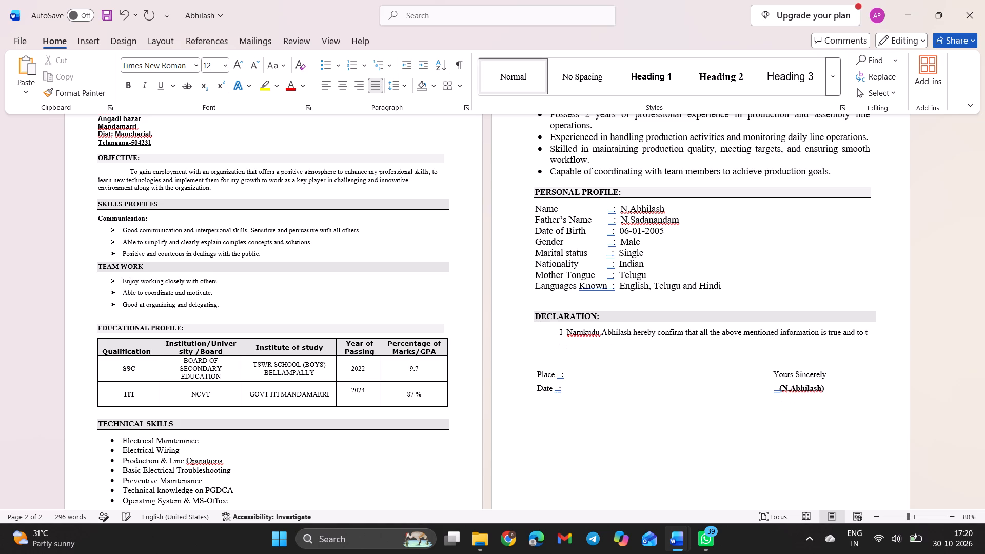
key(BackSpace)
key(BackSpace)
key(BackSpace)
key(BackSpace)
key(BackSpace)
key(BackSpace)
key(BackSpace)
key(BackSpace)
key(BackSpace)
key(BackSpace)
key(BackSpace)
key(BackSpace)
key(BackSpace)
key(BackSpace)
key(BackSpace)
key(BackSpace)
key(BackSpace)
key(BackSpace)
key(BackSpace)
key(BackSpace)
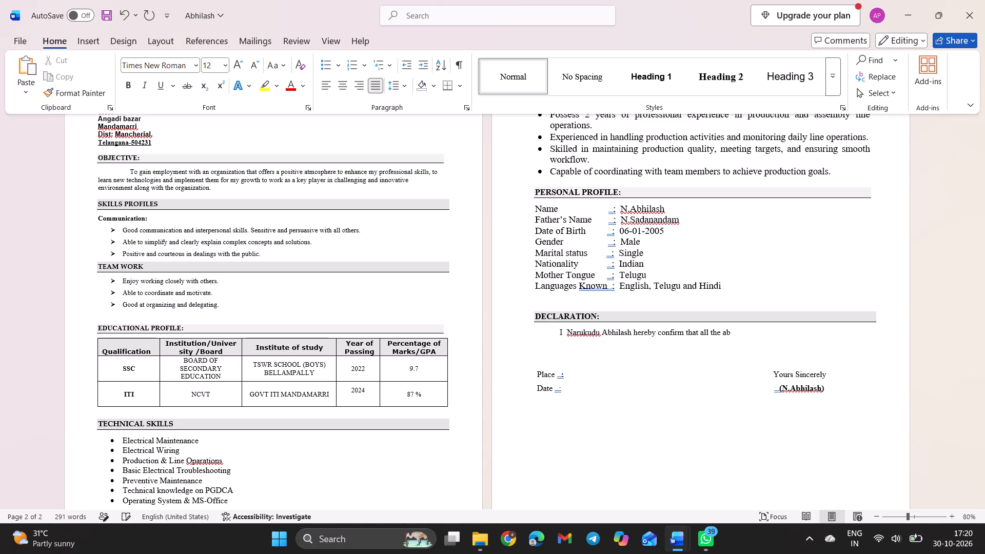
key(BackSpace)
key(BackSpace)
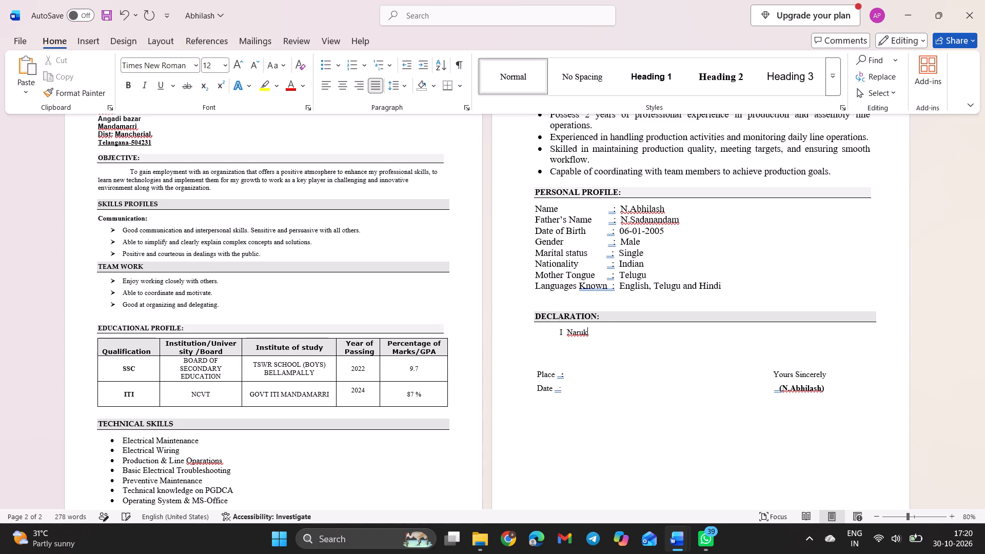
key(BackSpace)
key(BackSpace)
key(BackSpace)
key(BackSpace)
key(BackSpace)
key(BackSpace)
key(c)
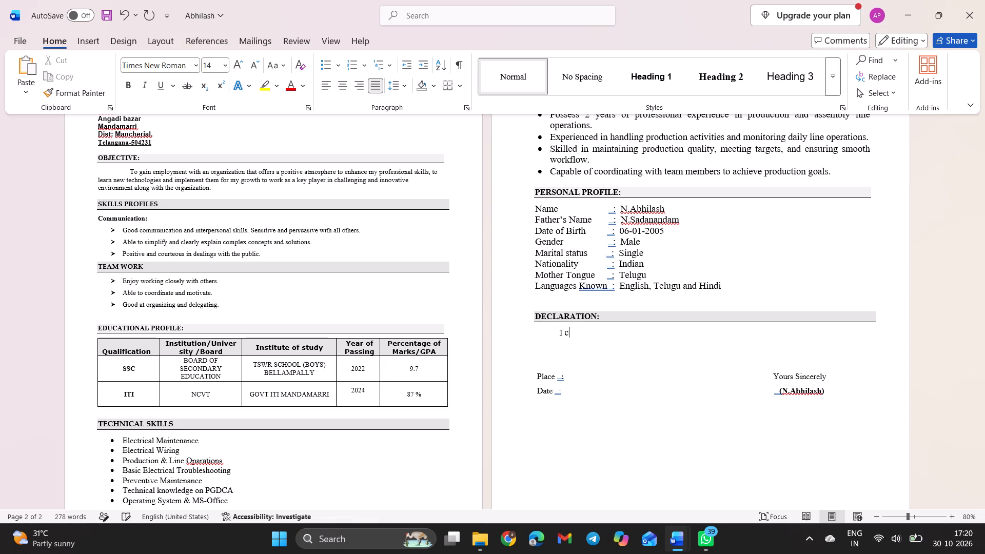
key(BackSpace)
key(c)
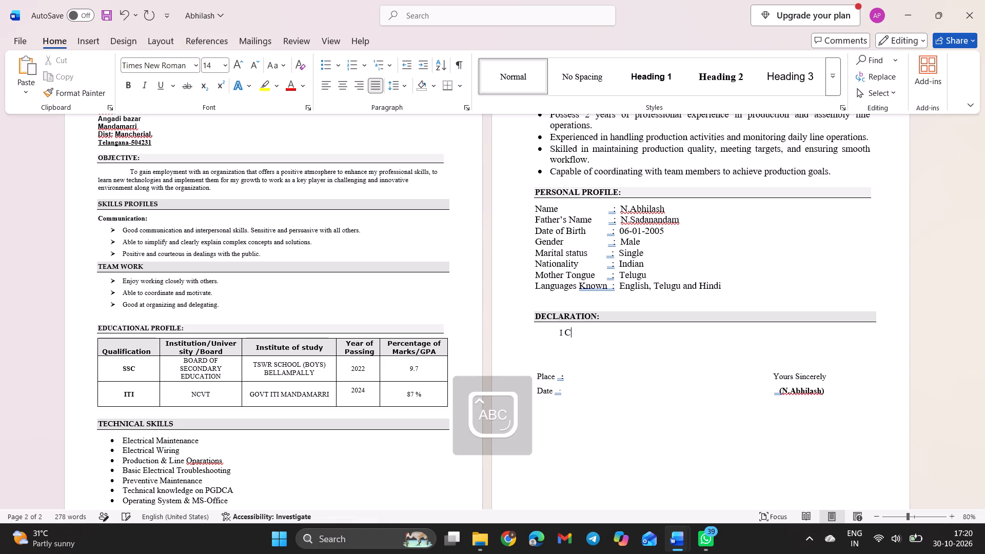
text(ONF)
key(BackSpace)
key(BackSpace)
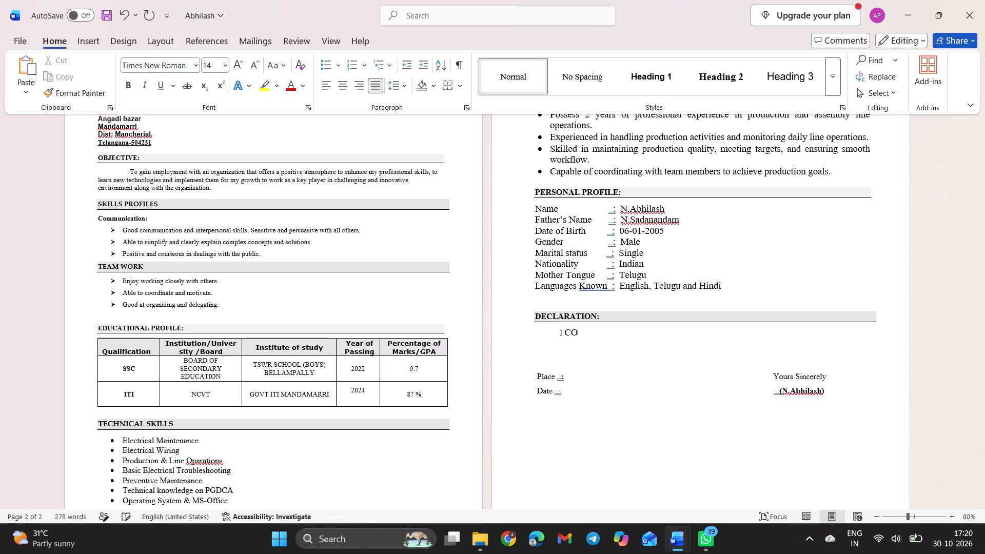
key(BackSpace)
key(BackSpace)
Delete the remaining "I" to empty the line under the Declaration heading.
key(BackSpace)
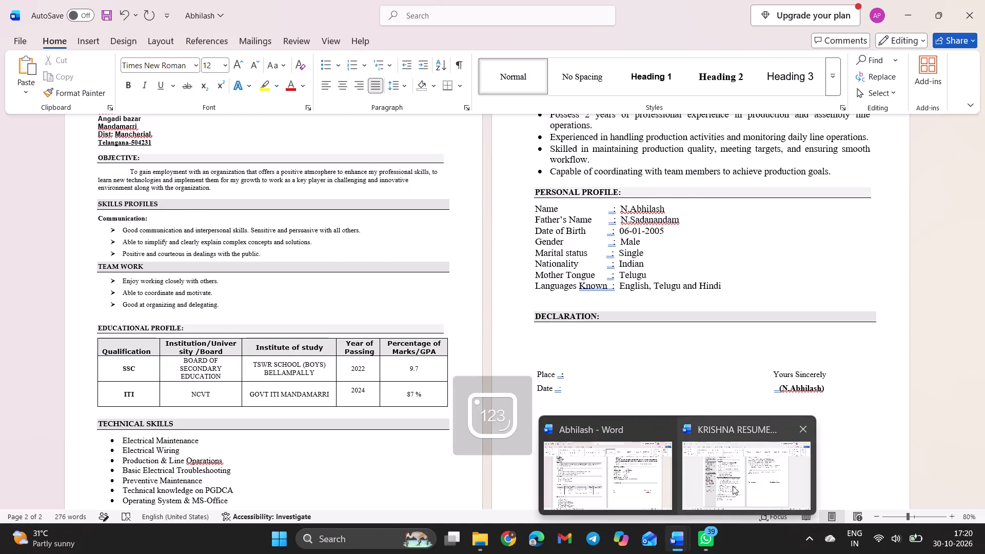
Switch to the KRISHNA RESUME document and copy its declaration sentence, from "I confirm that the information" to "my knowledge and belief", without the full stop.
click(733, 481)
scroll(570, 323, down, 1)
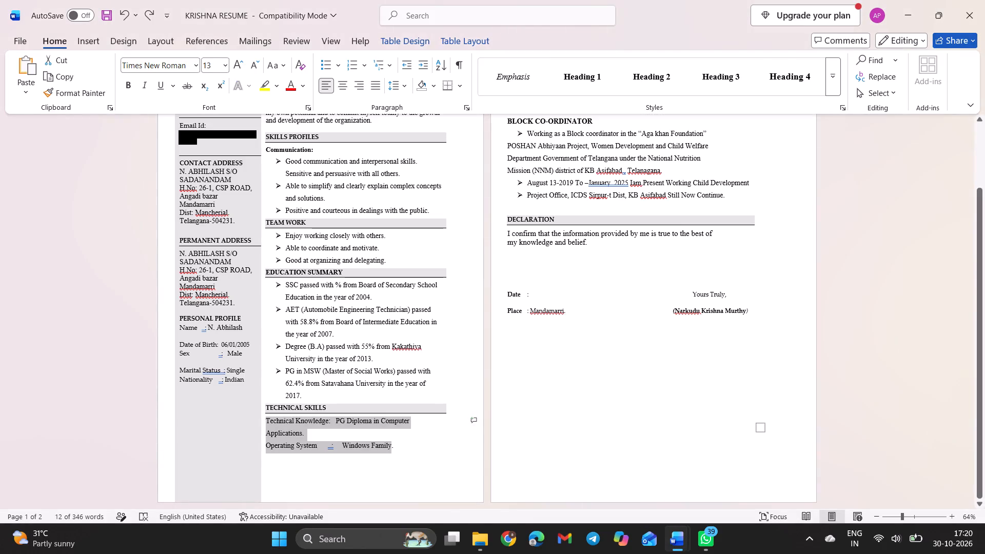
drag(587, 242, 555, 235)
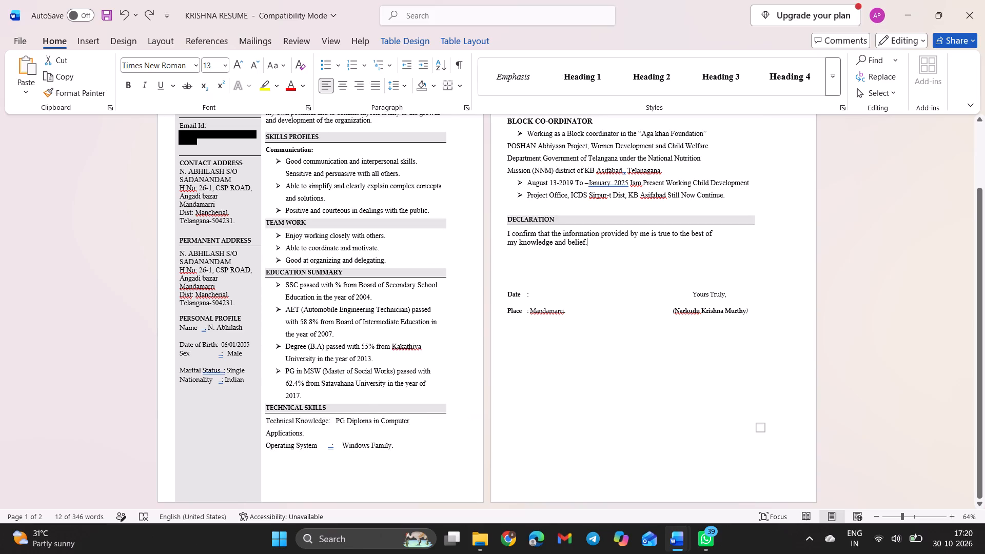
drag(555, 235, 581, 249)
click(581, 249)
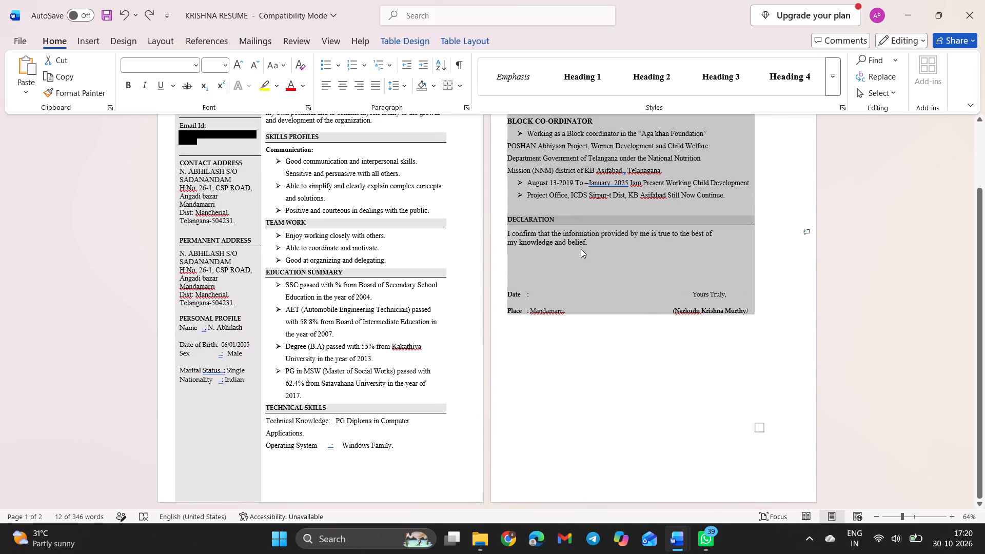
click(583, 247)
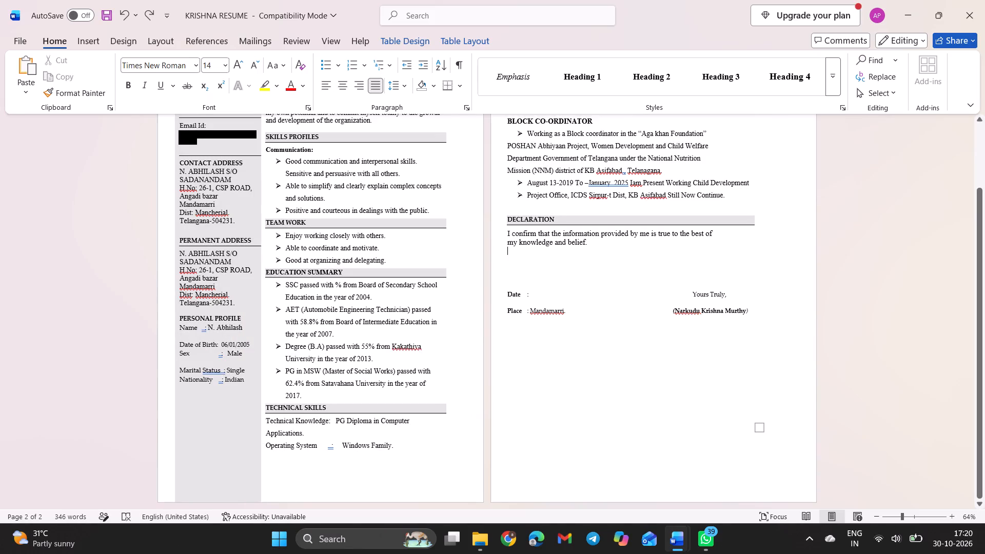
triple_click(586, 242)
triple_click(586, 242)
click(586, 242)
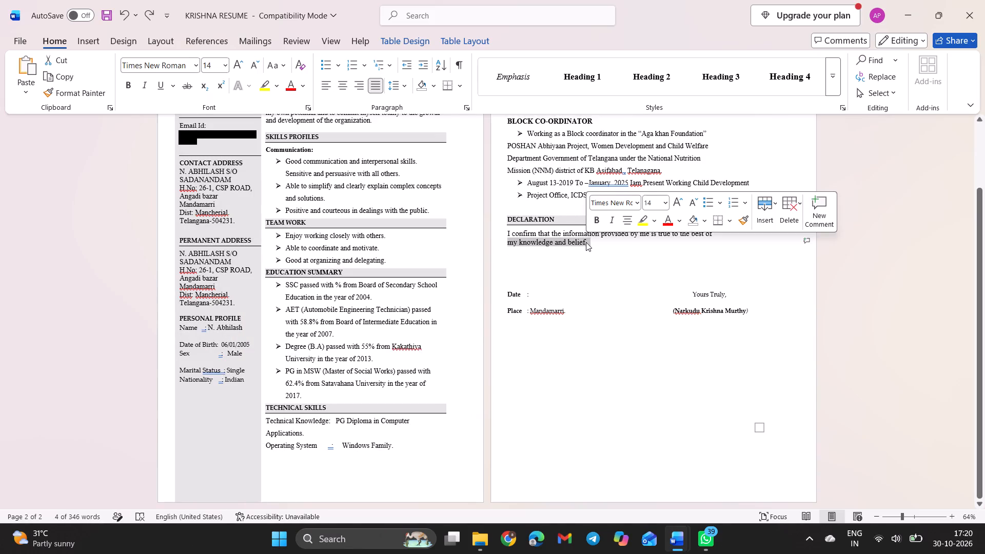
double_click(586, 242)
triple_click(586, 242)
click(586, 242)
triple_click(507, 234)
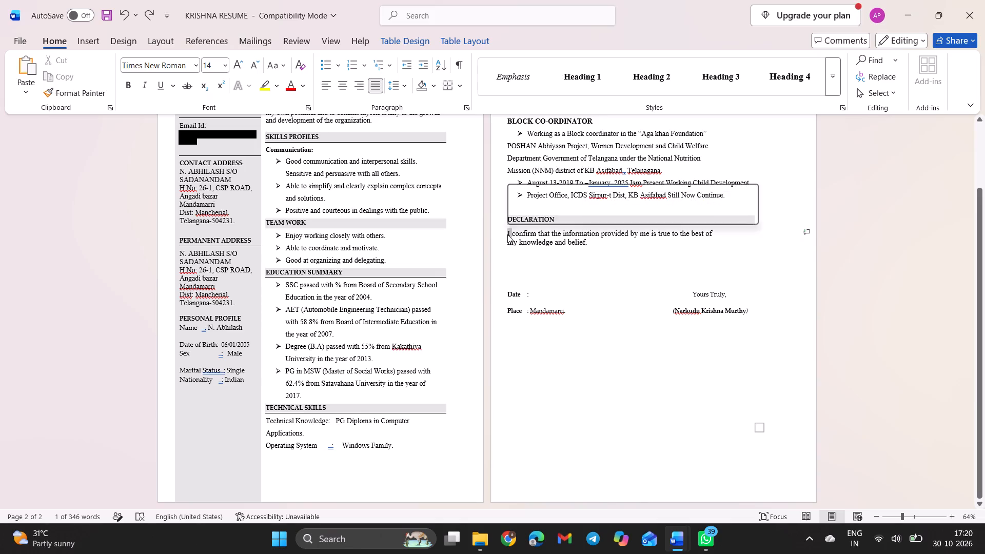
triple_click(507, 234)
click(507, 234)
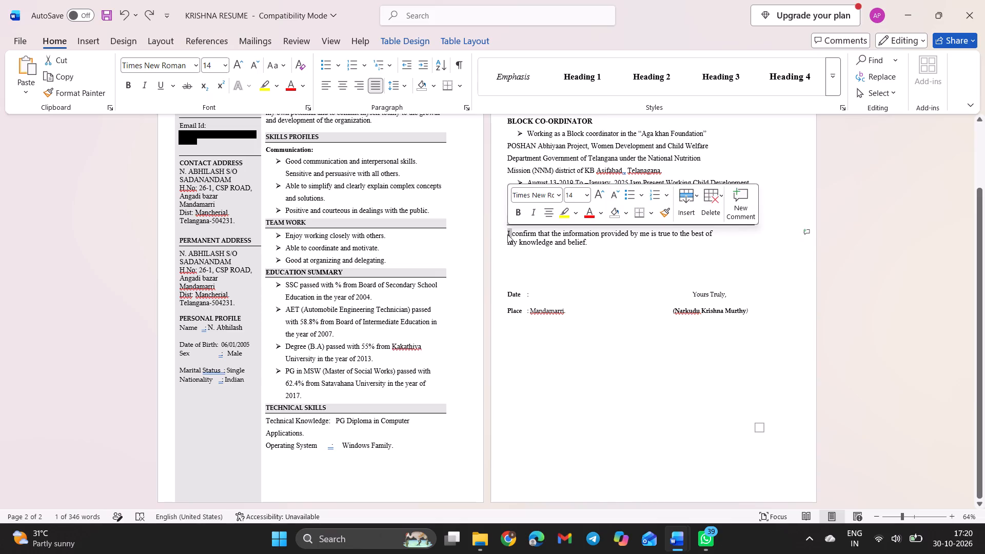
click(507, 234)
drag(507, 234, 578, 249)
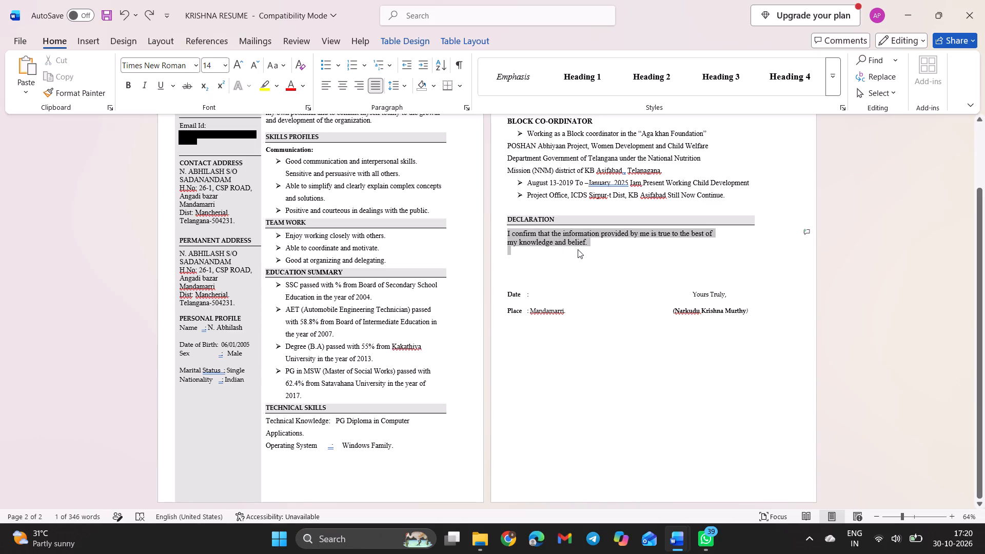
drag(578, 249, 585, 243)
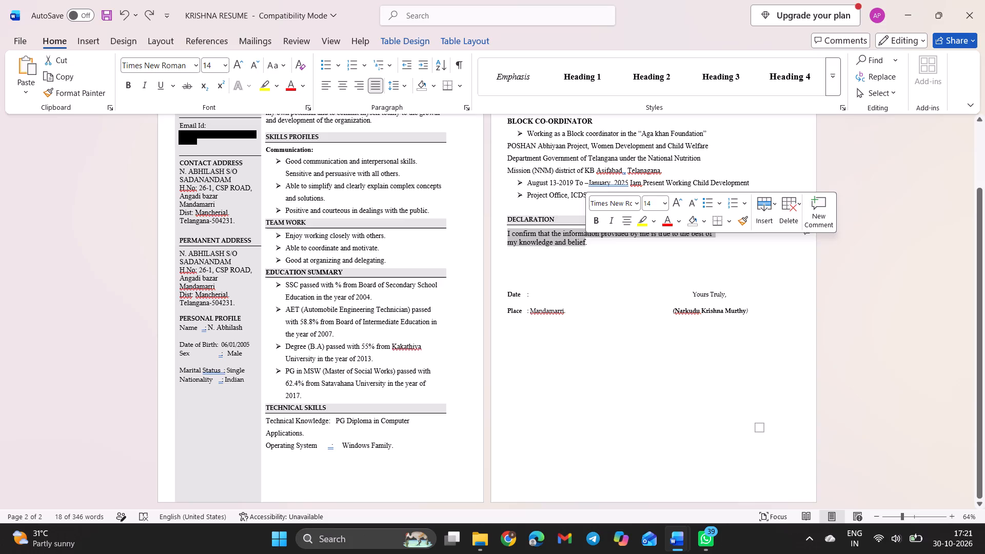
key(ctrl+c)
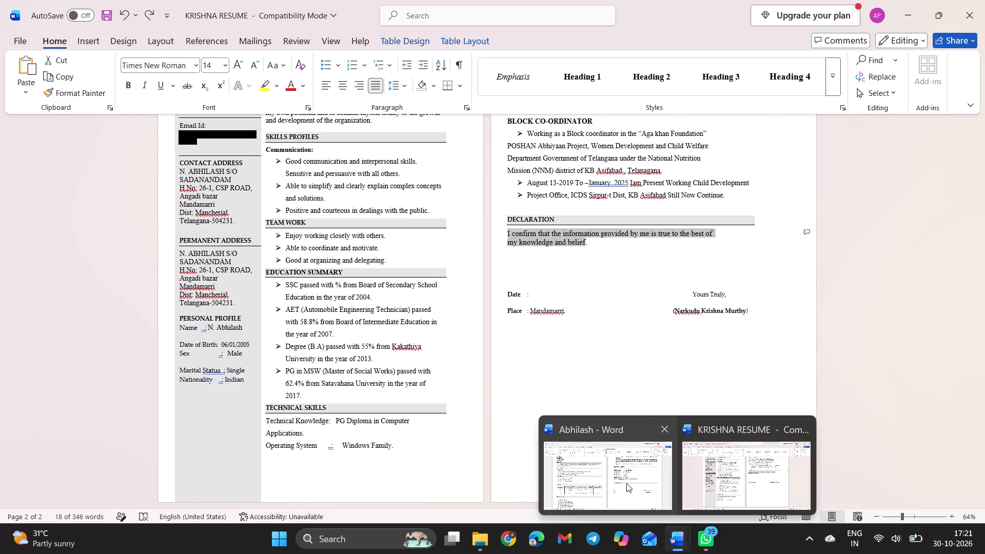
Switch back to the Abhilash document and paste the copied declaration sentence on the empty line under the Declaration heading.
click(624, 473)
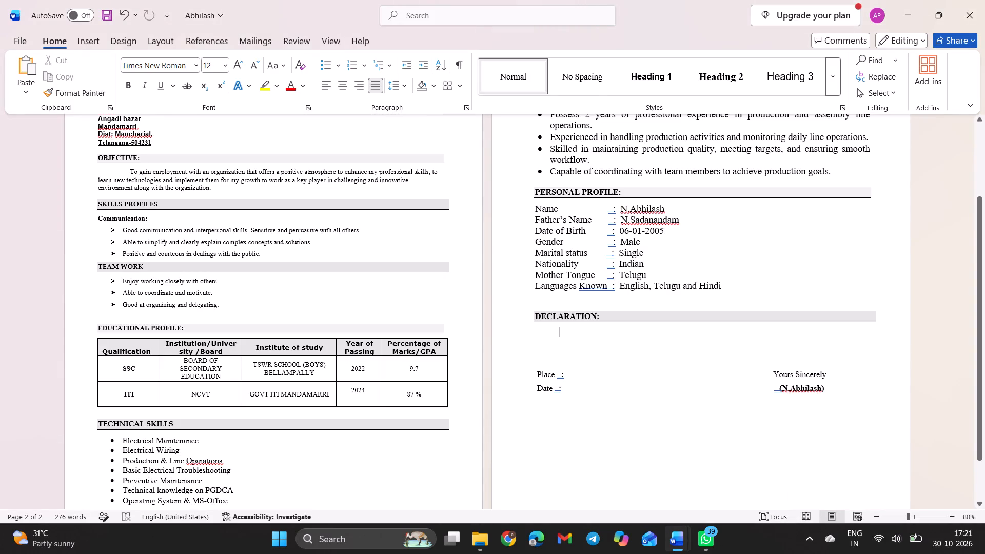
key(ctrl+p)
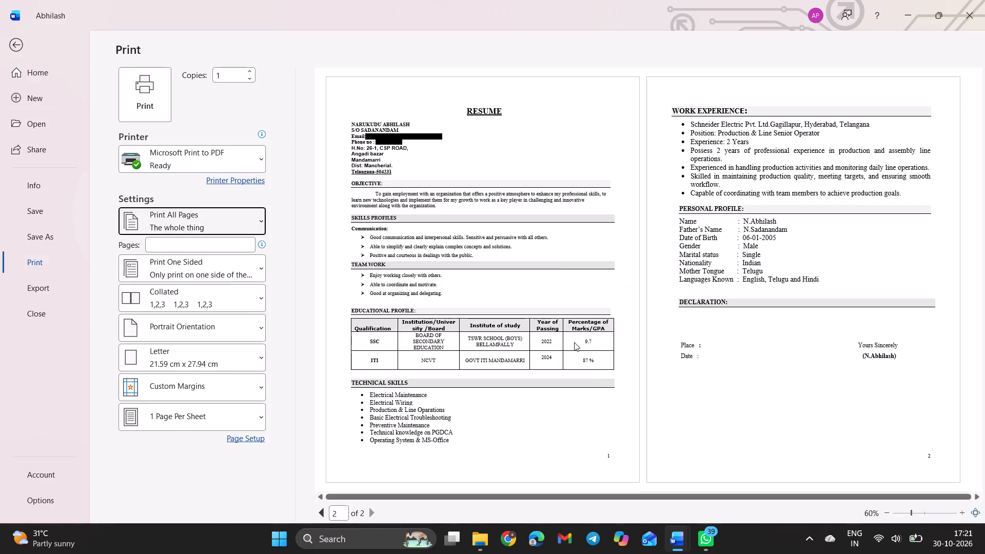
click(22, 46)
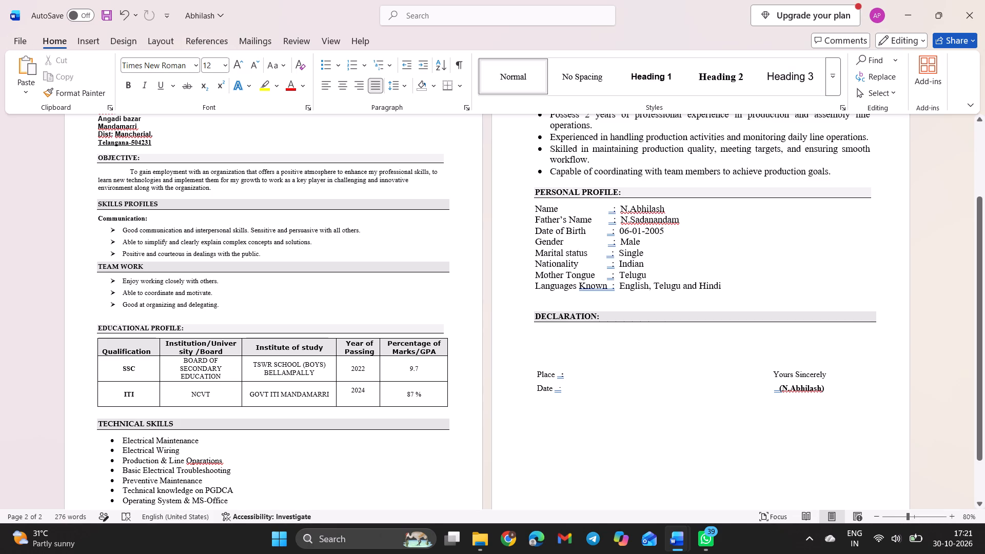
key(ctrl+v)
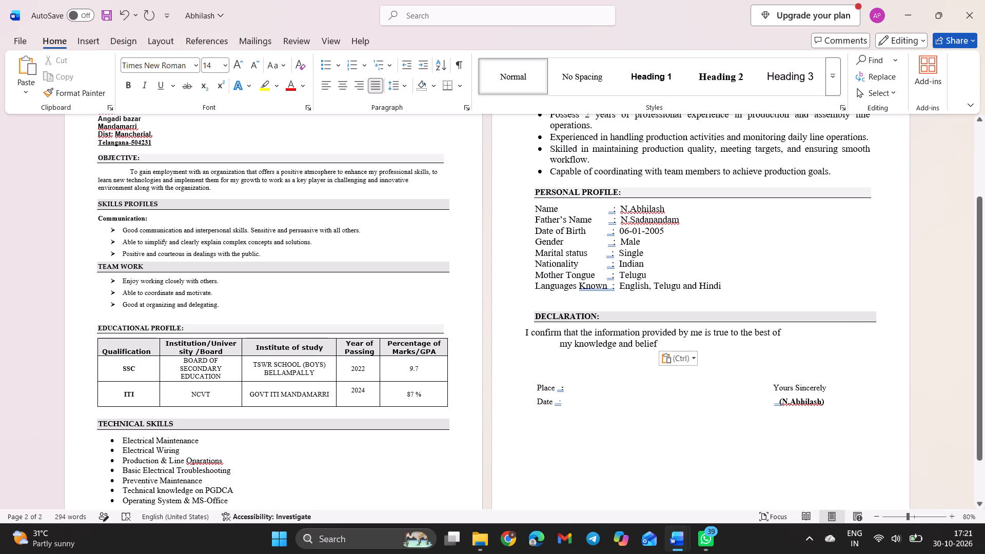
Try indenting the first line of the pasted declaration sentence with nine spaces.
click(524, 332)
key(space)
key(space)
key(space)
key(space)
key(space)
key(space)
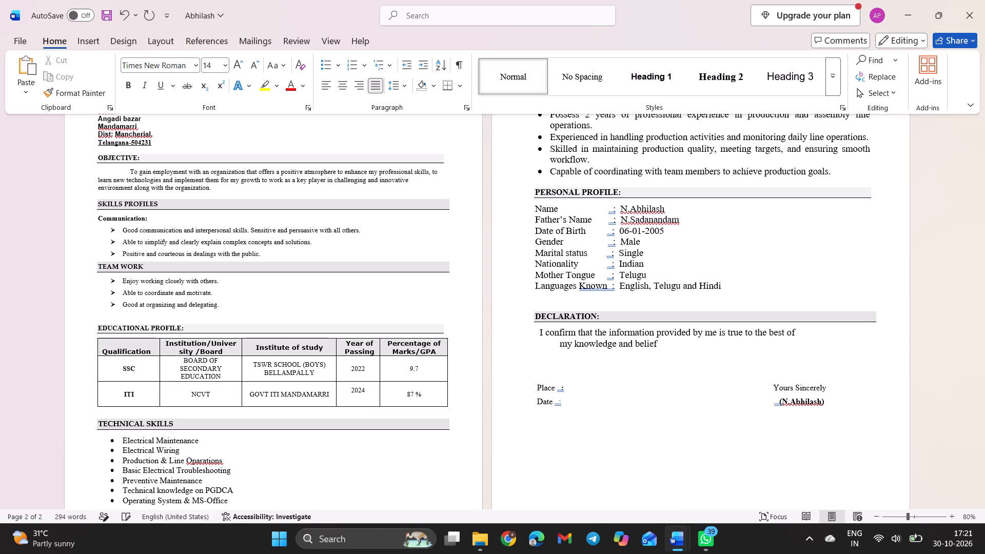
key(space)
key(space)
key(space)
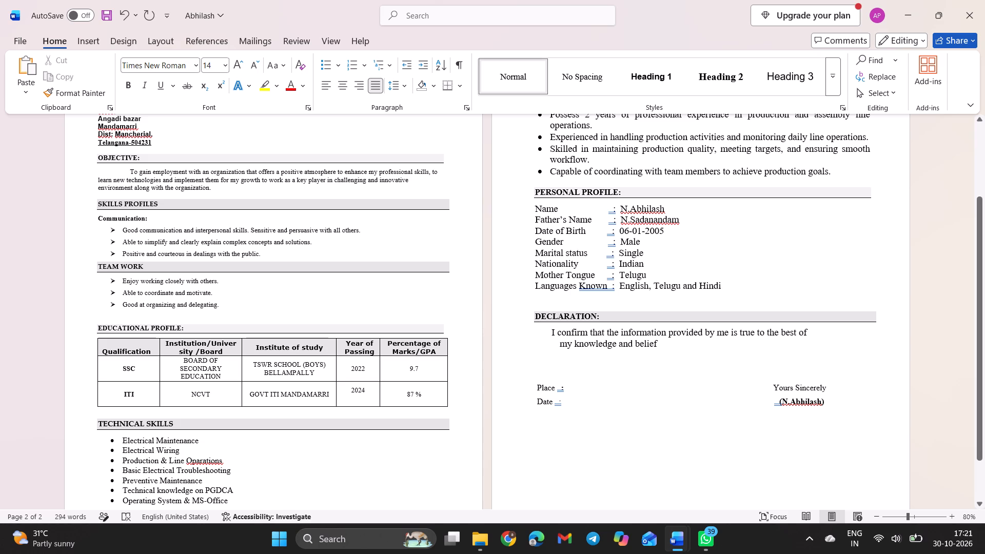
Try right and justified alignment on the declaration sentence, and finish with it left-aligned.
drag(549, 331, 660, 344)
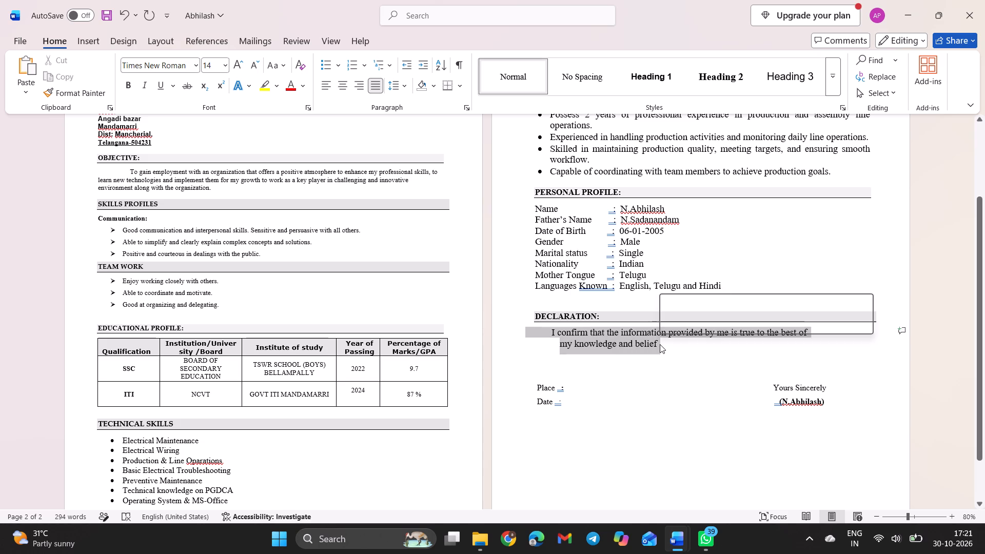
click(330, 86)
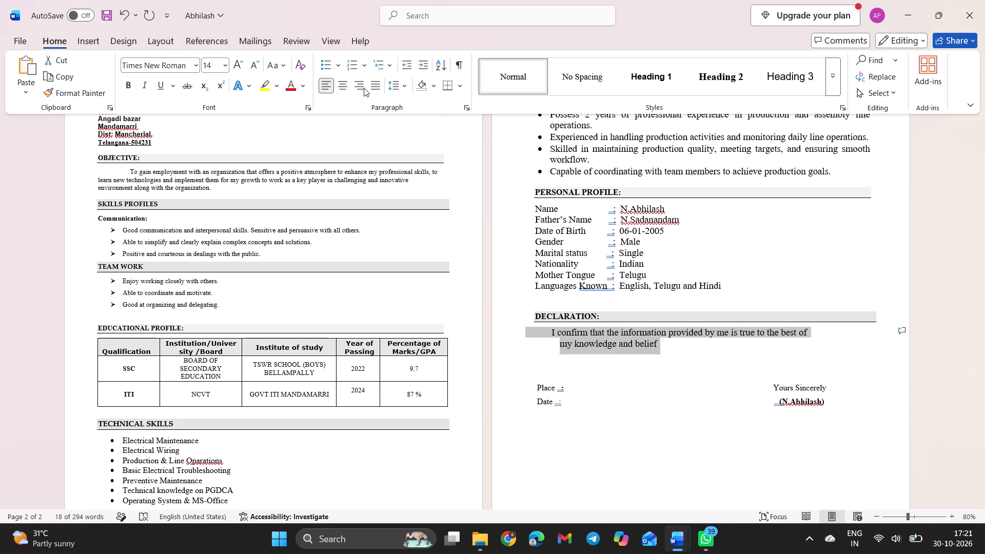
click(360, 85)
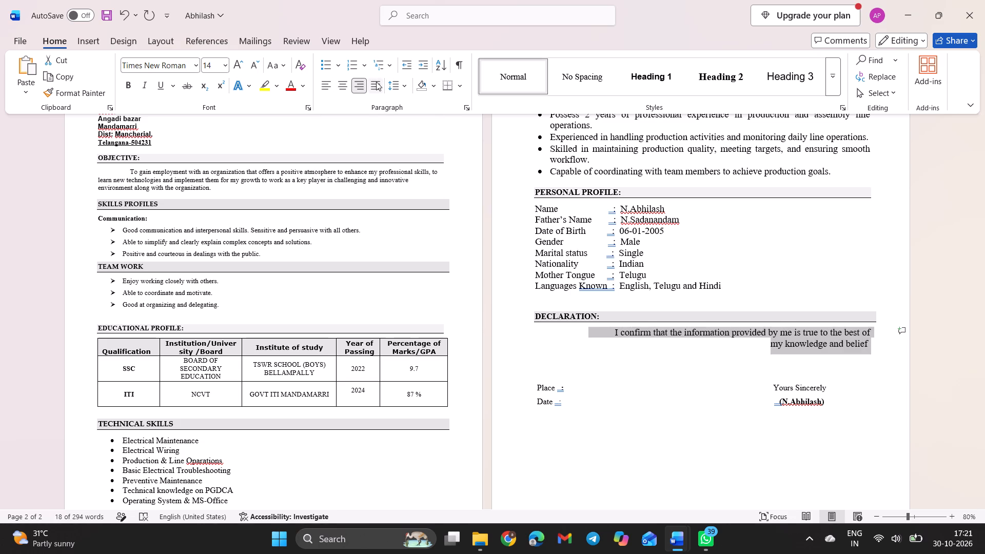
click(376, 84)
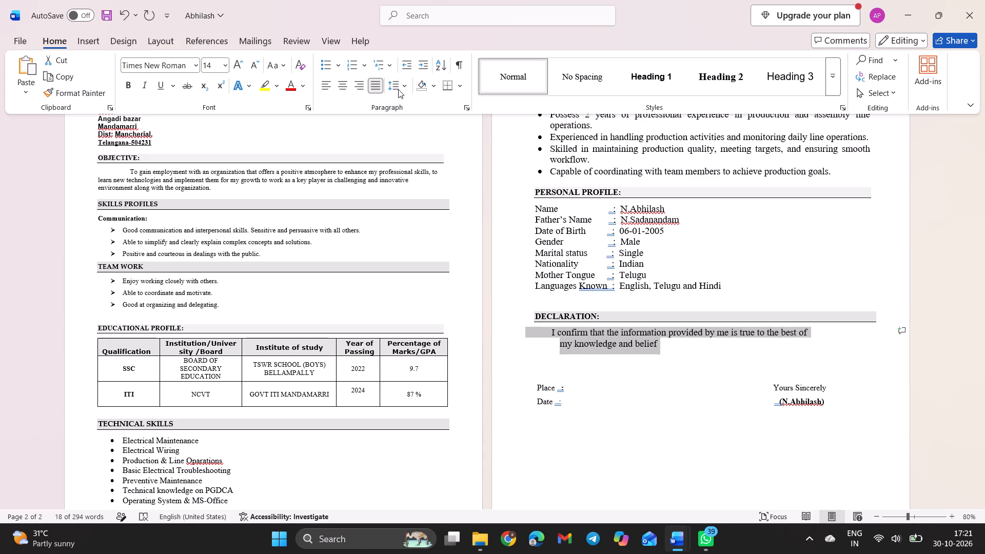
click(398, 89)
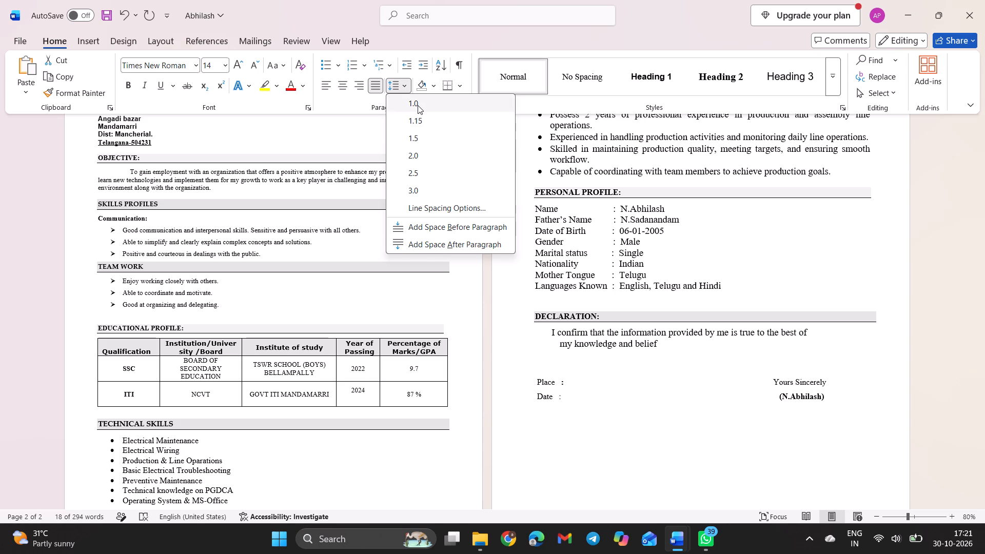
click(359, 90)
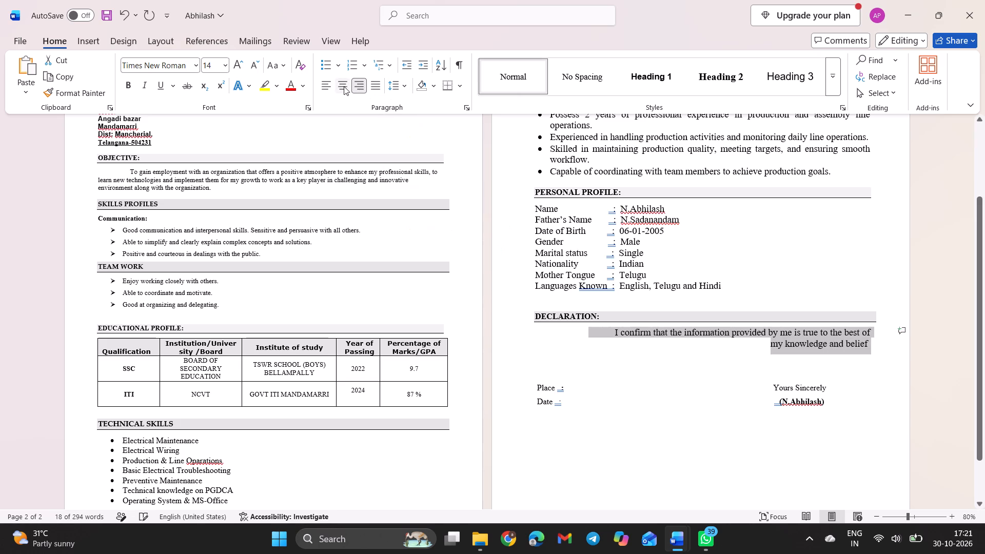
click(324, 86)
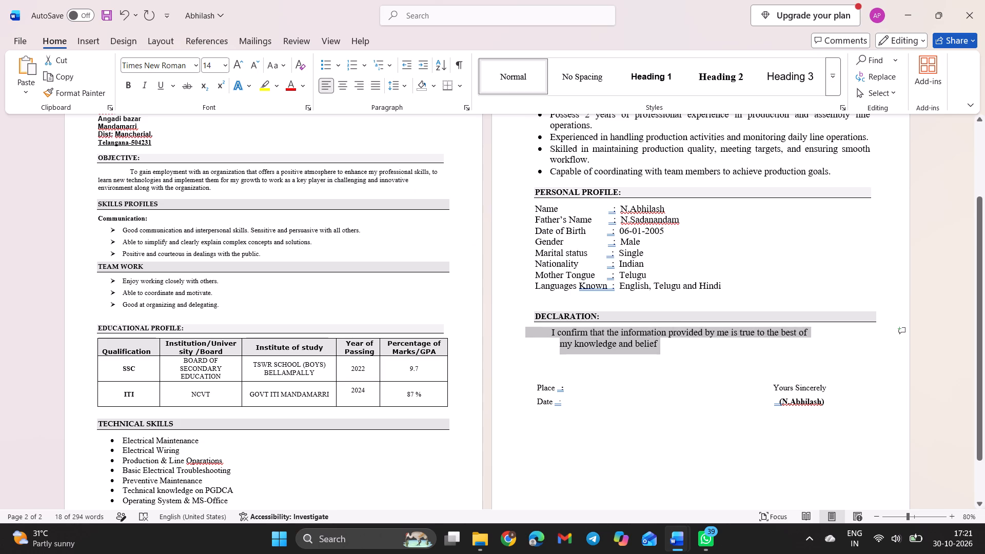
Remove the indent from the declaration's second line, which begins "my knowledge and belief".
click(560, 333)
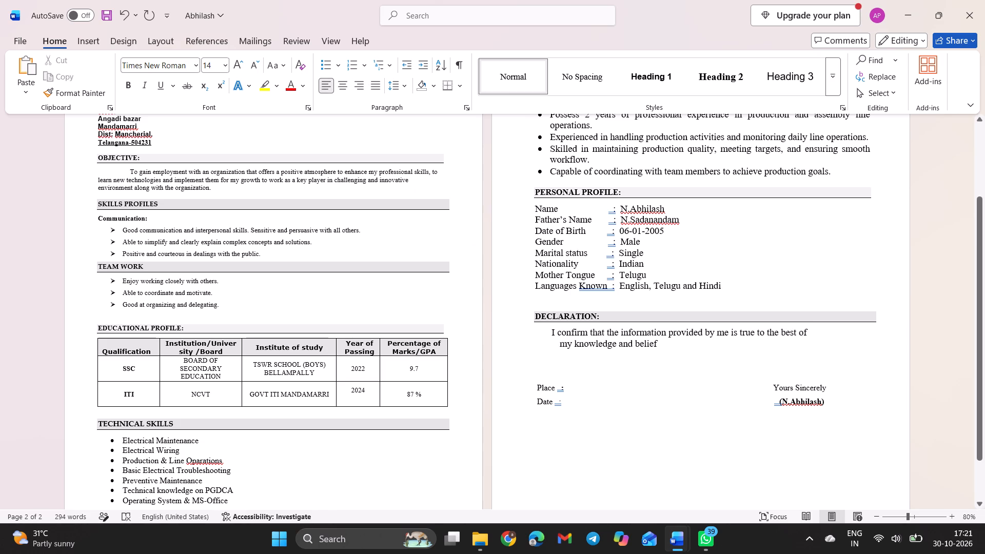
click(560, 347)
key(BackSpace)
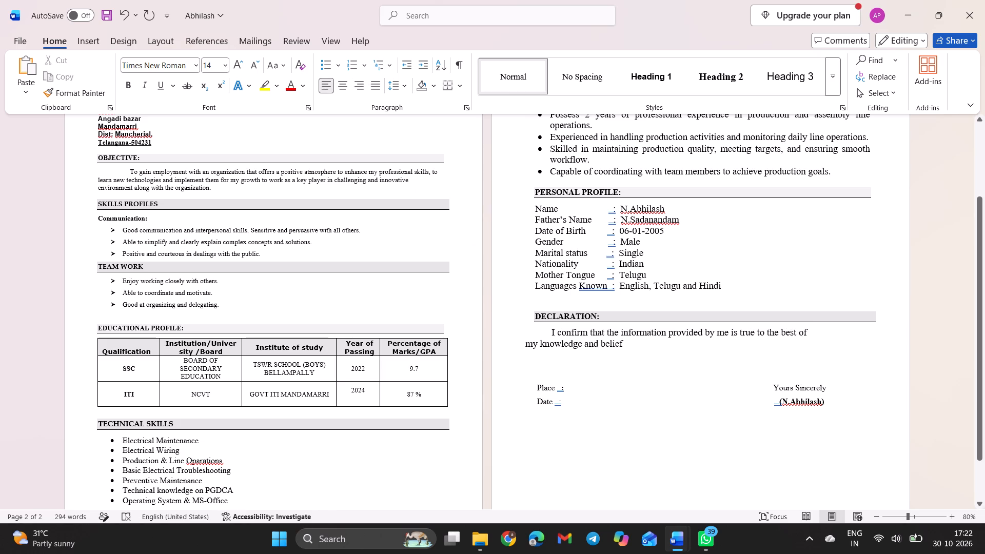
Adjust the leading spaces on the declaration's first line so it starts level with the Declaration heading text.
click(548, 332)
key(BackSpace)
key(BackSpace)
key(BackSpace)
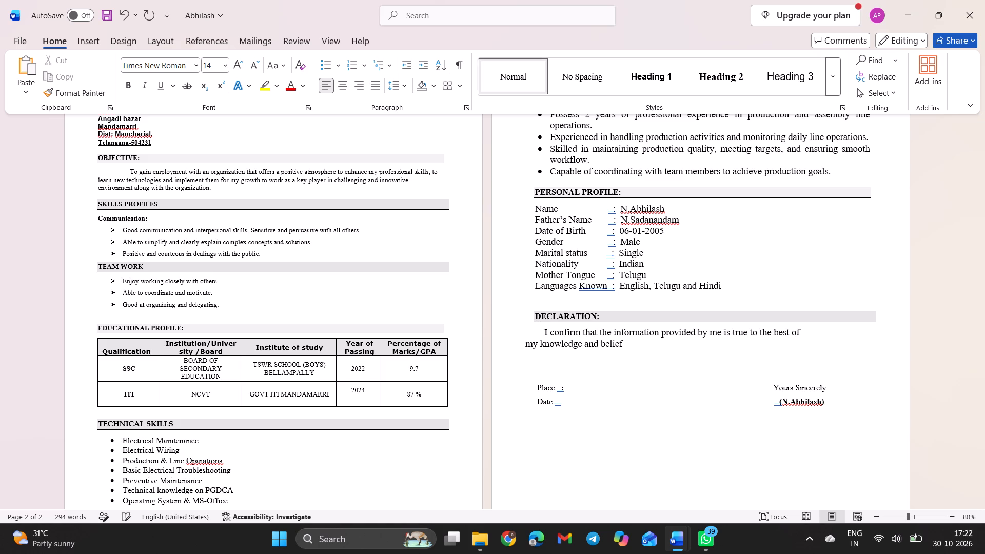
key(BackSpace)
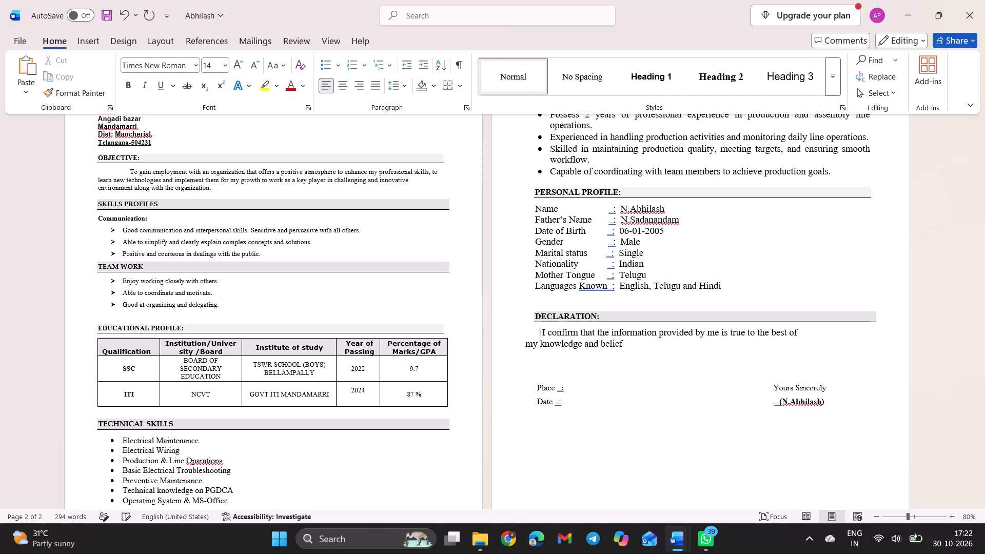
key(BackSpace)
key(BackSpace)
key(BackSpace)
key(BackSpace)
key(BackSpace)
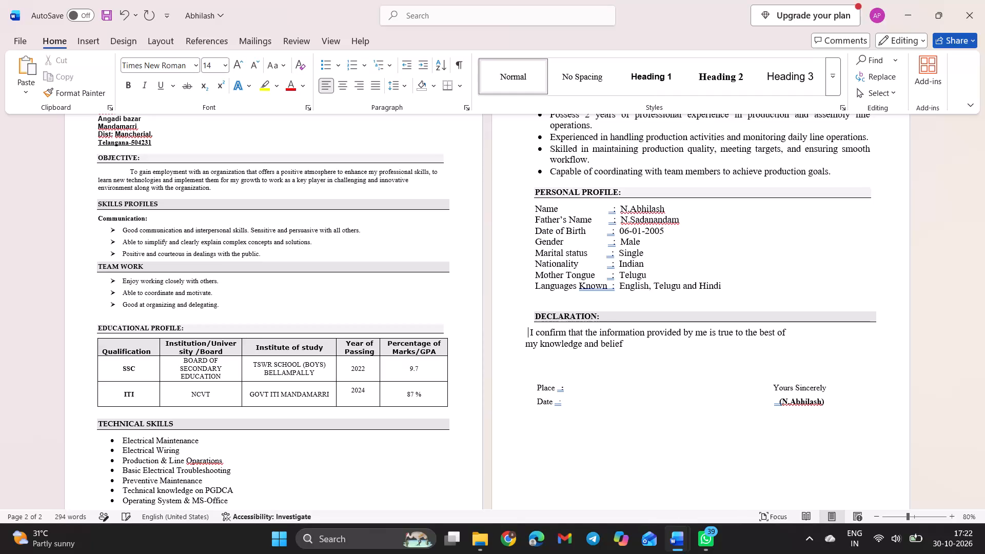
key(BackSpace)
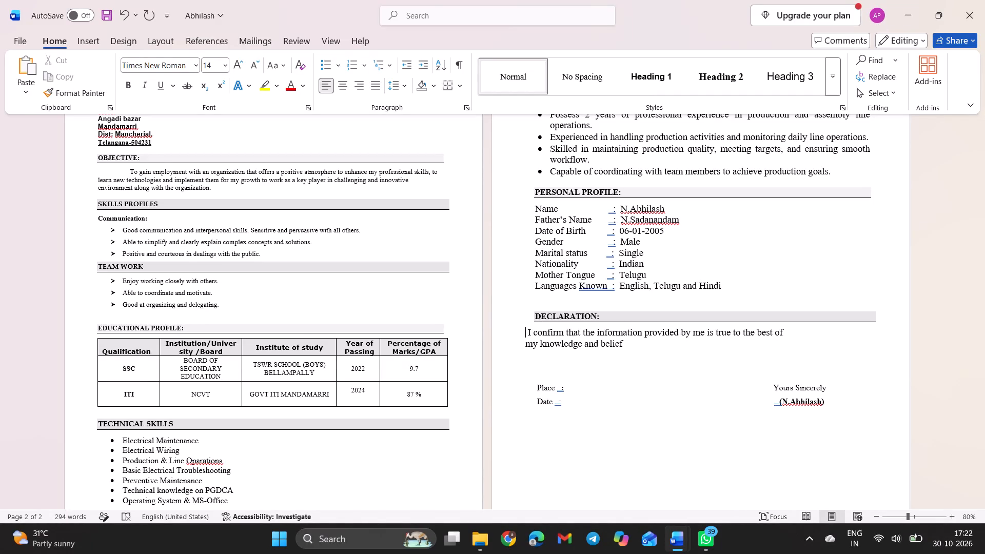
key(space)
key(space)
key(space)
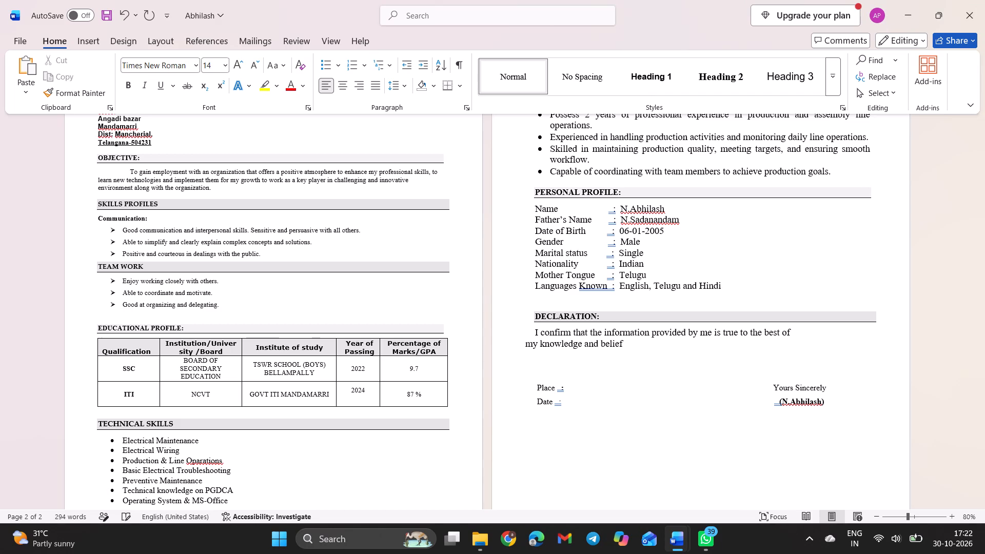
Indent the declaration's second line with four spaces so it lines up with the first line.
double_click(523, 347)
click(523, 347)
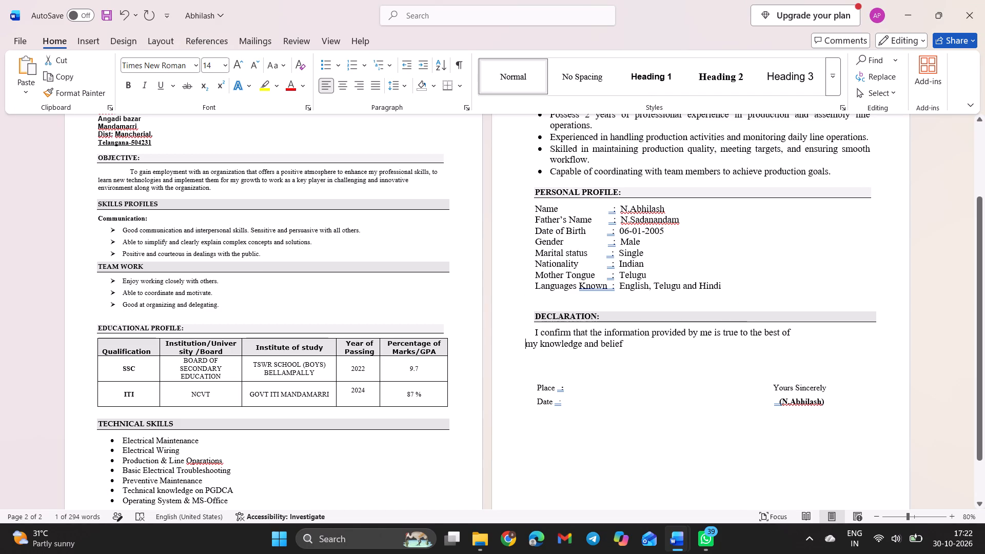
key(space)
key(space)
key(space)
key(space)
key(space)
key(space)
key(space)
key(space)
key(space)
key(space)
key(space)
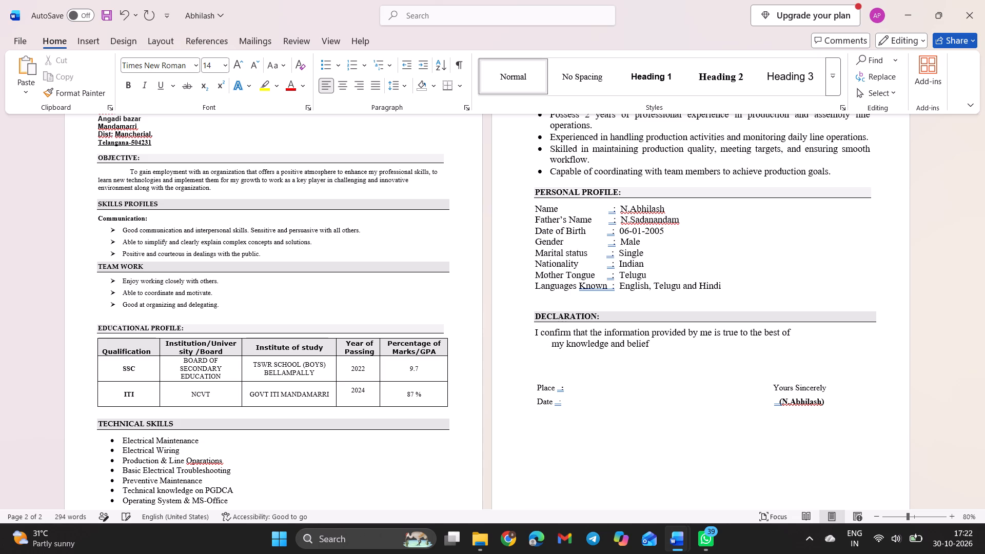
key(BackSpace)
key(BackSpace)
key(BackSpace)
key(BackSpace)
key(BackSpace)
key(BackSpace)
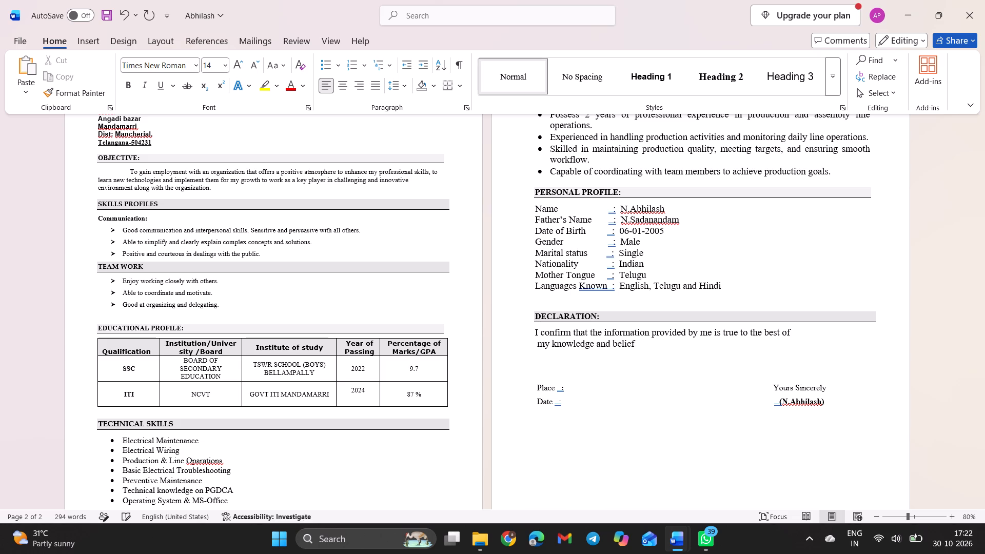
key(BackSpace)
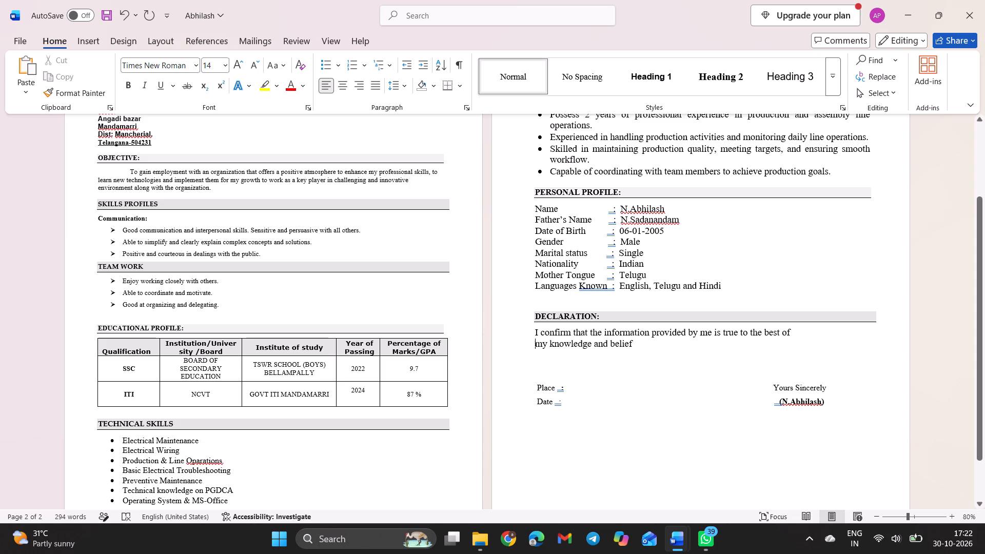
Add a full stop at the end of the declaration sentence.
click(632, 345)
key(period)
Increase the font size of the declaration sentence's words by one step.
drag(534, 330, 636, 342)
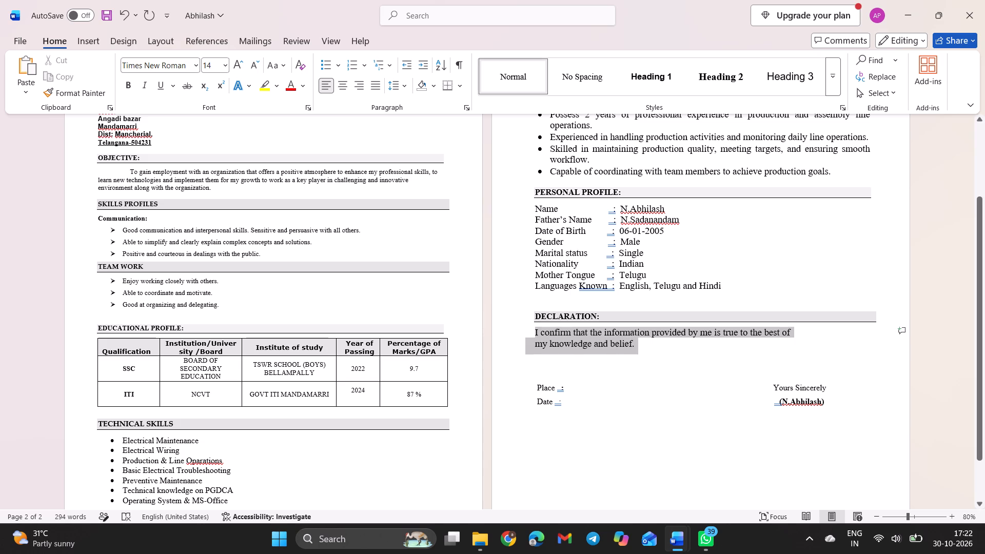
drag(636, 342, 636, 343)
drag(636, 343, 634, 344)
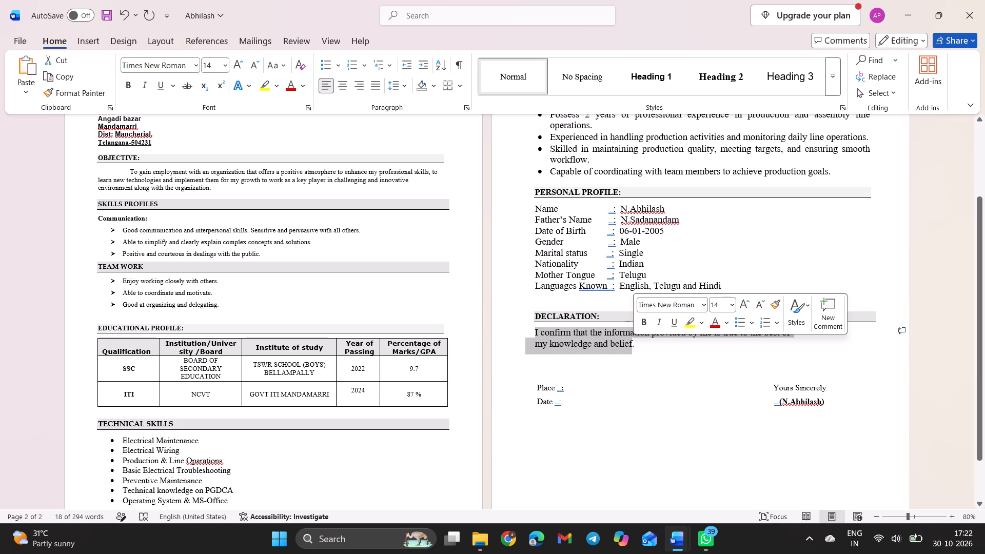
key(ctrl+shift+period)
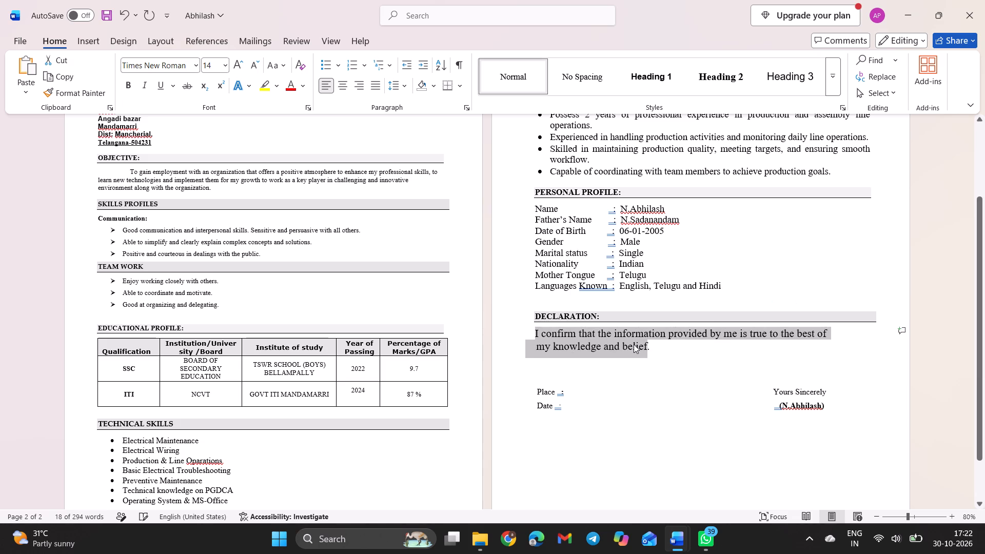
click(678, 345)
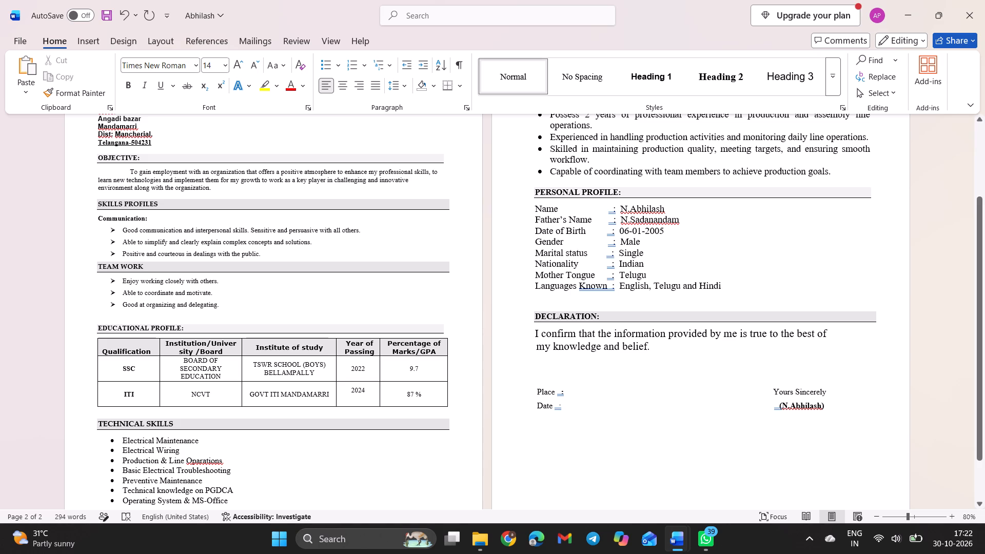
Delete the Date label with its colon and the spacing before the bracketed name.
drag(563, 404, 523, 409)
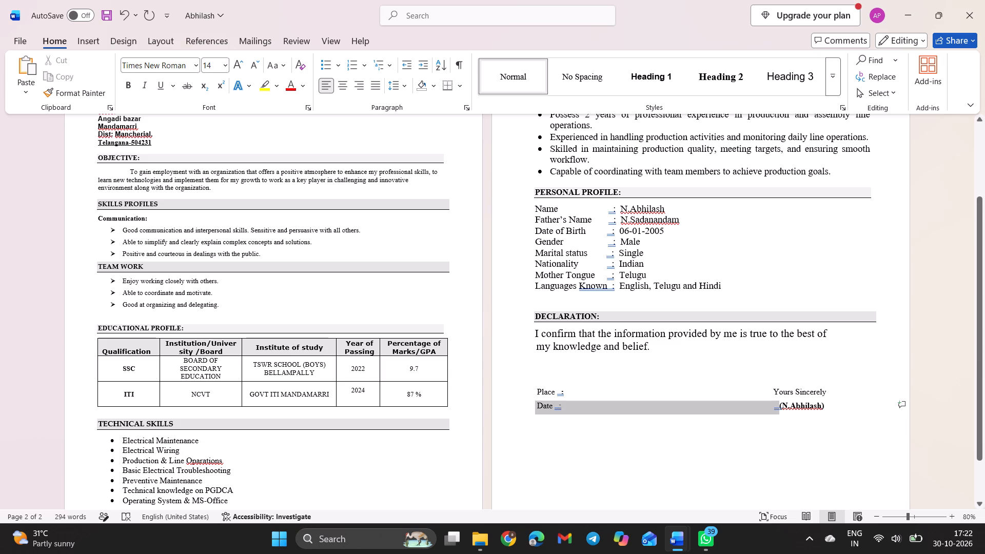
drag(523, 409, 529, 409)
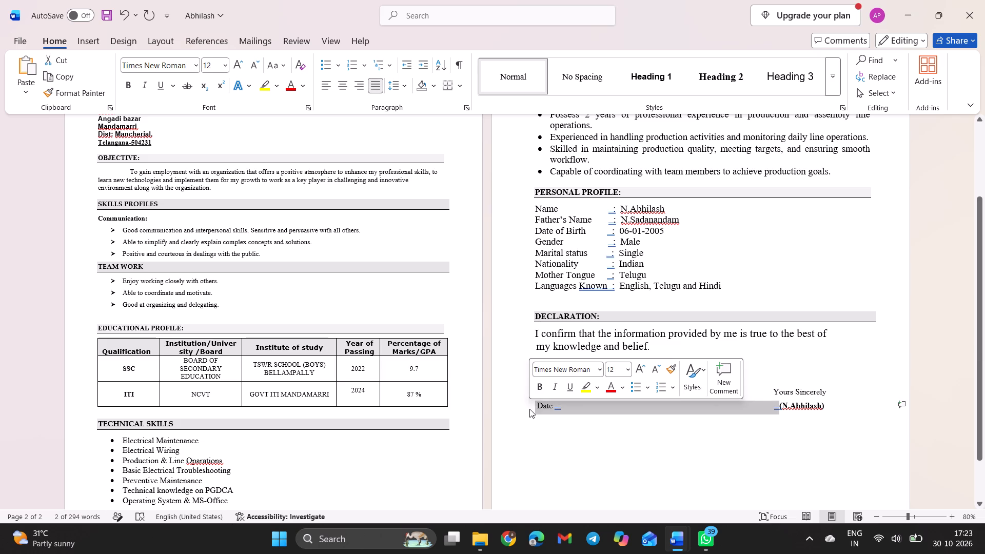
key(BackSpace)
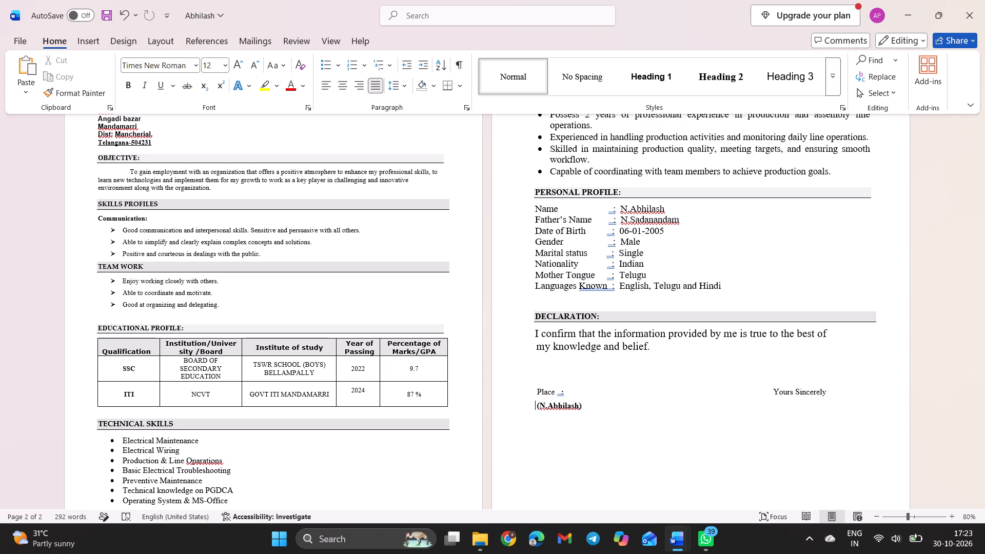
Delete "Yours Sincerely" and the Place label with its colon, leaving only the bracketed name on the line.
key(BackSpace)
key(BackSpace)
key(BackSpace)
key(BackSpace)
key(BackSpace)
key(BackSpace)
key(BackSpace)
key(BackSpace)
key(BackSpace)
key(BackSpace)
key(BackSpace)
key(BackSpace)
key(BackSpace)
key(BackSpace)
key(BackSpace)
key(BackSpace)
key(BackSpace)
key(BackSpace)
key(BackSpace)
key(BackSpace)
key(BackSpace)
key(BackSpace)
key(BackSpace)
key(BackSpace)
key(BackSpace)
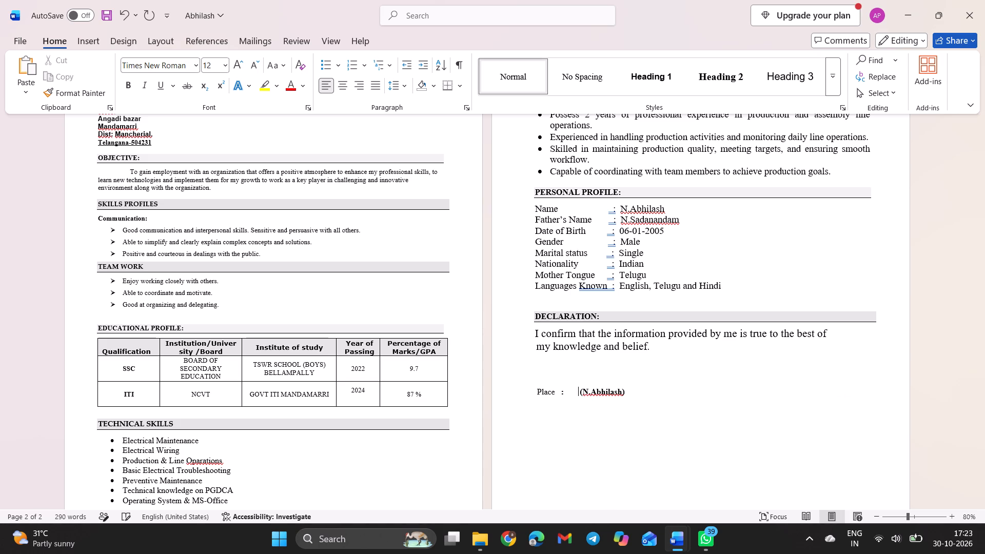
key(BackSpace)
key(BackSpace)
key(BackSpace)
key(BackSpace)
key(BackSpace)
key(BackSpace)
key(BackSpace)
key(BackSpace)
key(BackSpace)
key(BackSpace)
key(BackSpace)
key(BackSpace)
key(BackSpace)
key(BackSpace)
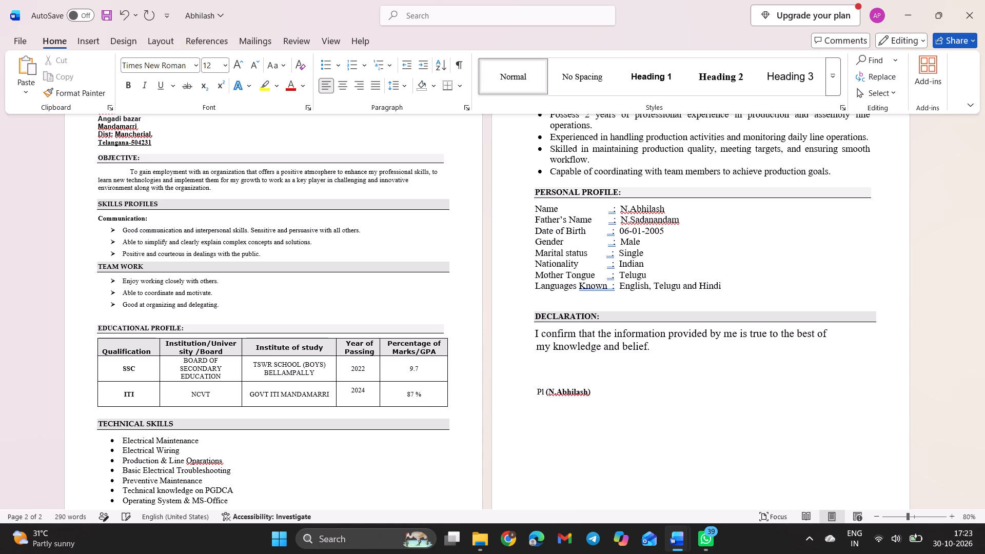
key(BackSpace)
key(BackSpace)
key(BackSpace)
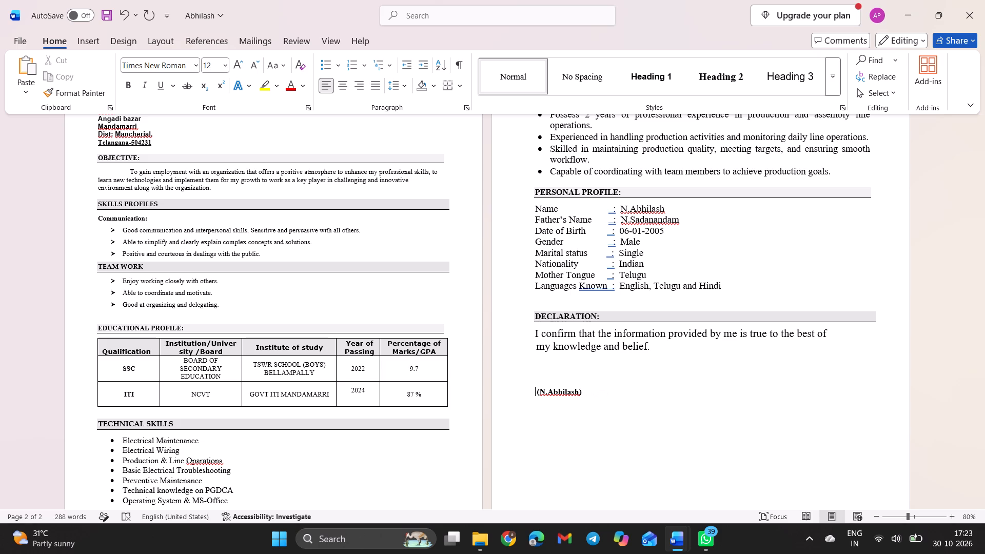
Delete the bracketed name left below the declaration sentence.
click(586, 391)
key(BackSpace)
key(BackSpace)
key(BackSpace)
key(BackSpace)
key(BackSpace)
key(BackSpace)
key(BackSpace)
key(BackSpace)
key(BackSpace)
key(BackSpace)
key(BackSpace)
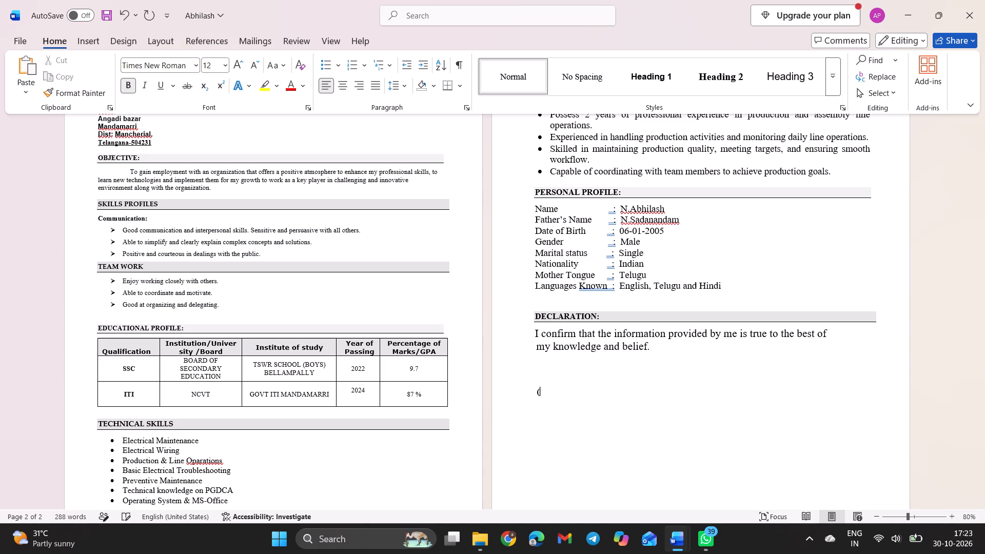
key(BackSpace)
Clear the leftover blank lines and spacing below the declaration sentence, leaving two fresh line breaks after it.
key(BackSpace)
key(BackSpace)
key(BackSpace)
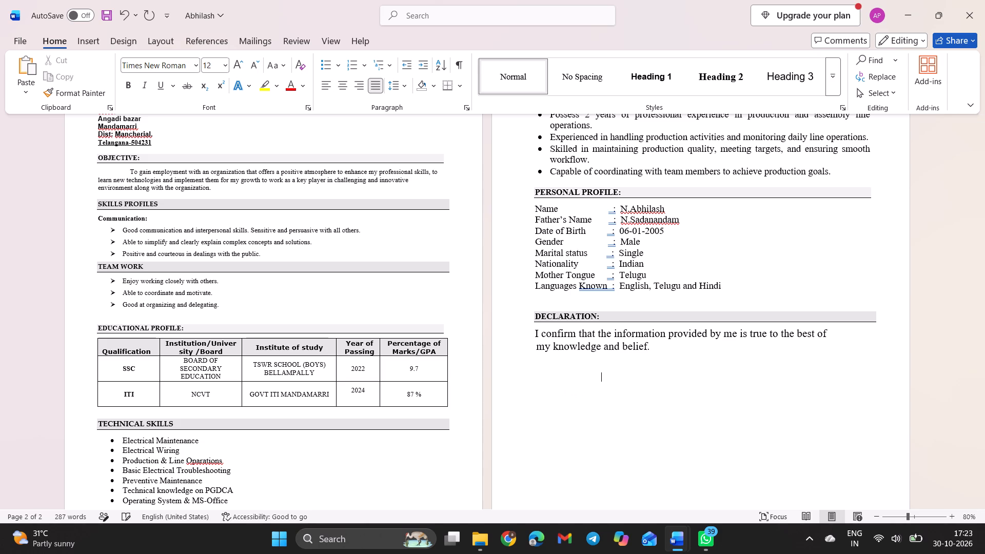
key(BackSpace)
key(BackSpace)
key(BackSpace)
key(BackSpace)
key(BackSpace)
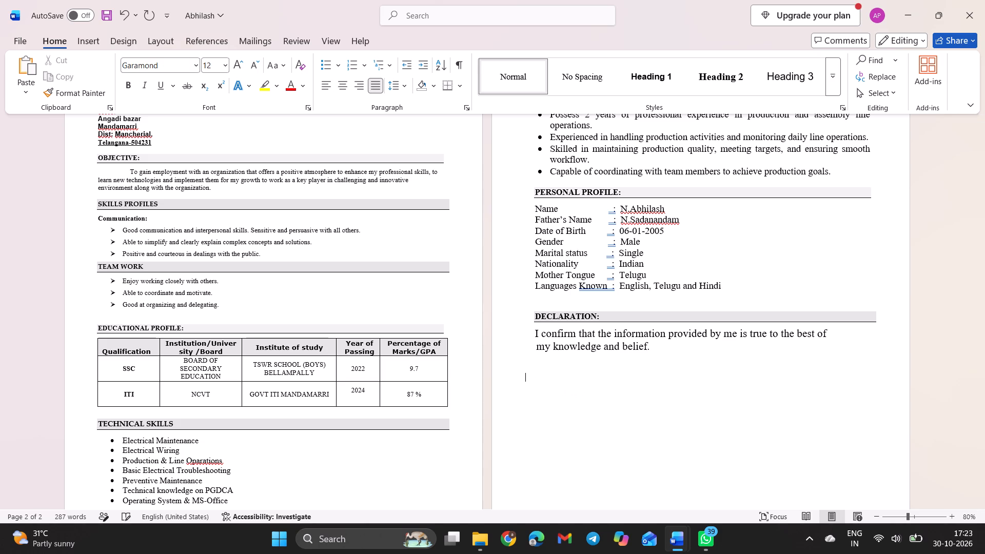
key(BackSpace)
key(BackSpace)
key(BackSpace)
key(BackSpace)
key(BackSpace)
key(BackSpace)
key(BackSpace)
key(BackSpace)
key(BackSpace)
key(Return)
key(Return)
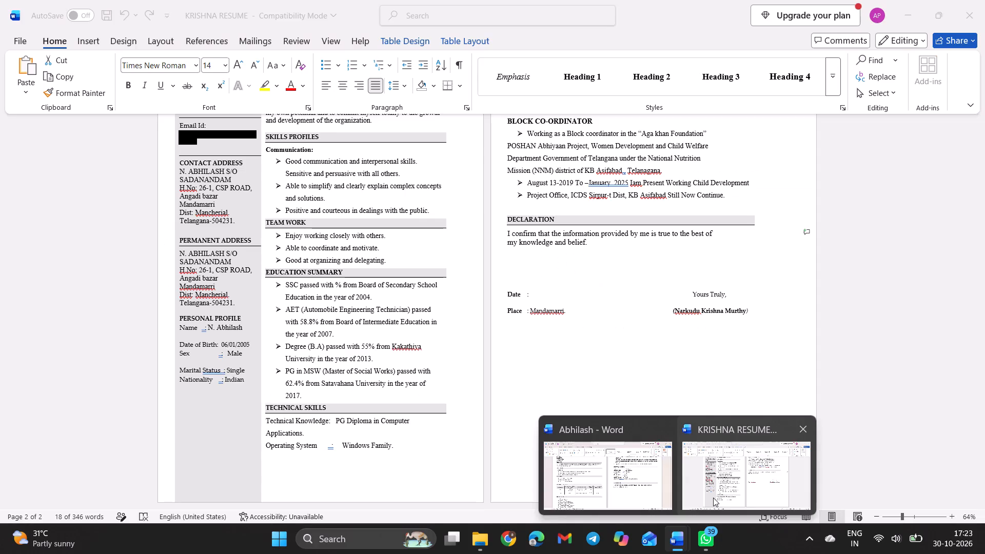
Switch to the KRISHNA RESUME document and copy its signature block, from the Date label through the signatory's name.
click(713, 498)
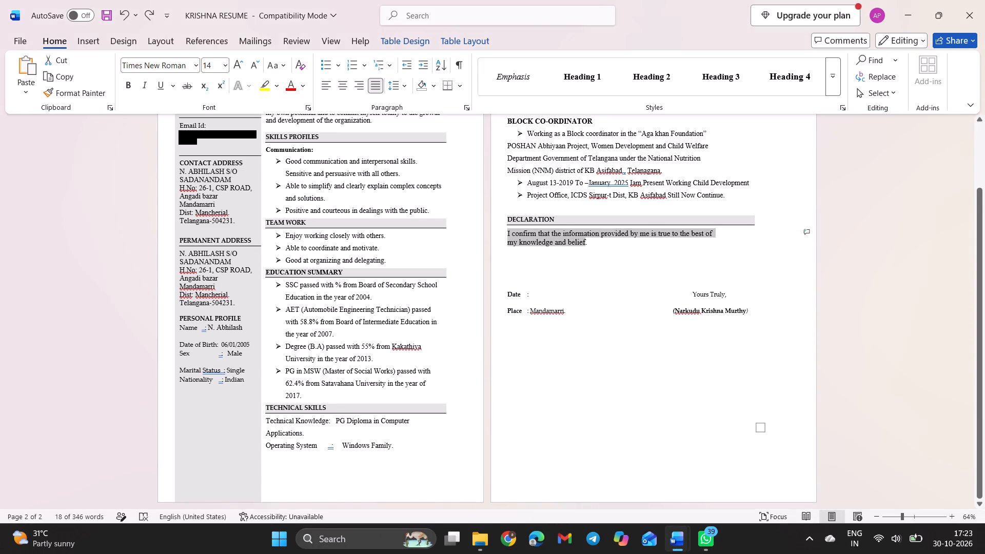
drag(507, 294, 755, 316)
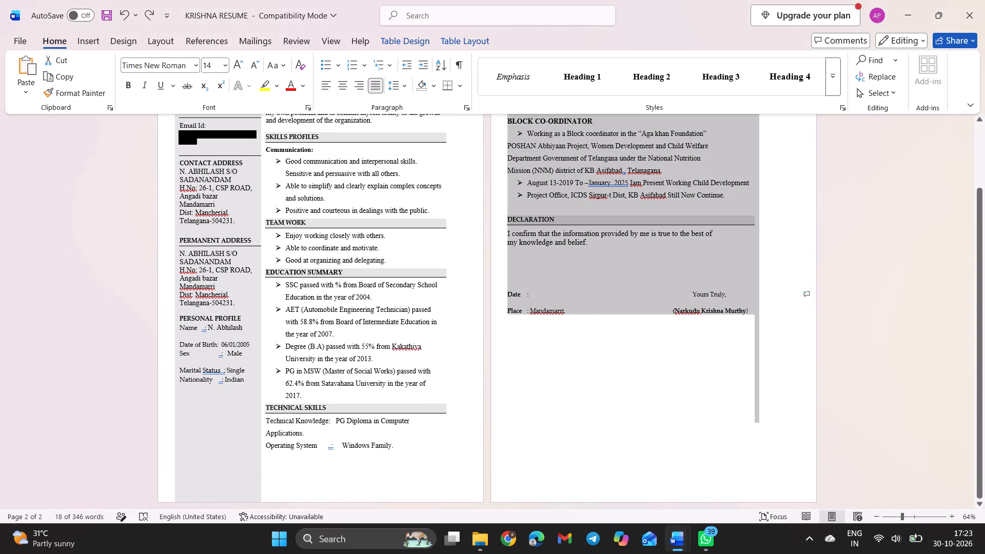
drag(755, 316, 673, 310)
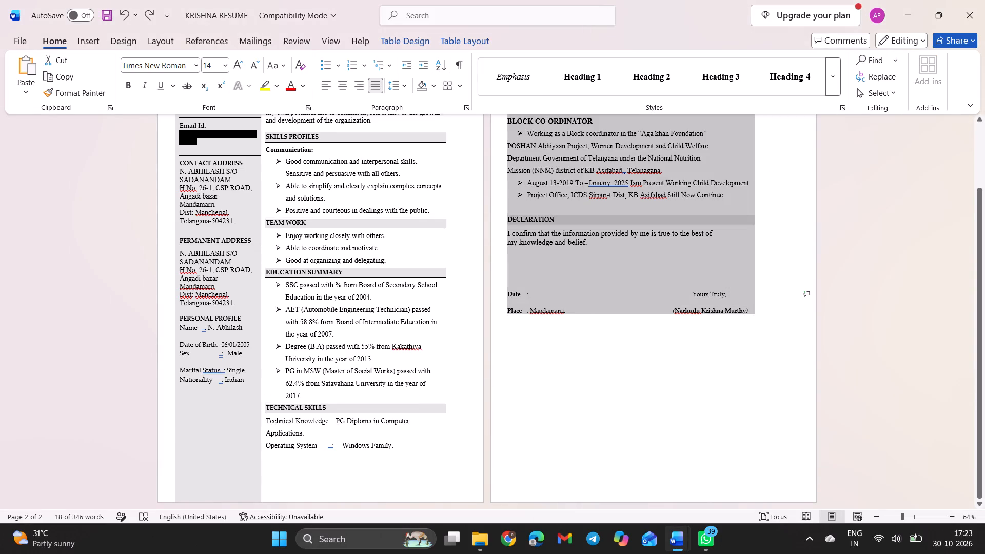
drag(673, 310, 741, 306)
click(741, 306)
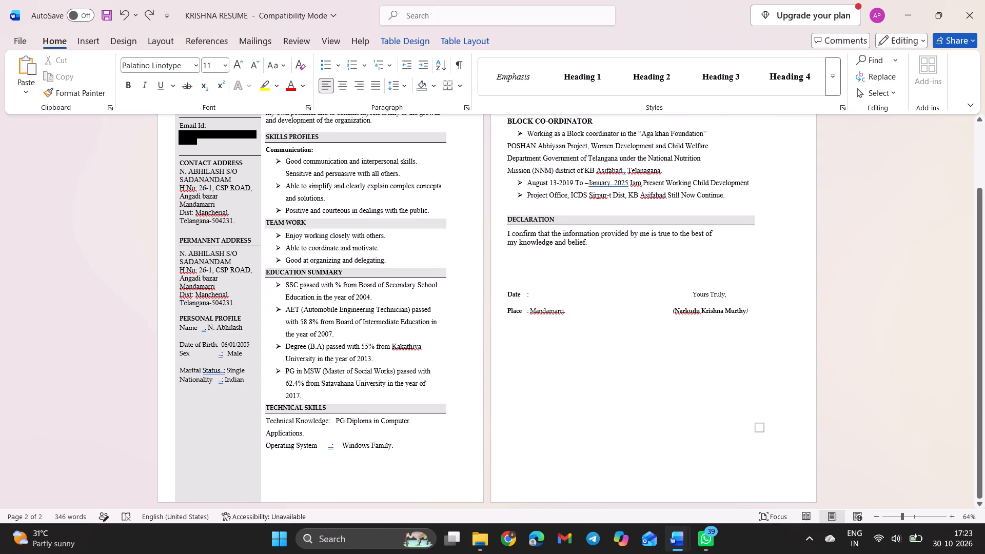
drag(508, 294, 704, 303)
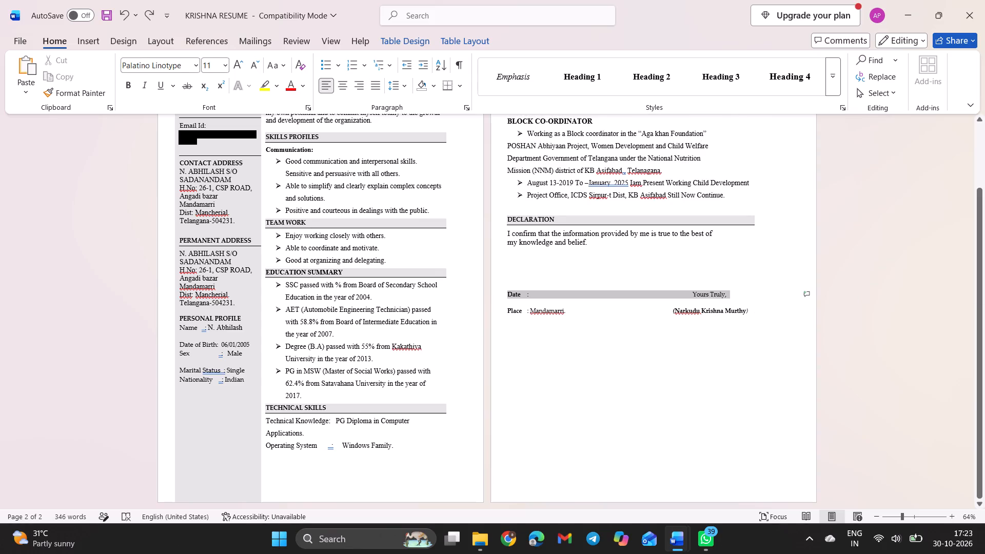
drag(704, 303, 737, 311)
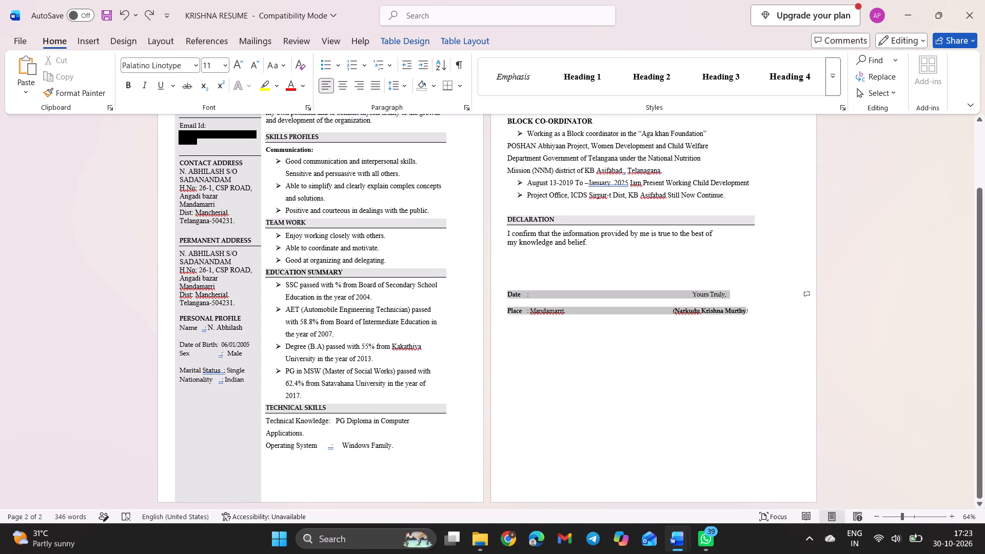
drag(737, 311, 744, 313)
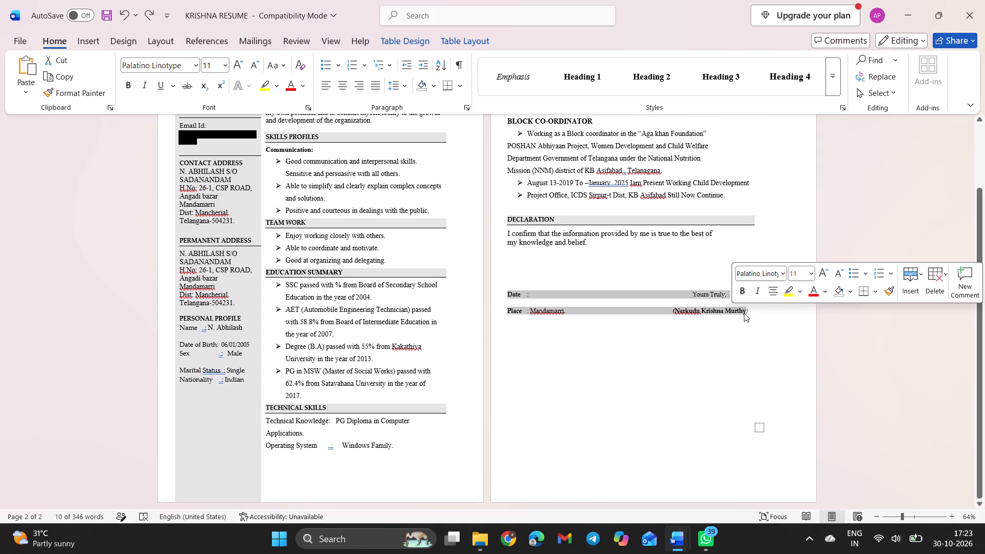
key(ctrl+c)
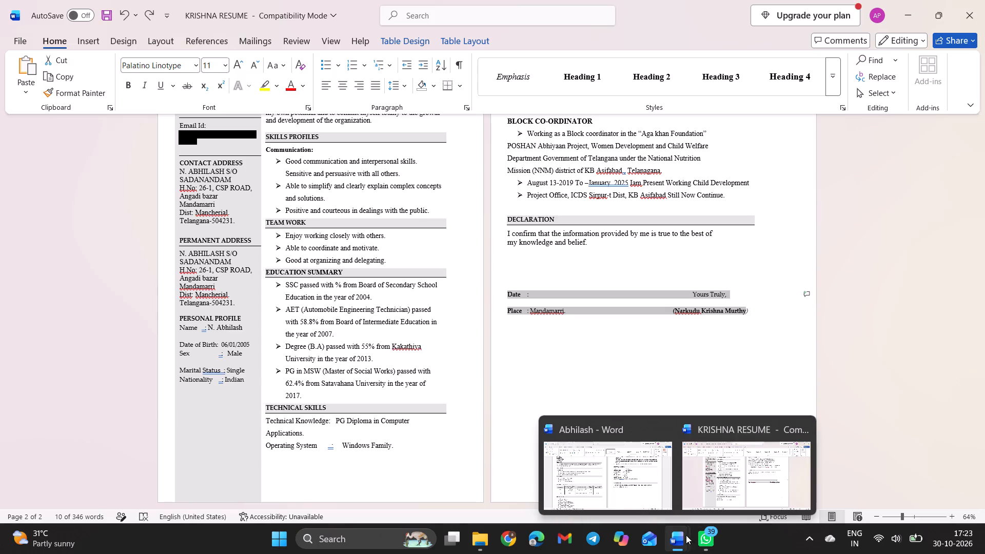
Return to the Abhilash document and paste the copied signature block below the declaration sentence.
click(651, 480)
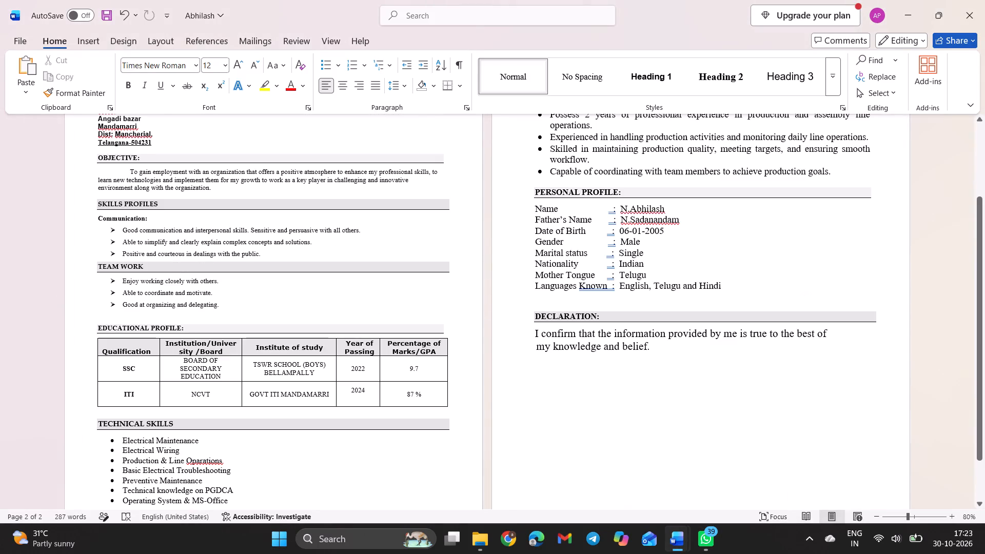
key(ctrl+p)
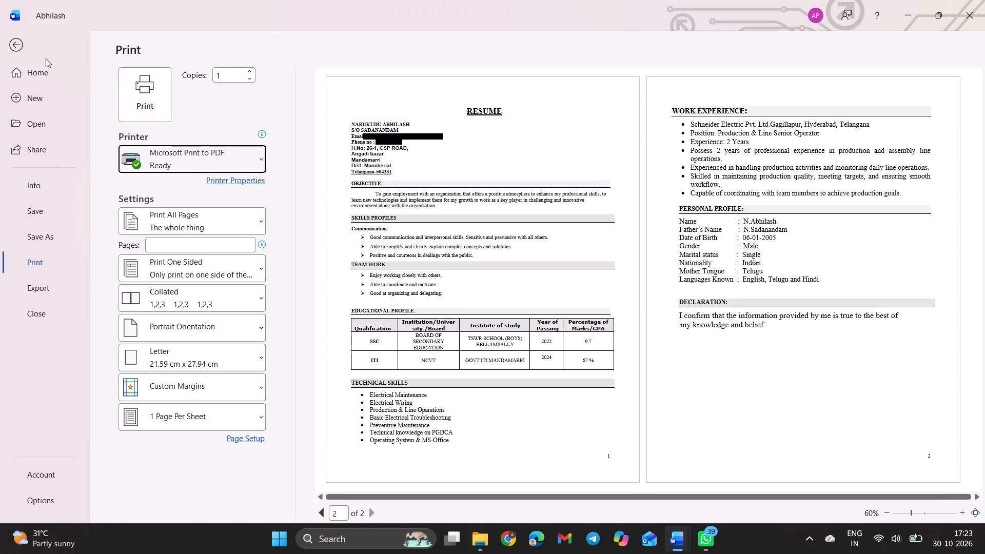
click(14, 47)
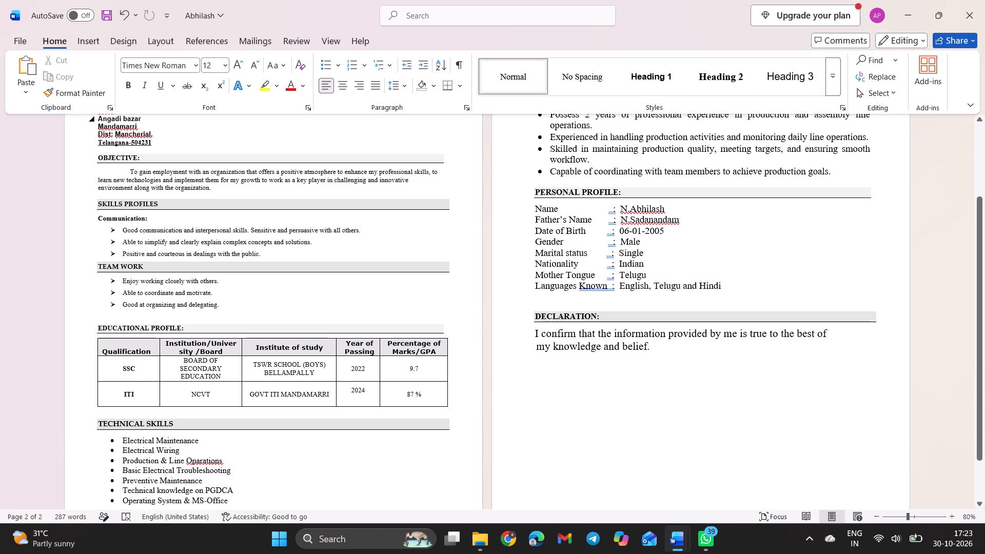
key(ctrl+v)
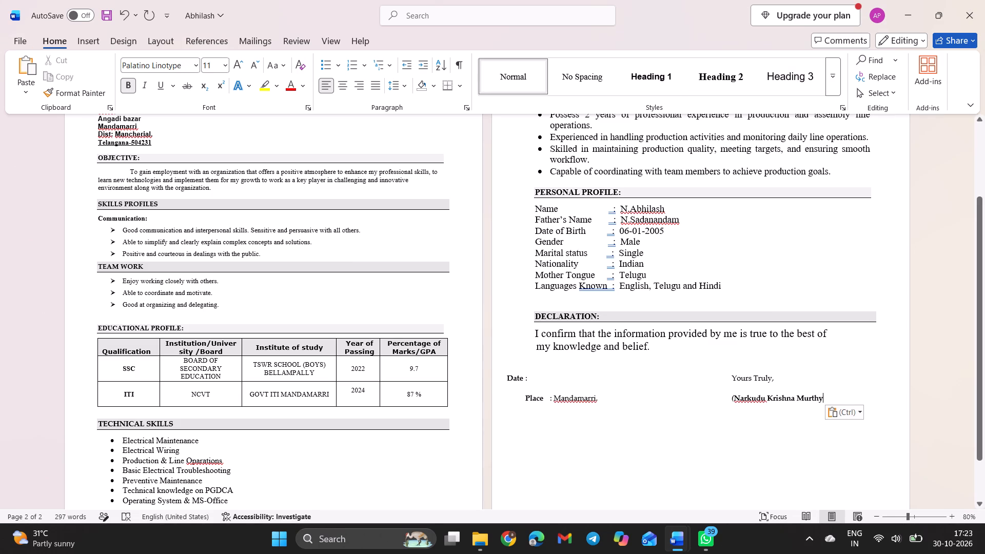
Indent the pasted Date line with spaces so its label starts near the declaration text's edge.
click(492, 376)
click(524, 378)
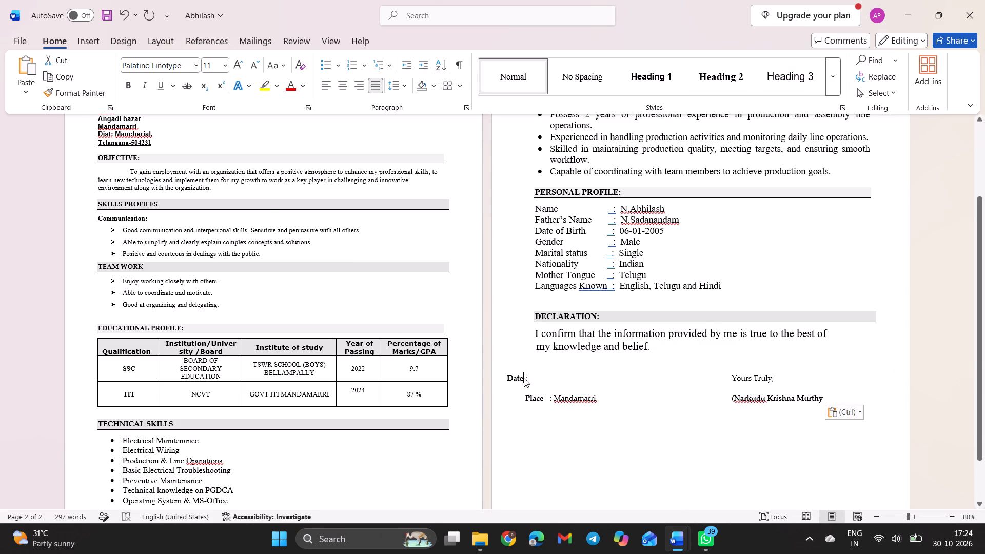
click(505, 378)
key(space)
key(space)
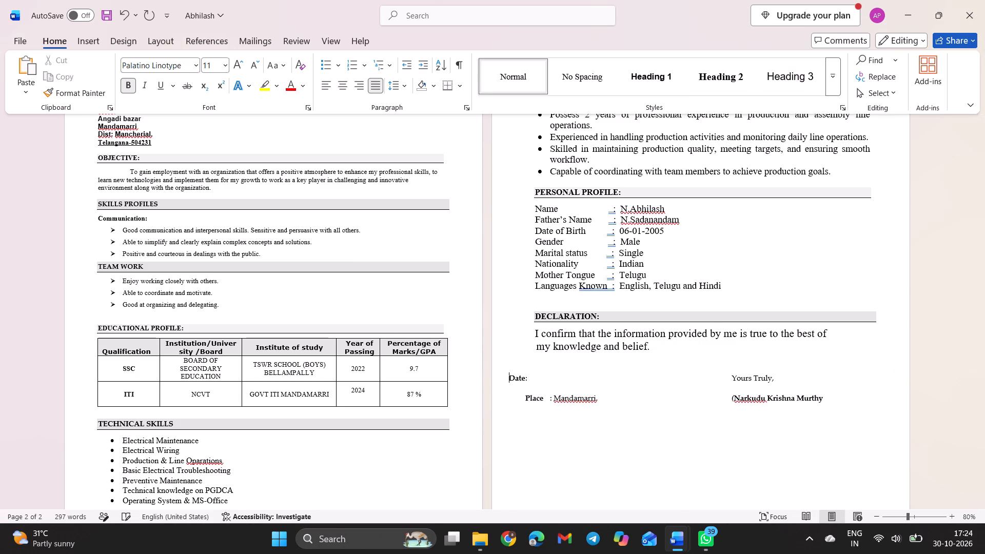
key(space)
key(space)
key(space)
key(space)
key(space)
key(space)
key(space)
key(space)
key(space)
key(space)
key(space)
Indent the Place line with three spaces so its label lines up with the Date label.
click(525, 396)
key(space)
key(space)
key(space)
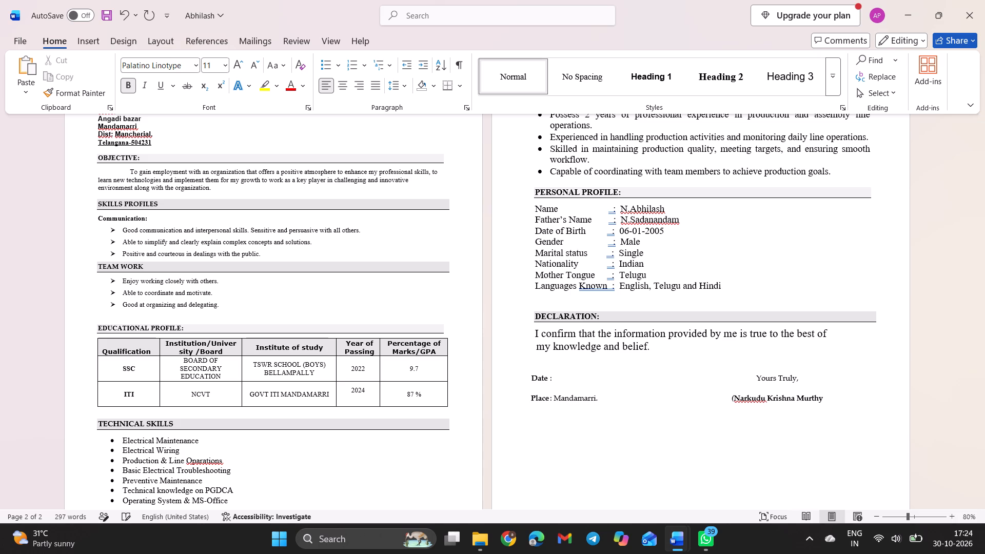
Remove the blank line between the Date and Place lines.
click(544, 391)
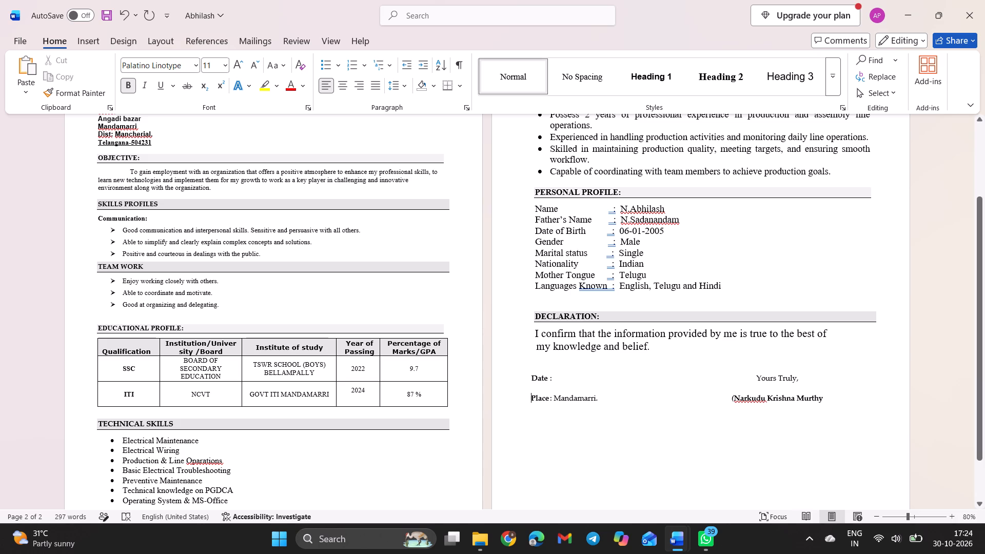
key(BackSpace)
key(BackSpace)
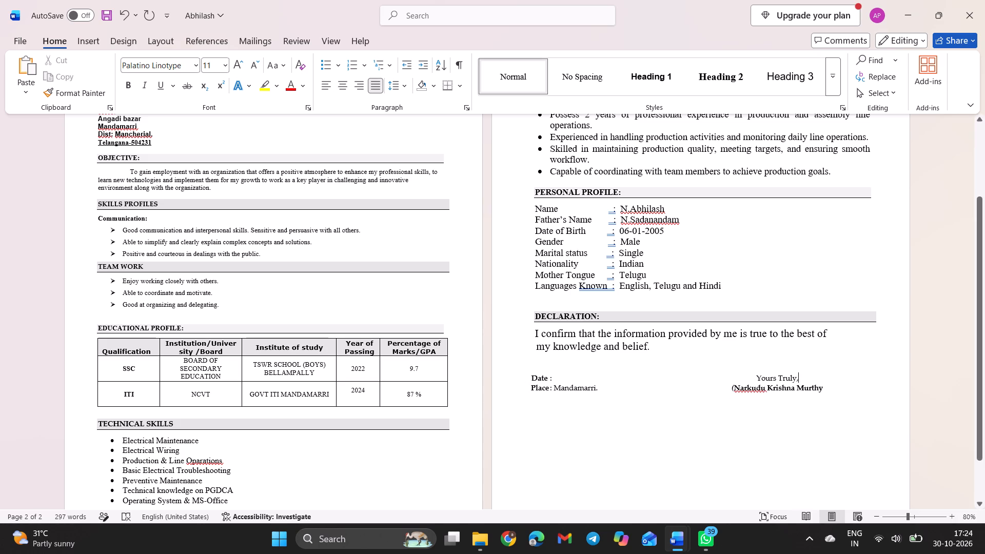
click(555, 376)
Change the closing phrase "Yours Truly," on the Date line to "Yours Sincerely,".
click(799, 379)
key(BackSpace)
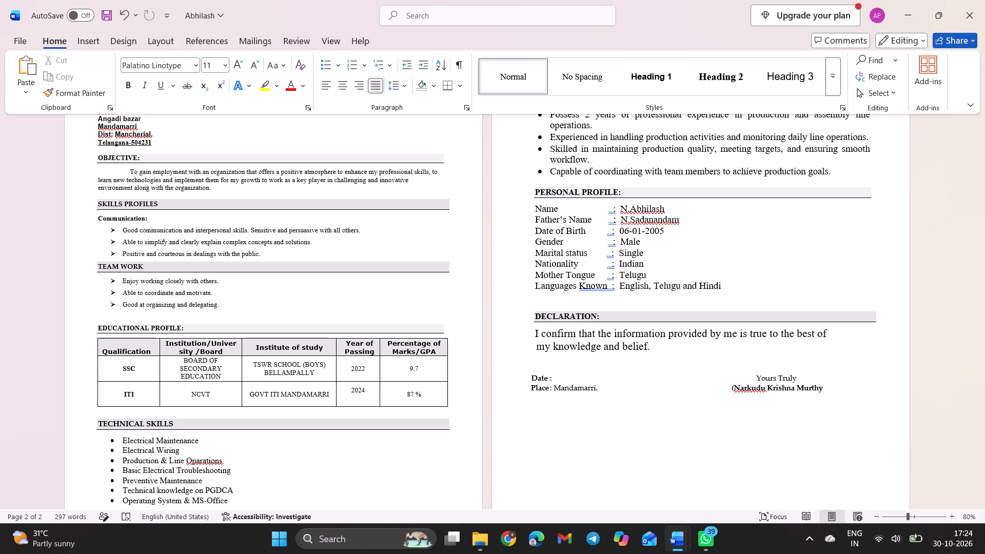
key(BackSpace)
key(BackSpace)
key(BackSpace)
key(BackSpace)
key(BackSpace)
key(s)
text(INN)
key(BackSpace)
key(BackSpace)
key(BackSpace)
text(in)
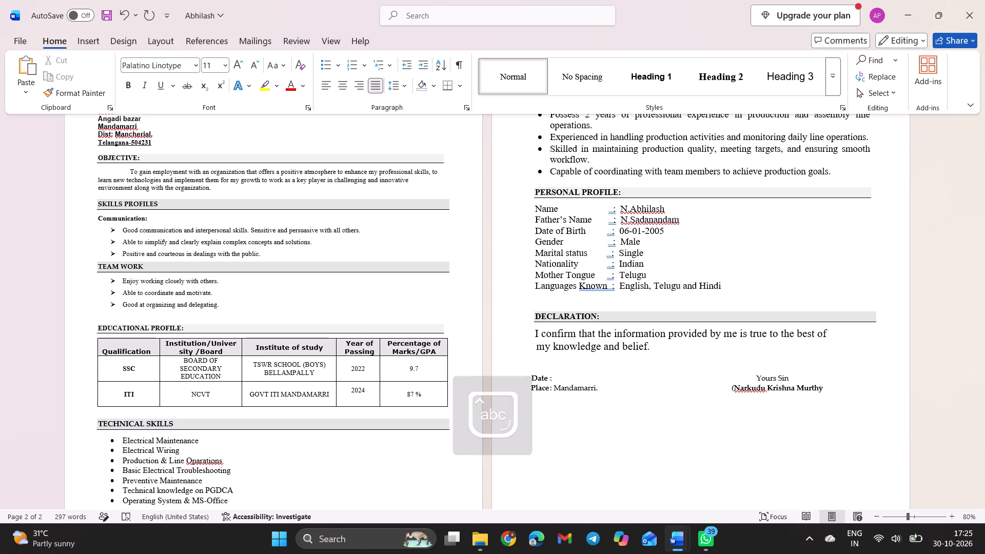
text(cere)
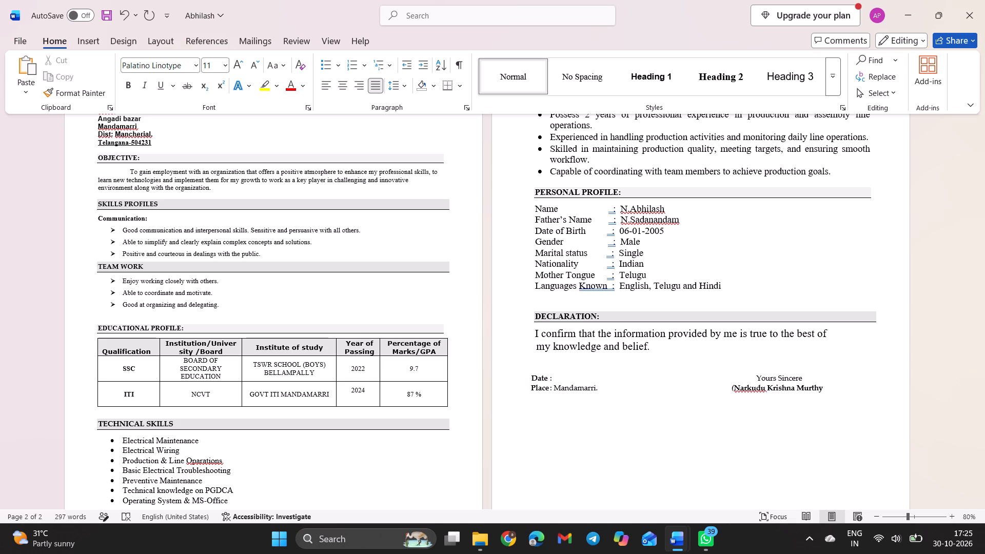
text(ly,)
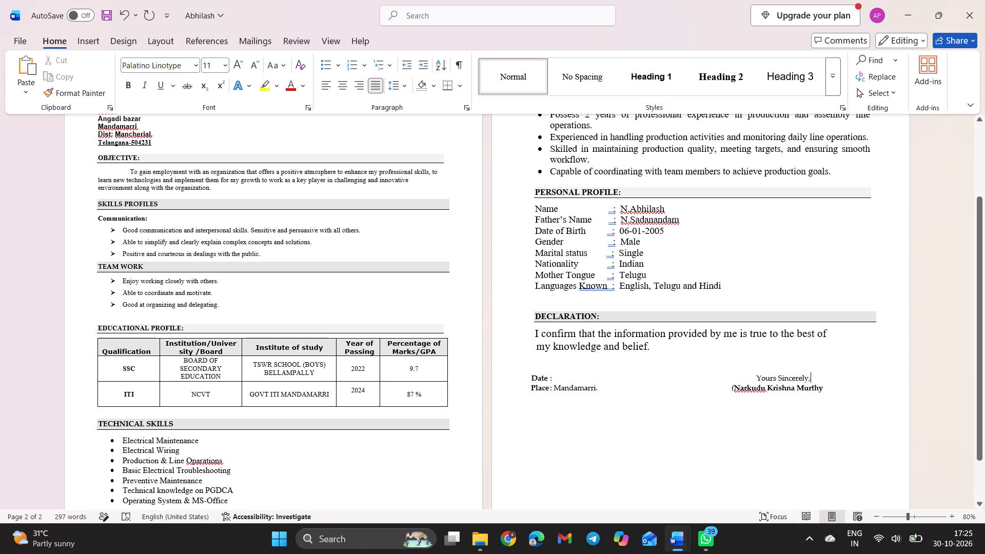
Increase the font size of the closing phrase "Yours Sincerely" on the Date line to 12 pt.
drag(756, 378, 792, 378)
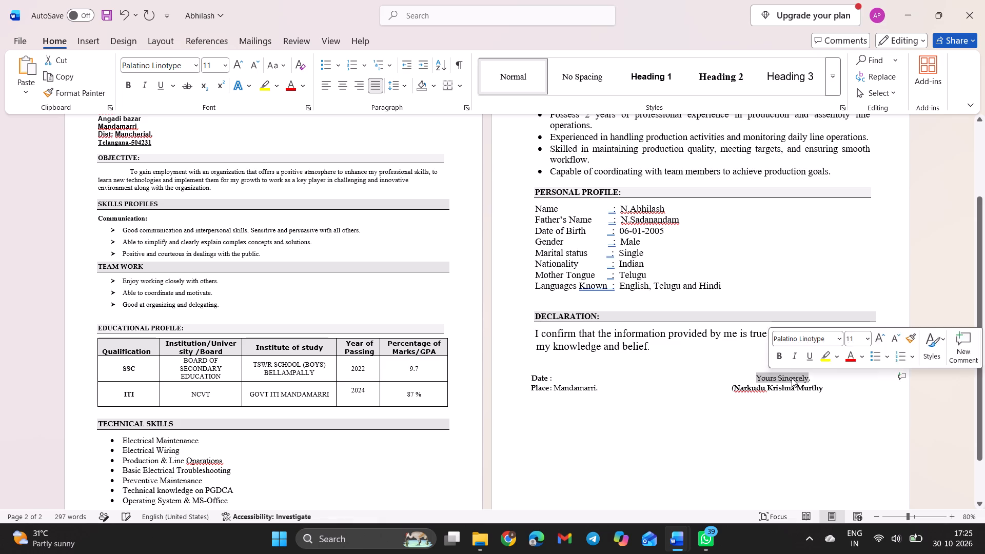
click(792, 378)
double_click(792, 378)
triple_click(792, 378)
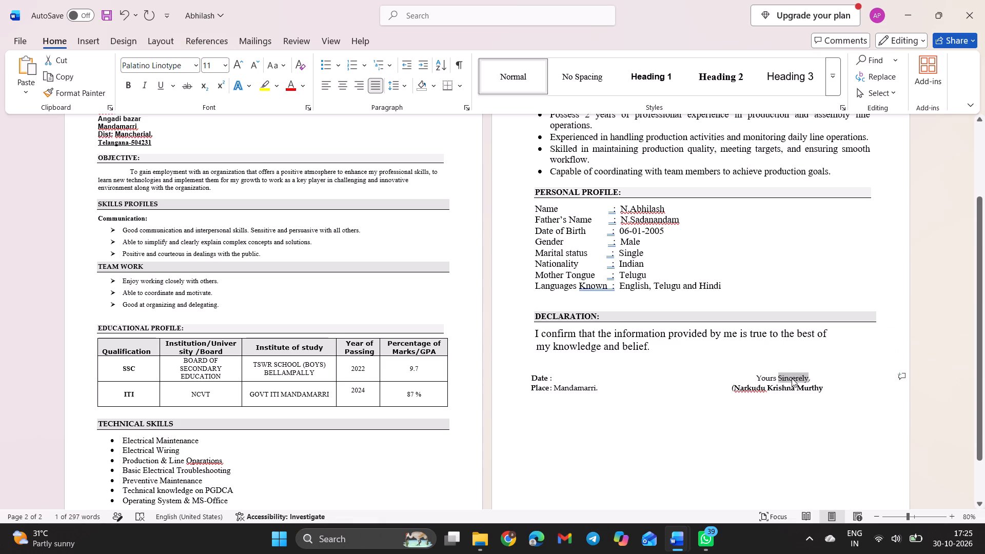
click(792, 378)
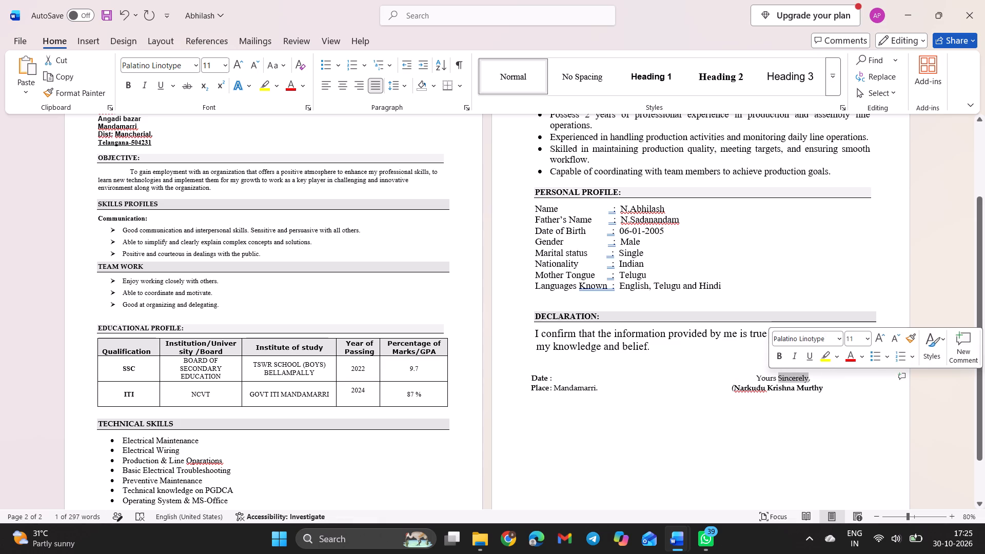
double_click(756, 376)
double_click(756, 376)
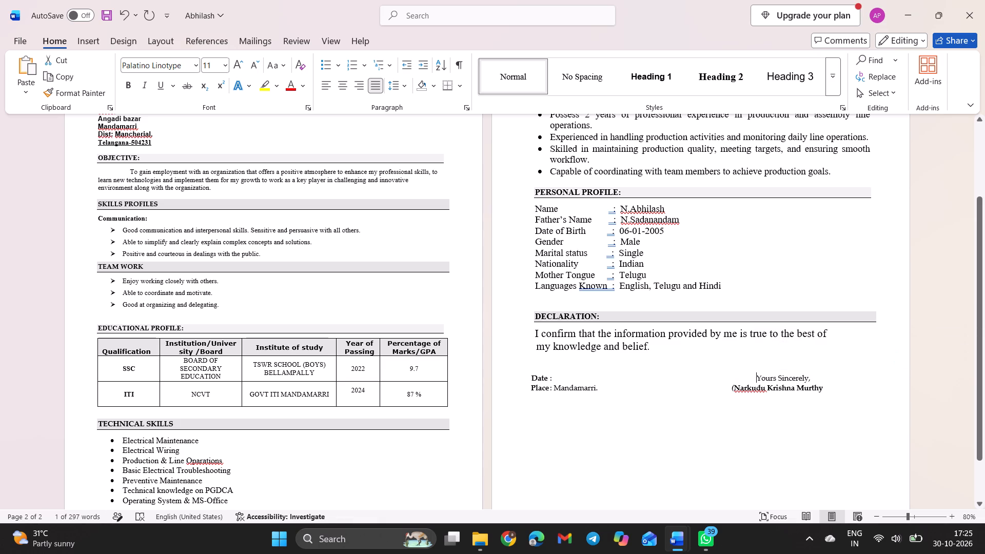
triple_click(756, 376)
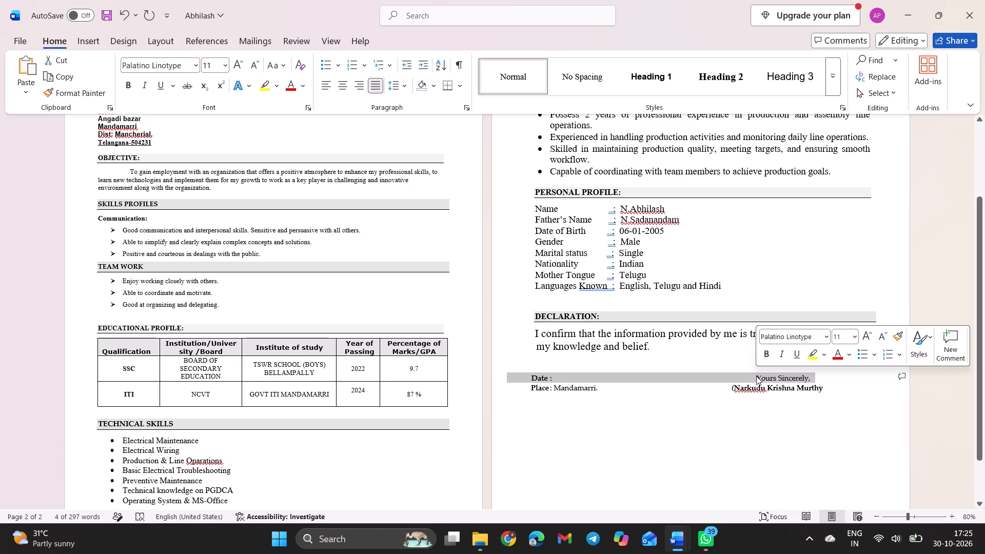
click(756, 376)
click(756, 376)
drag(756, 376, 792, 373)
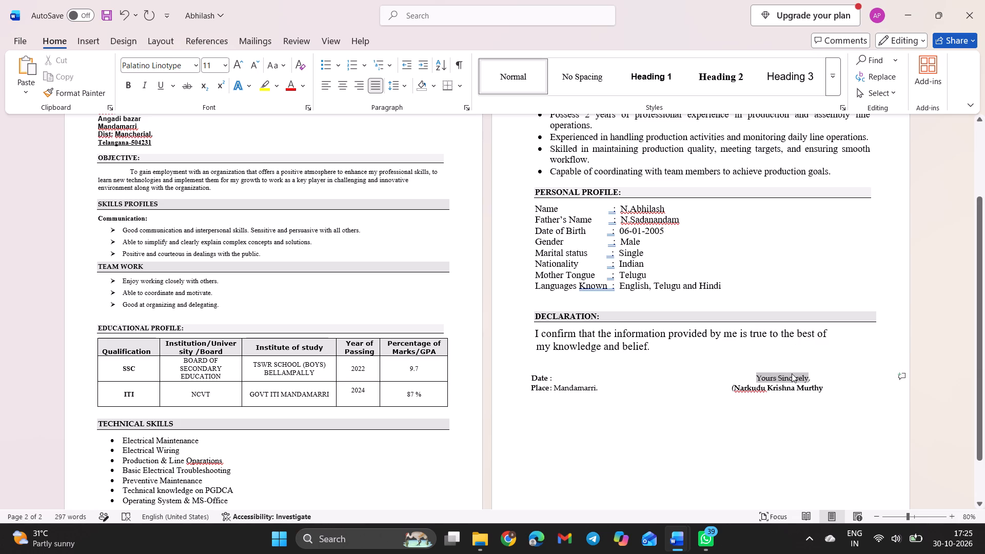
drag(792, 373, 792, 373)
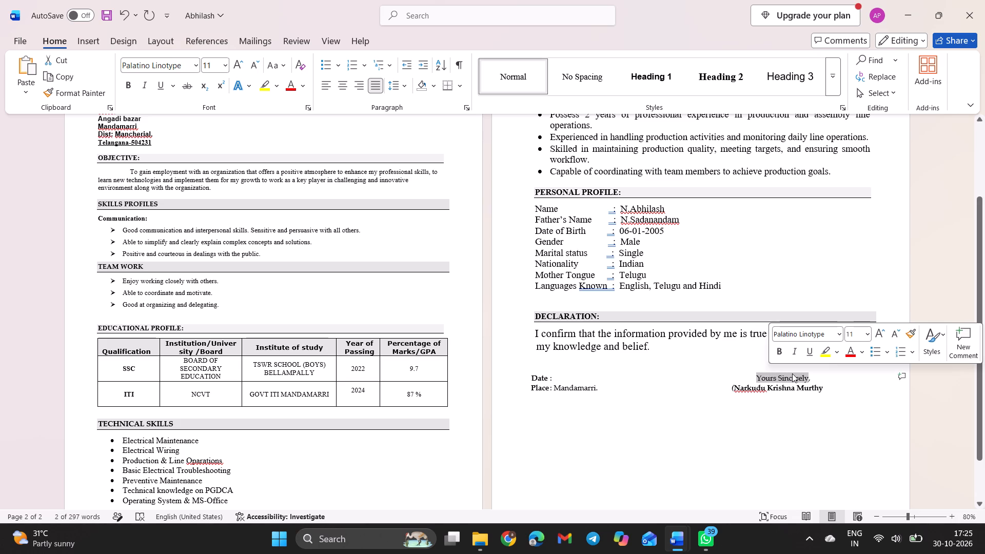
key(ctrl+shift+period)
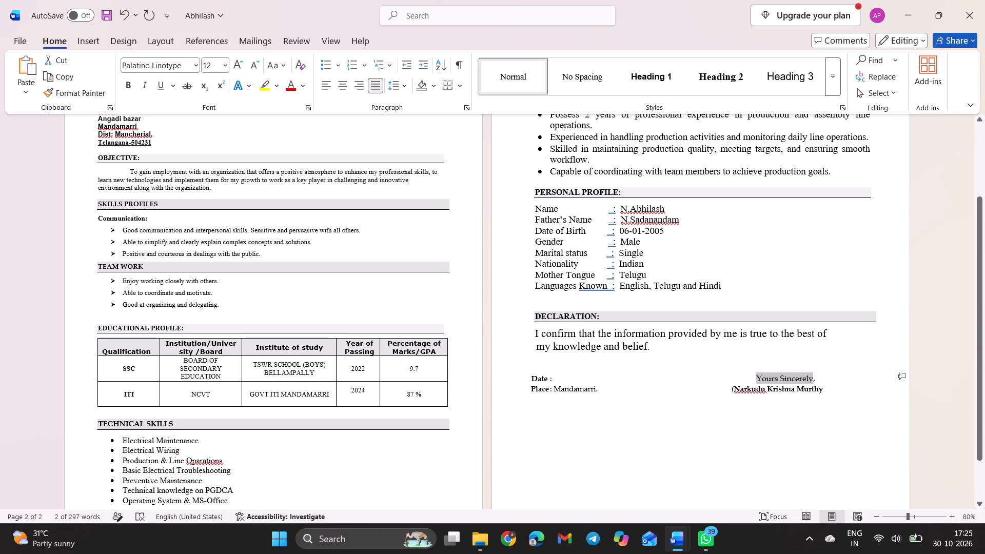
click(827, 382)
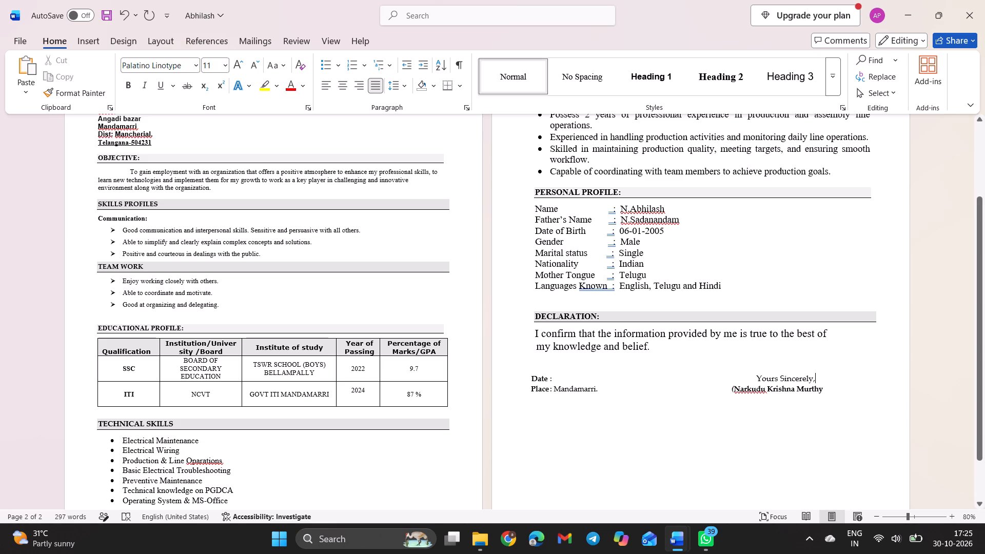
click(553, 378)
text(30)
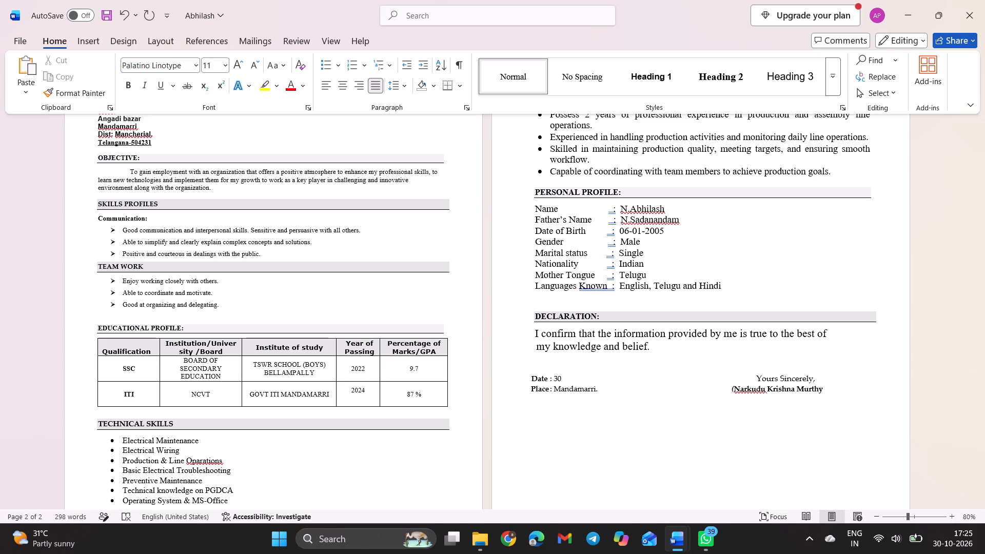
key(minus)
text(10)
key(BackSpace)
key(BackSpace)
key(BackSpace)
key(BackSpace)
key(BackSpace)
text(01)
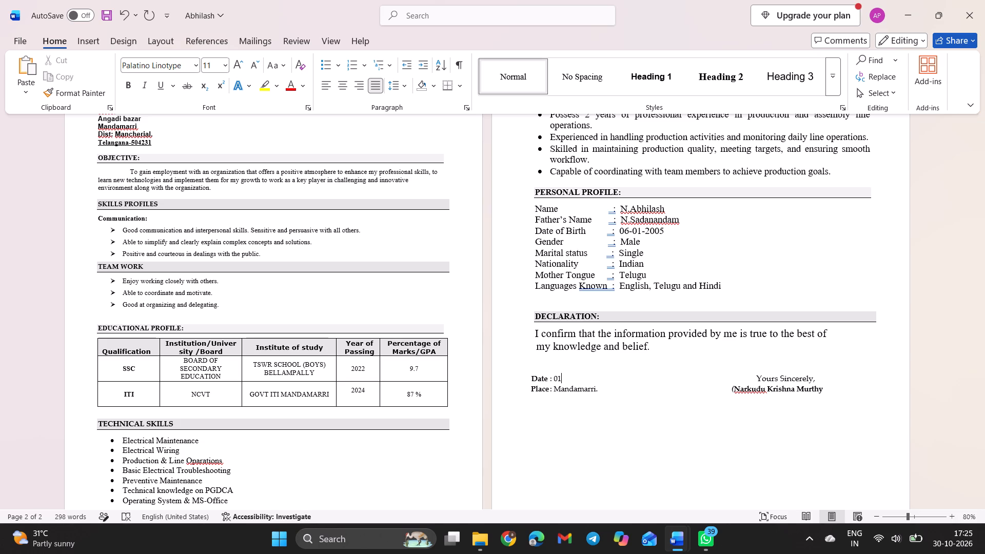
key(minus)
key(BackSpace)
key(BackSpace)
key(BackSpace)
Enter 30-10-2026 after the Date label in the signature block.
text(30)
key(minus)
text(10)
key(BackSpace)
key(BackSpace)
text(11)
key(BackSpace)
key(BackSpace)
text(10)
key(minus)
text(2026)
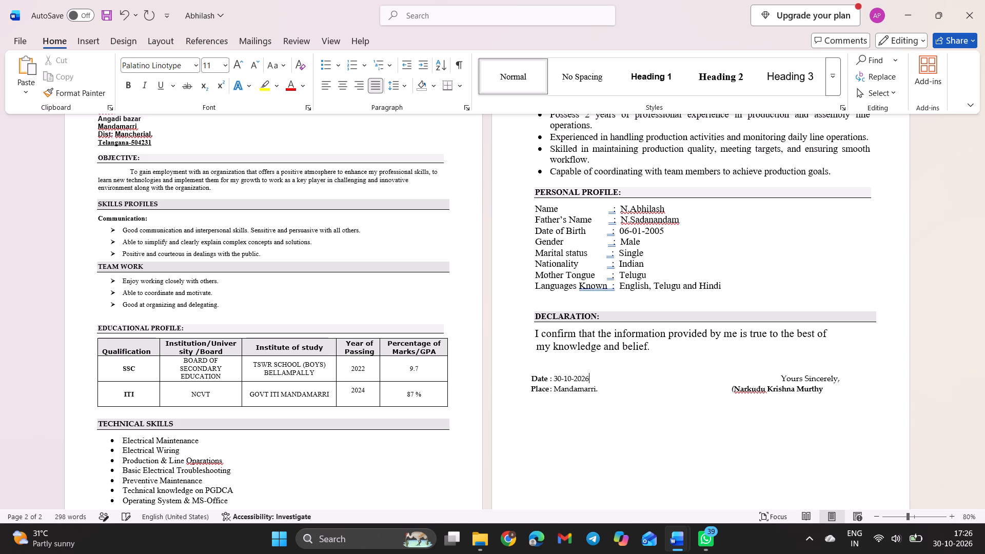
Increase the font size of the Date label and its date to 12 pt.
click(598, 389)
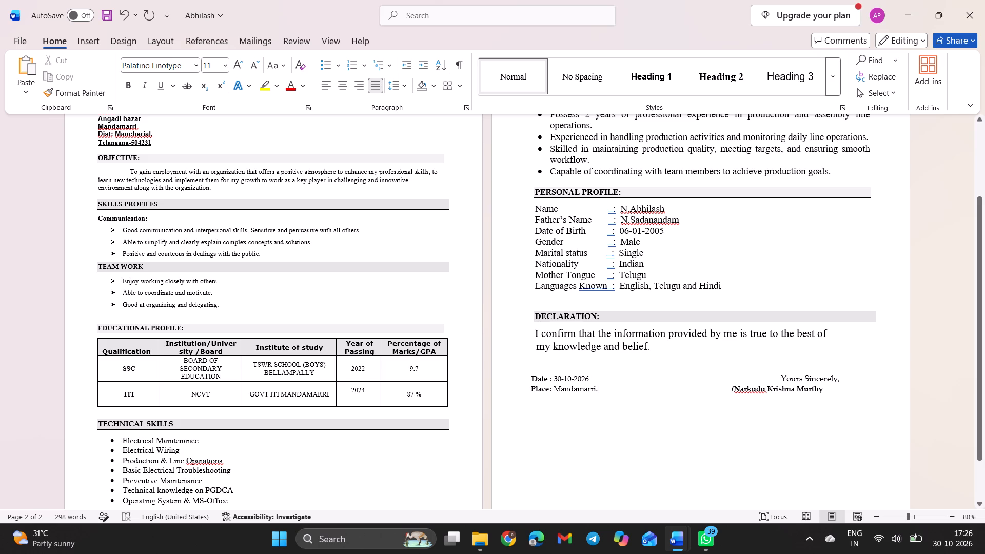
drag(589, 379, 572, 373)
drag(572, 373, 533, 381)
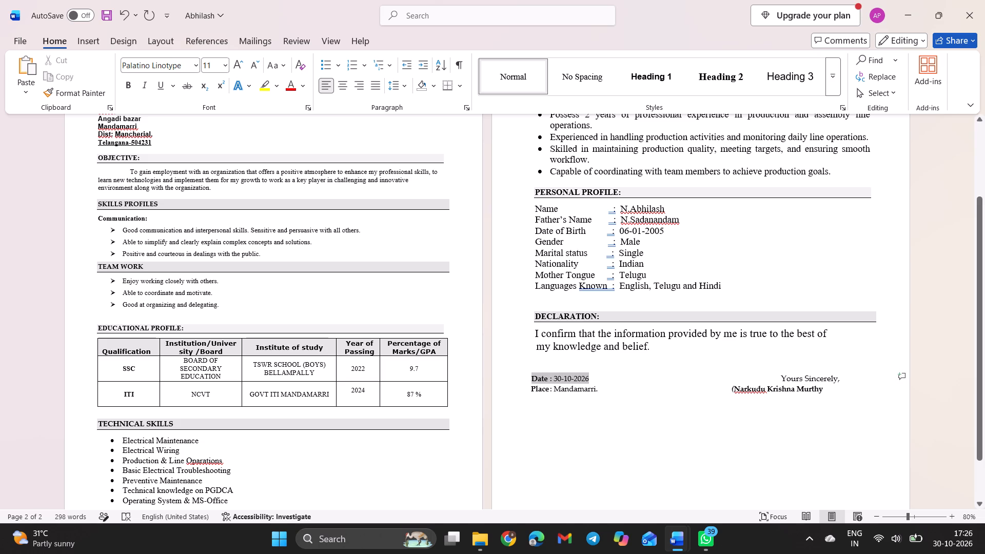
drag(533, 381, 534, 381)
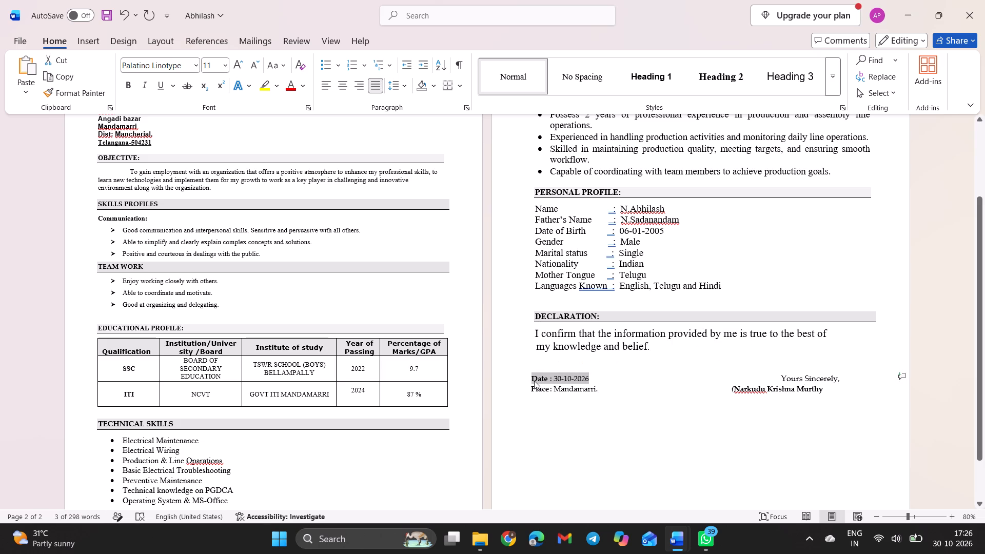
key(ctrl+shift+period)
Move the selected blank spacing after "Mandamarri." on the Place line down to the empty line below.
double_click(599, 388)
drag(599, 388, 520, 408)
click(520, 408)
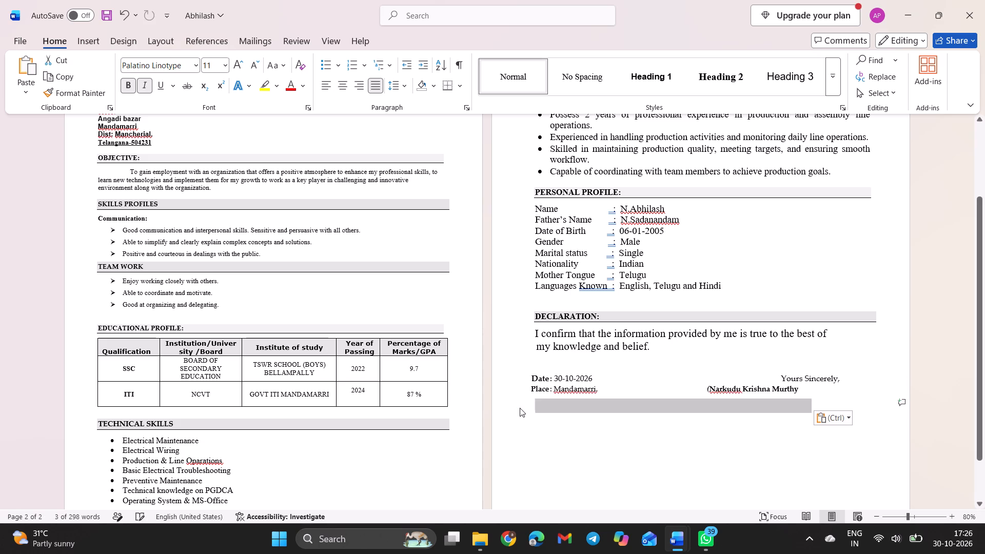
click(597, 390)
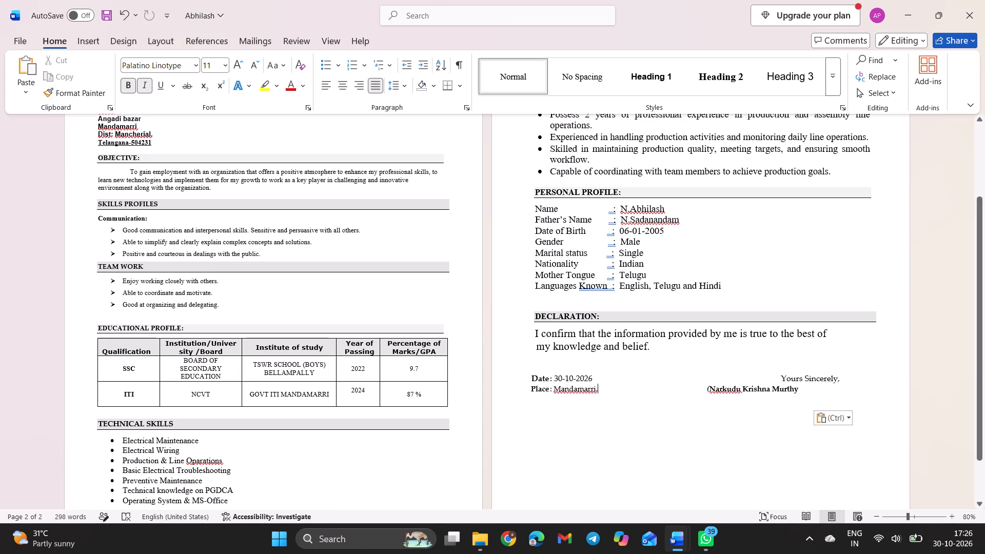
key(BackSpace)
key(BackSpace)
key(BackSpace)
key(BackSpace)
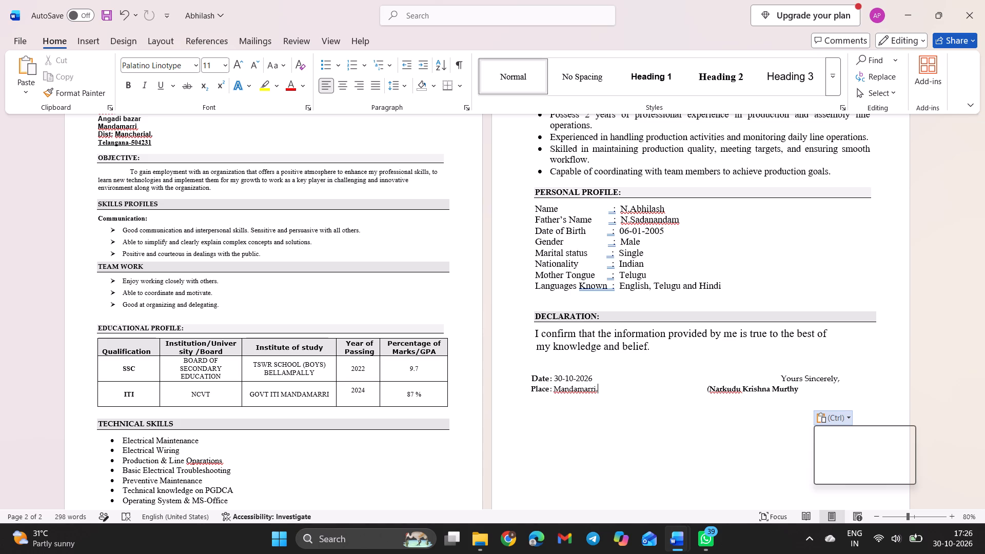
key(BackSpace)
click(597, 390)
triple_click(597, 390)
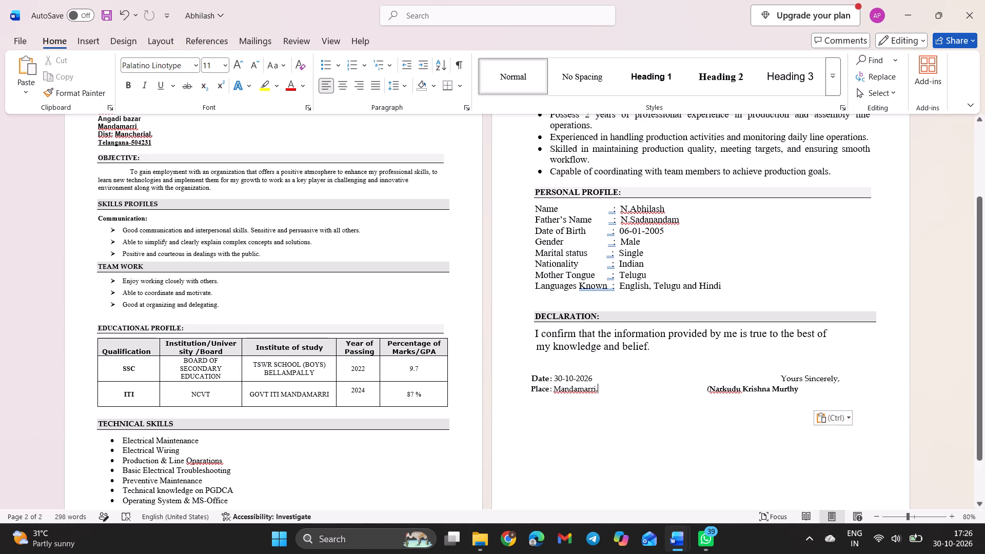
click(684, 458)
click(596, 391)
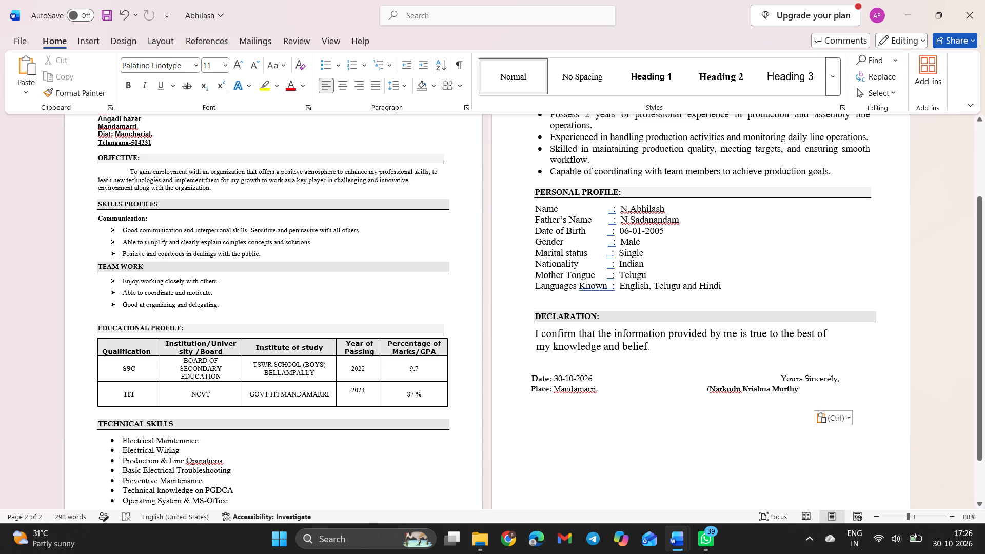
Retype the place name after the Place label in the signature block as "Mandamarri", without the ending period.
key(BackSpace)
key(BackSpace)
key(BackSpace)
key(Right)
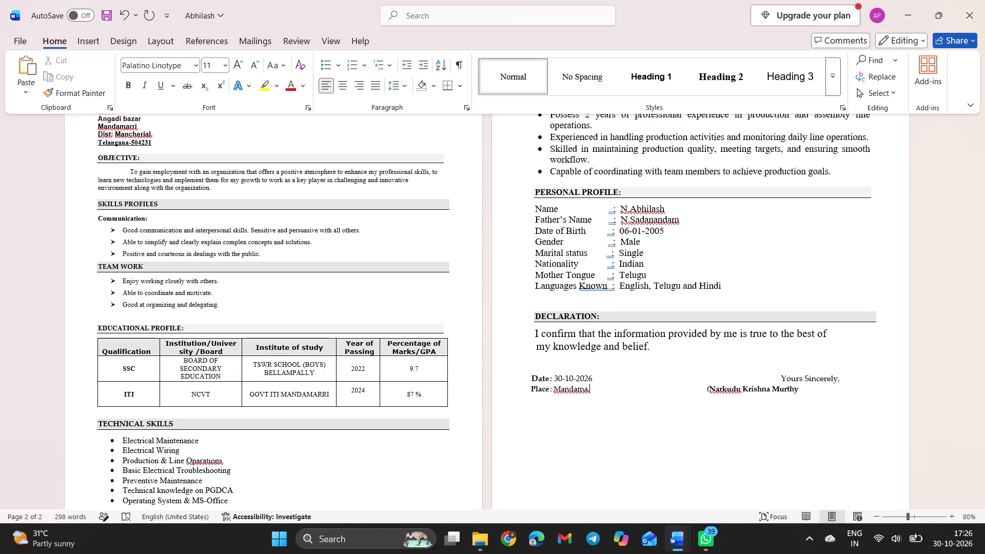
key(BackSpace)
key(BackSpace)
key(BackSpace)
key(BackSpace)
key(BackSpace)
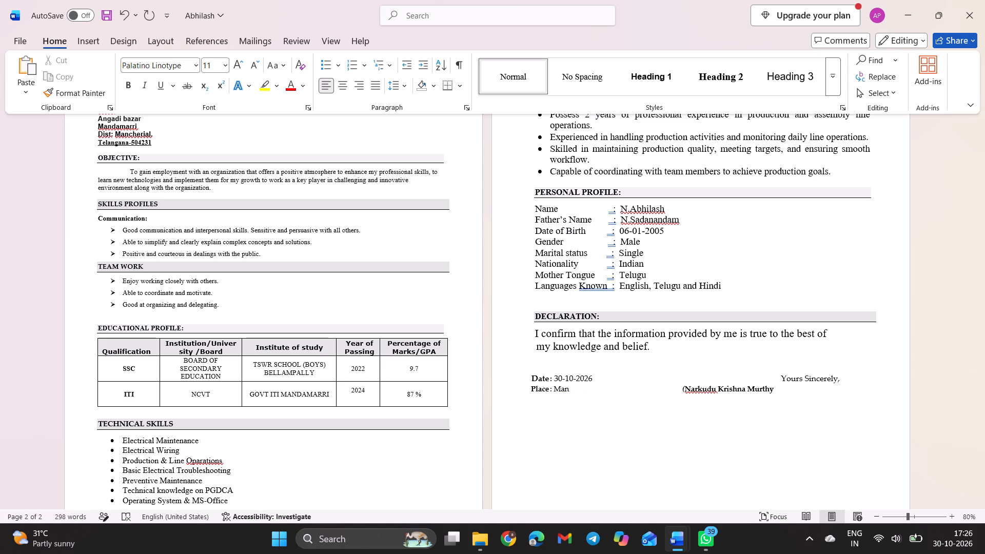
key(BackSpace)
key(BackSpace)
key(BackSpace)
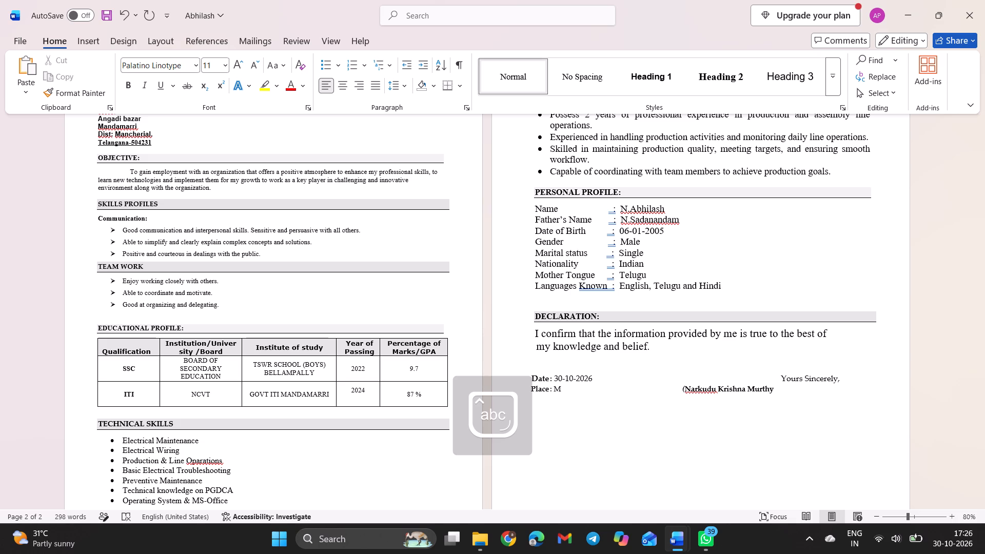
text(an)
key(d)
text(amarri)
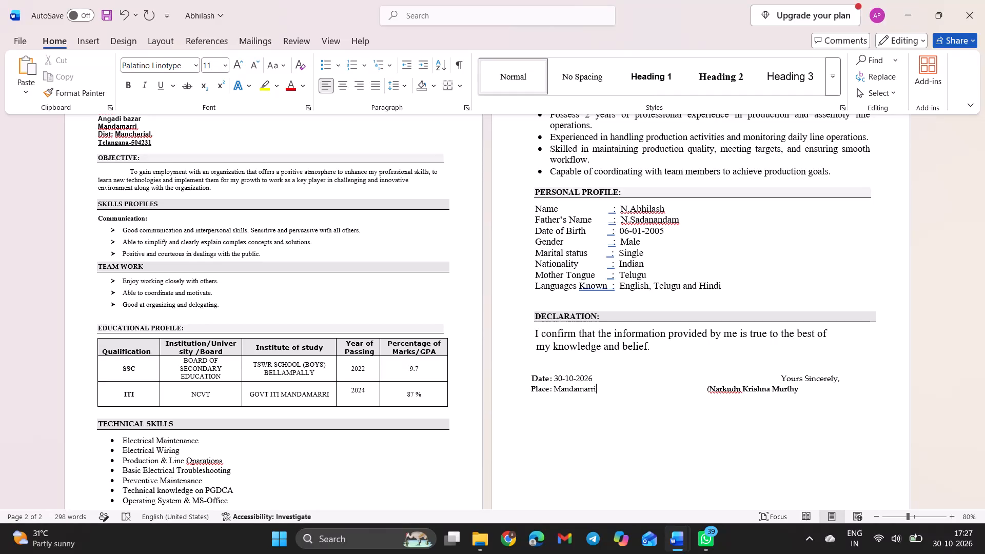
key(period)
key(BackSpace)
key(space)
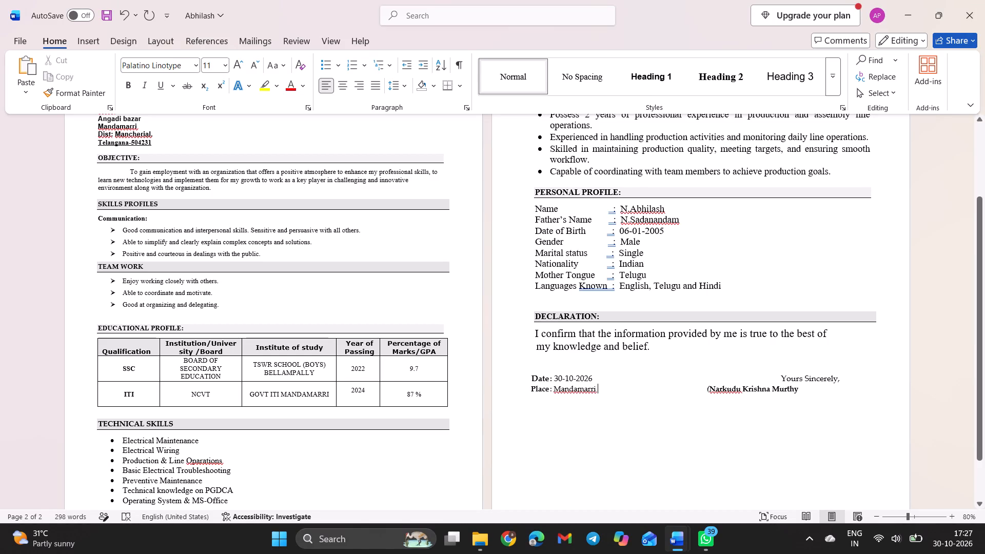
Increase the font size of the Place label and its place name to 12 pt.
drag(531, 387, 593, 387)
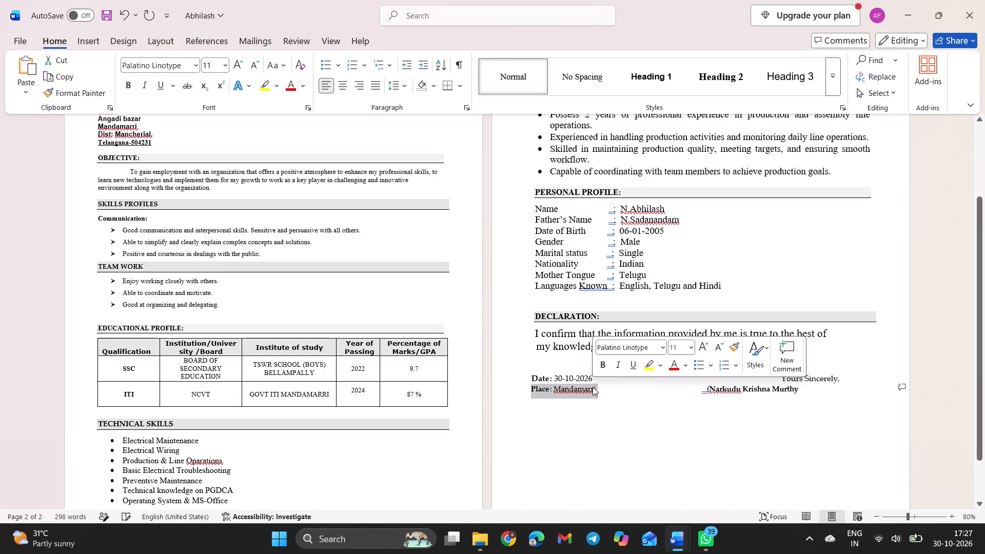
key(ctrl+shift+period)
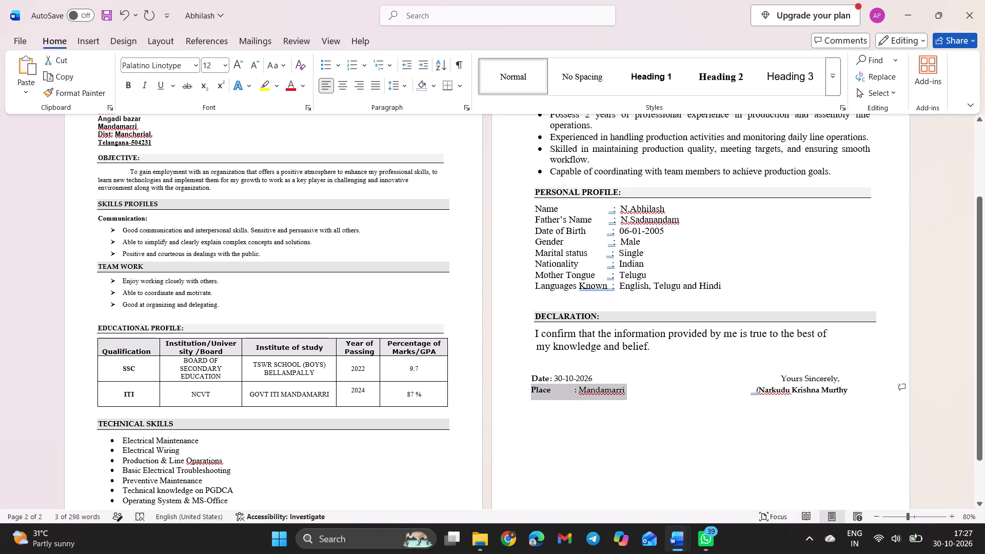
click(587, 390)
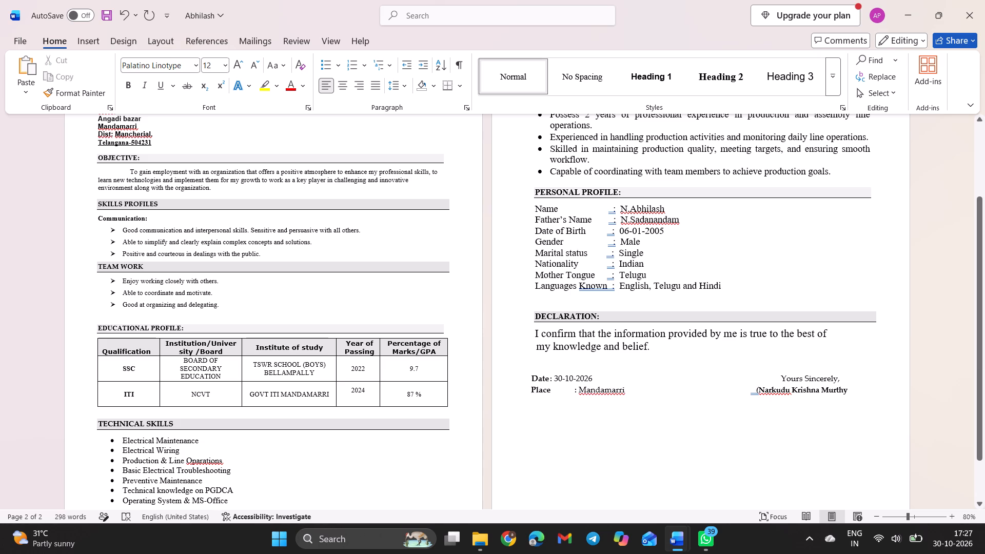
Reduce the wide gap between the Place label and its colon to a single space.
click(573, 392)
key(BackSpace)
key(BackSpace)
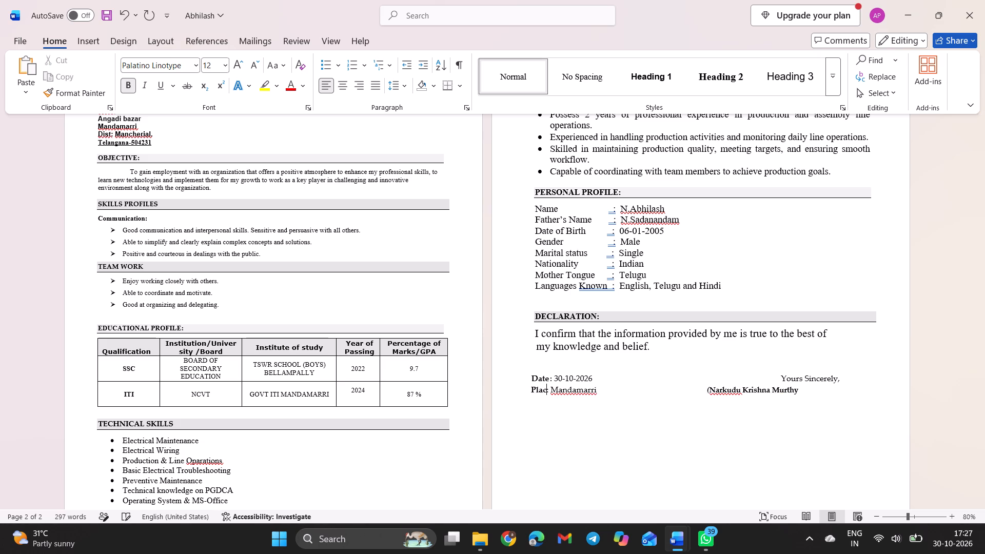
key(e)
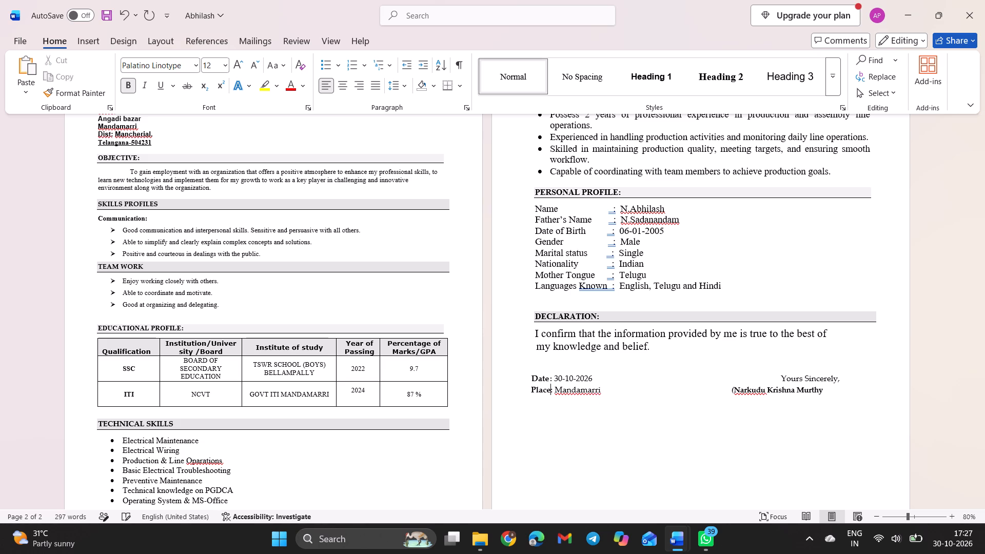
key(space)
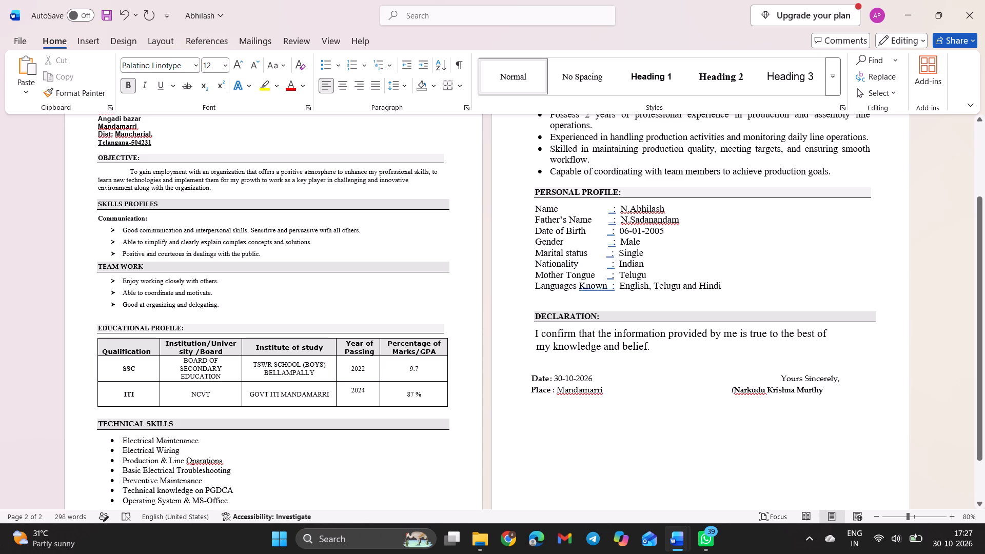
Remove the spacing between the Date label and its colon so the line reads "Date: 30-10-2026".
click(622, 392)
click(548, 379)
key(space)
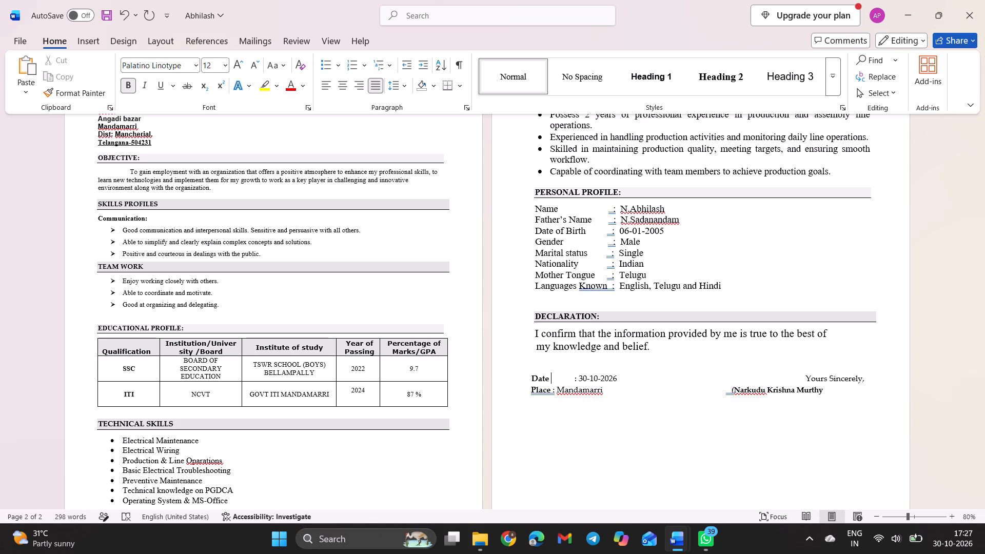
key(BackSpace)
click(548, 379)
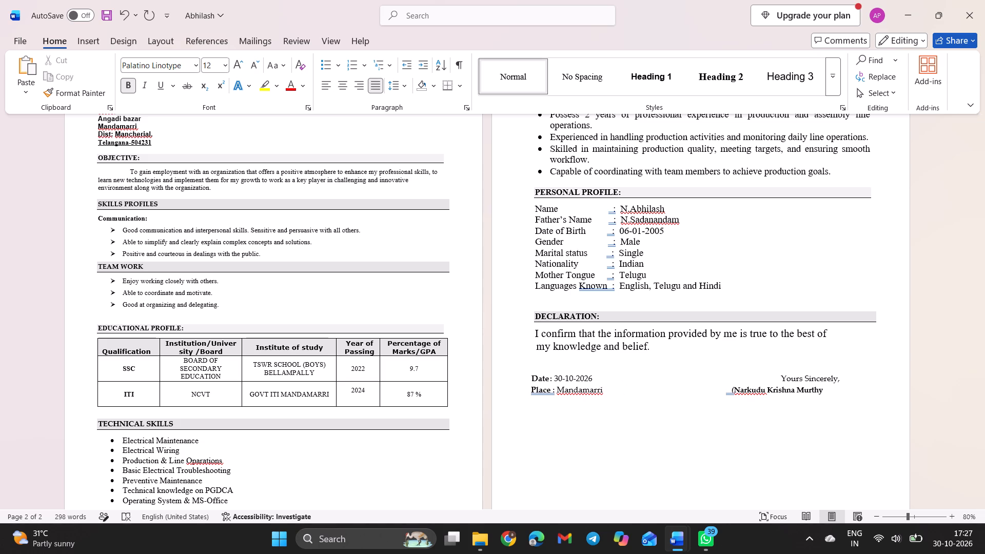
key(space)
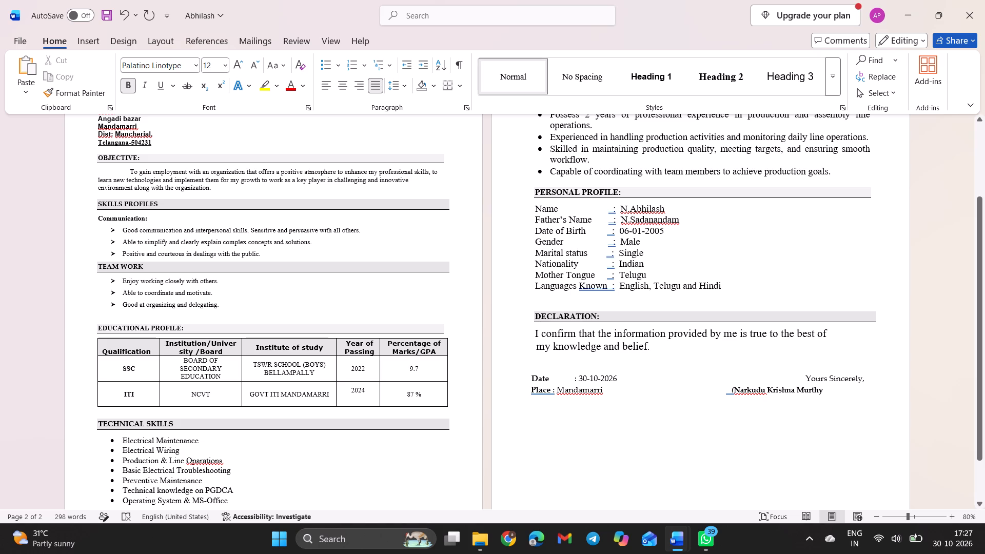
click(572, 381)
key(BackSpace)
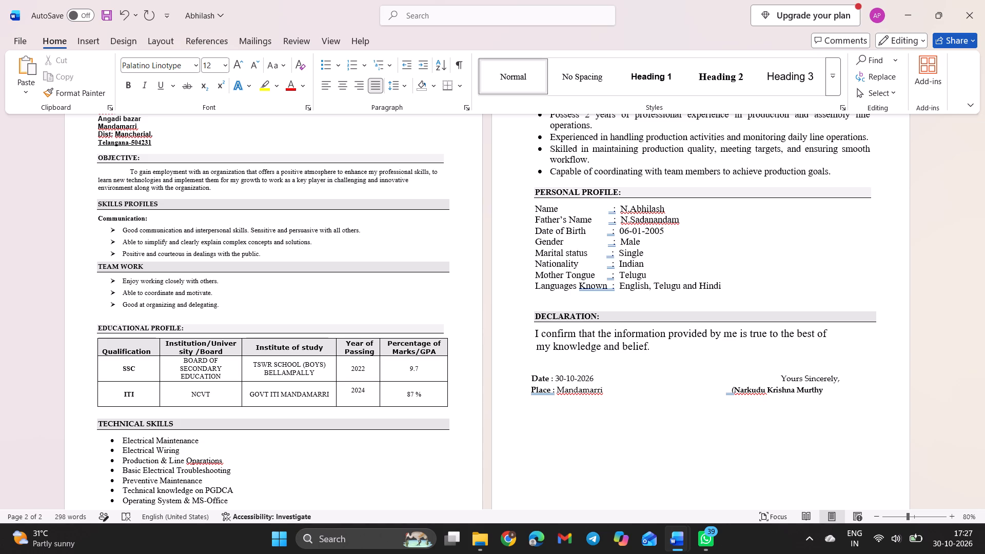
key(BackSpace)
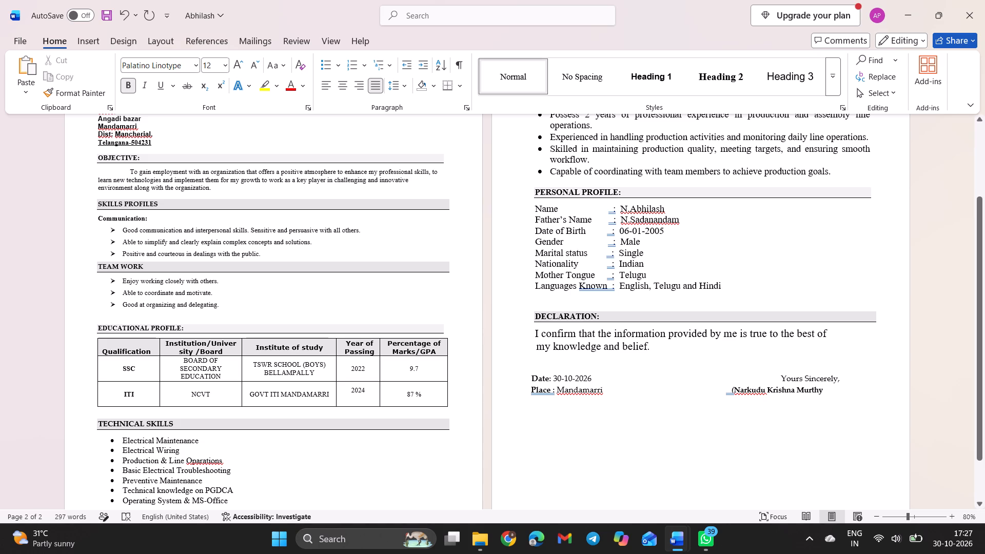
Remove the space before the colon on the Place line so it reads "Place: Mandamarri".
click(551, 393)
double_click(551, 393)
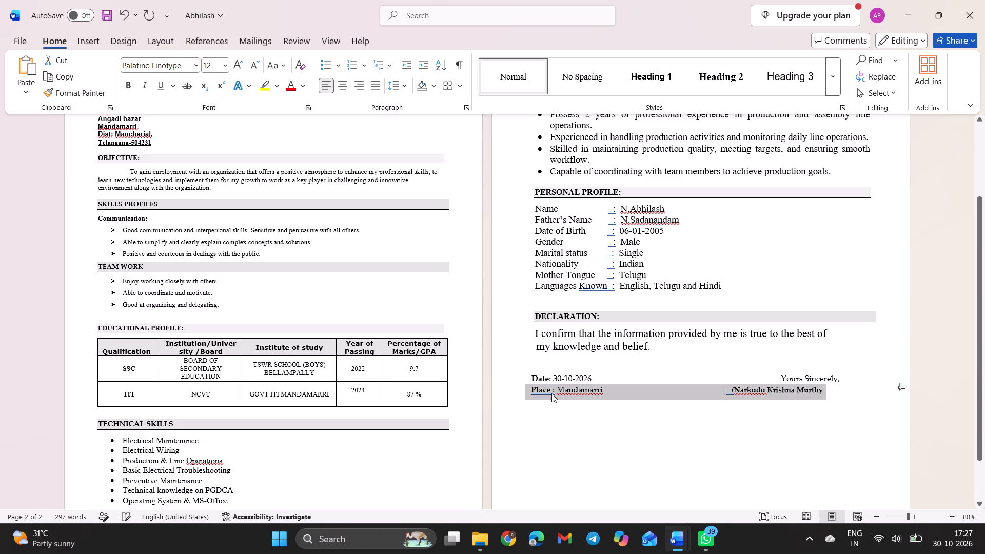
click(551, 393)
key(BackSpace)
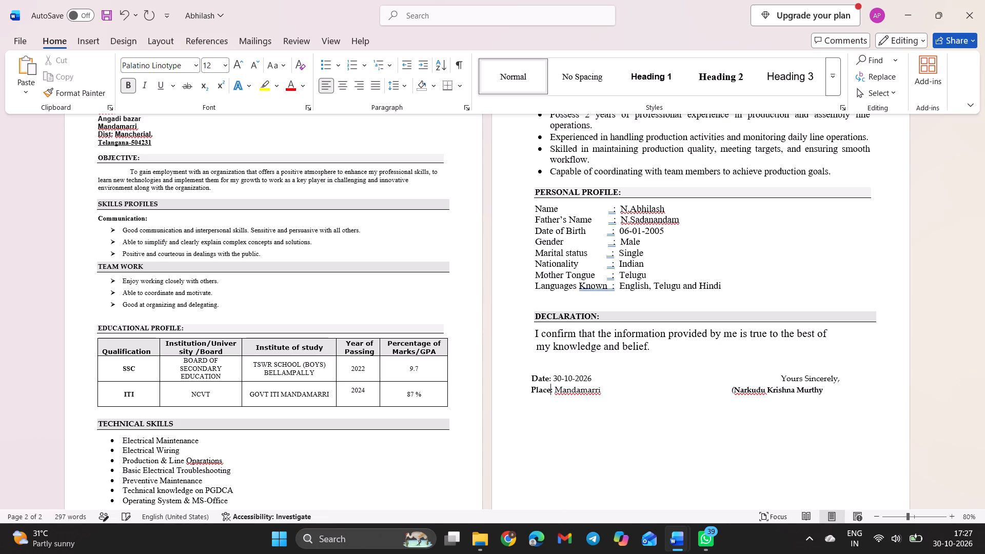
Delete the previous person's name from the line under Yours Sincerely, keeping only the opening parenthesis and the initial N.
click(603, 391)
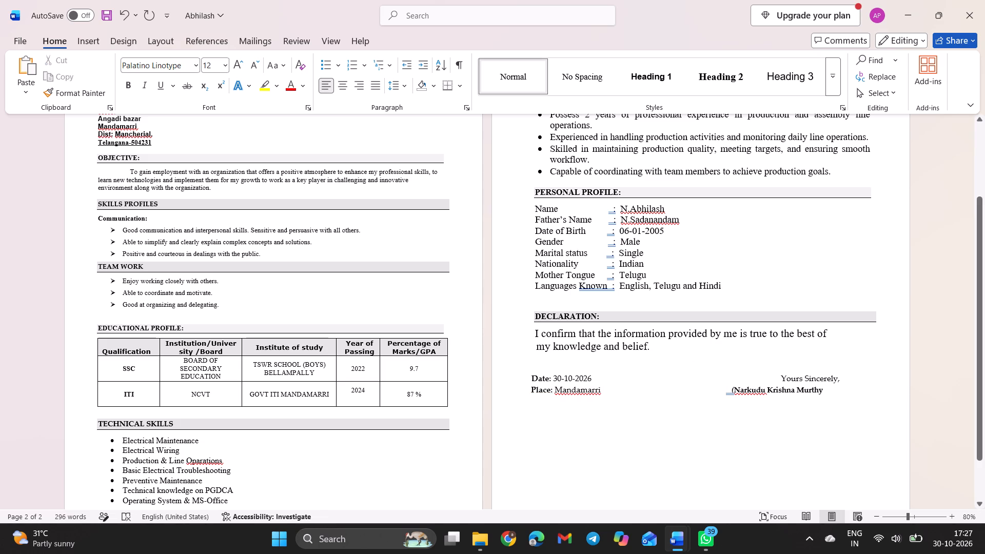
click(728, 391)
drag(728, 391, 830, 393)
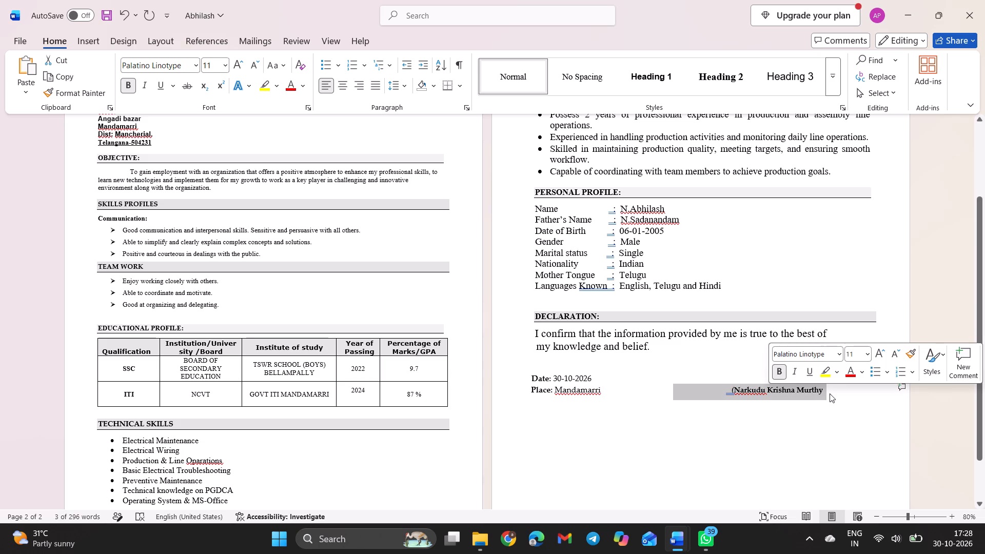
click(830, 393)
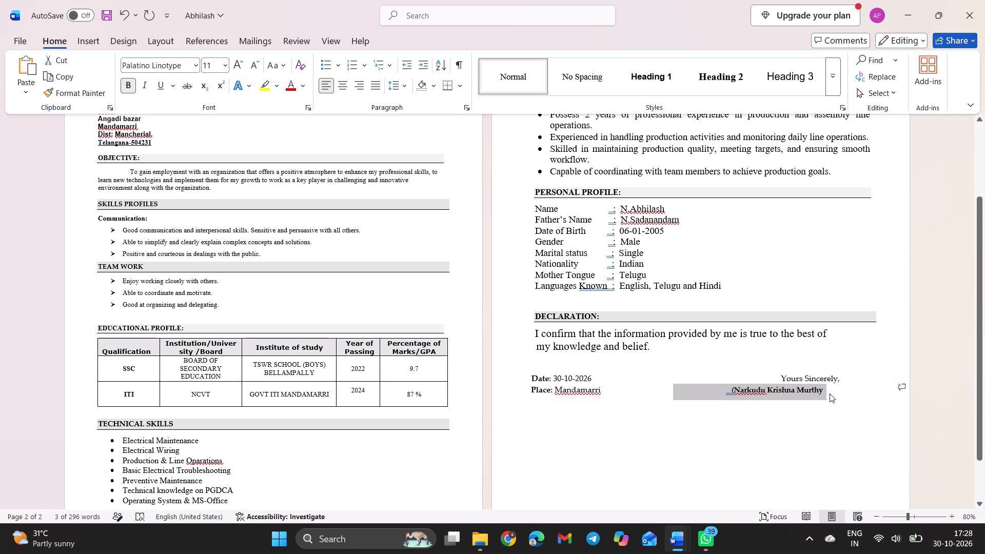
key(BackSpace)
key(BackSpace)
key(BackSpace)
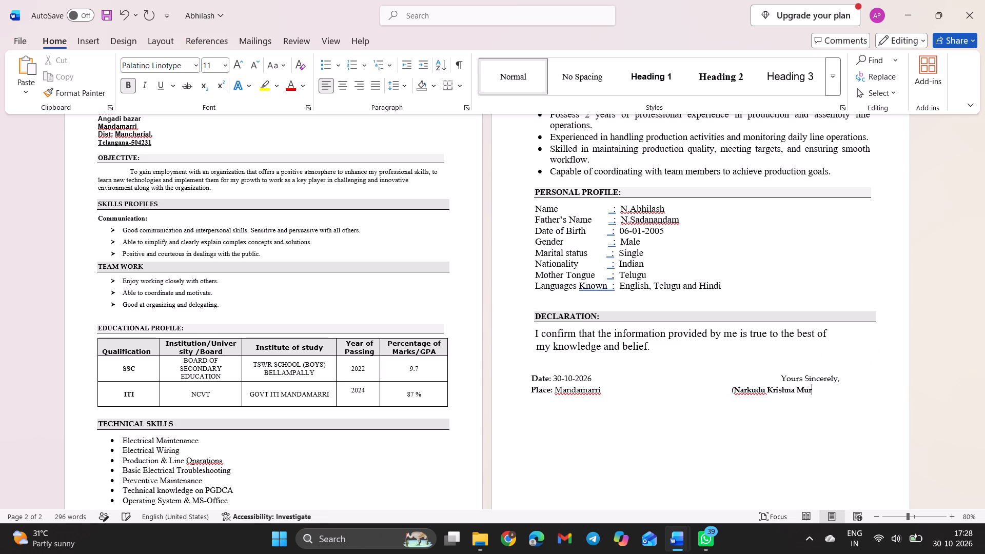
key(BackSpace)
key(BackSpace)
key(BackSpace)
key(BackSpace)
key(BackSpace)
key(BackSpace)
key(BackSpace)
key(BackSpace)
key(BackSpace)
key(BackSpace)
key(BackSpace)
key(BackSpace)
key(BackSpace)
key(BackSpace)
key(BackSpace)
key(BackSpace)
key(BackSpace)
key(BackSpace)
key(BackSpace)
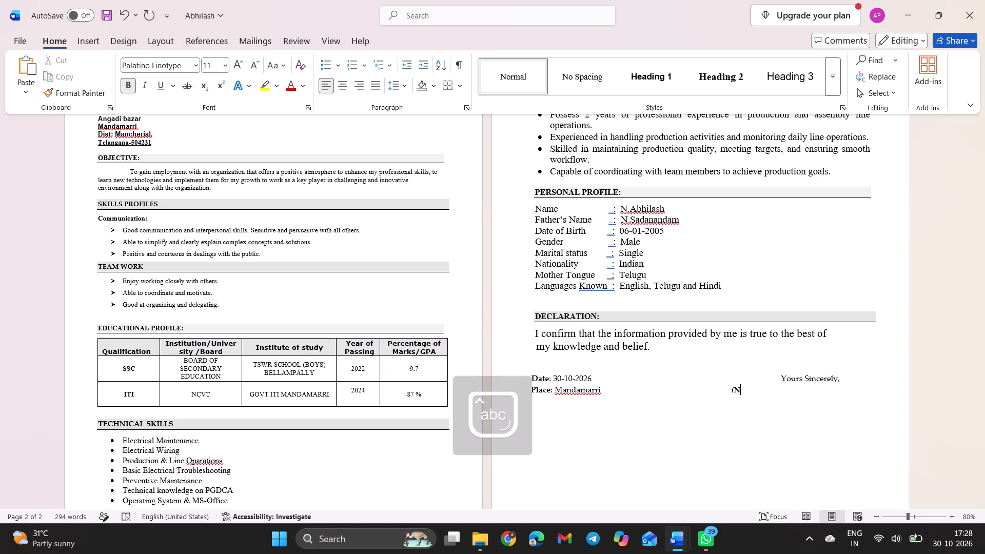
Complete the signature line with the resume owner's surname and capitalized first name after the initial N.
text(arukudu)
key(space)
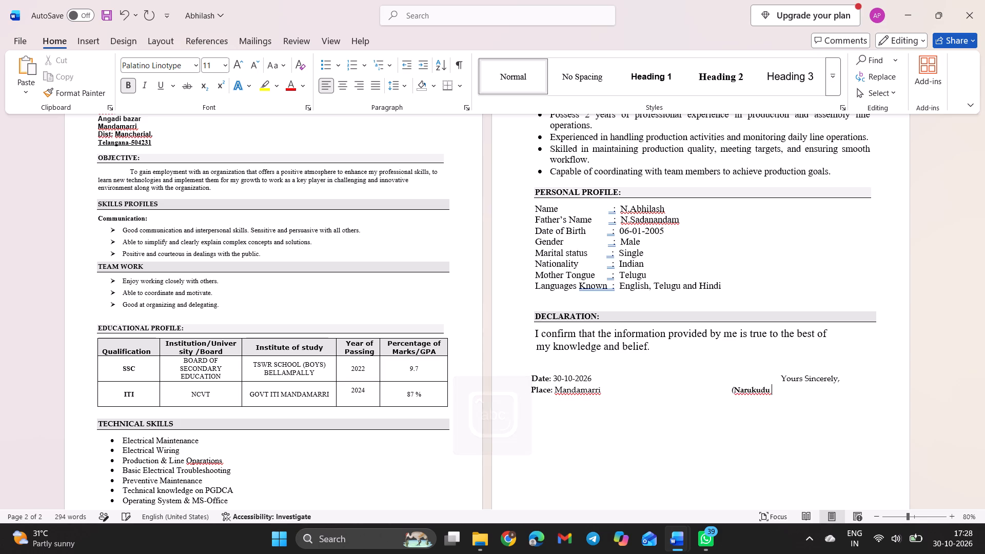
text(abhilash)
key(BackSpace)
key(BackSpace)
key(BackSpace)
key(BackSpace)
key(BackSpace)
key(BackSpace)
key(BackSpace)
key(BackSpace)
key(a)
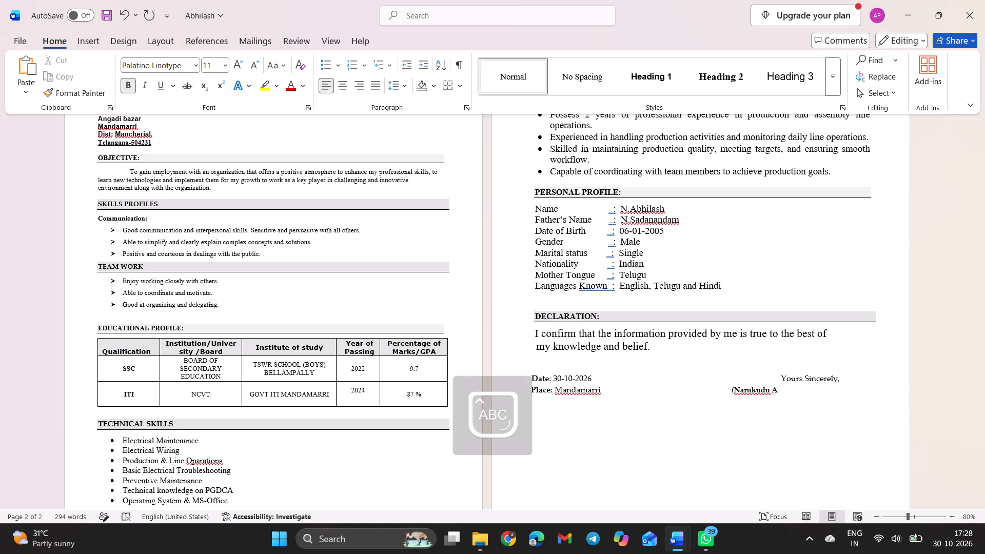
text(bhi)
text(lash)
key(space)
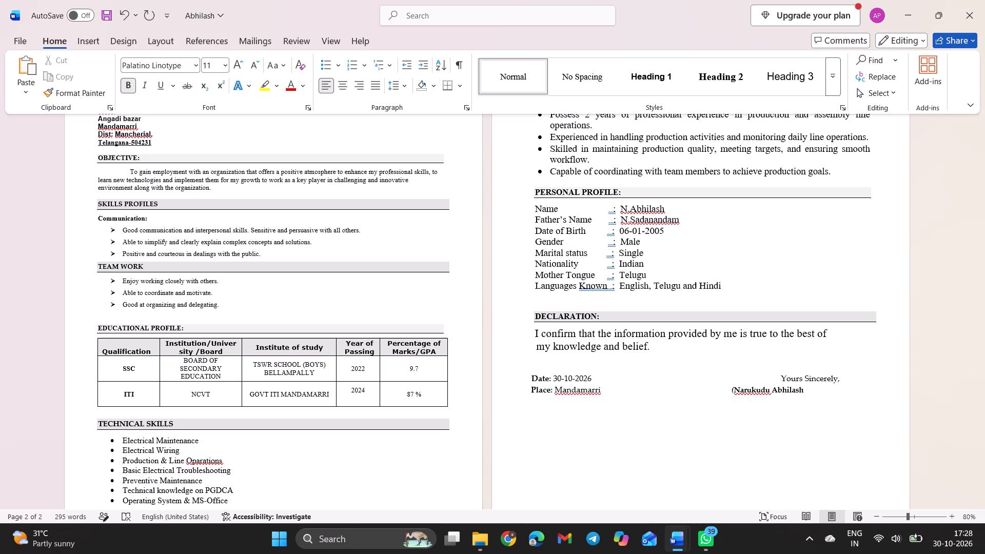
Close the signature name with a closing parenthesis.
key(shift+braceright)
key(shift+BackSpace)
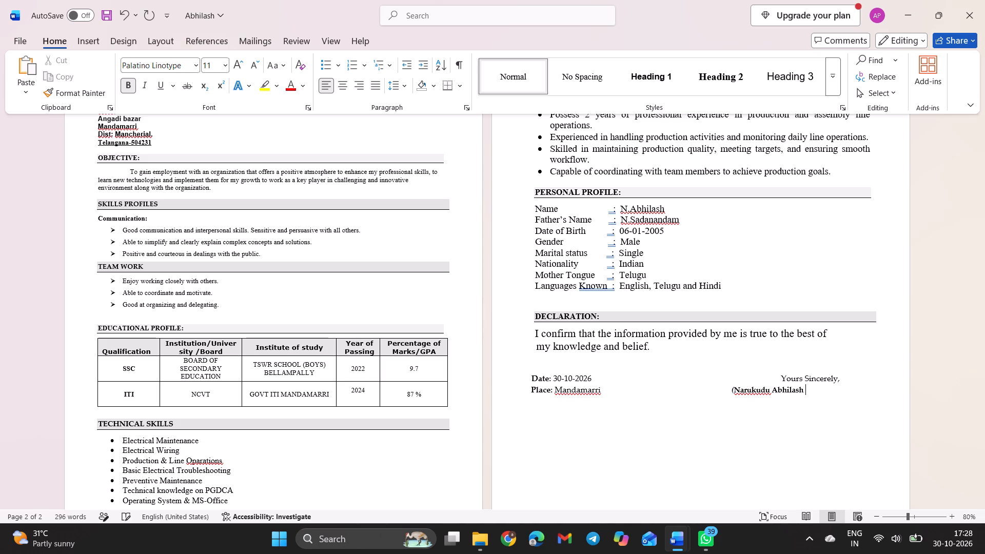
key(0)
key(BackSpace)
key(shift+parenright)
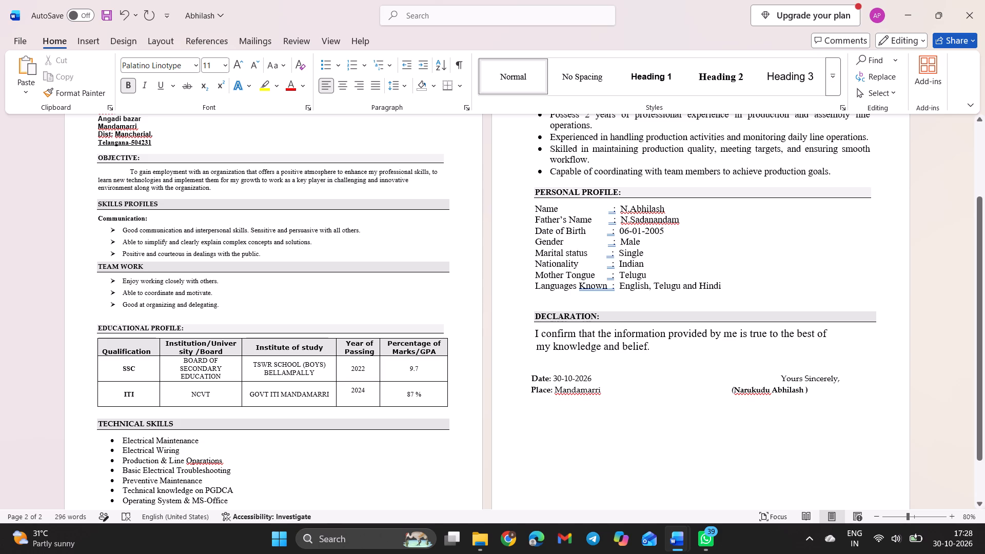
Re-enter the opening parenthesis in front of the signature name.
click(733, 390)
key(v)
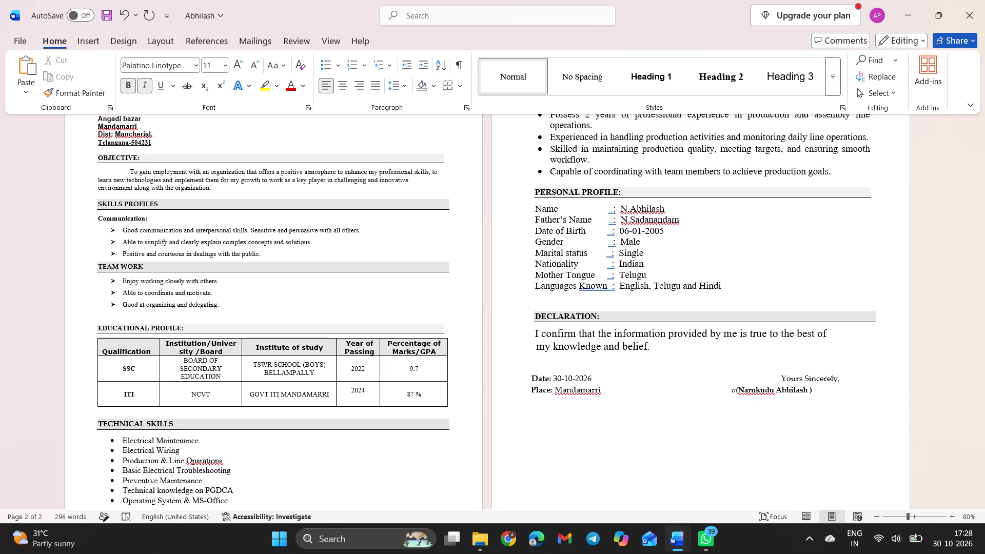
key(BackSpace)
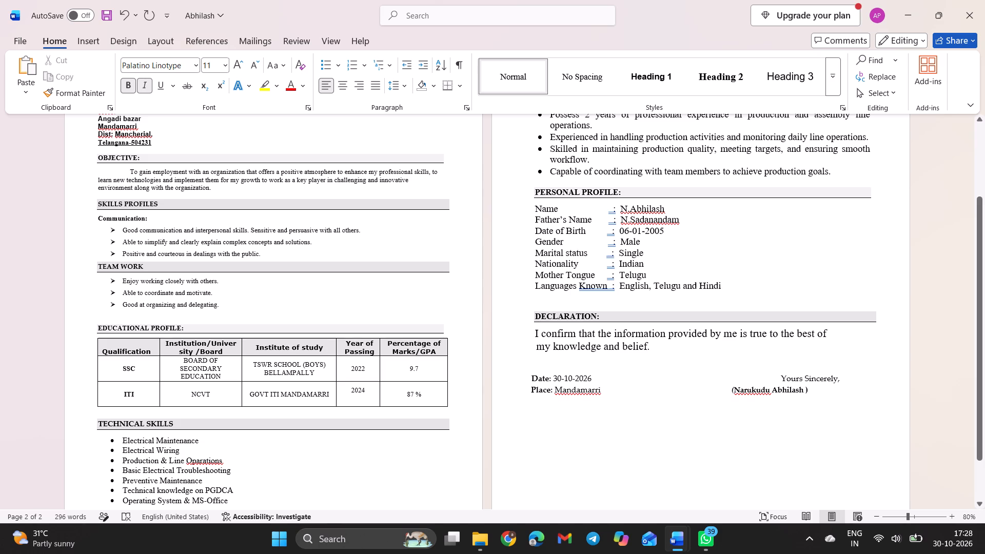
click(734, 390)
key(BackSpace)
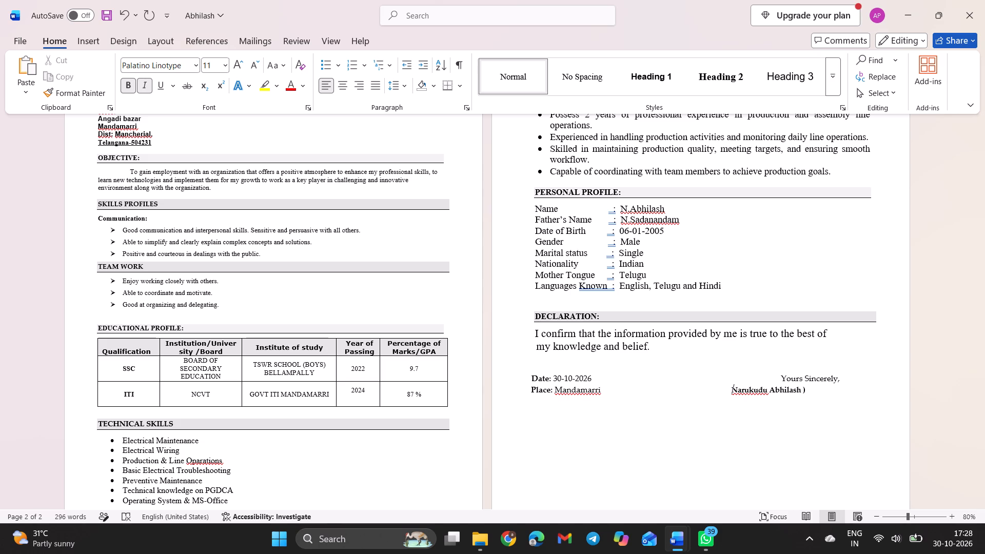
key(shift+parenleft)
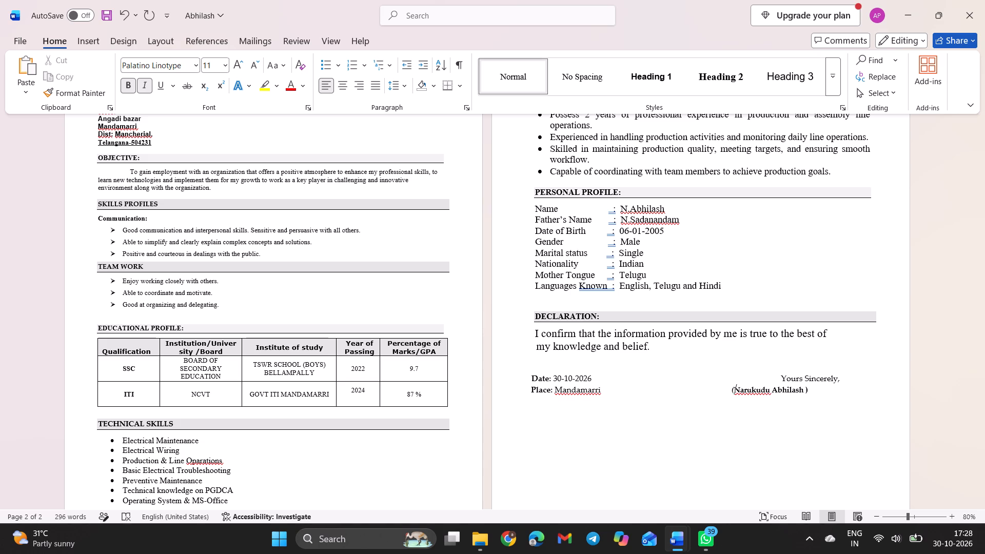
Delete the opening parenthesis, the first letters of the surname and a few of the spaces before them on the signature line.
click(754, 398)
key(BackSpace)
key(BackSpace)
key(BackSpace)
key(BackSpace)
key(BackSpace)
key(BackSpace)
key(BackSpace)
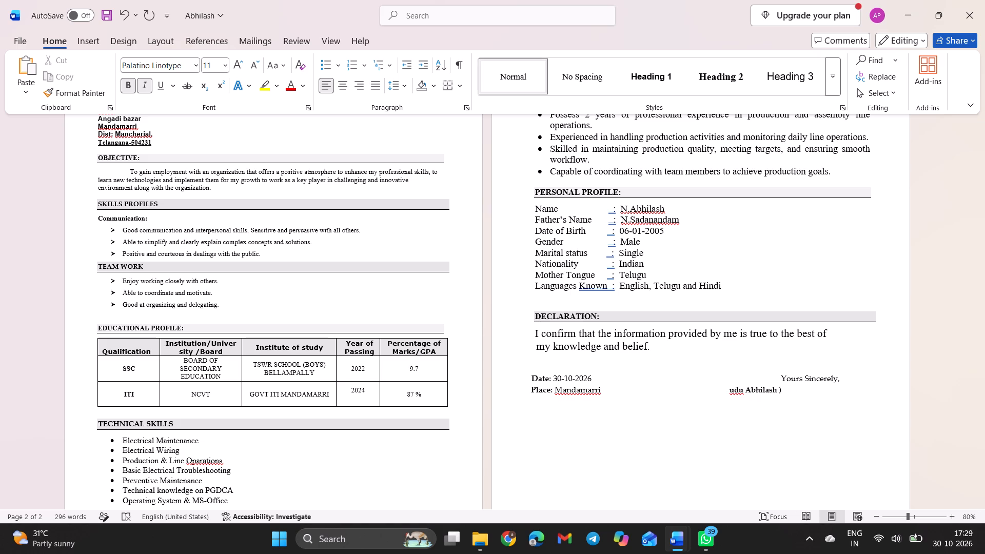
key(BackSpace)
key(BackSpace)
key(BackSpace)
key(BackSpace)
Indent the signature name further with eleven spaces, placing it closer beneath Yours Sincerely, and add an opening parenthesis before it.
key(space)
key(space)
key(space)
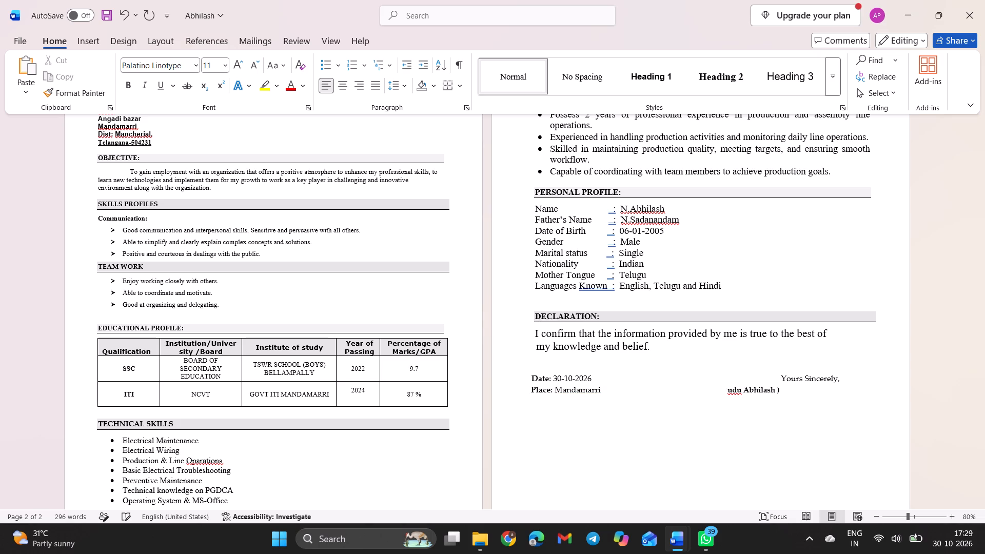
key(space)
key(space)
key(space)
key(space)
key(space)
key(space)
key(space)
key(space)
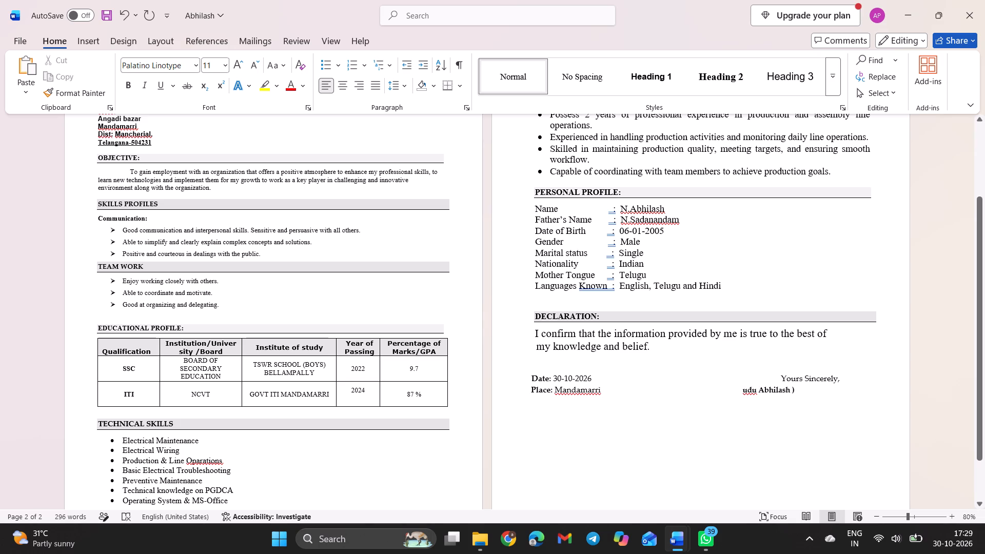
key(shift+parenleft)
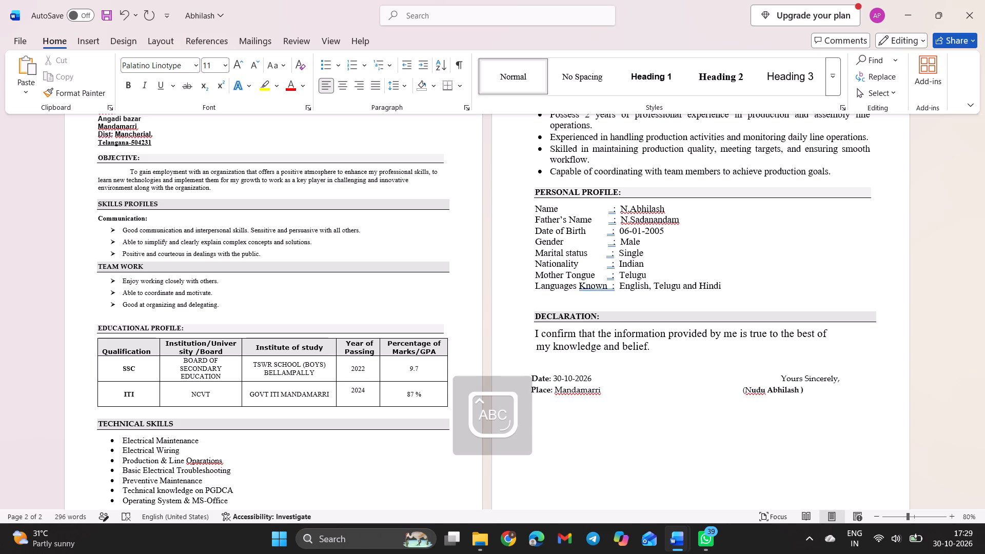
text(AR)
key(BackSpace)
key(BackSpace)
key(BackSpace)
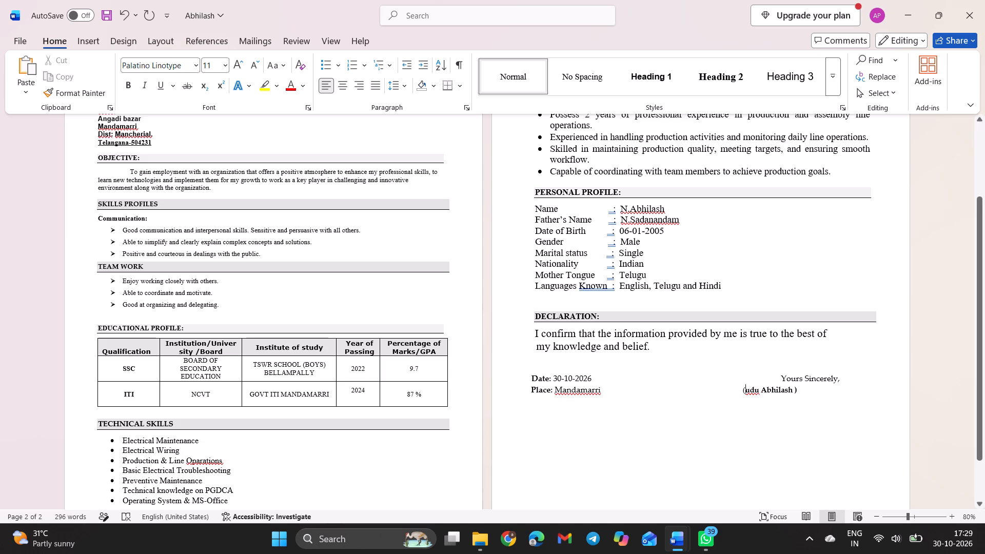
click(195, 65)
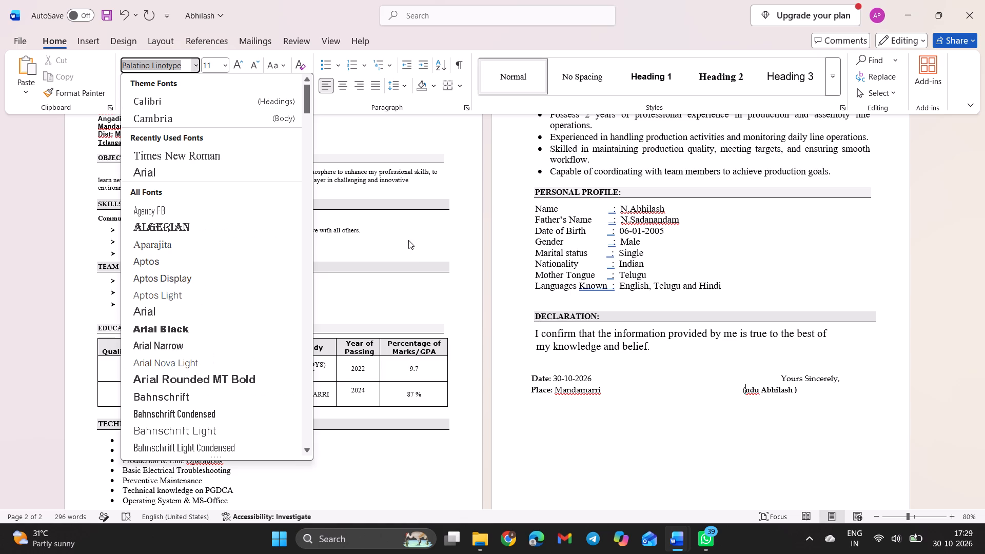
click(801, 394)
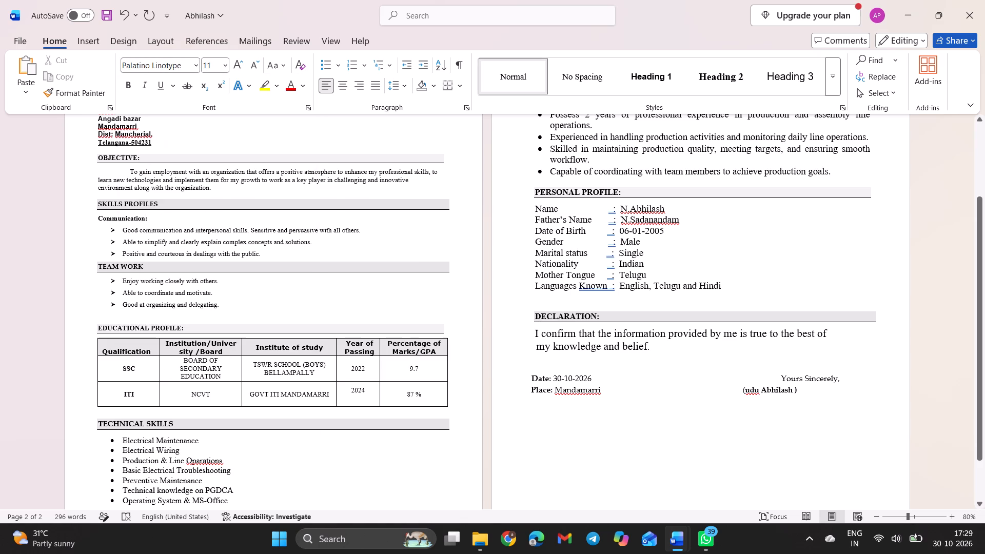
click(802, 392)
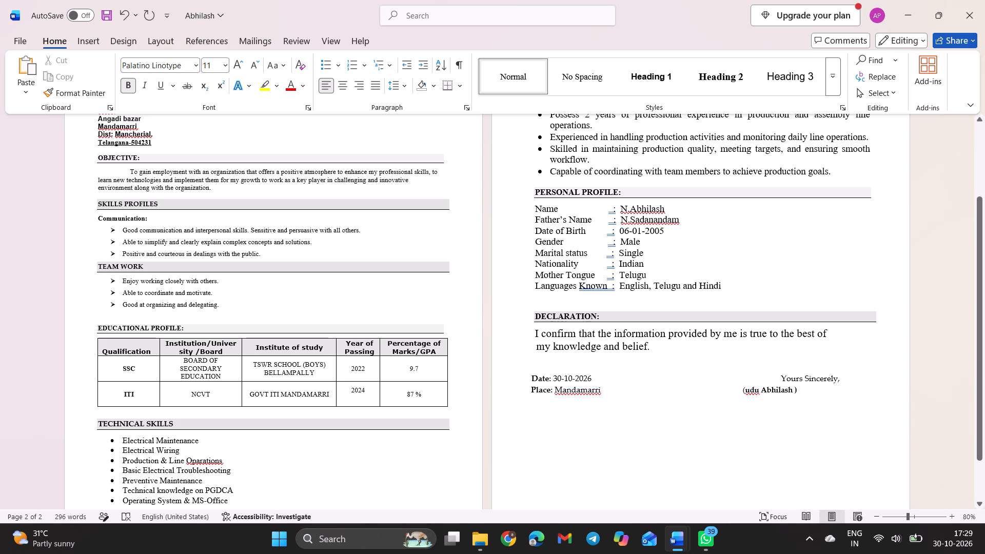
Replace the leftover surname letters on the signature line with the owner's full surname, followed by a space before the first name.
click(762, 389)
key(BackSpace)
key(BackSpace)
key(BackSpace)
key(BackSpace)
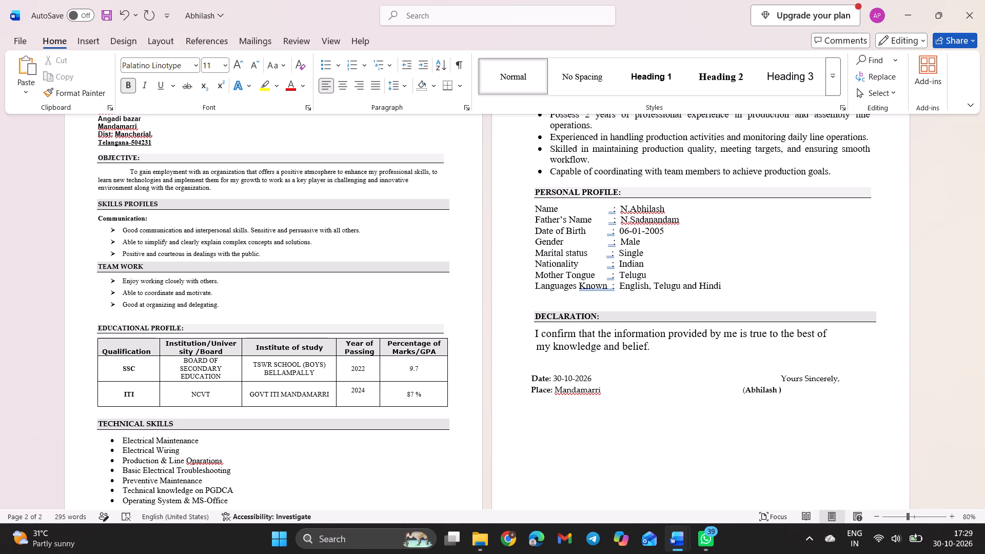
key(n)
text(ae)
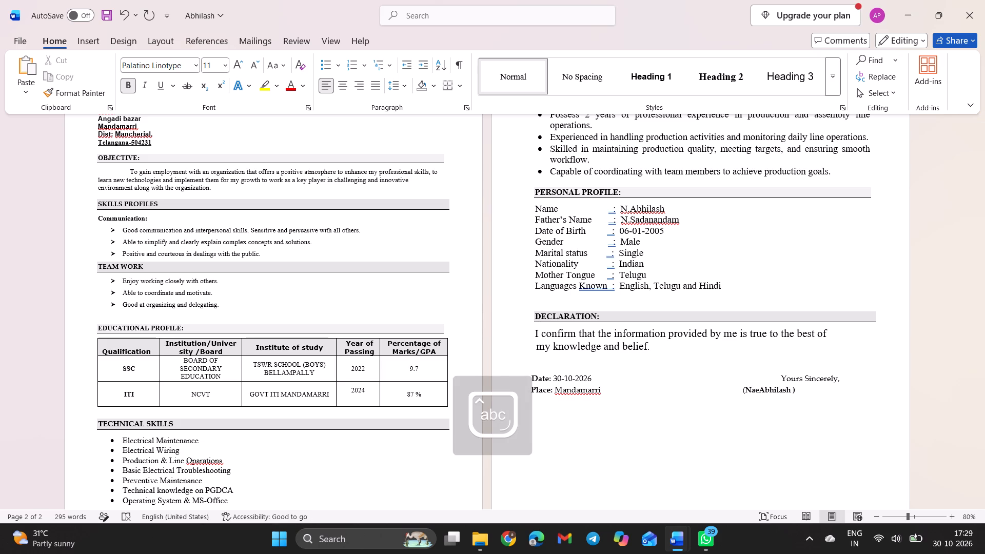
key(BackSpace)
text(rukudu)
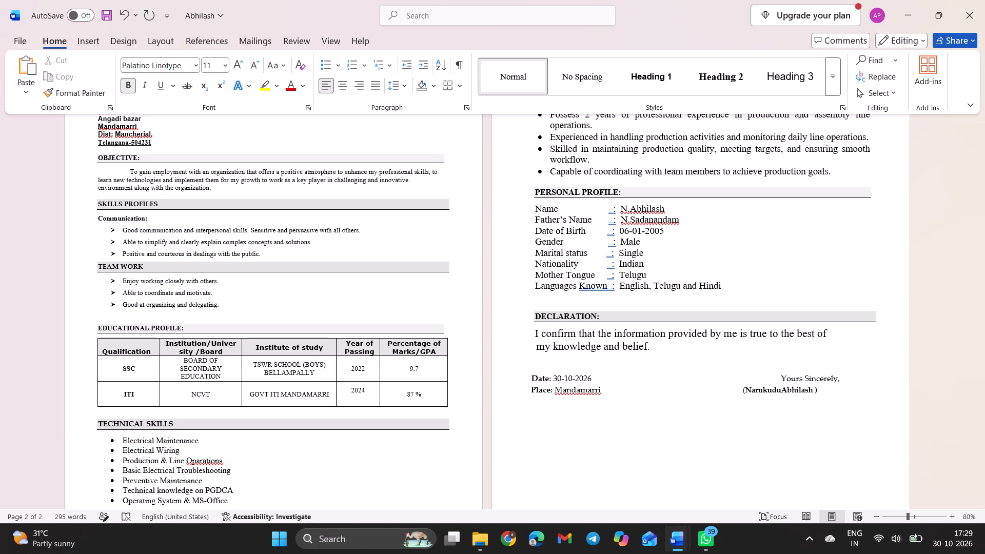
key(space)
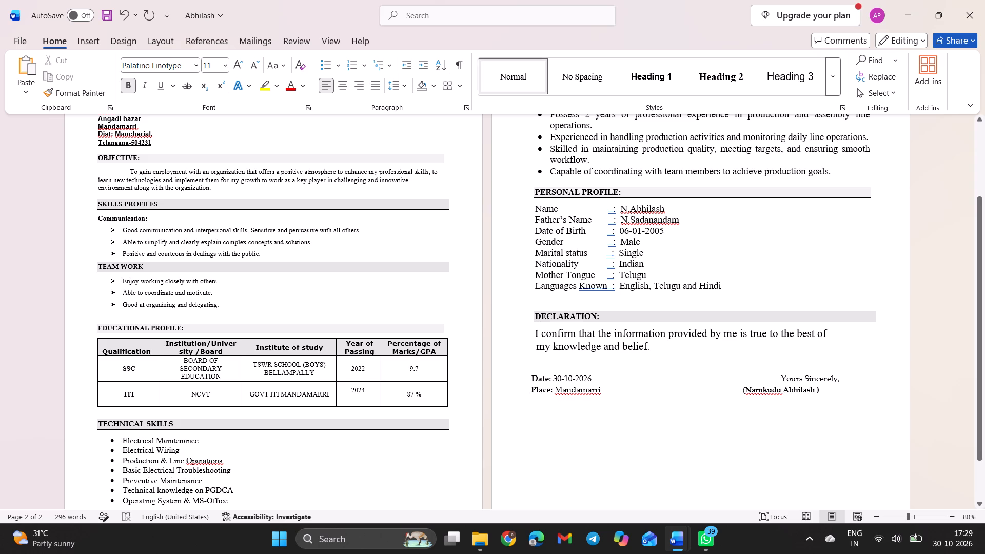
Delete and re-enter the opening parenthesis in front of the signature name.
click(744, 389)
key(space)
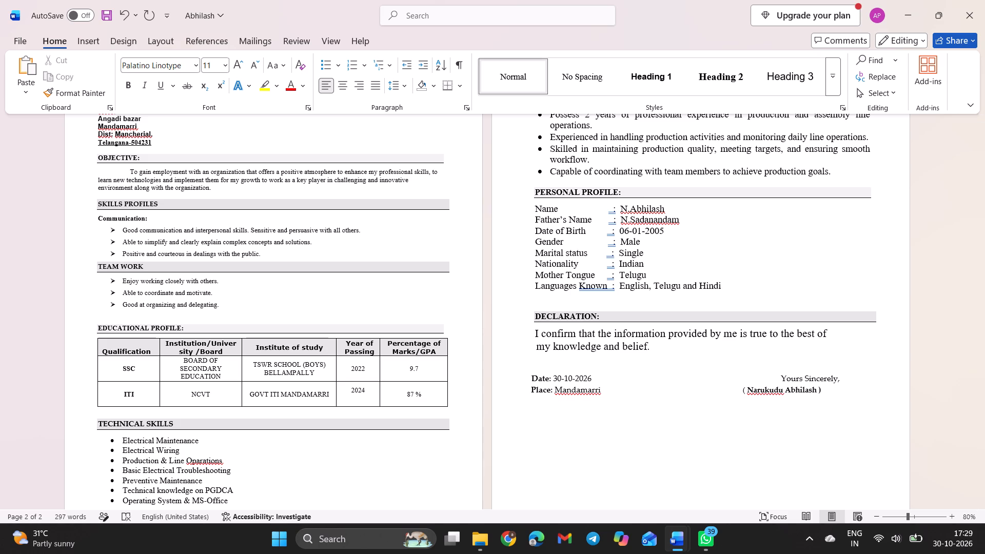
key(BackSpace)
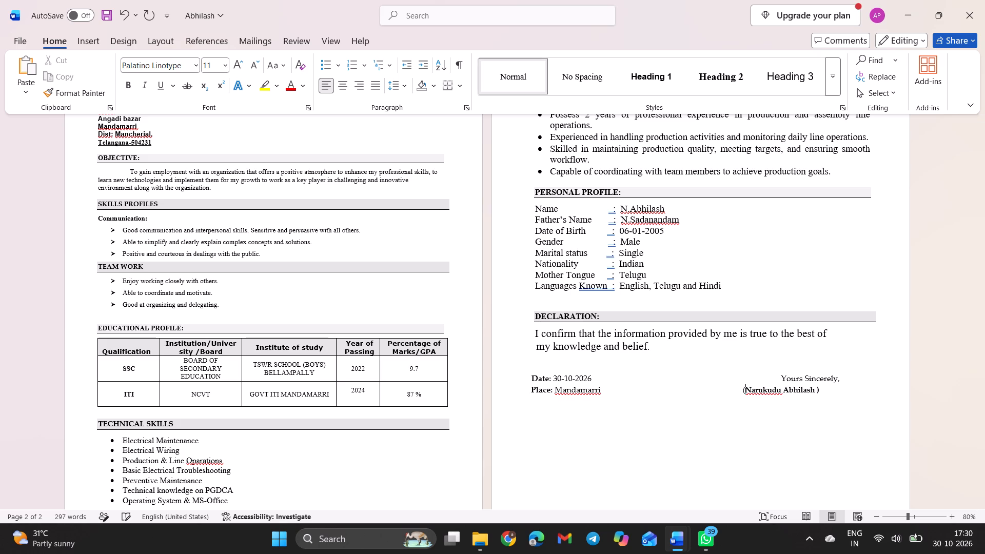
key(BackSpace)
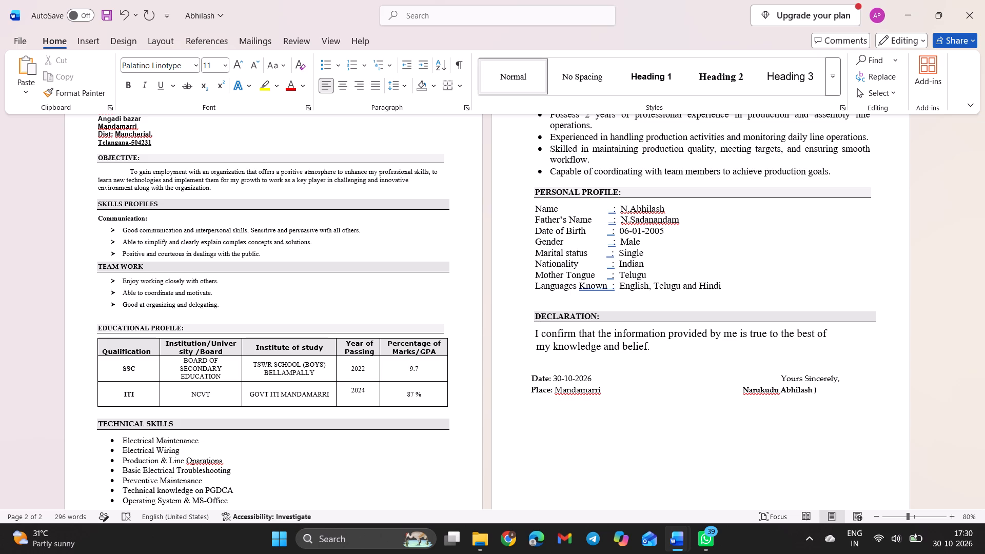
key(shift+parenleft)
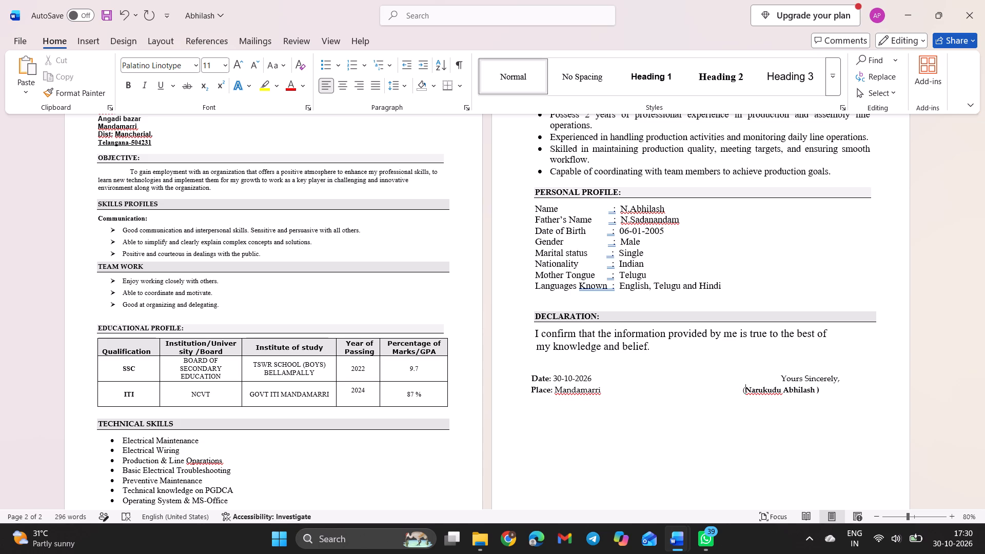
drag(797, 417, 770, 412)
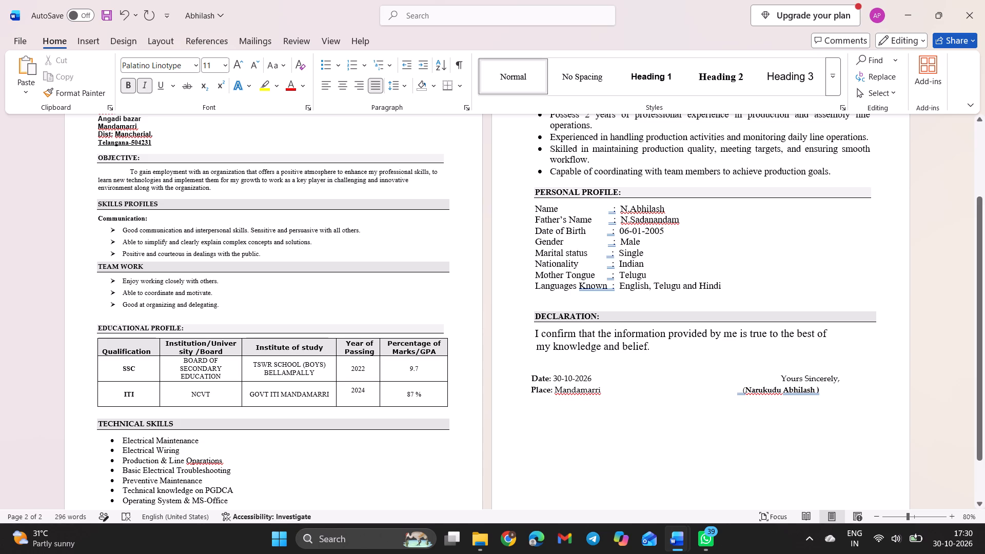
Insert a space between the opening parenthesis and the surname on the signature line.
click(745, 391)
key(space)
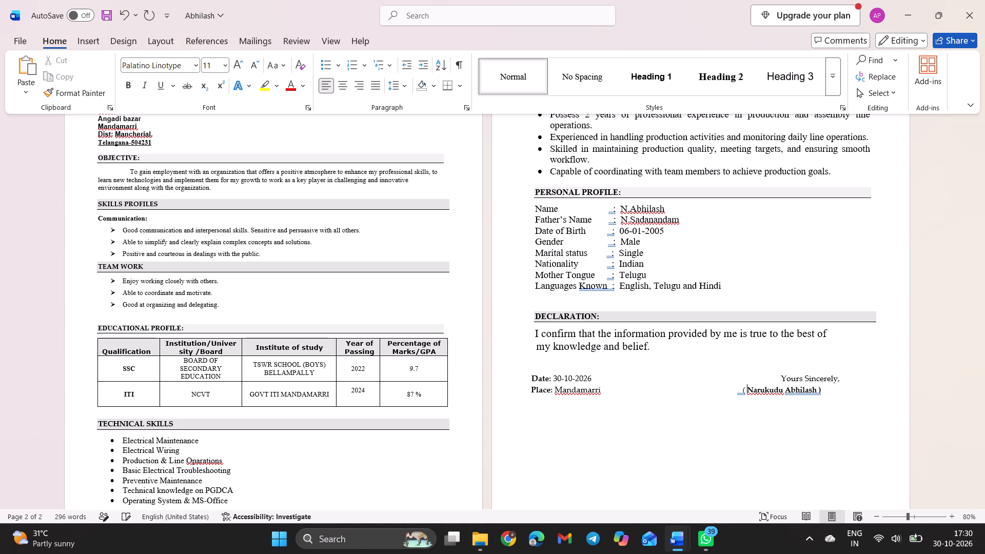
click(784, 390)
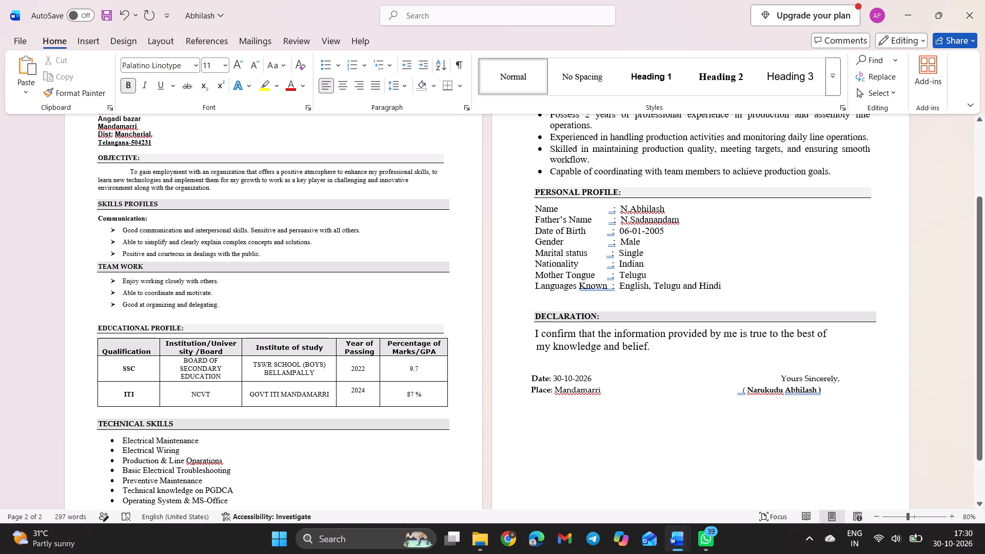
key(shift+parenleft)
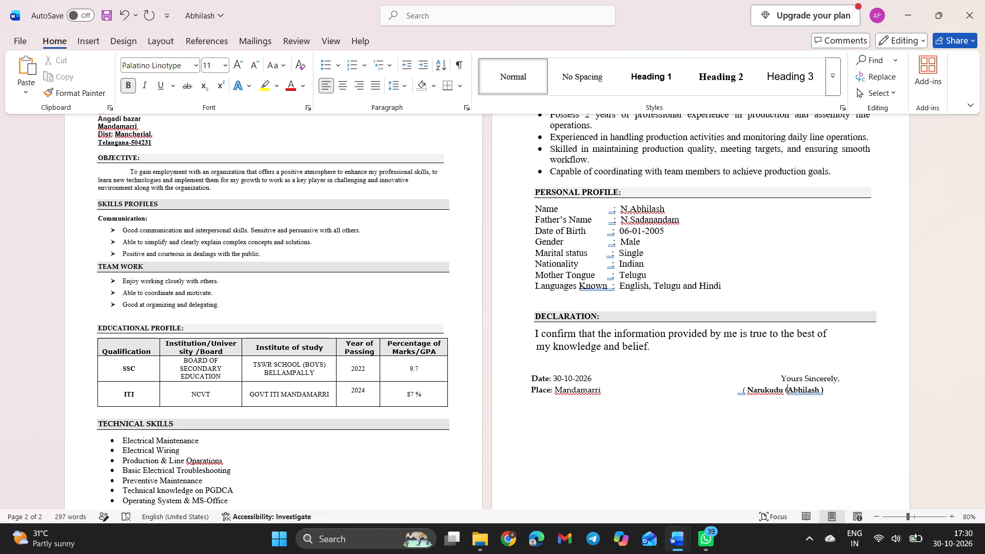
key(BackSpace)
Make the opening parenthesis of the signature name bold.
click(746, 391)
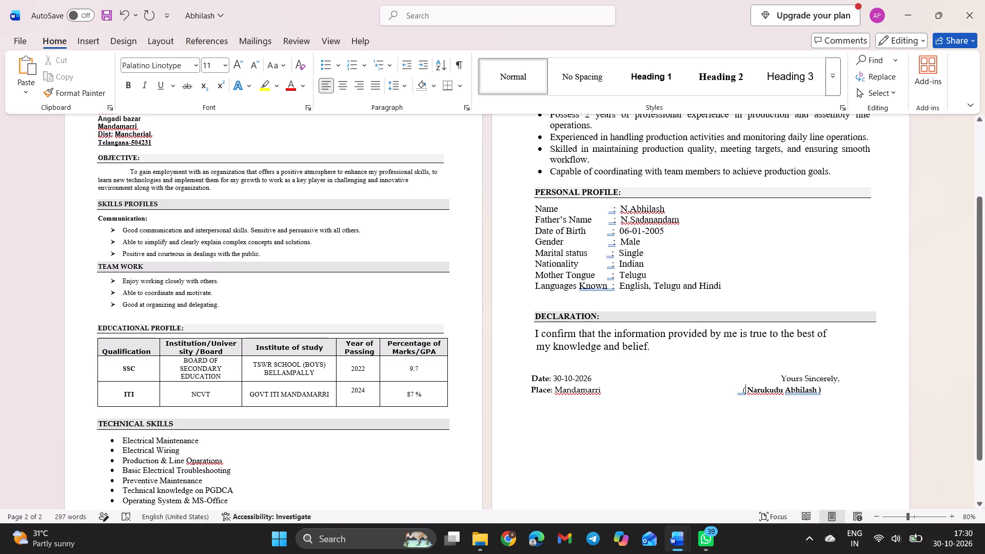
click(128, 85)
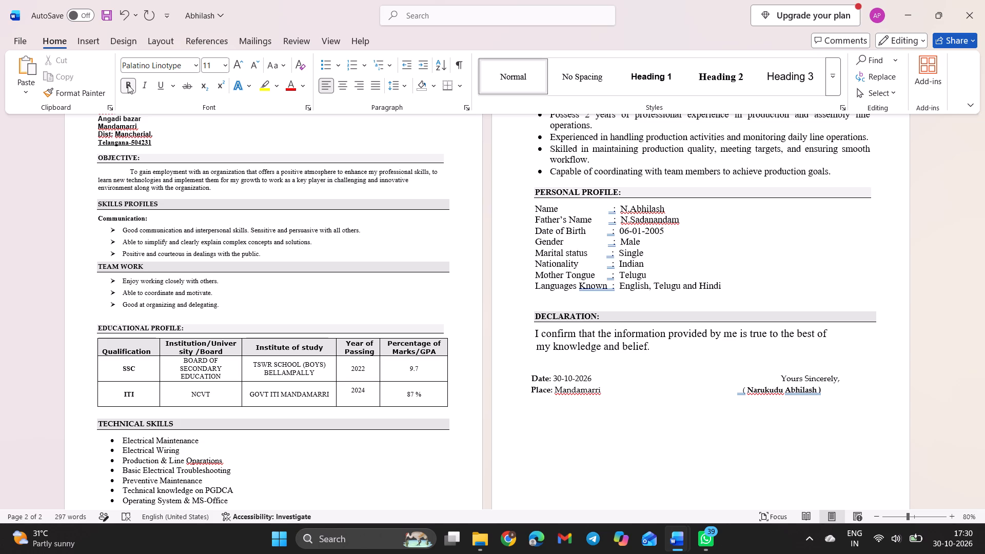
click(128, 85)
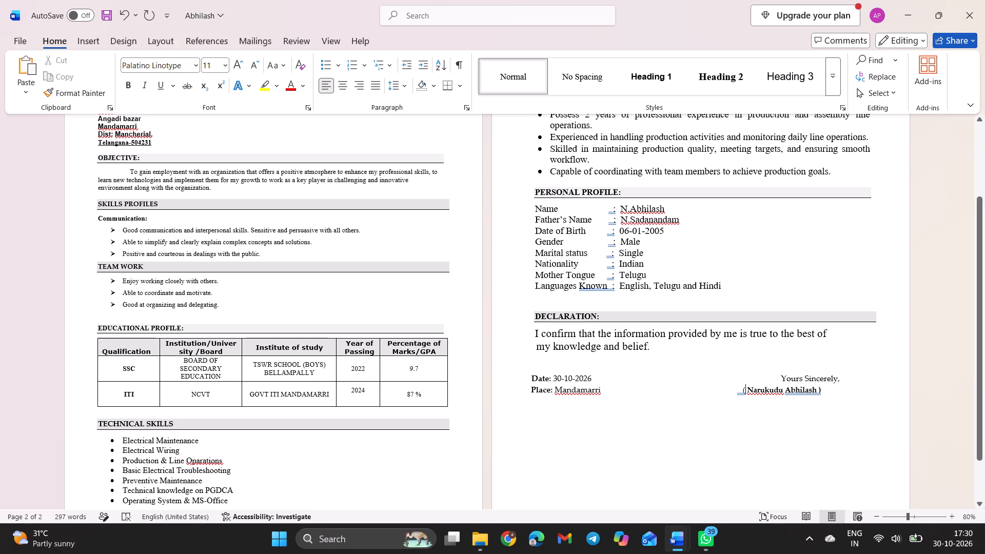
double_click(744, 388)
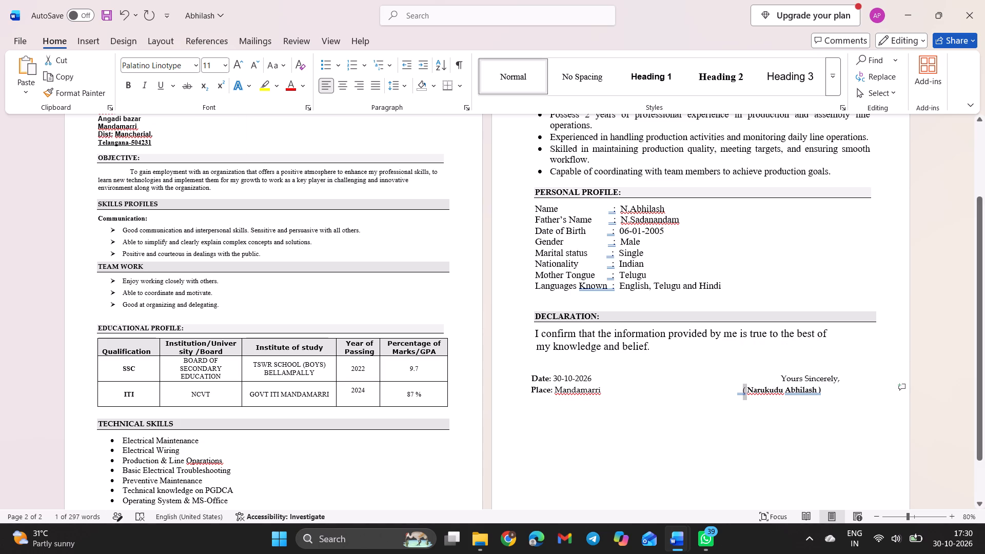
key(ctrl+b)
click(704, 384)
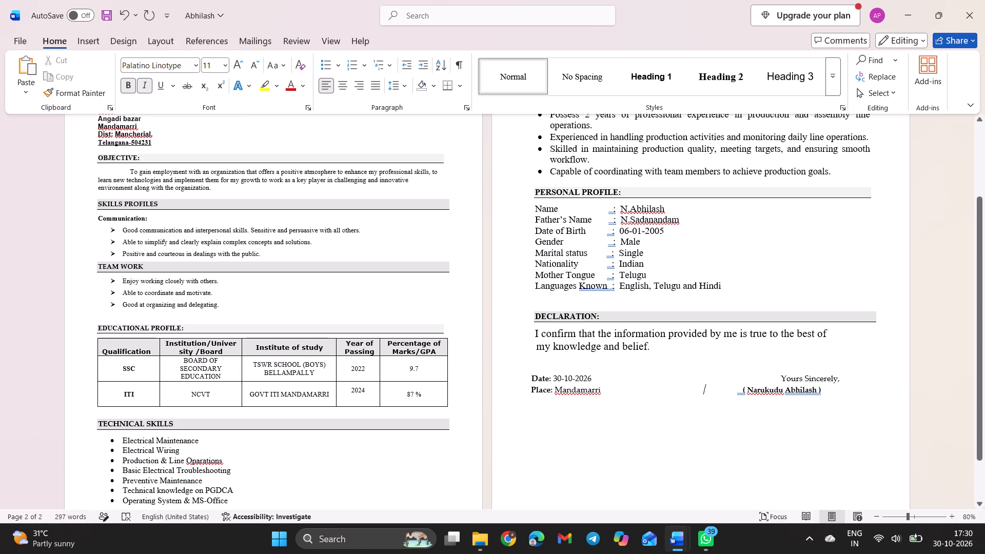
Indent the bracketed signature name with fifteen more spaces so it sits beneath Yours Sincerely.
click(742, 390)
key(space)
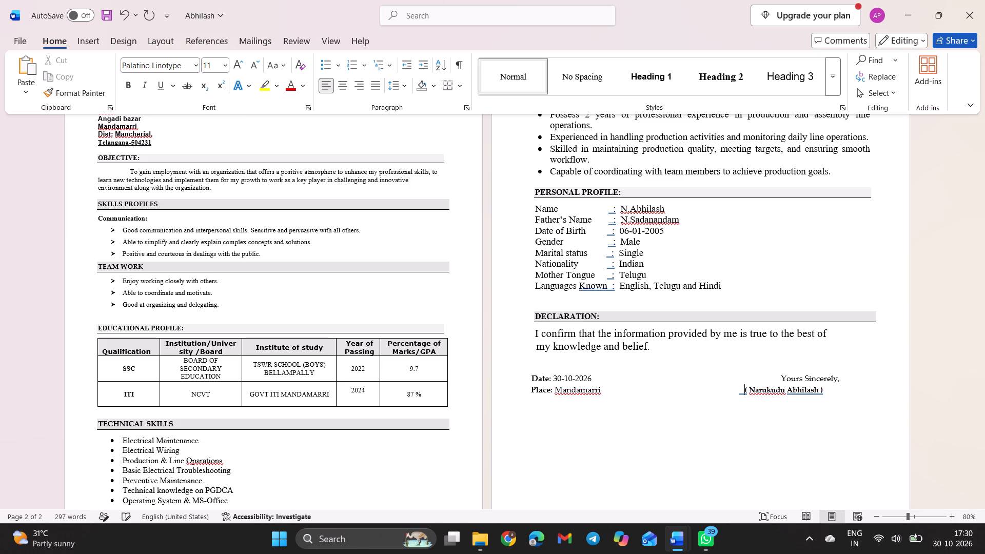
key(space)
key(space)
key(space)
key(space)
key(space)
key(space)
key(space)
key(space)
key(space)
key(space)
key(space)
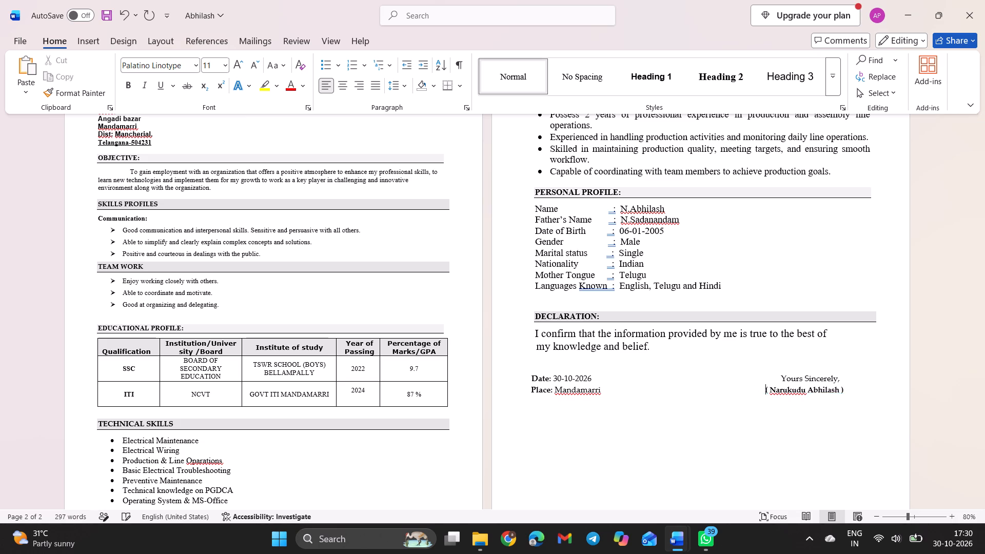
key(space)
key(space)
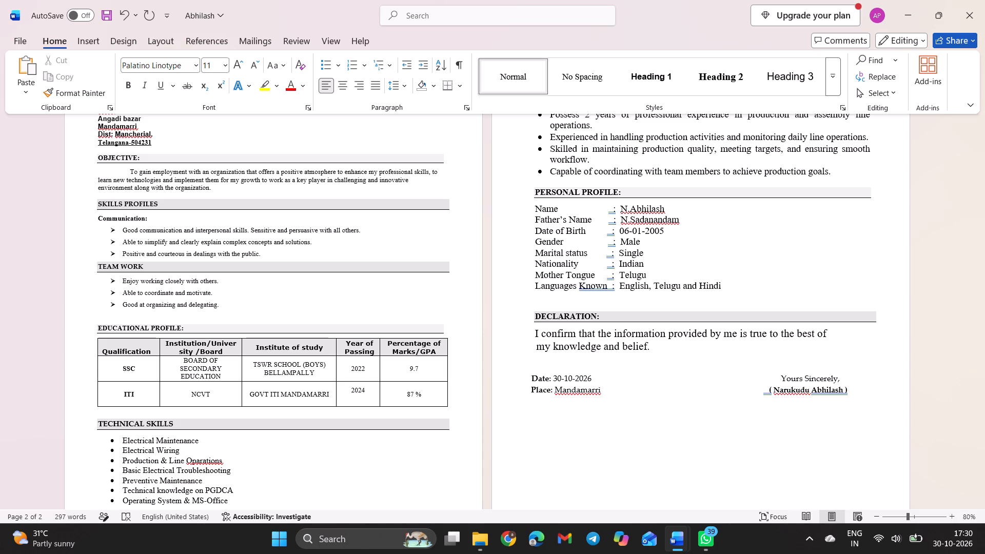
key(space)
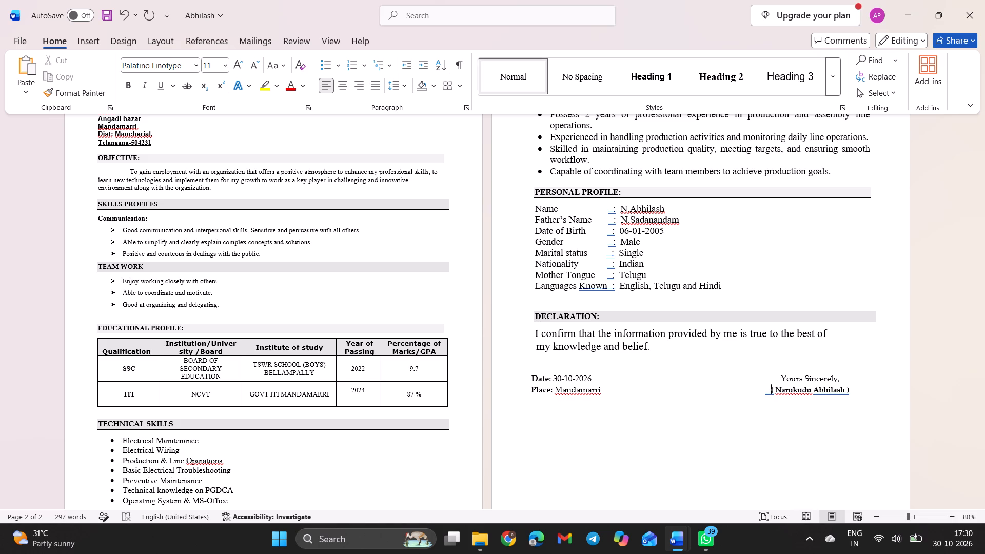
key(BackSpace)
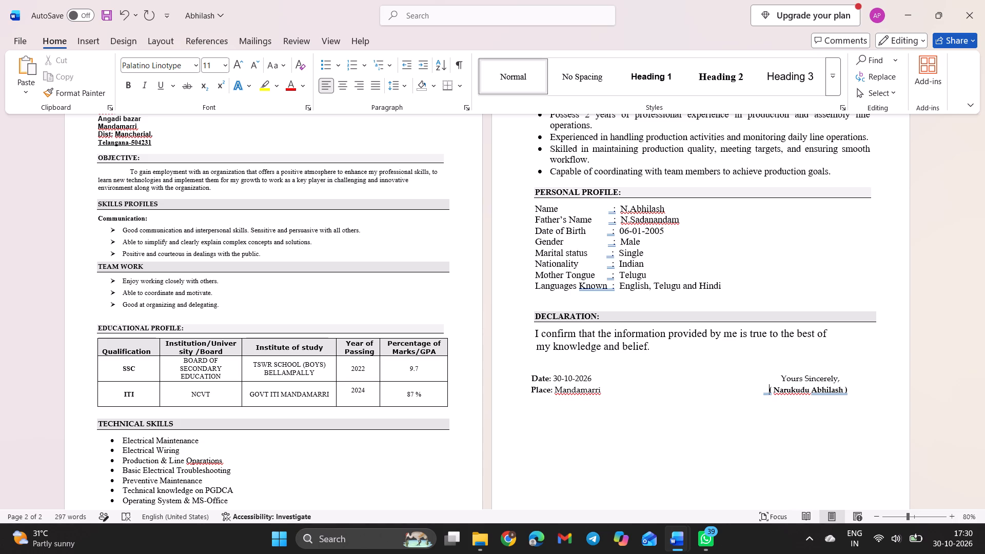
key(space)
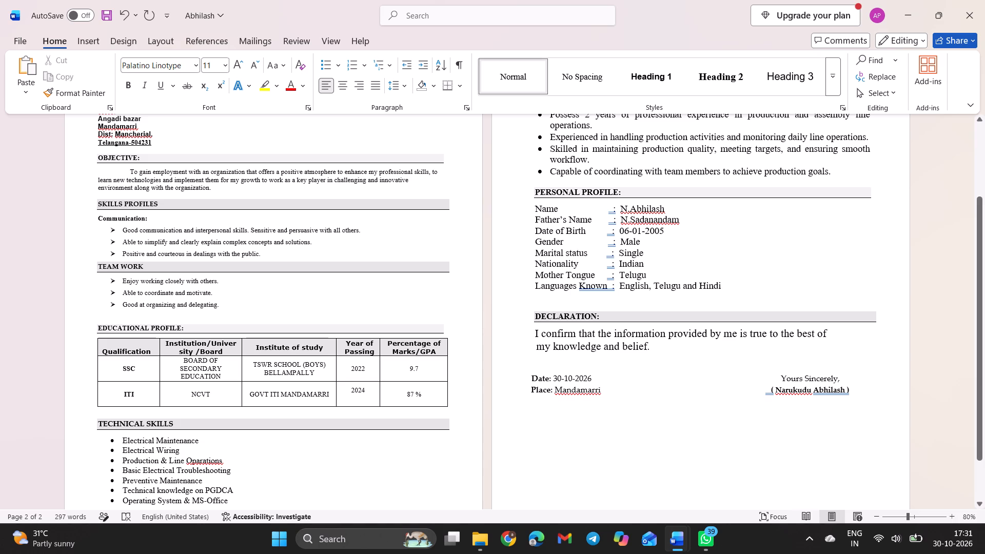
Add a space after the closing parenthesis of the signature name.
click(857, 390)
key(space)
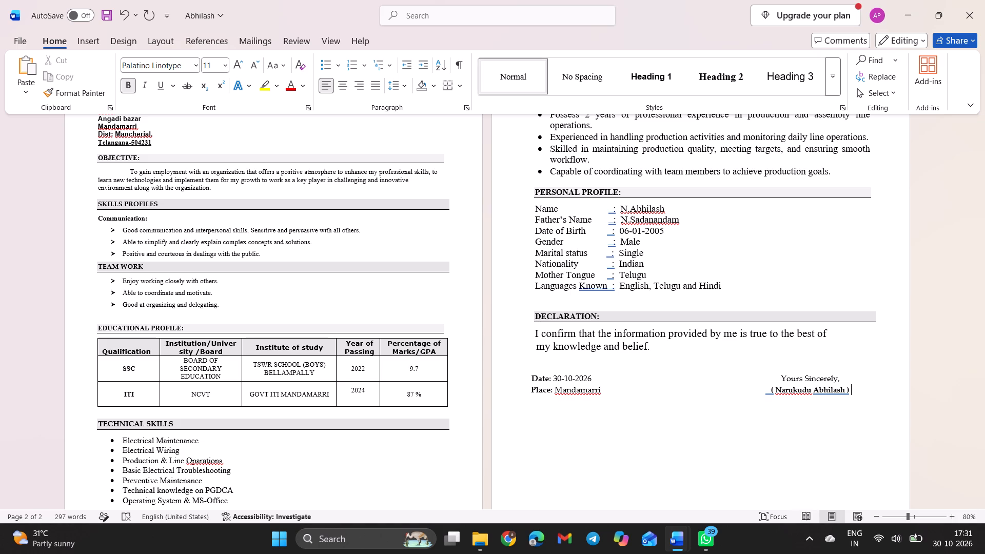
Save the resume document.
key(ctrl+s)
key(ctrl+s)
key(ctrl+s)
key(ctrl+s)
key(ctrl+s)
key(ctrl+s)
key(ctrl+s)
key(ctrl+s)
key(ctrl+s)
key(ctrl+s)
key(ctrl+s)
key(ctrl+s)
key(ctrl+s)
key(ctrl+s)
key(ctrl+s)
key(ctrl+s)
key(ctrl+s)
key(ctrl+s)
key(ctrl+s)
key(ctrl+s)
key(ctrl+s)
key(ctrl+s)
key(ctrl+s)
key(ctrl+s)
key(ctrl+s)
key(ctrl+s)
key(ctrl+s)
key(ctrl+s)
key(ctrl+s)
key(ctrl+s)
key(ctrl+s)
key(ctrl+s)
Save the resume document again with the completed signature block.
triple_click(107, 14)
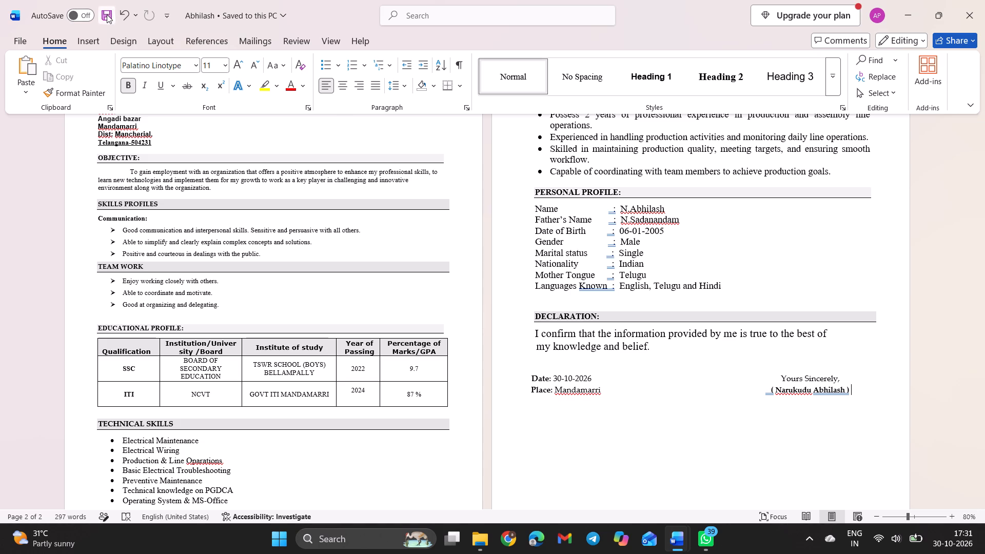
click(107, 14)
Review both resume pages from the heading down to the technical skills list and the signature block.
click(279, 314)
scroll(279, 314, up, 12)
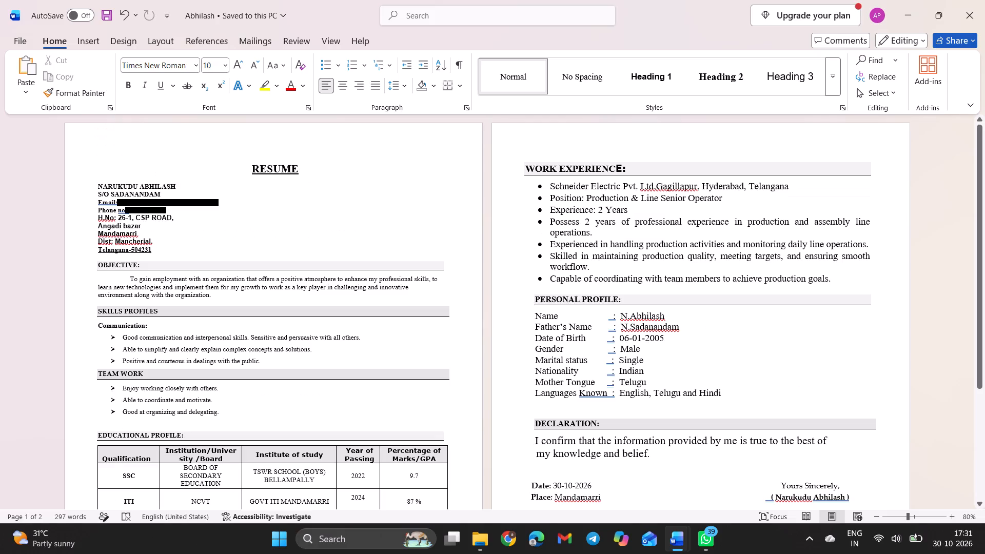
scroll(231, 240, down, 1)
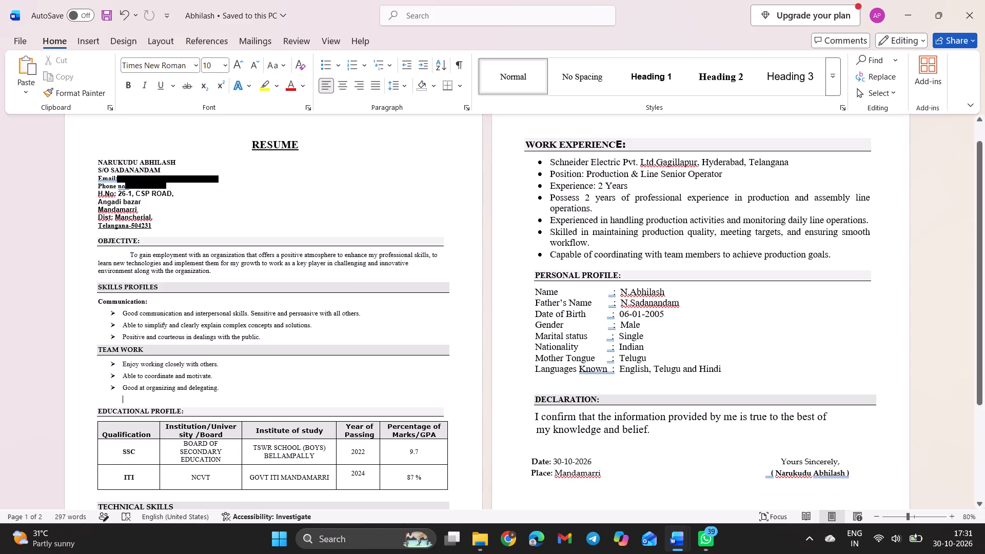
scroll(231, 240, down, 1)
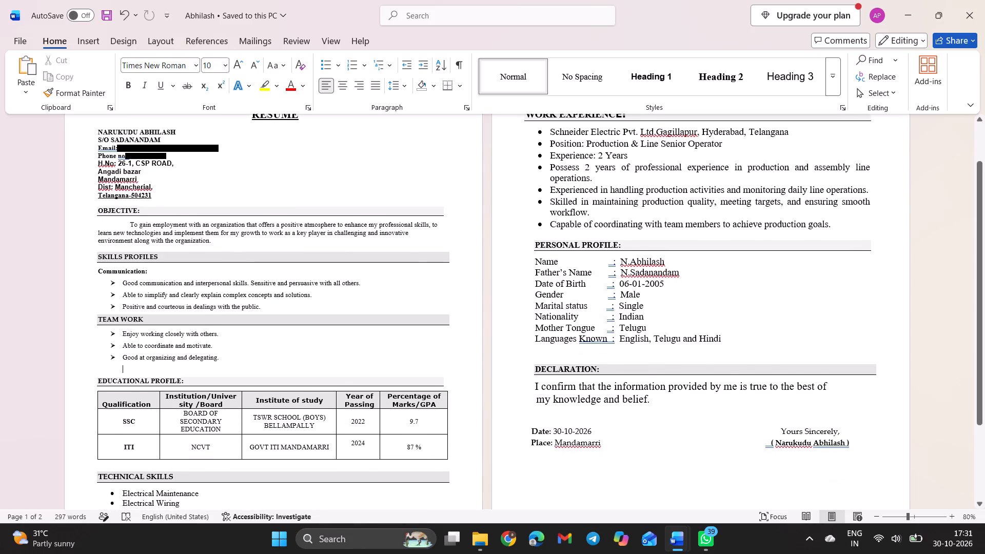
scroll(231, 240, down, 1)
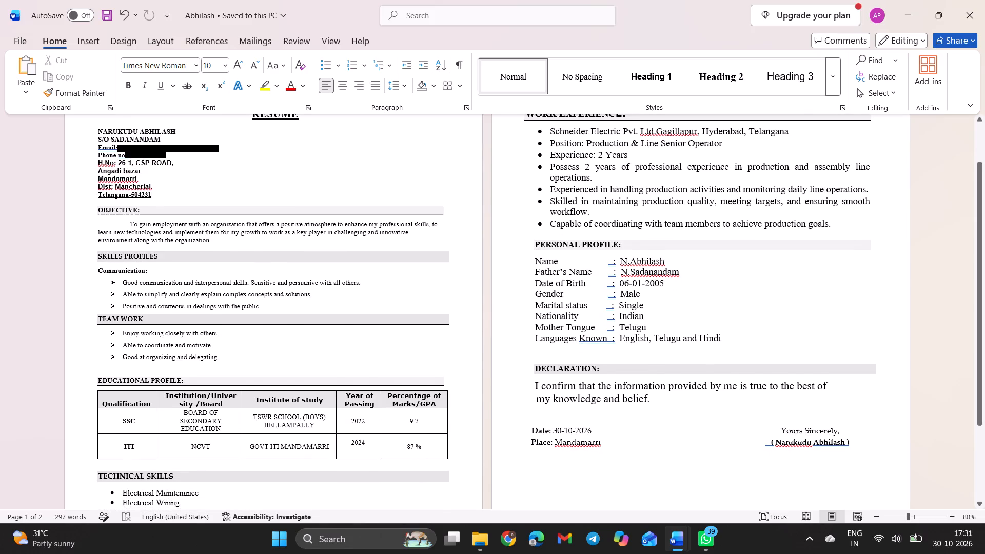
scroll(251, 244, down, 1)
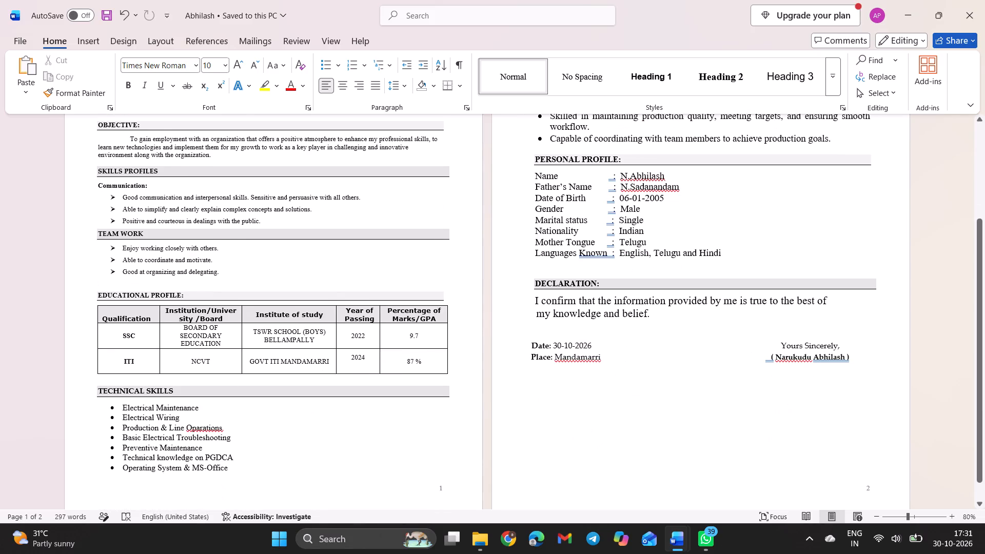
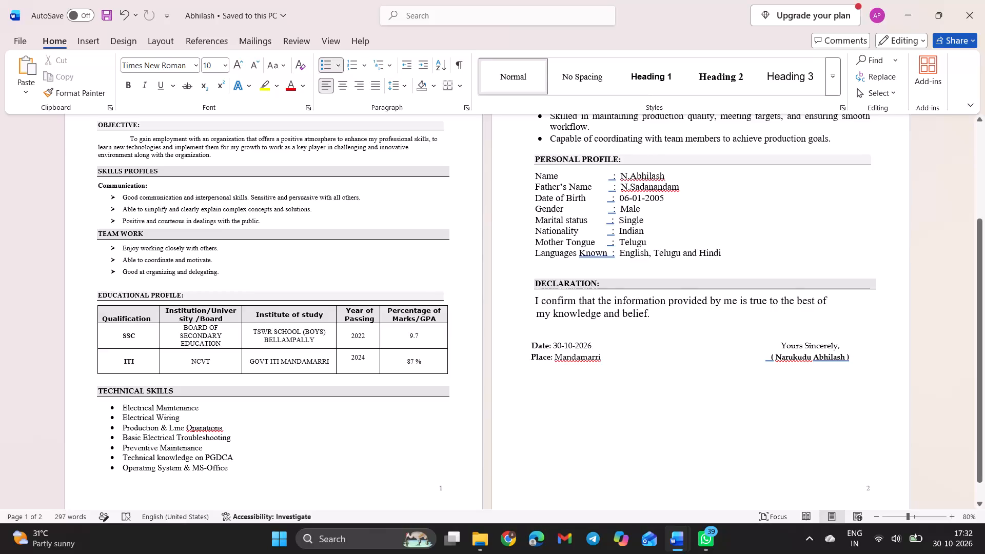
Enlarge the text of the whole Objective paragraph by one font-size step.
scroll(164, 199, up, 1)
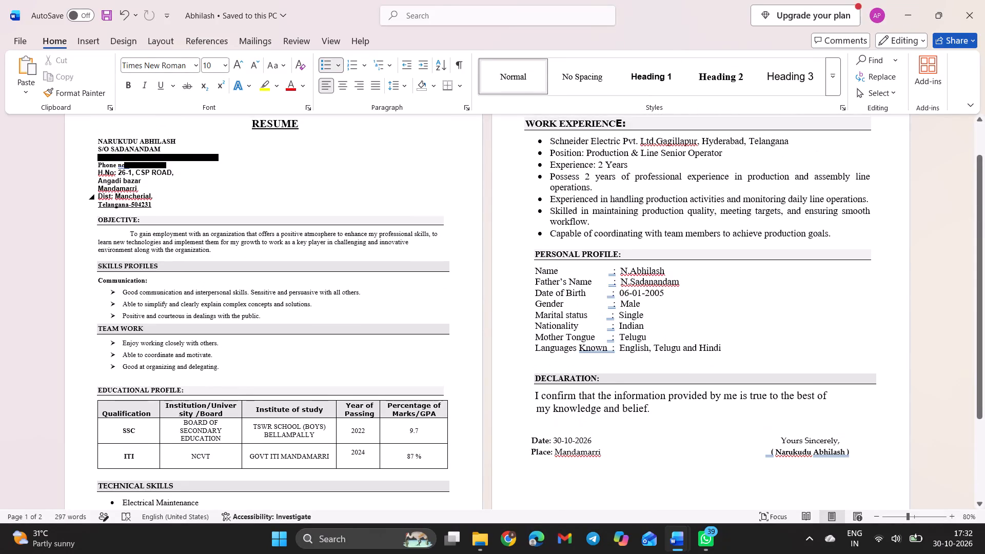
scroll(164, 199, up, 1)
drag(129, 235, 201, 253)
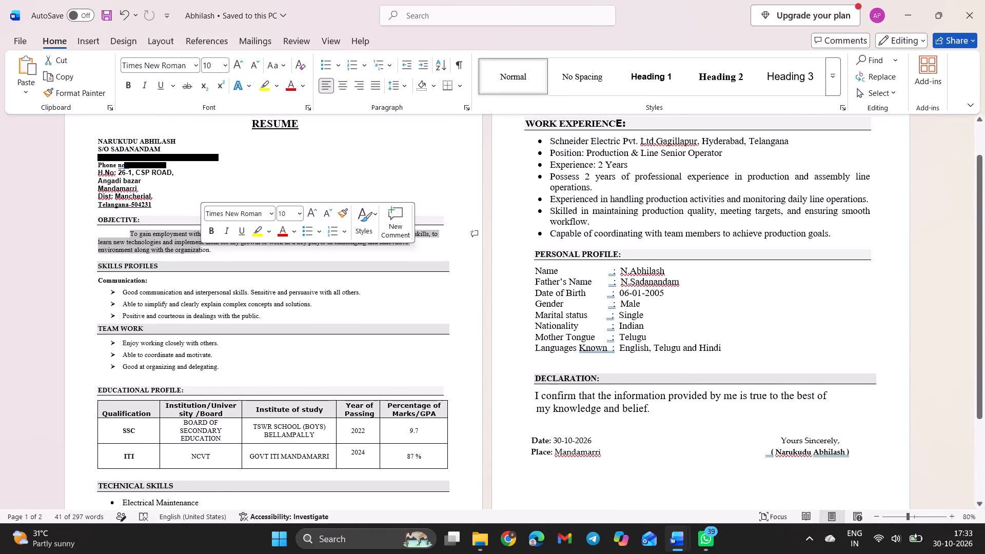
click(211, 249)
drag(211, 249, 128, 233)
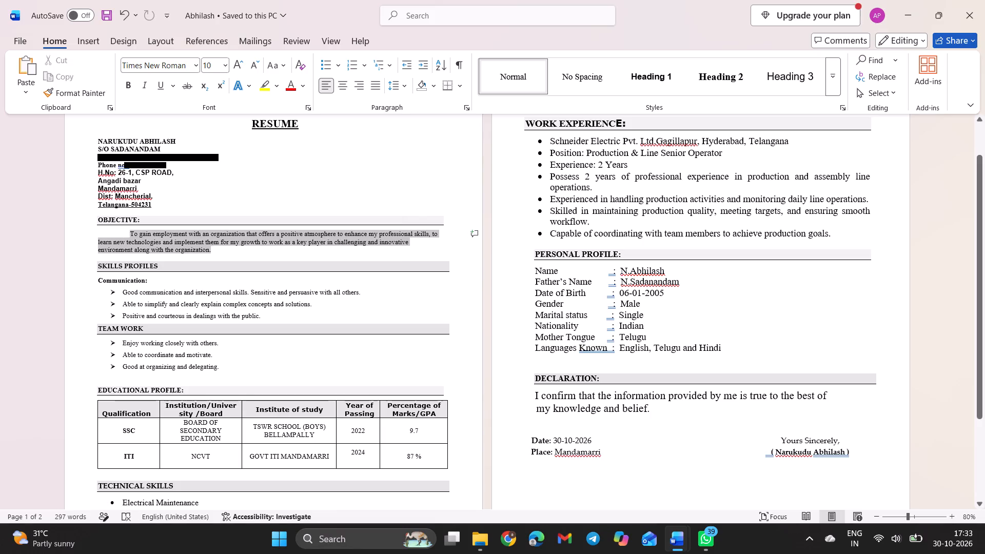
drag(128, 233, 131, 234)
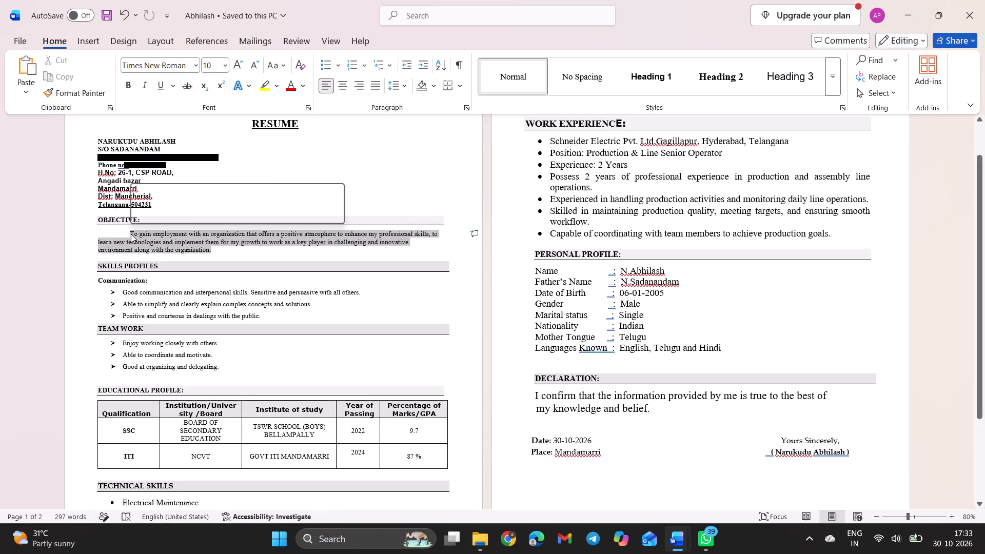
key(ctrl+shift+period)
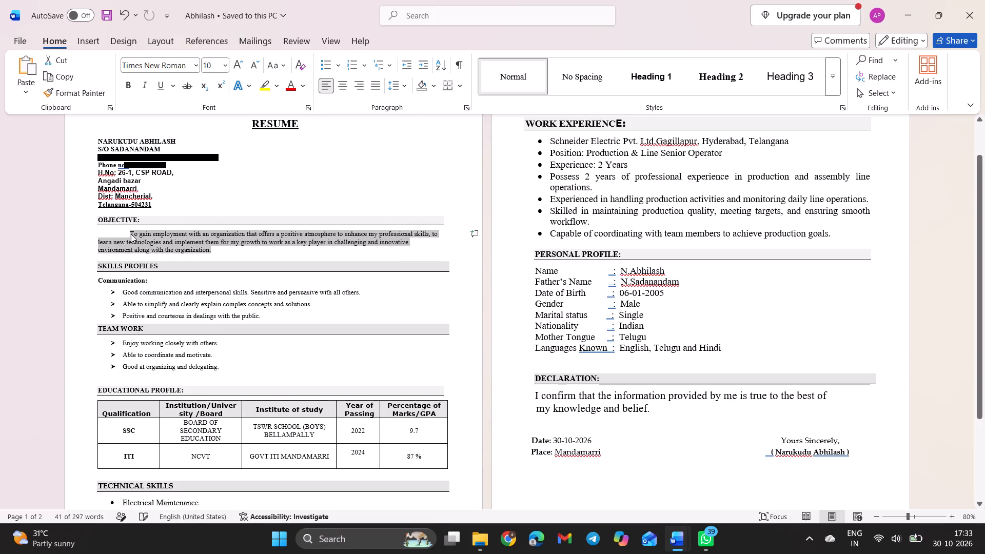
click(192, 264)
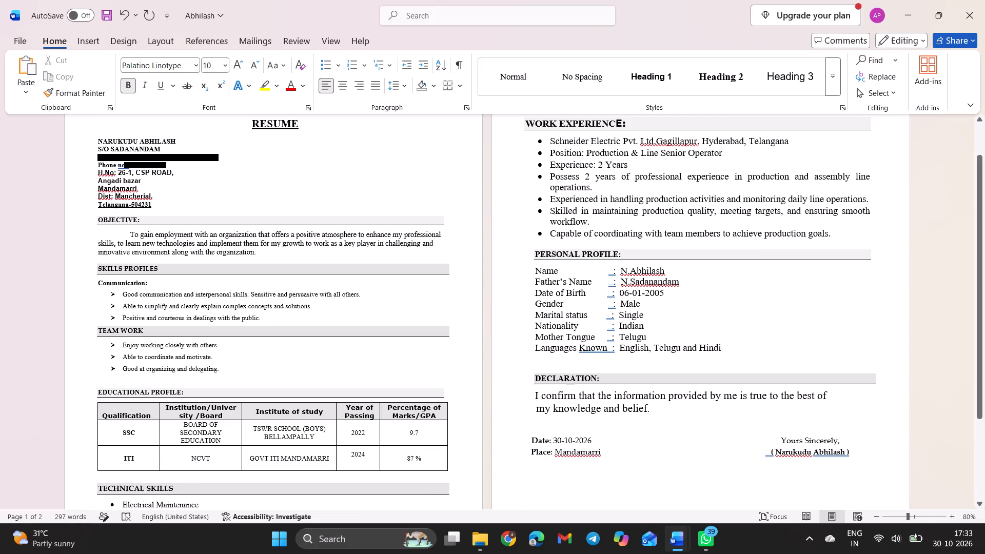
Increase the Communication subheading under Skills Profiles to 11 pt.
drag(101, 283, 152, 279)
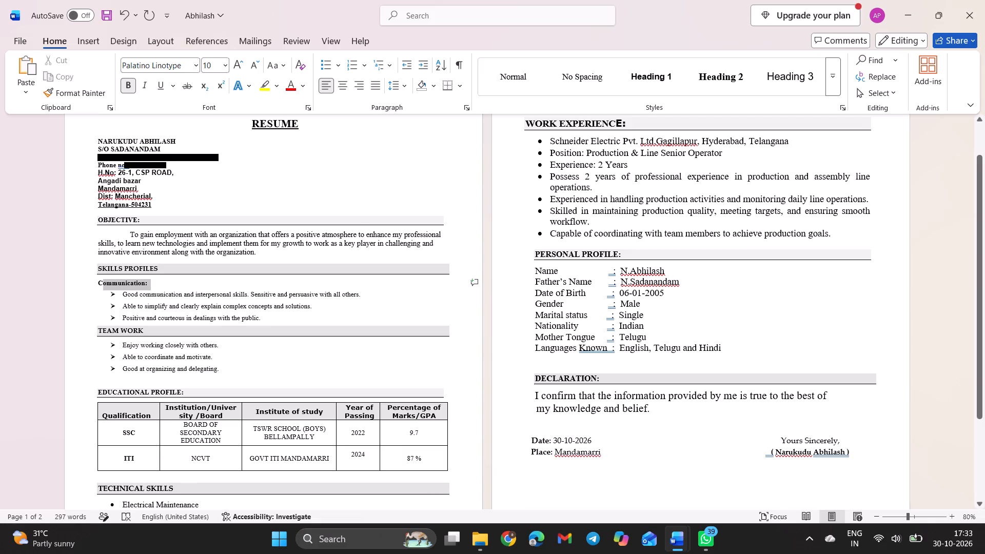
drag(152, 279, 152, 280)
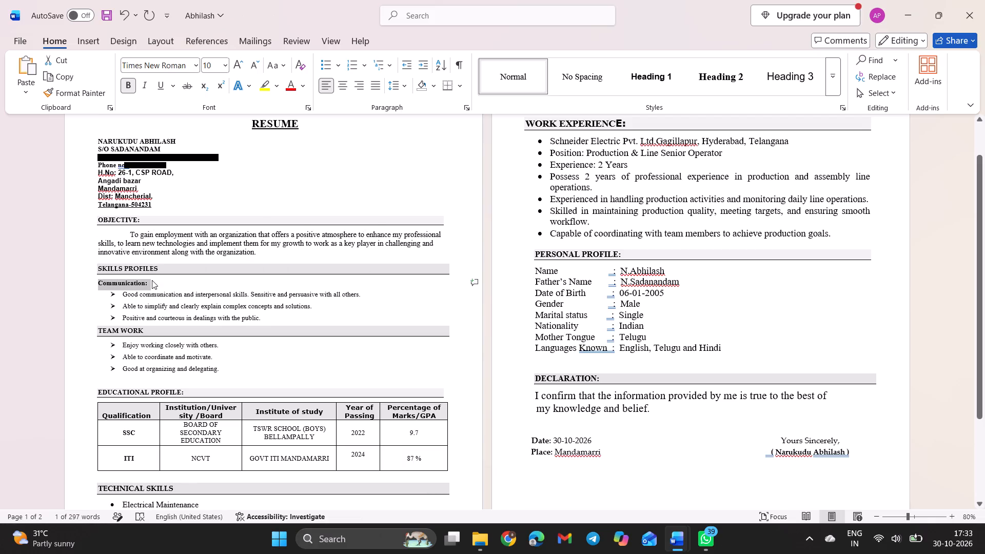
key(ctrl+shift+period)
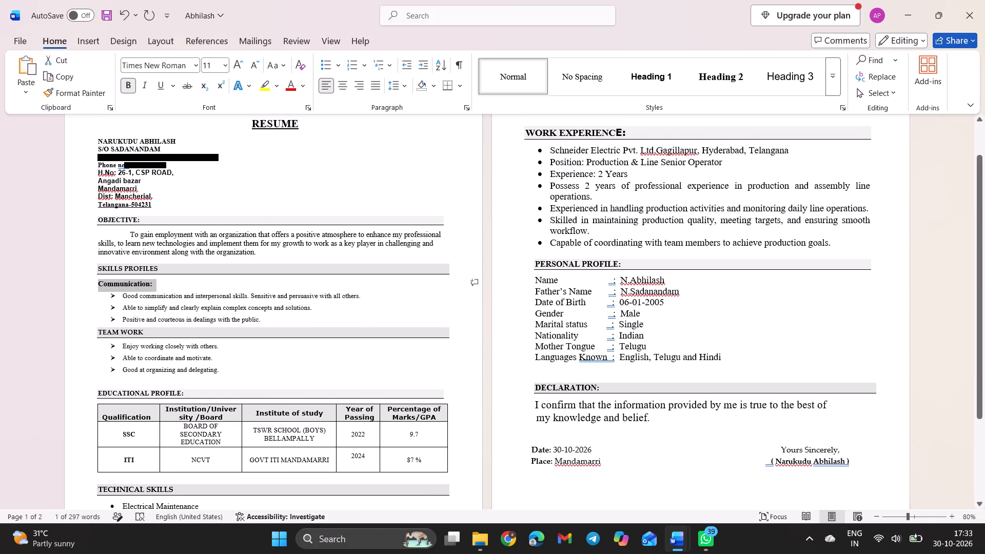
click(183, 301)
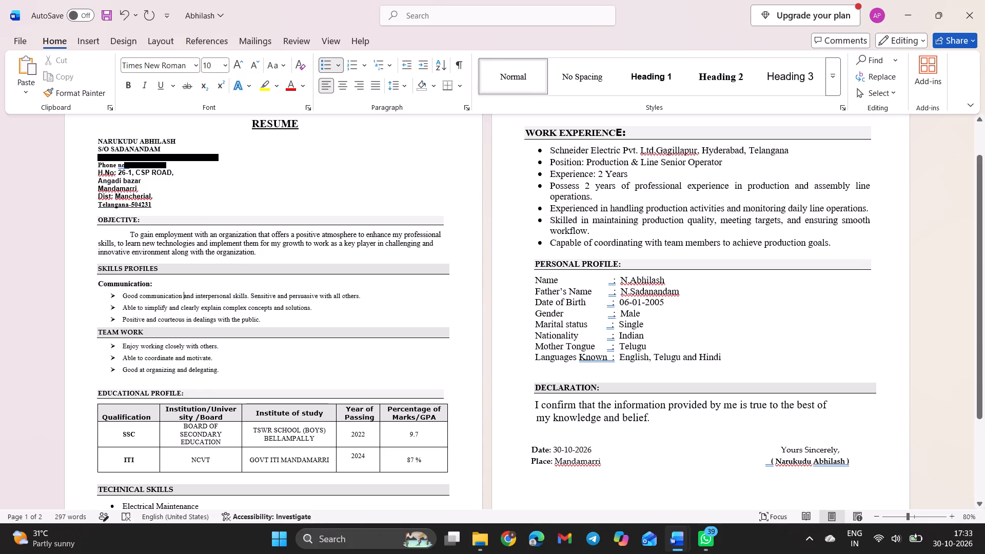
Increase the three bullet points under Communication to 11 pt.
drag(122, 297, 228, 319)
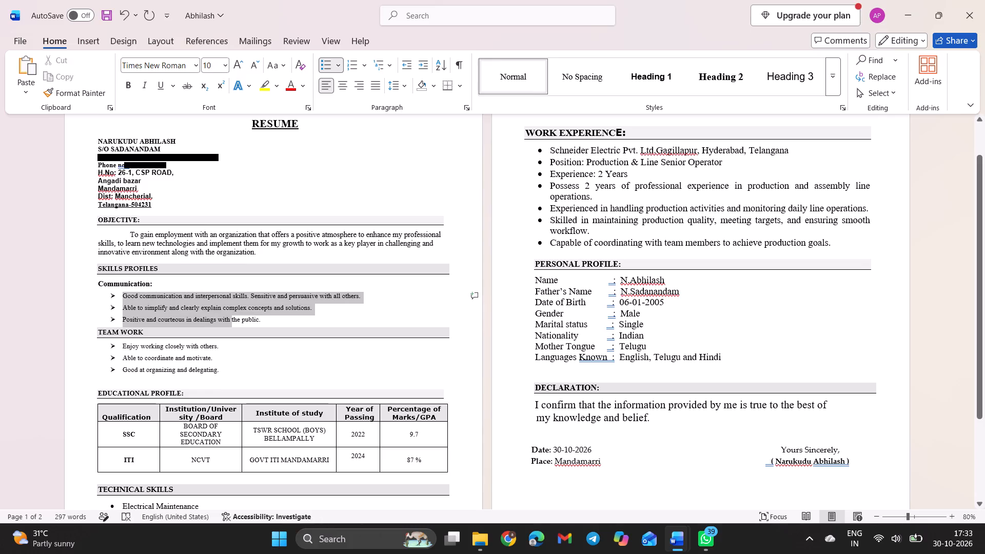
drag(228, 319, 258, 318)
drag(258, 318, 255, 319)
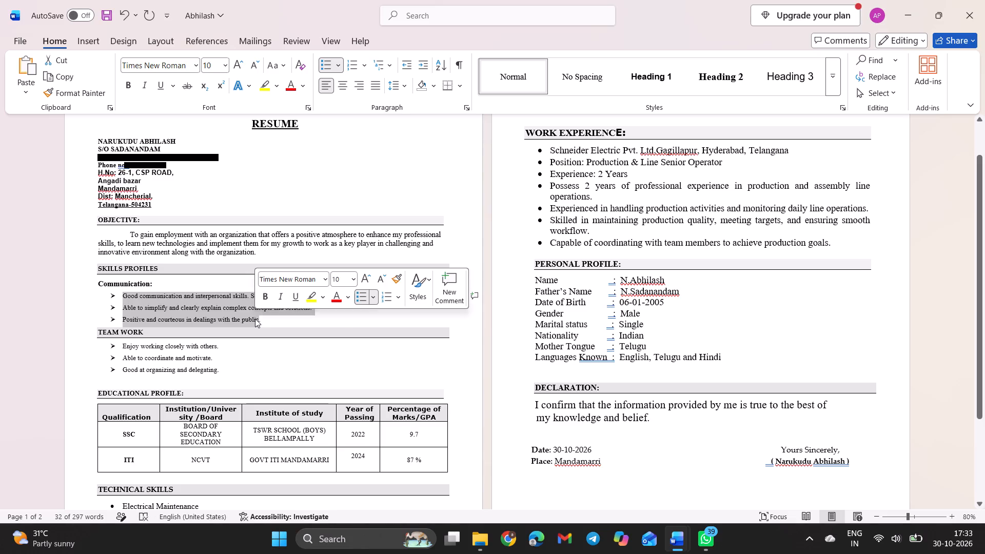
key(ctrl+shift+period)
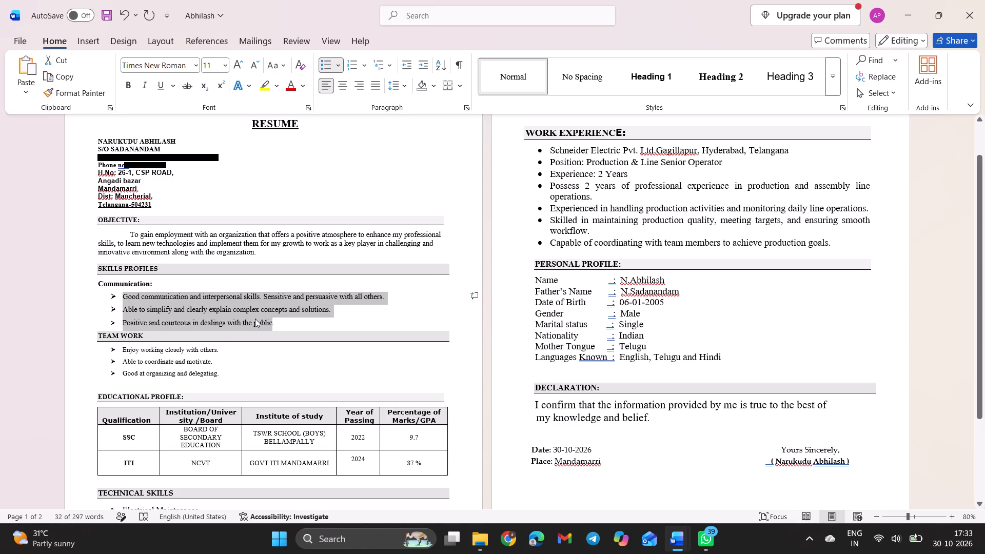
click(322, 311)
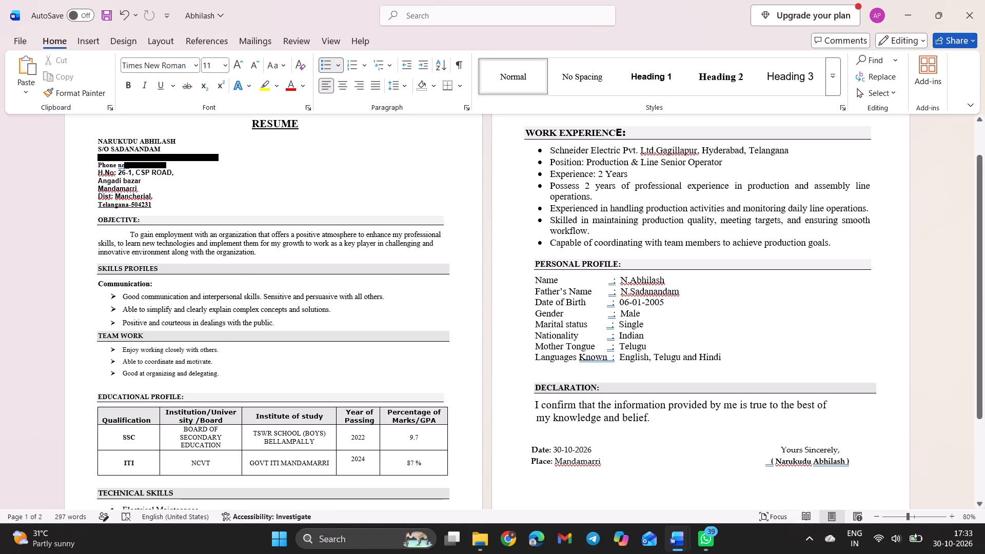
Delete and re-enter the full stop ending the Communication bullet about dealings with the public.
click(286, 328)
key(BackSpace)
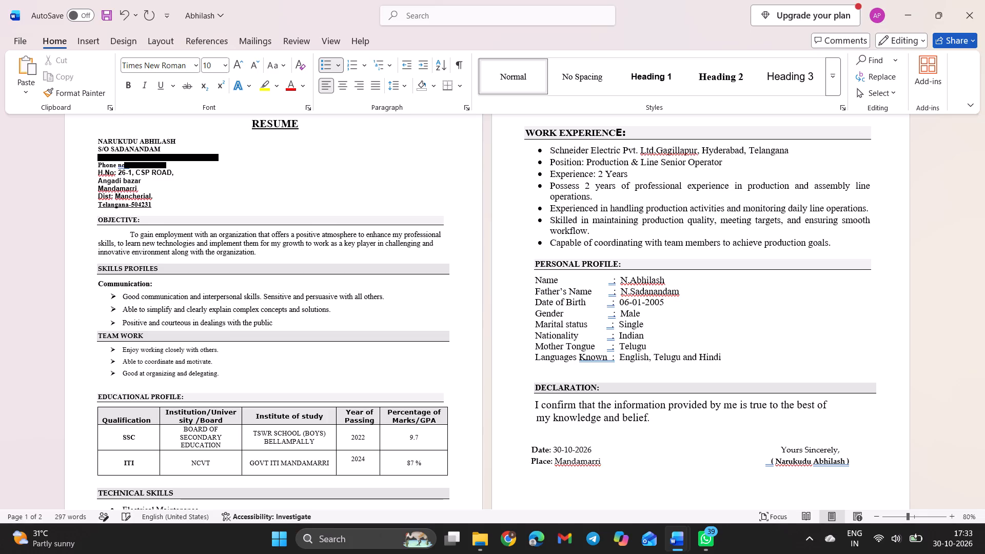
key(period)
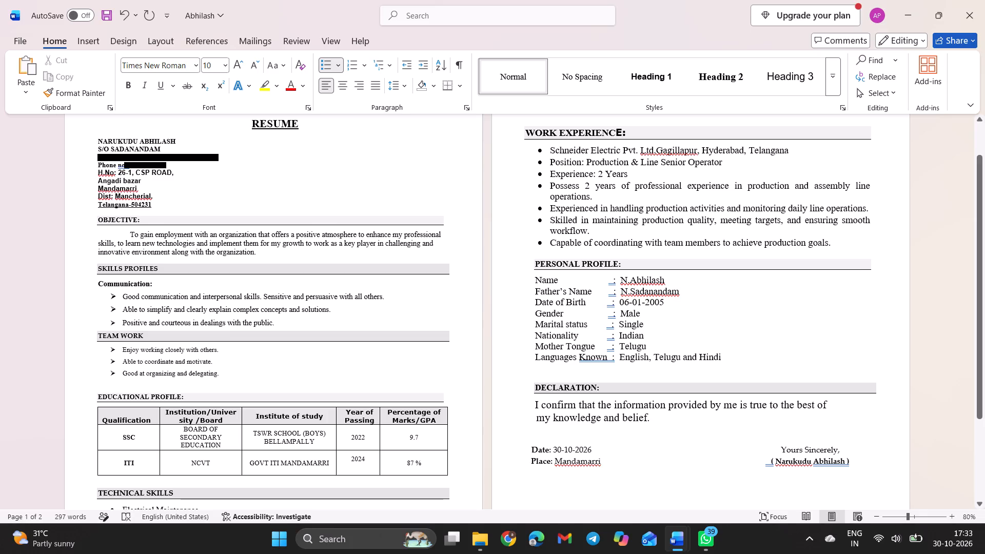
Increase the three bullet points under Team Work to 11 pt.
drag(122, 348, 216, 375)
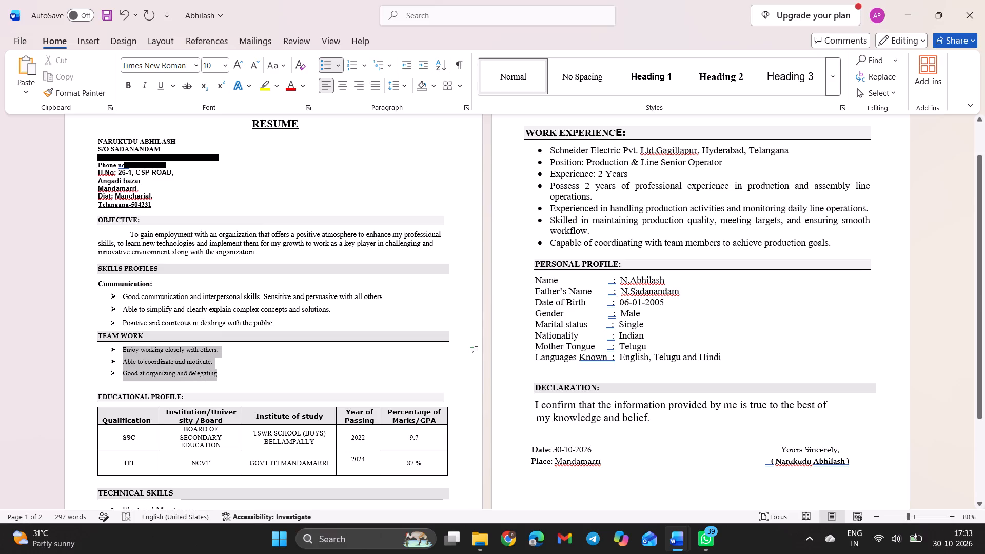
drag(216, 375, 218, 372)
drag(218, 372, 217, 374)
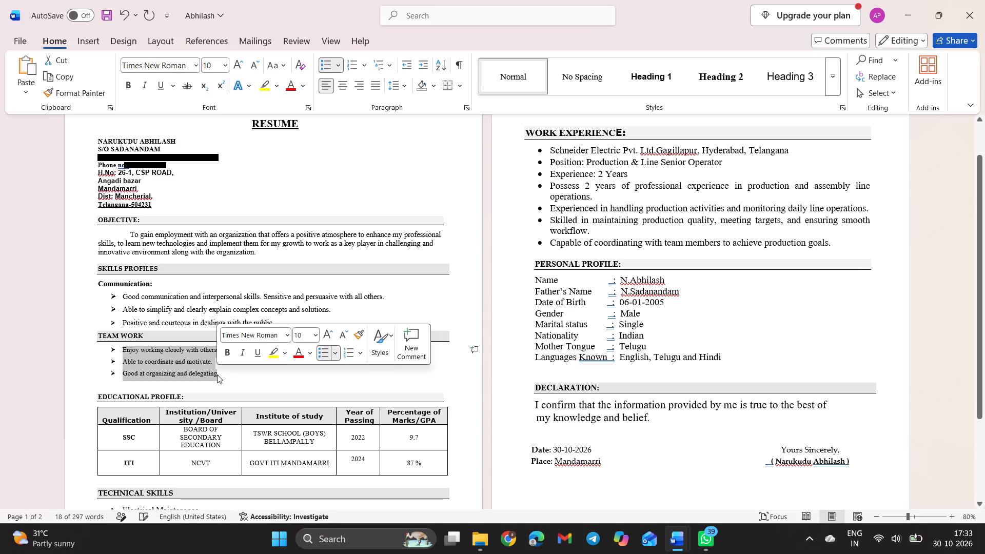
key(ctrl+shift+period)
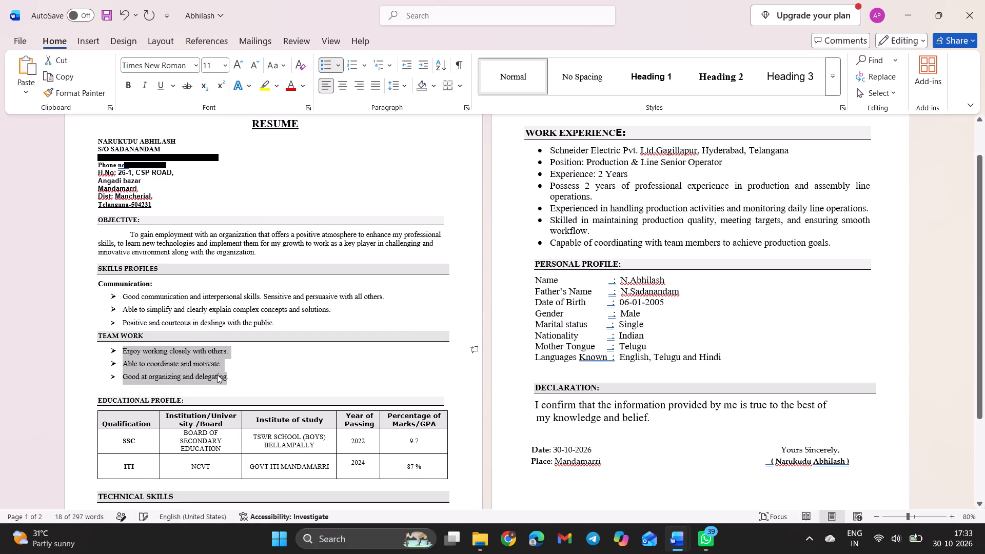
click(245, 380)
Examine the layout of both resume pages, from the heading to the technical skills list and signature block.
scroll(245, 380, down, 1)
ctrl+scroll(245, 380, up, 1)
ctrl+scroll(245, 380, down, 1)
ctrl+scroll(245, 380, up, 1)
ctrl+scroll(245, 380, down, 1)
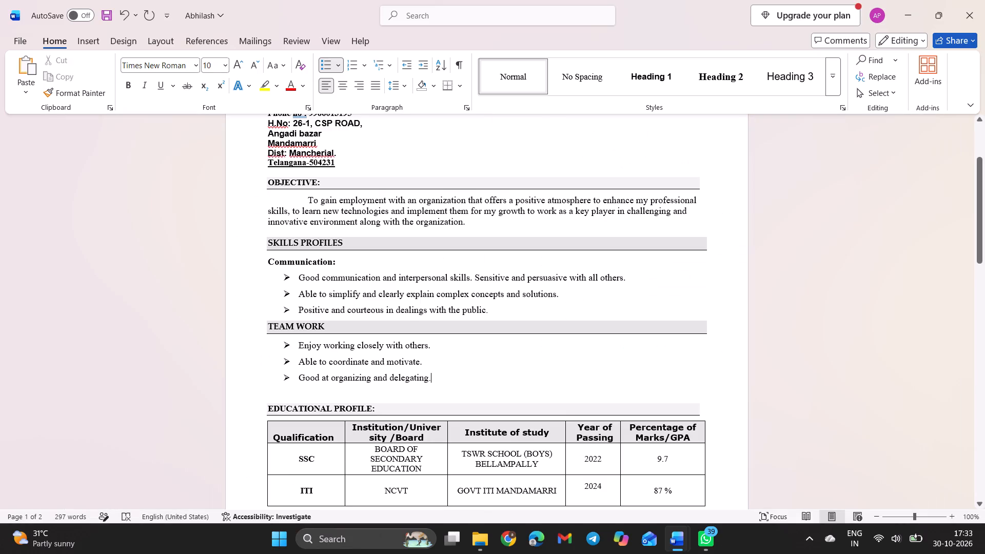
ctrl+scroll(245, 380, down, 4)
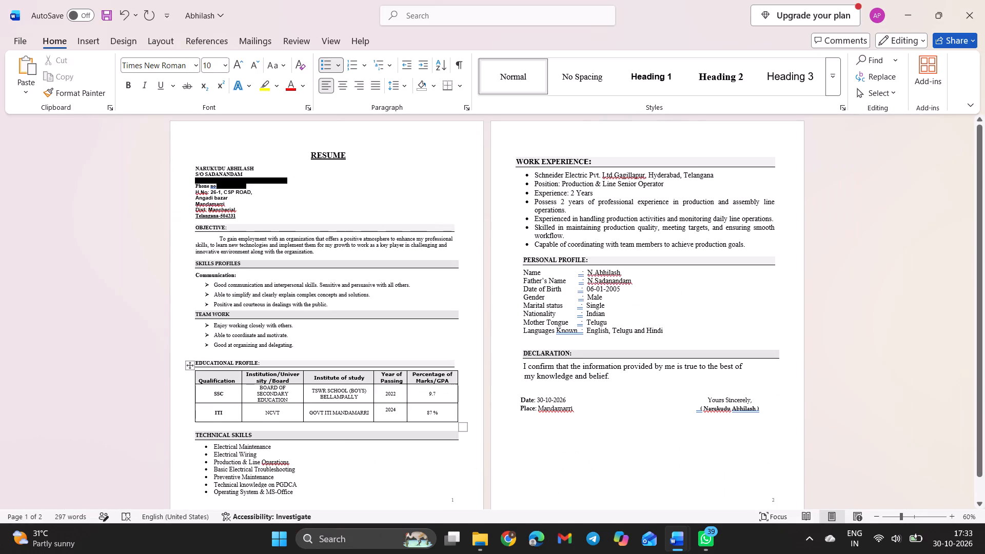
scroll(430, 394, down, 1)
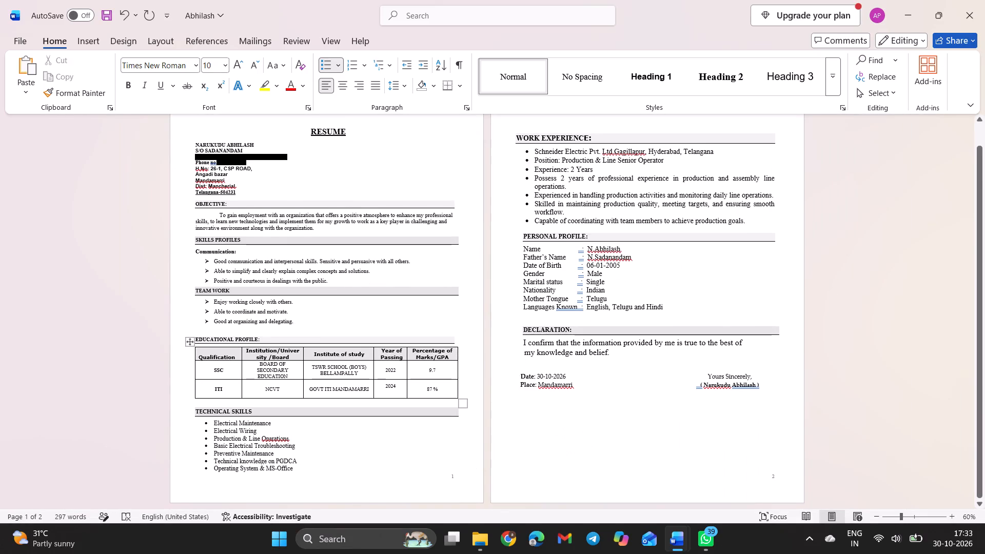
ctrl+scroll(381, 346, up, 2)
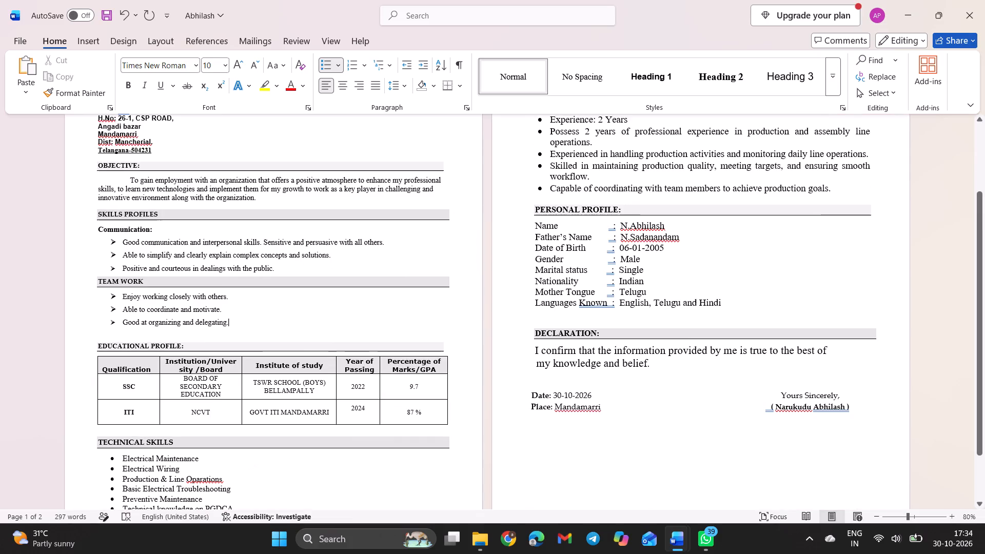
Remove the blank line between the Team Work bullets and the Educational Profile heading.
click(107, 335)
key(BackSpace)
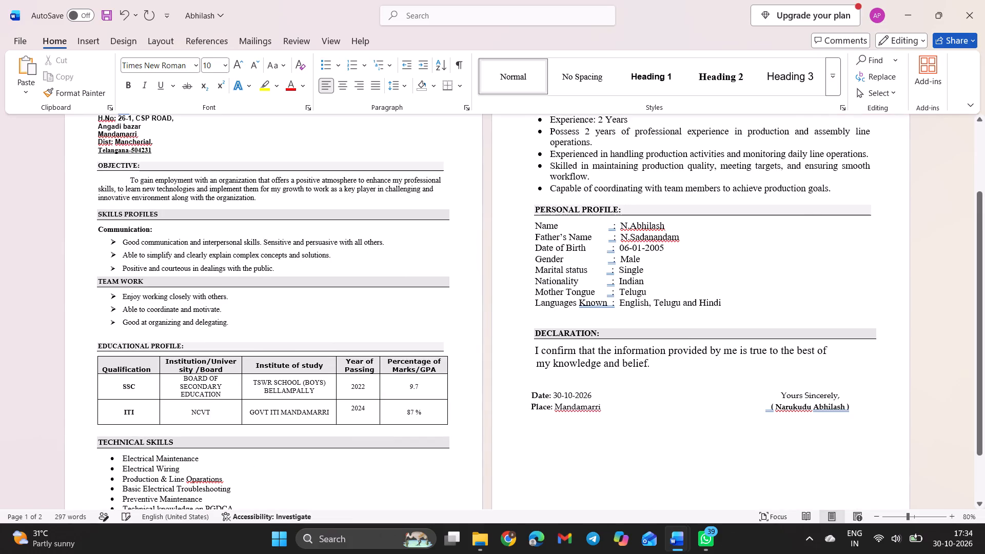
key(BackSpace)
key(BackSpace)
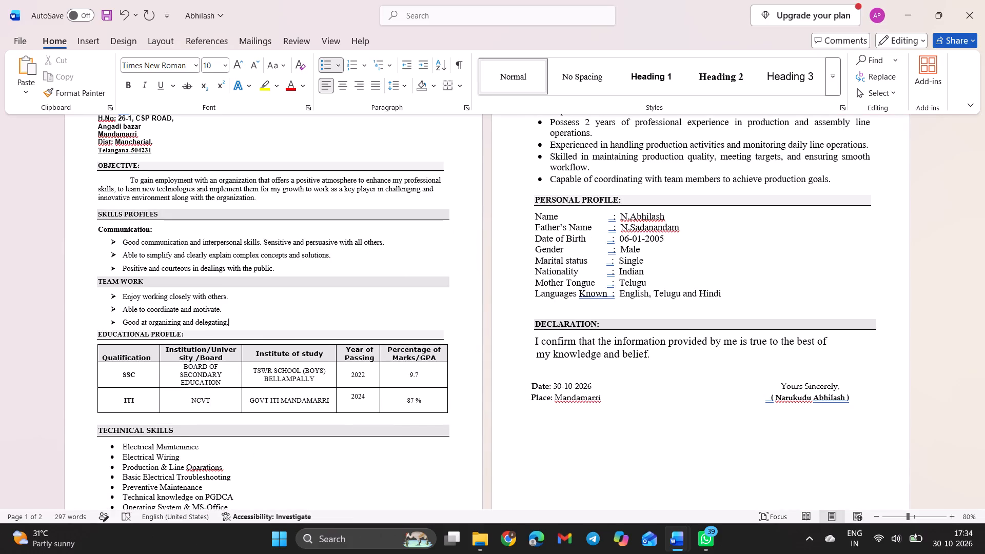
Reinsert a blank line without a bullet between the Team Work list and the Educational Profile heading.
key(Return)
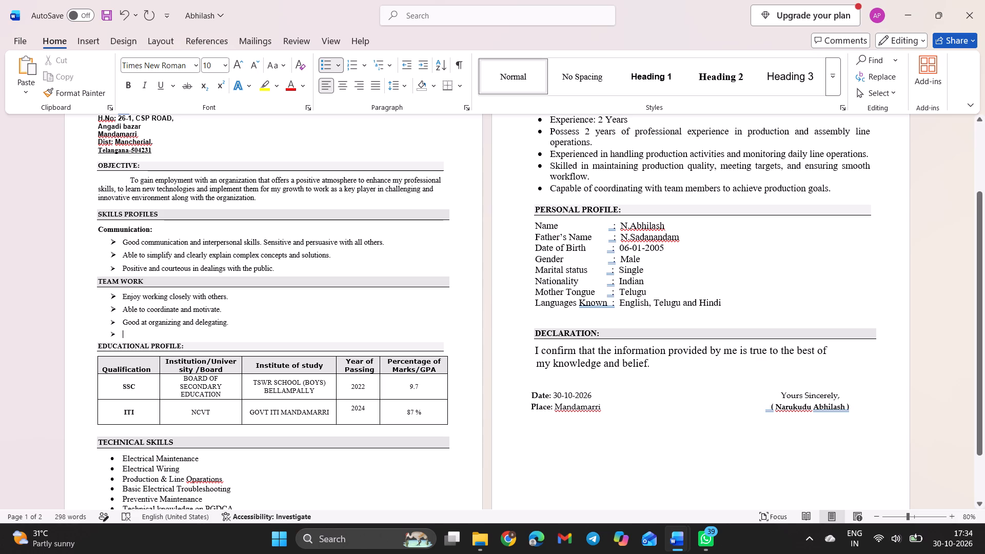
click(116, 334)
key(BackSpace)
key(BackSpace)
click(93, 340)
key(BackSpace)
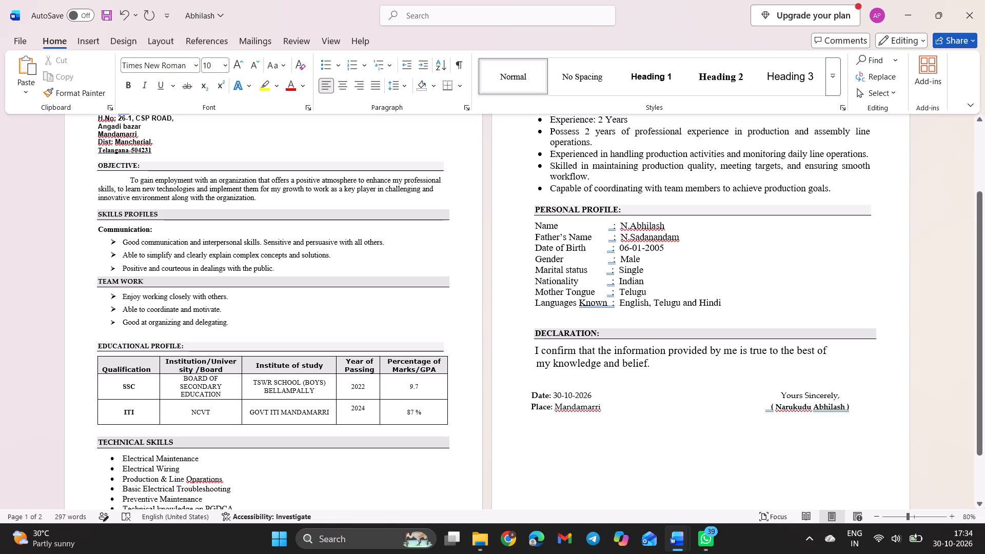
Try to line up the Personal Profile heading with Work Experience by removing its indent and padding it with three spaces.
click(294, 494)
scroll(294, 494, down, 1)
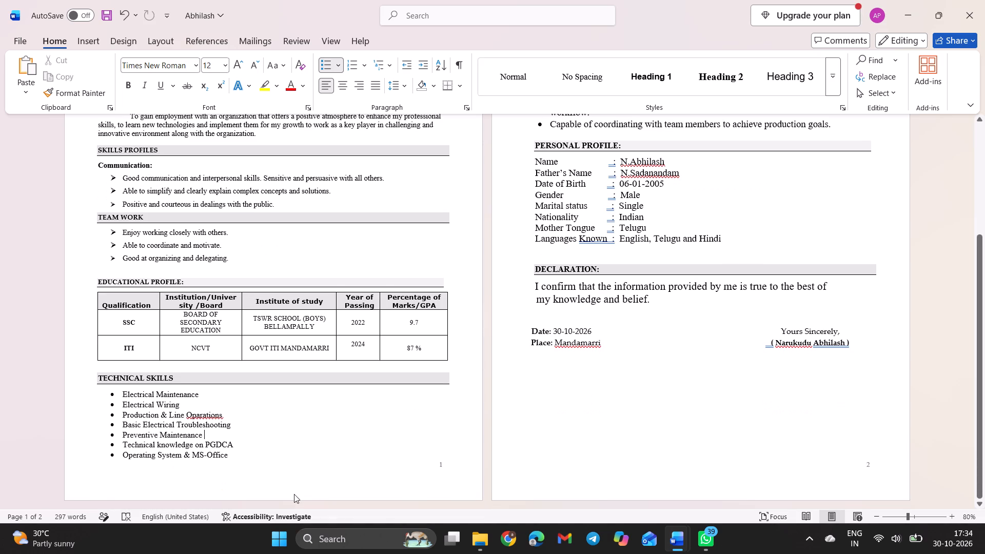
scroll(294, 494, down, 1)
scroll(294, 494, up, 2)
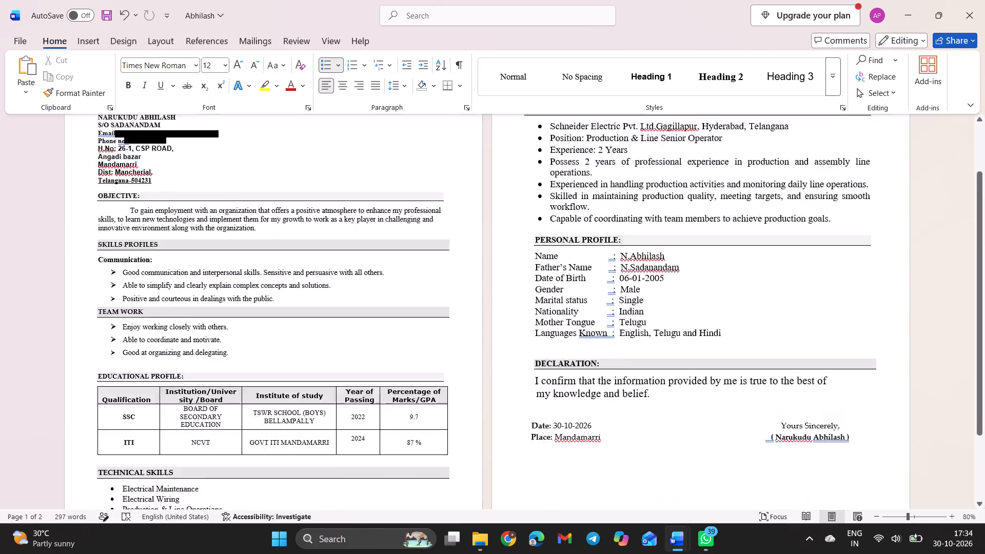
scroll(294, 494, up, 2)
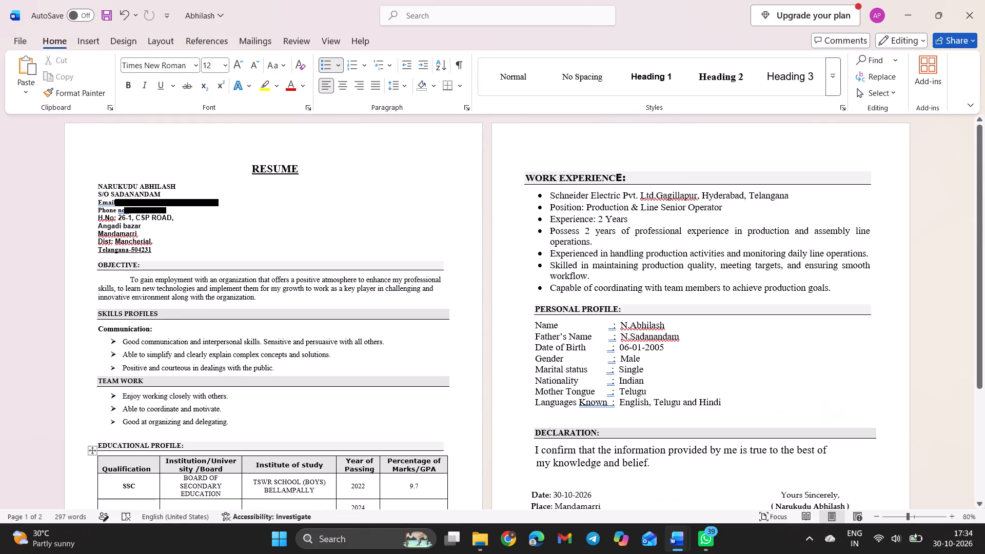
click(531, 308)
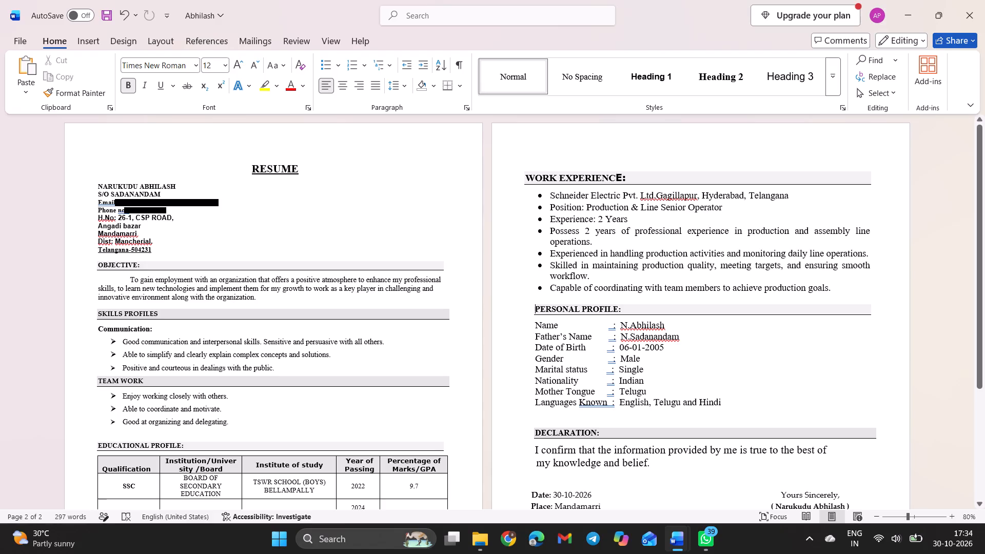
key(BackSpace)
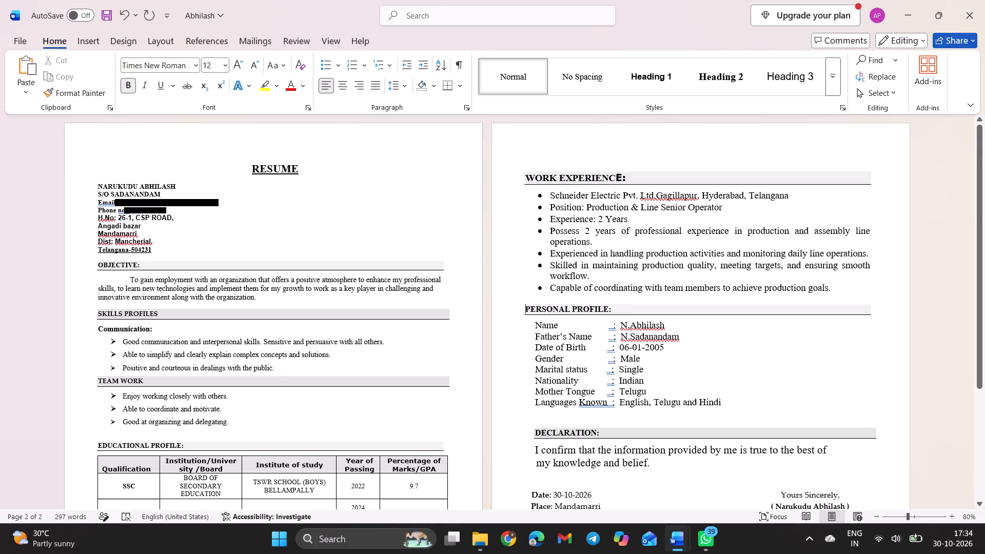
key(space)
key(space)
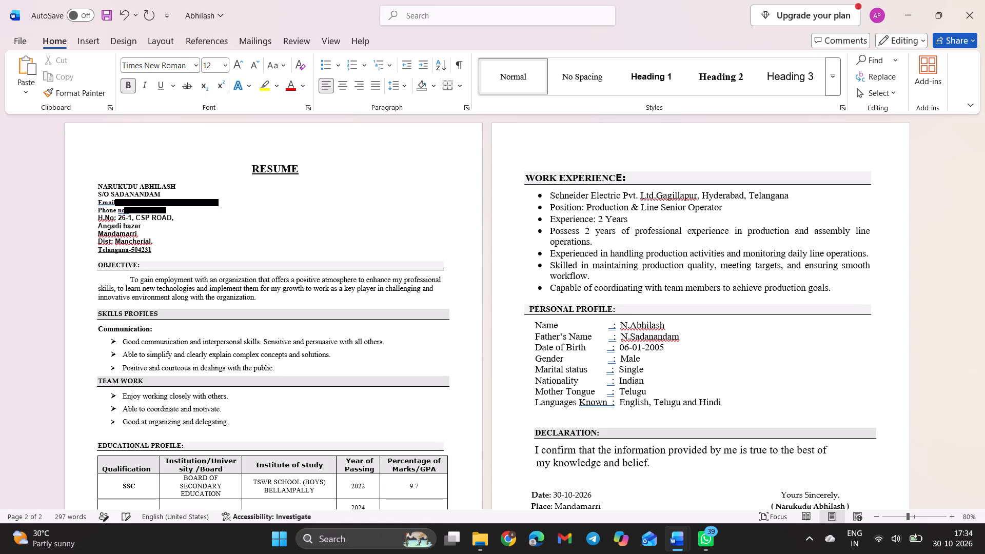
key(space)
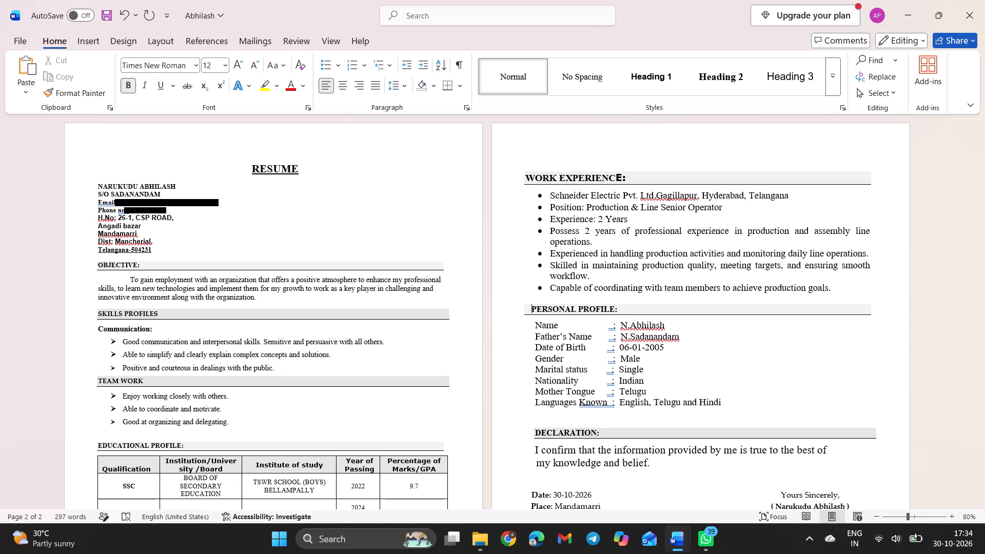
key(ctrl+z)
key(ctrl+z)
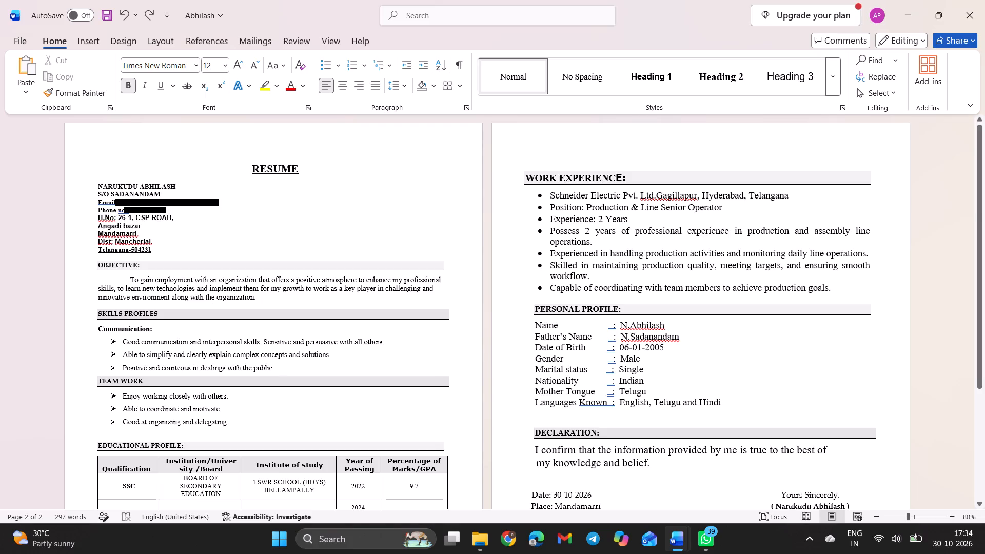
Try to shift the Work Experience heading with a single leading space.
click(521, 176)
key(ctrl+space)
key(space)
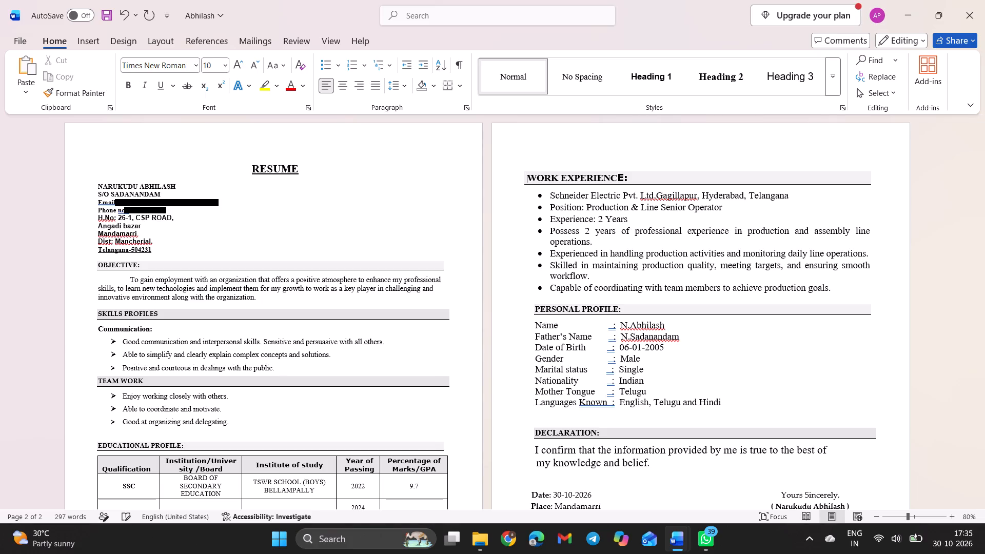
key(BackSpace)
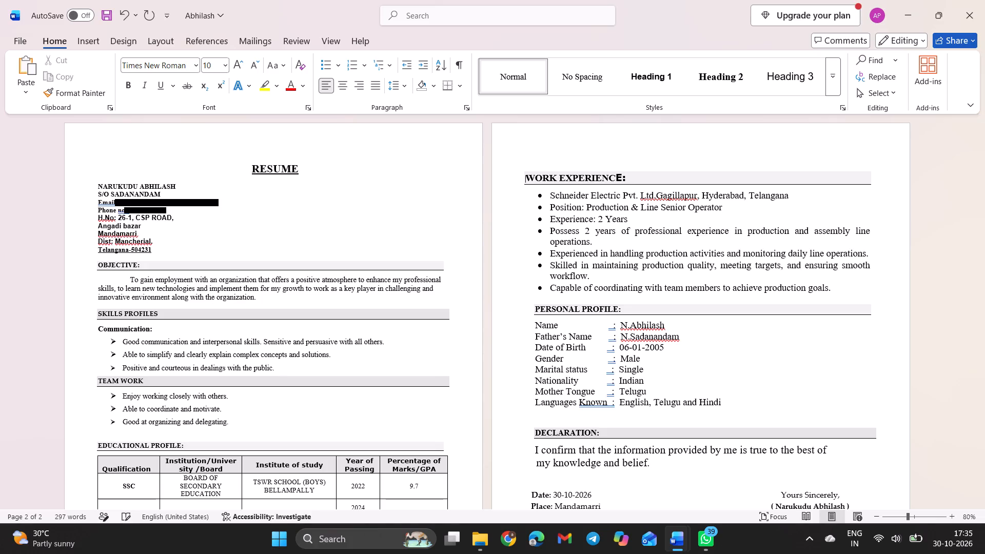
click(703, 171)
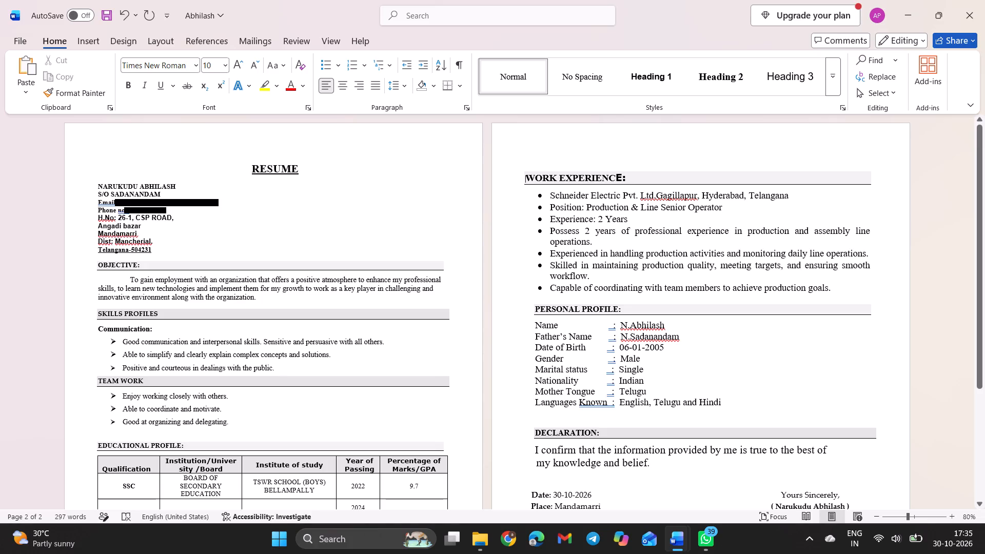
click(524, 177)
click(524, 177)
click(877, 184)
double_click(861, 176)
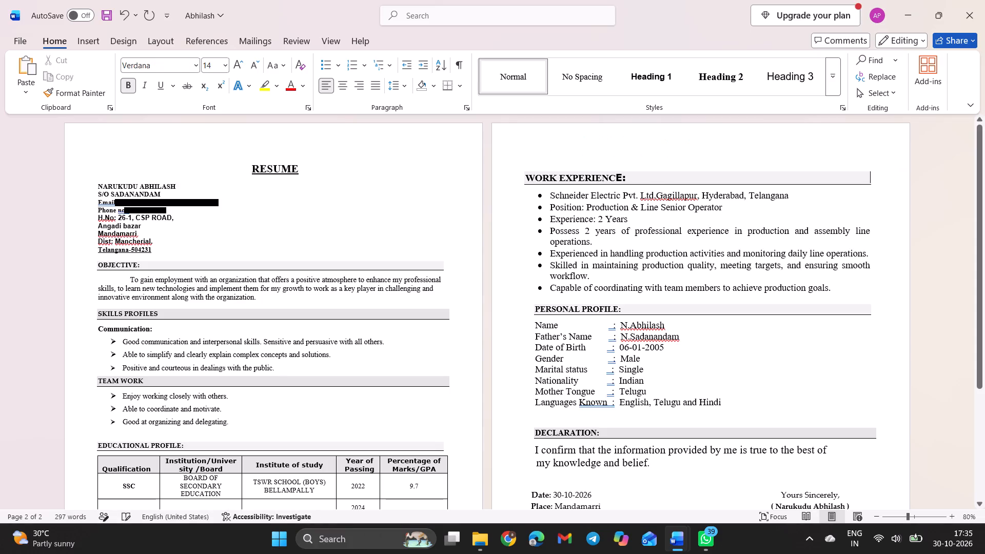
Delete the mismatched ending "CE:" from the Work Experience heading on page two.
click(628, 175)
key(BackSpace)
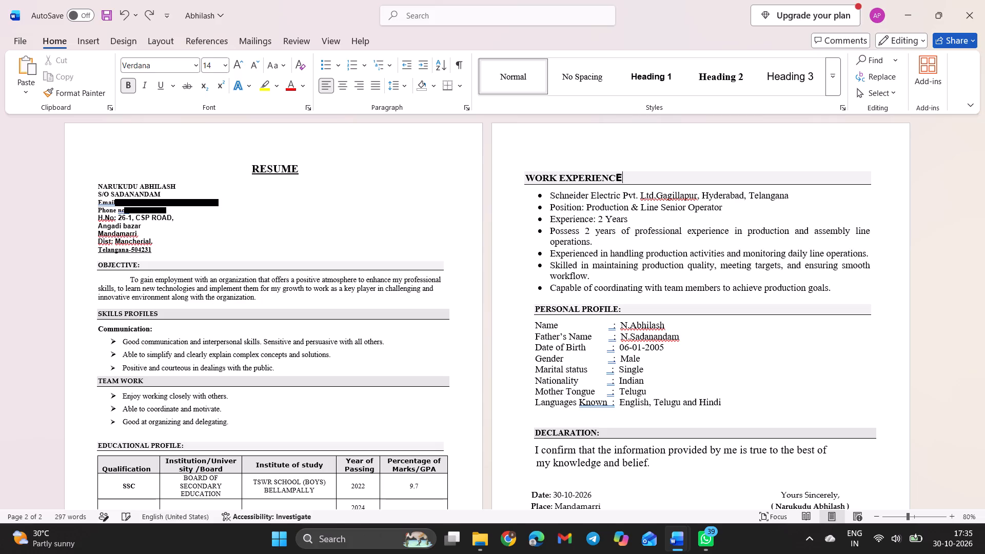
key(BackSpace)
key(BackSpace)
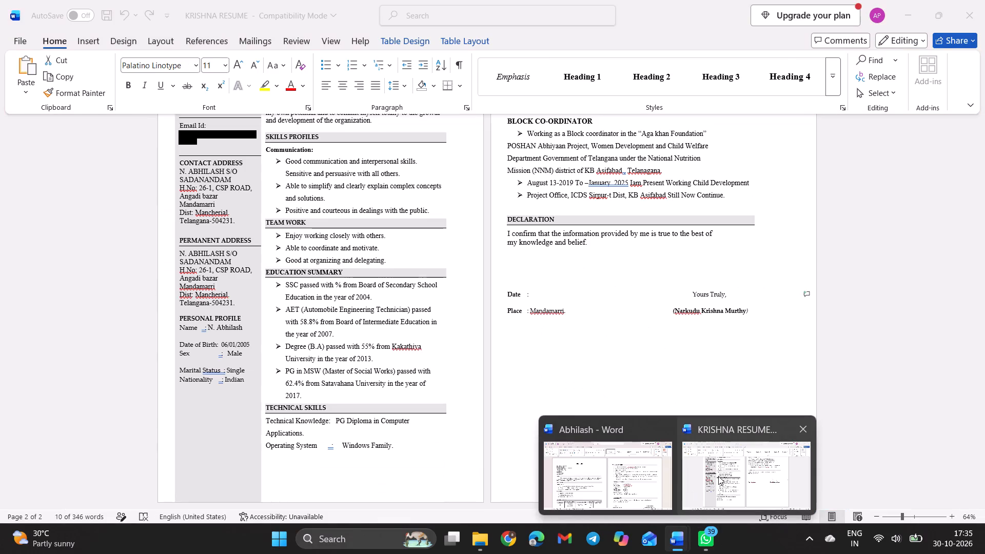
Switch to the KRISHNA RESUME document, examine its layout, and return to the Abhilash resume.
click(727, 492)
click(612, 386)
scroll(612, 386, up, 4)
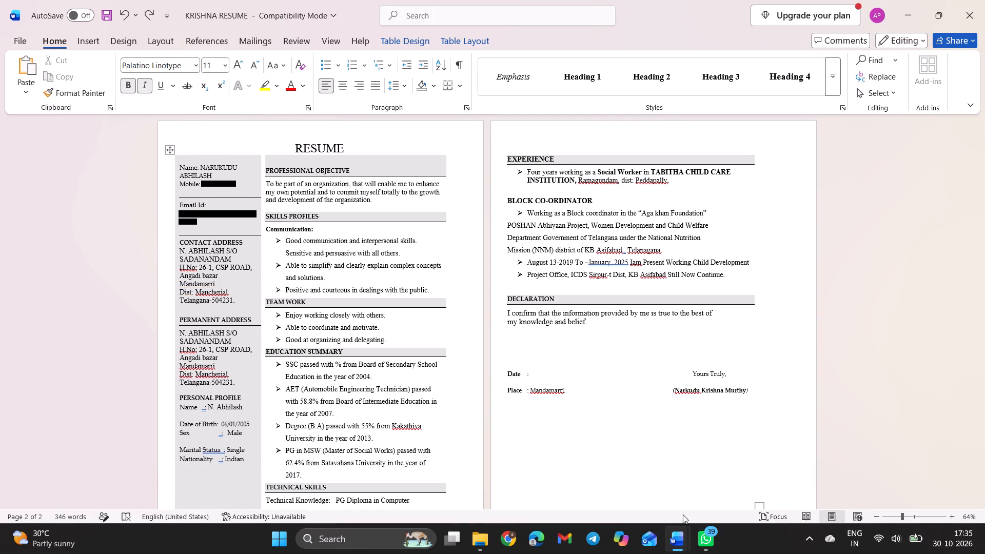
click(620, 477)
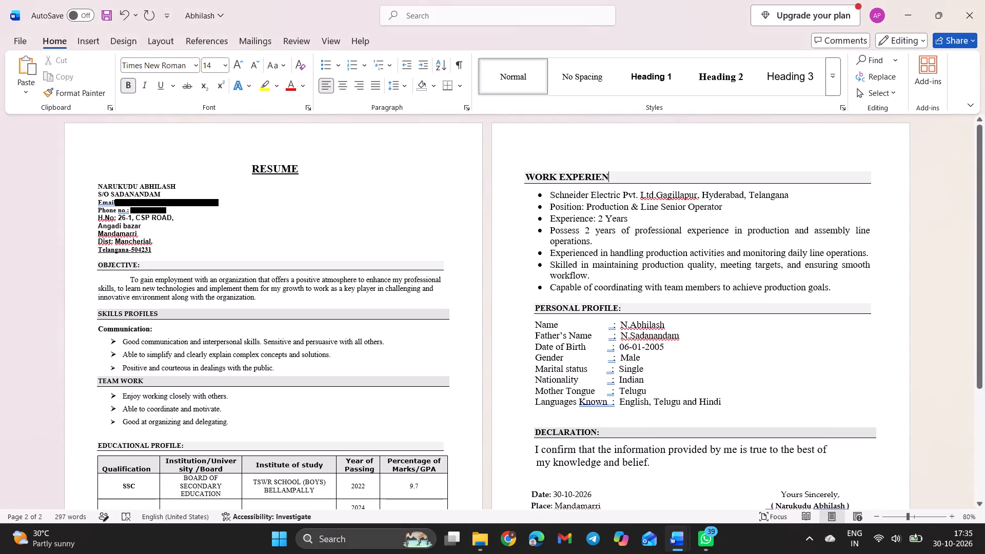
Complete the second page's first heading with capital letters and a colon so it reads "WORK EXPERIENCE:".
key(c)
key(BackSpace)
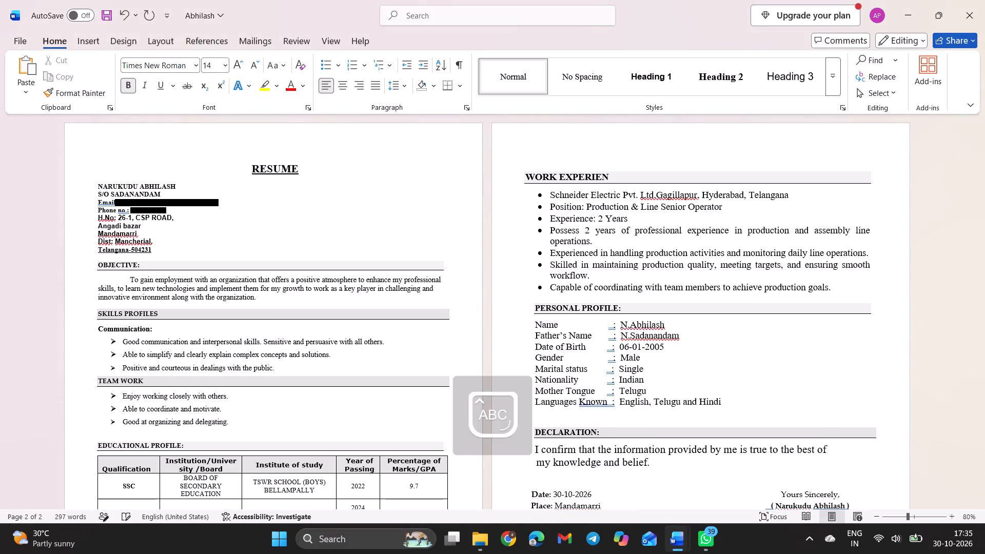
key(c)
key(e)
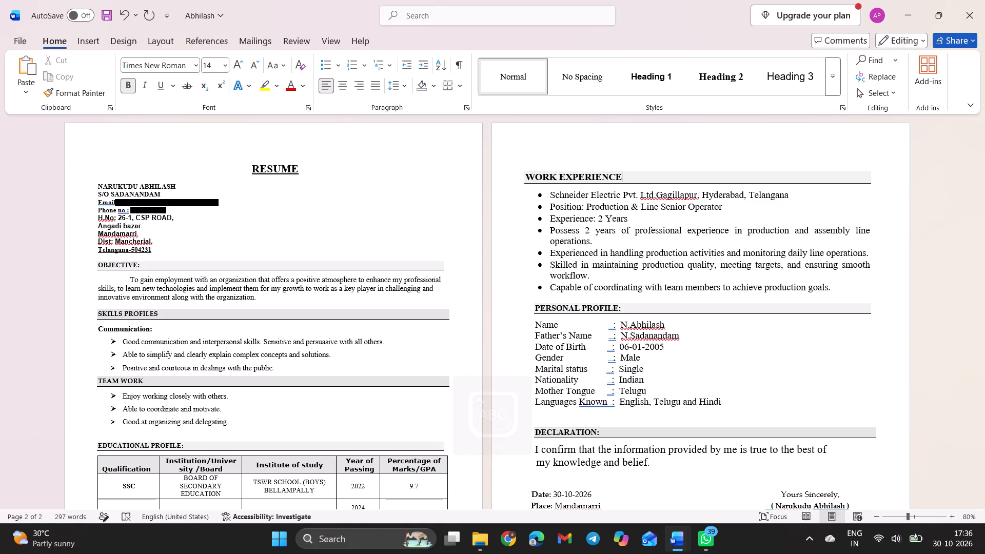
key(shift+colon)
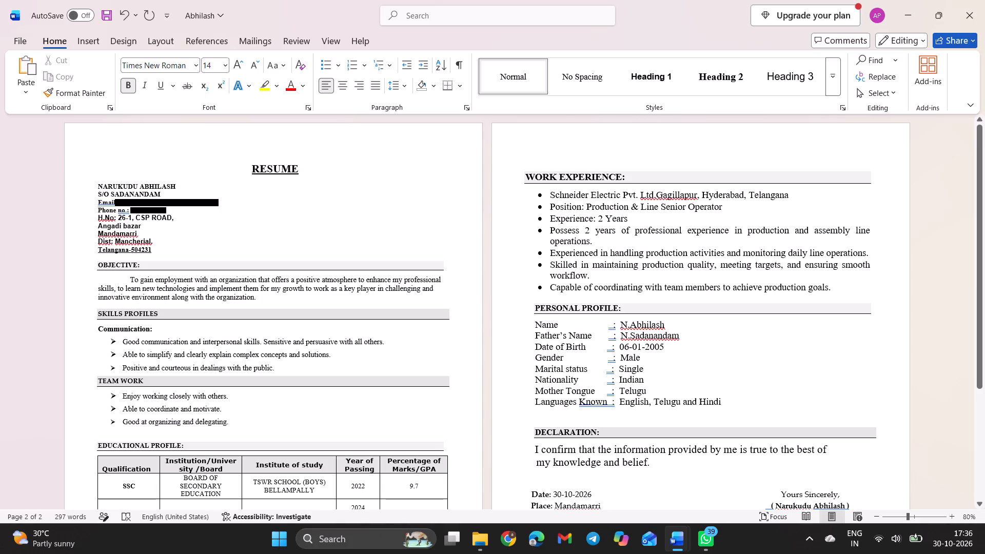
Remove the indents of the Personal Profile and Declaration headings to align them with the Work Experience heading.
click(527, 307)
key(BackSpace)
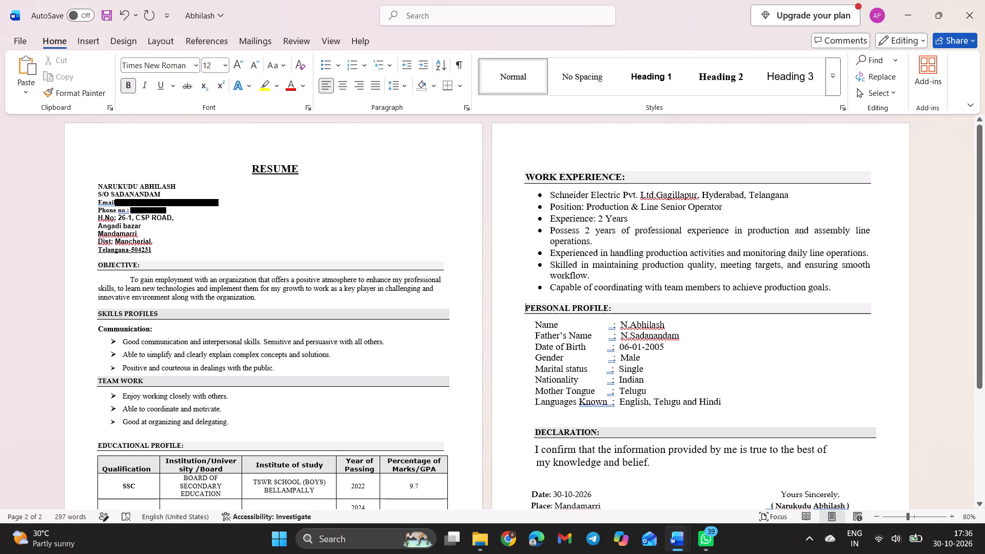
click(534, 432)
key(BackSpace)
Remove leading spaces from the Date and Place lines so both start closer to the section headings' edge.
scroll(534, 432, down, 1)
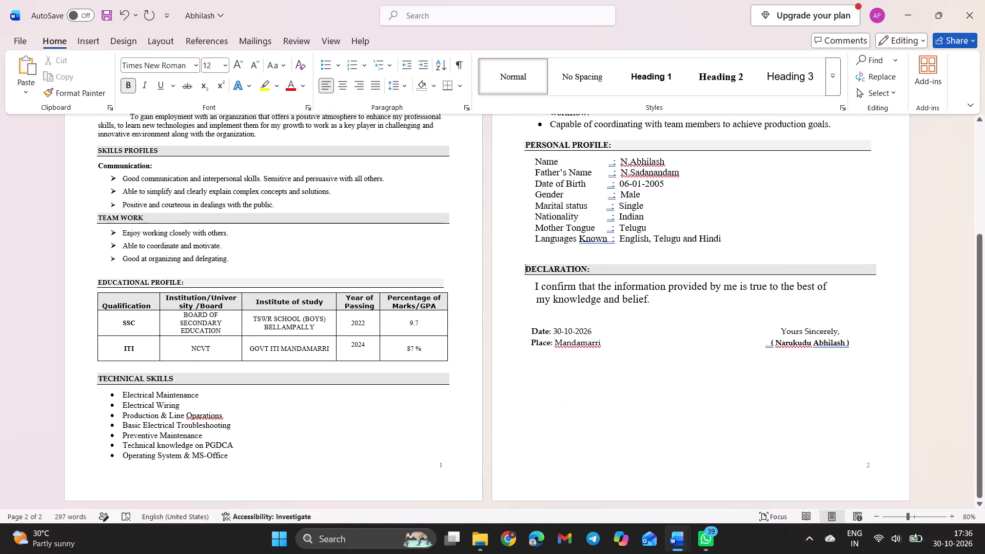
scroll(534, 432, down, 1)
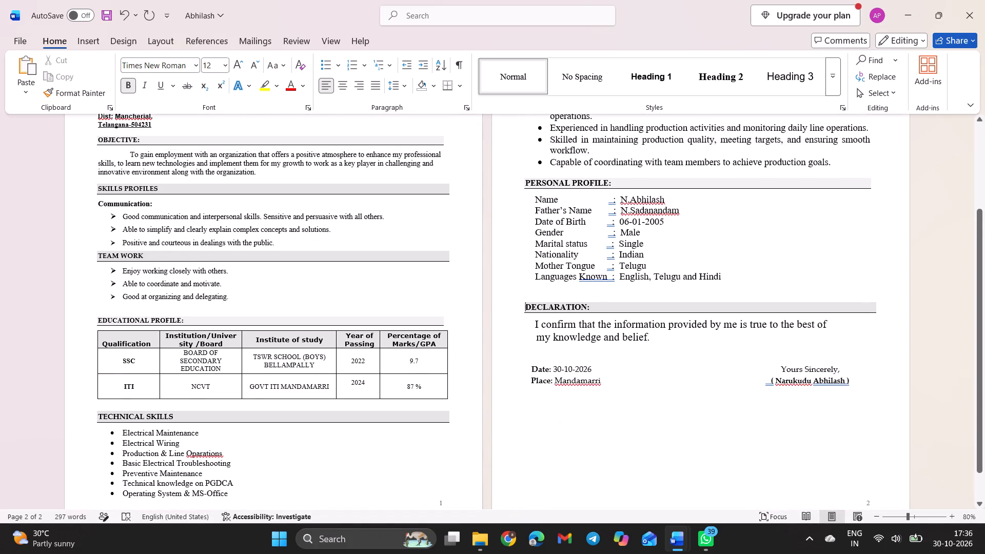
click(529, 369)
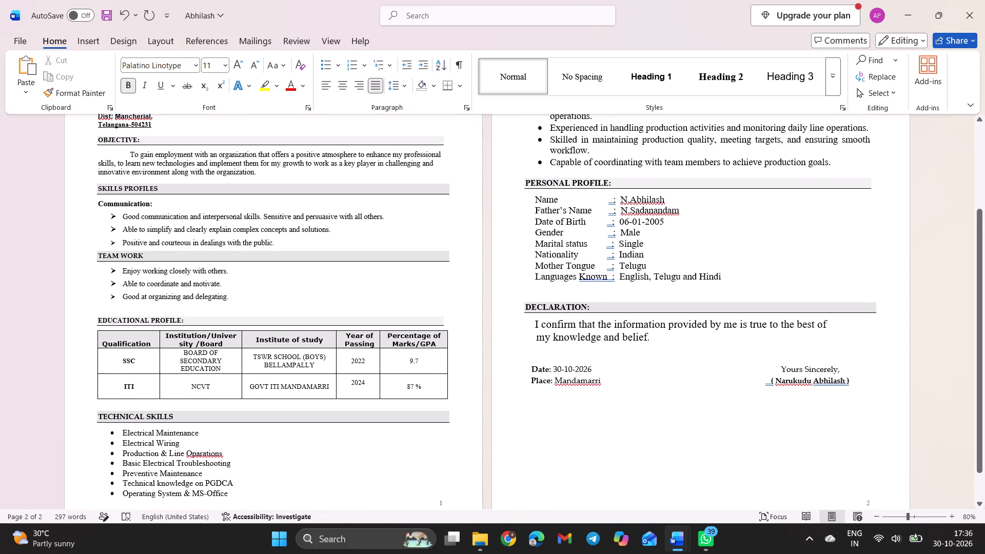
key(space)
key(space)
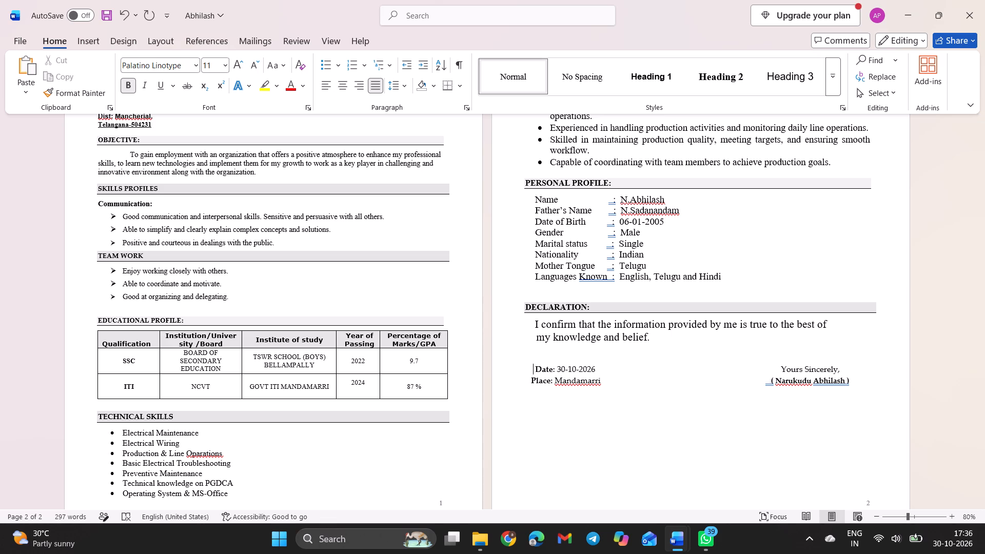
key(BackSpace)
key(BackSpace)
key(BackSpace)
key(BackSpace)
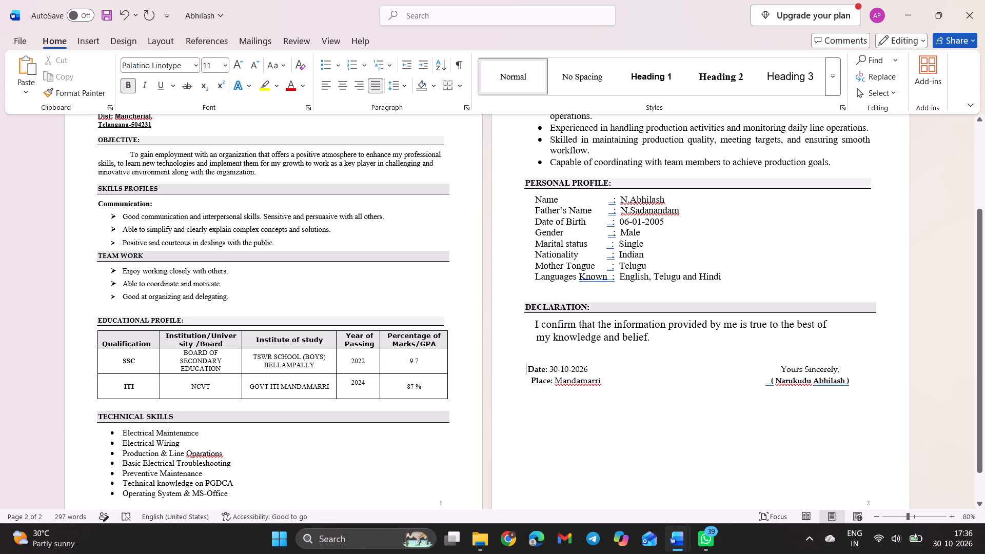
click(530, 381)
key(BackSpace)
key(BackSpace)
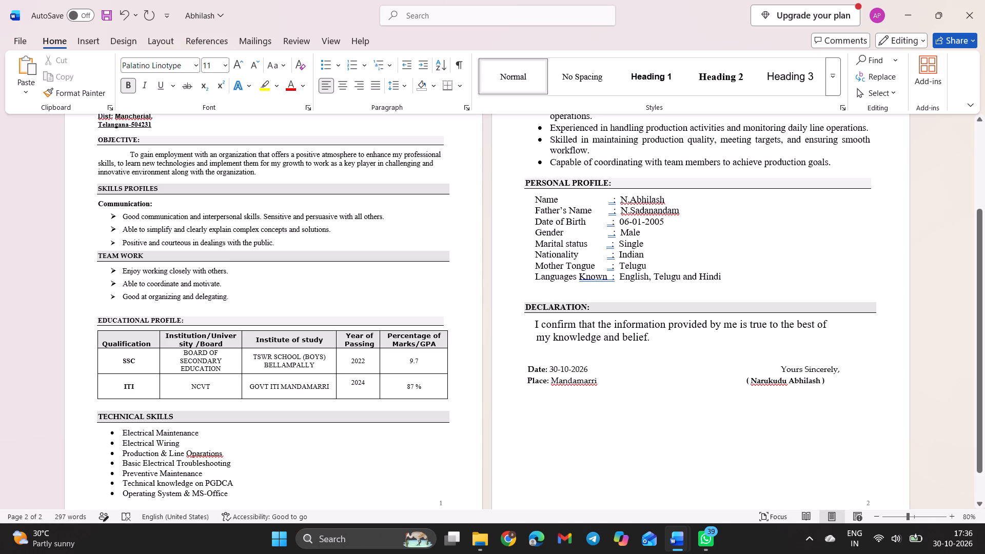
Add leading spaces before the bracketed signature name so it sits centred beneath "Yours Sincerely".
click(745, 382)
key(space)
key(space)
key(space)
key(space)
key(space)
key(space)
key(space)
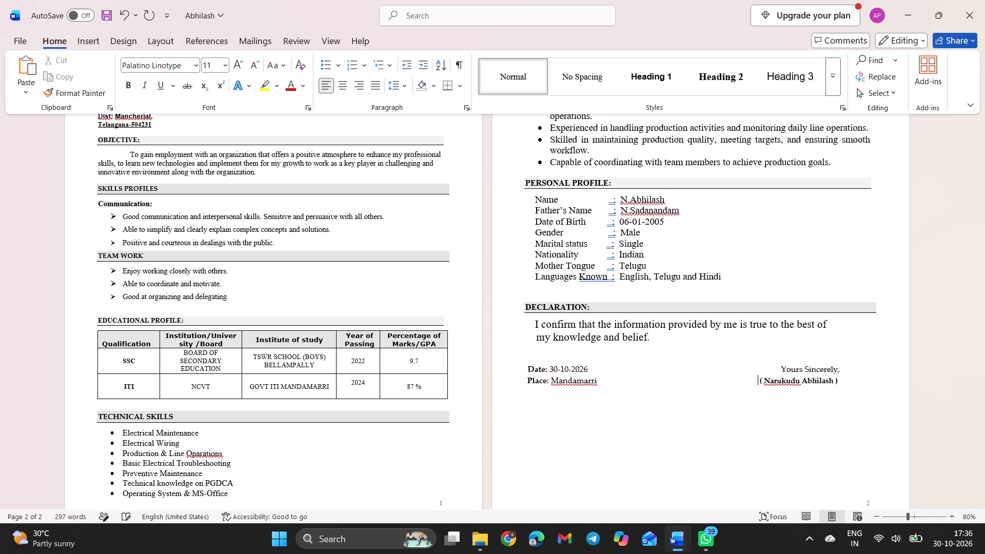
key(space)
key(space)
key(space)
key(space)
key(space)
key(space)
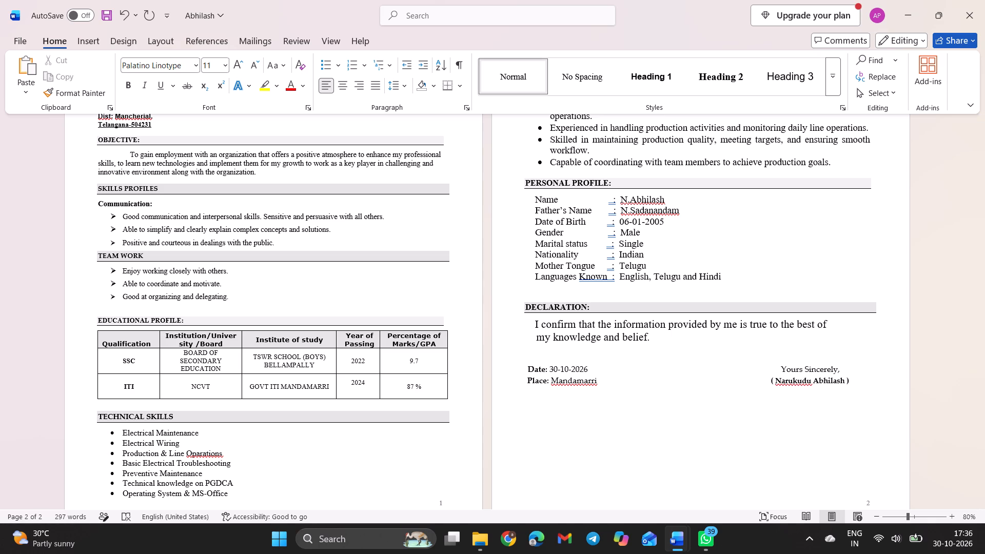
key(space)
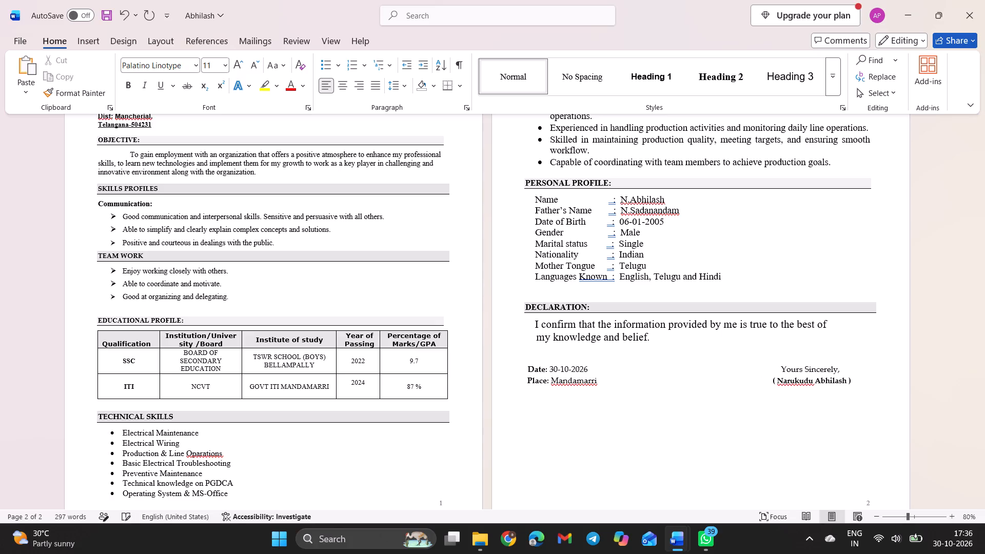
key(BackSpace)
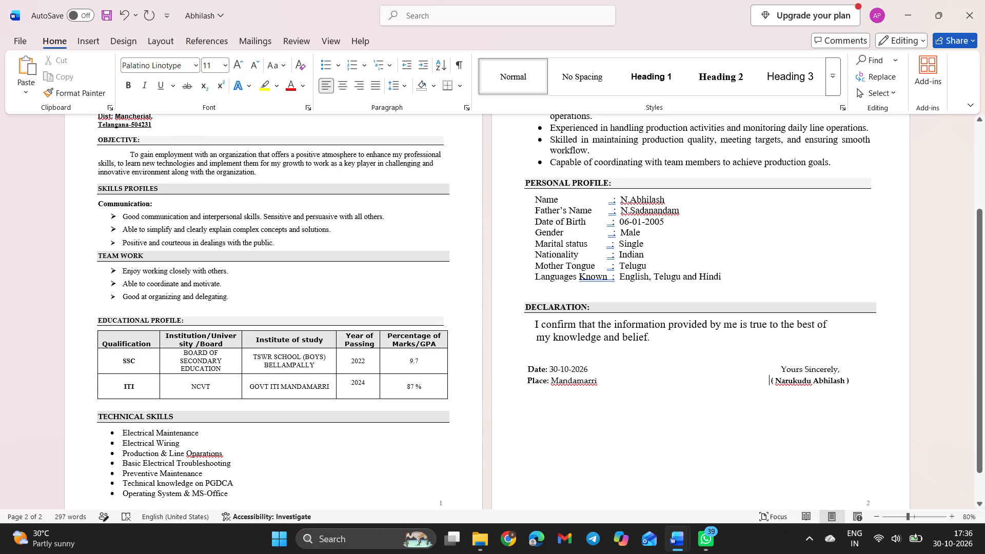
Save the resume document.
scroll(543, 347, right, 1)
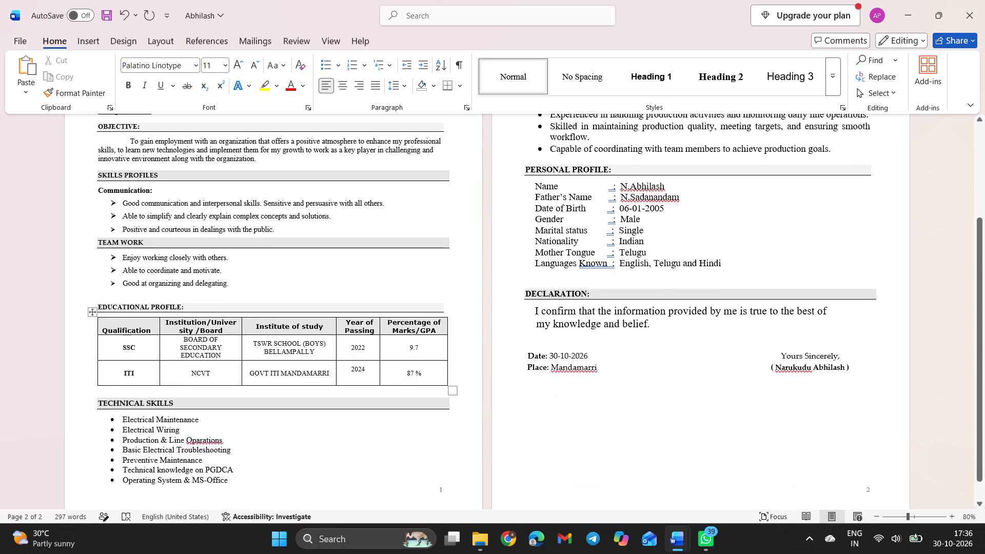
scroll(405, 265, up, 3)
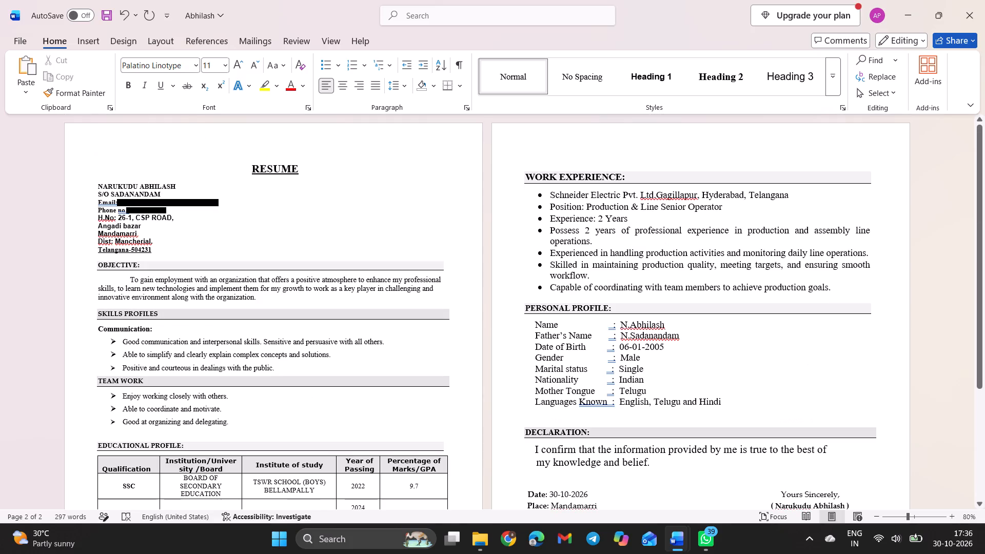
triple_click(109, 13)
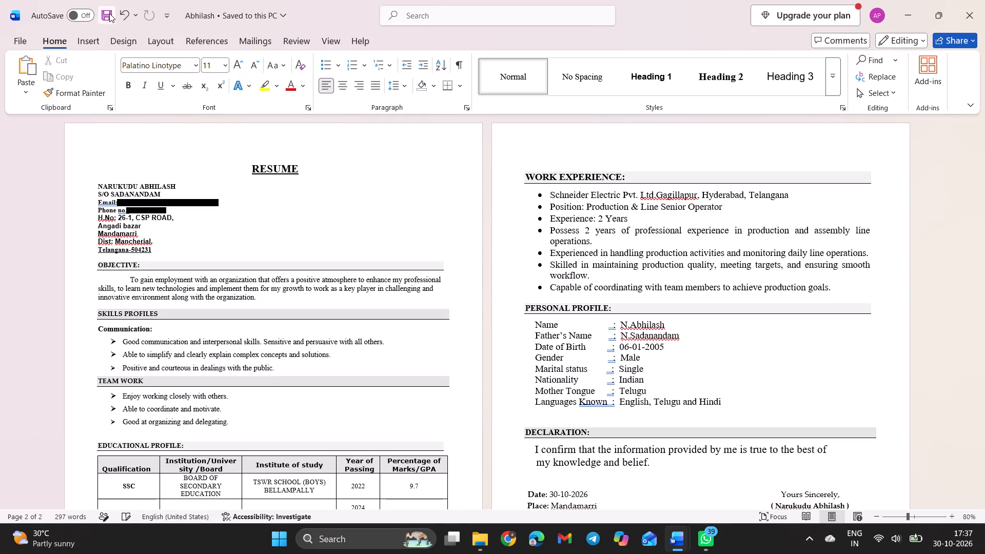
Increase the Year of Passing and Percentage of Marks/GPA values in the SSC and ITI rows to 12 pt.
scroll(357, 286, down, 2)
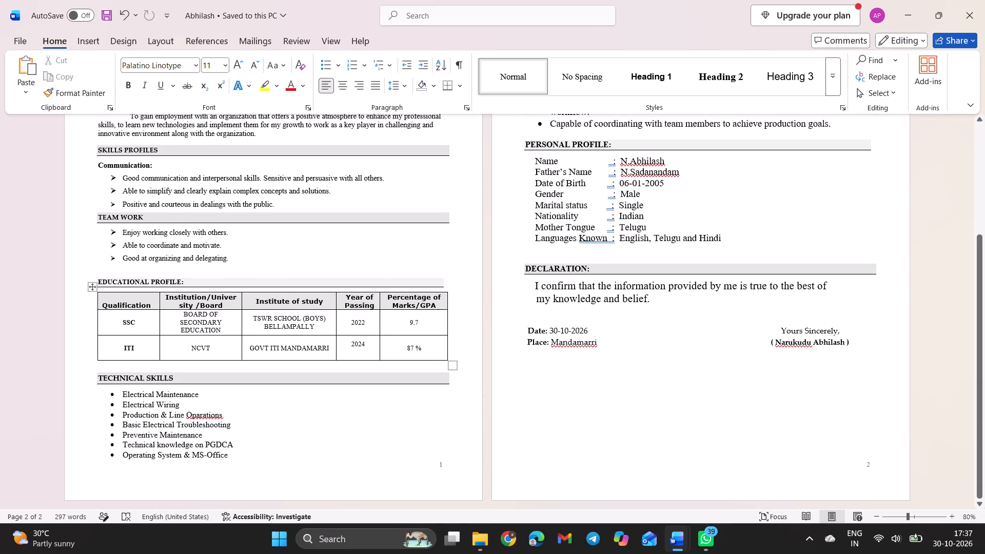
click(371, 324)
drag(371, 324, 351, 328)
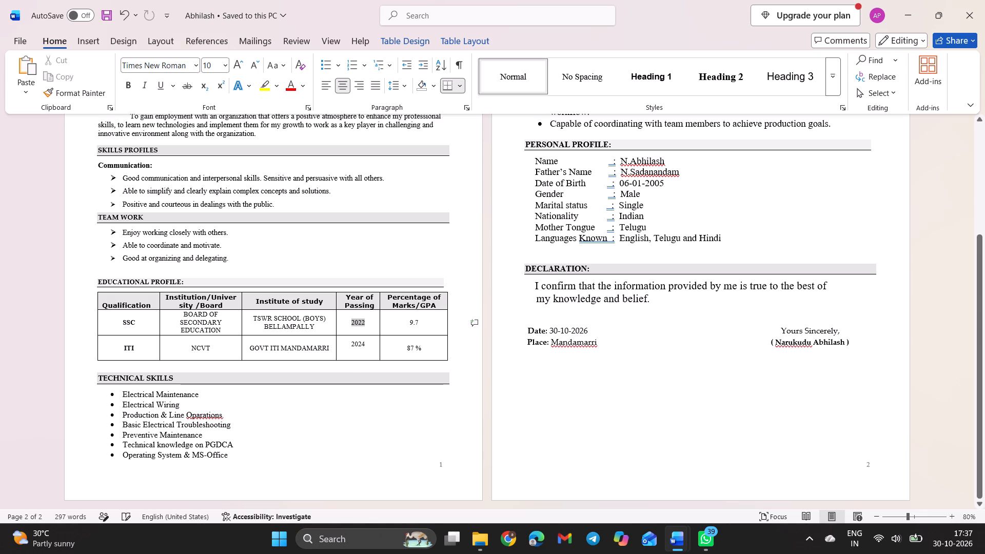
drag(351, 328, 352, 328)
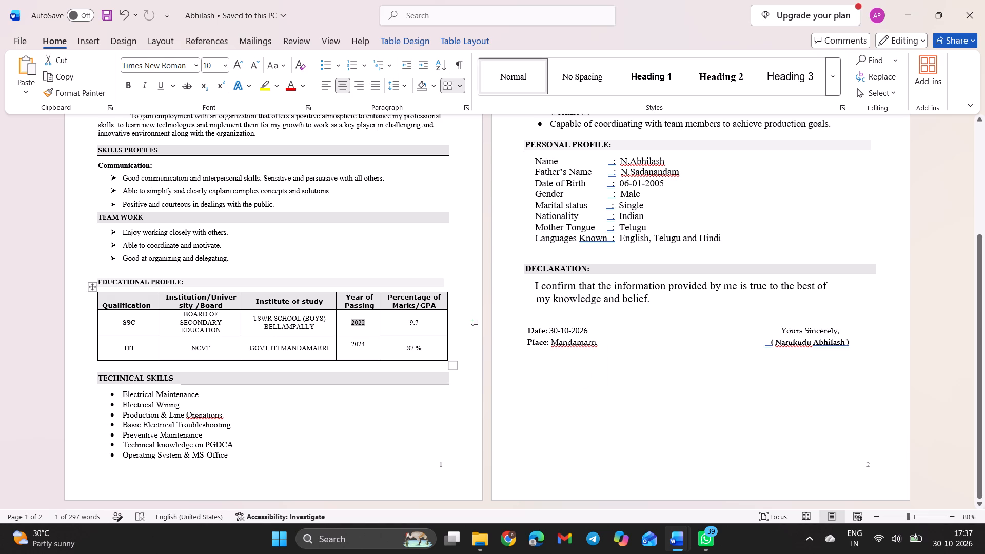
click(386, 346)
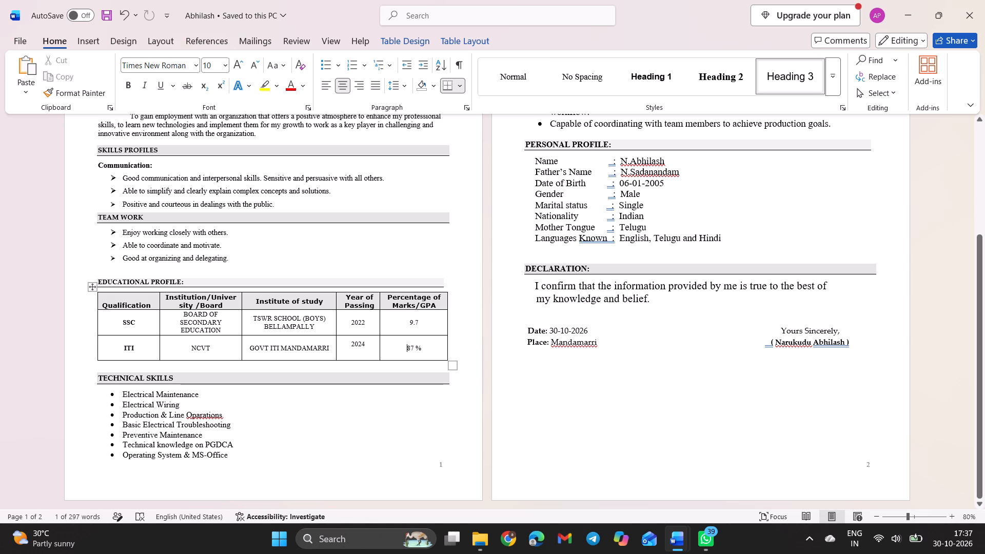
drag(425, 348, 213, 324)
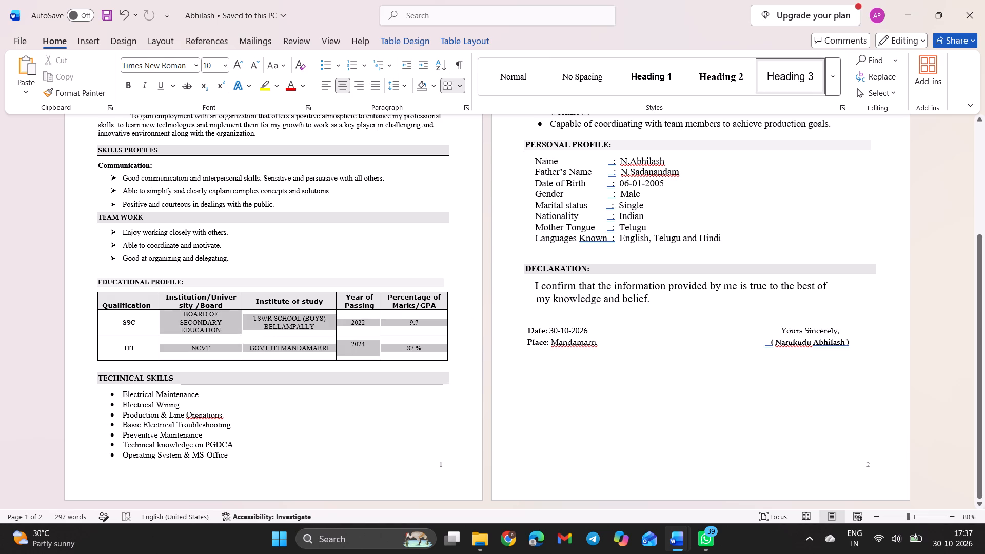
drag(213, 324, 353, 330)
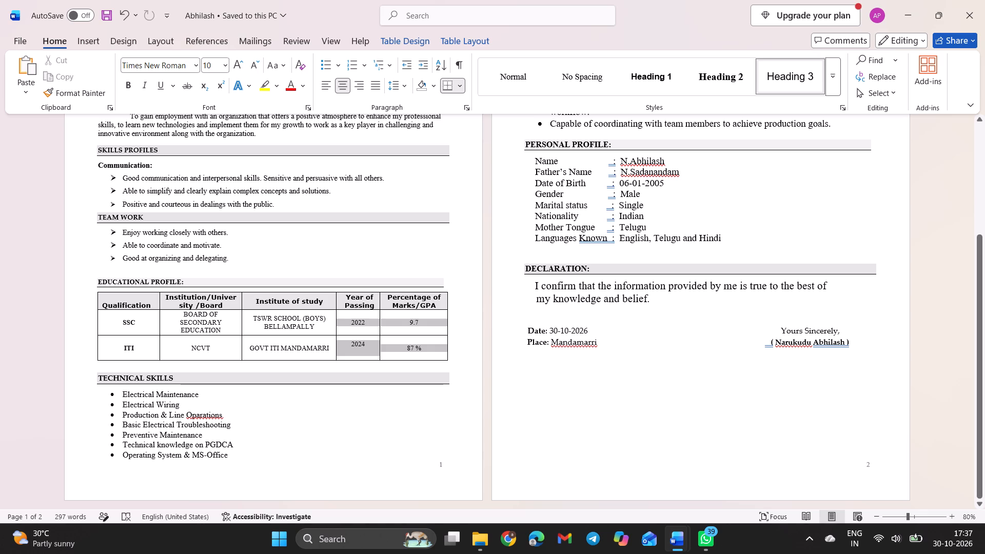
drag(353, 330, 347, 321)
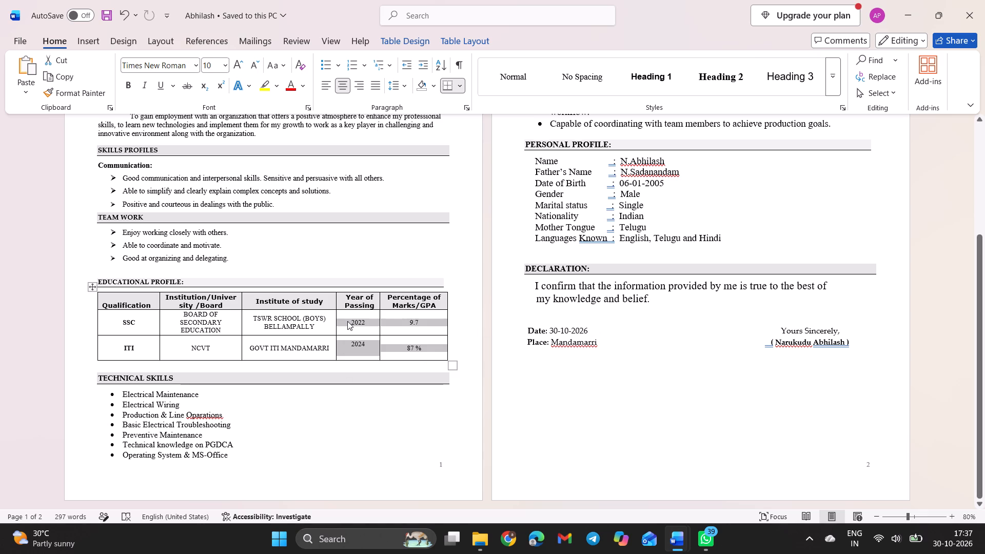
key(ctrl+shift+period)
key(ctrl+shift+period)
key(ctrl+shift+period)
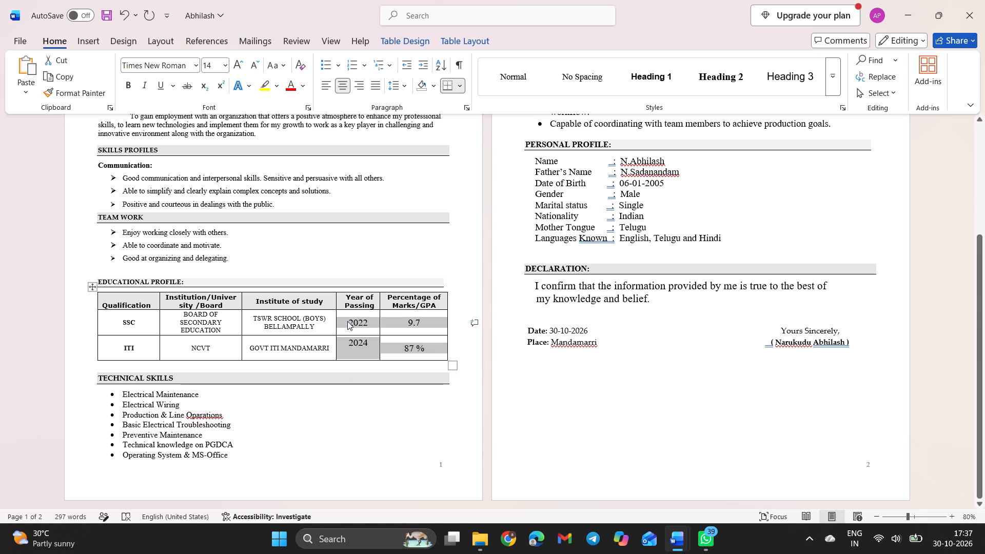
key(ctrl+shift+comma)
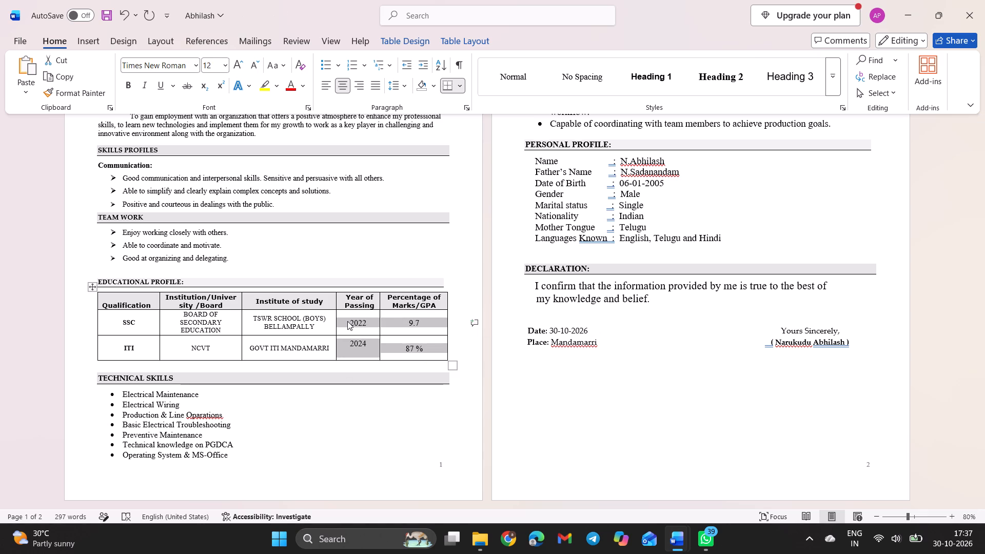
click(365, 435)
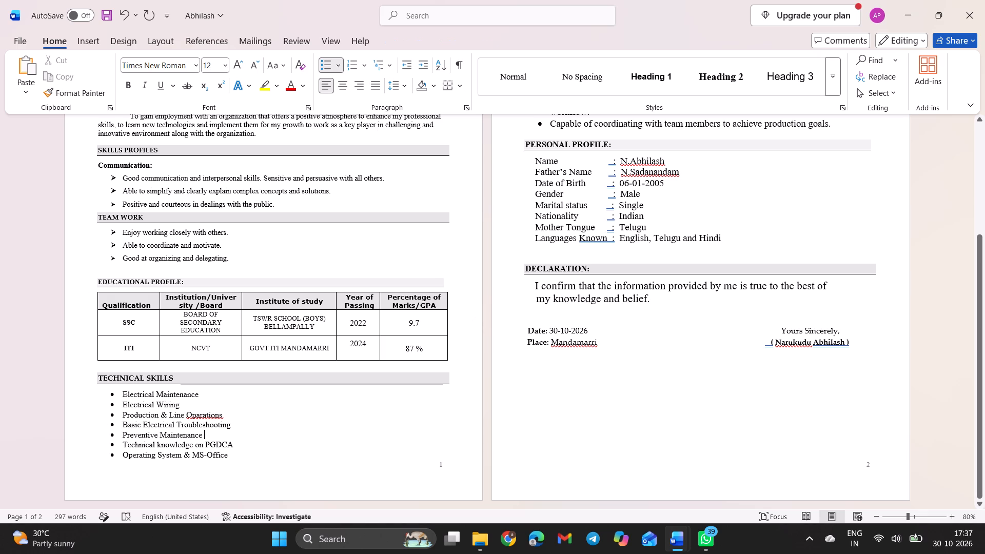
Increase the institution/board and institute of study entries in the SSC and ITI rows to 11 pt.
drag(329, 348, 174, 326)
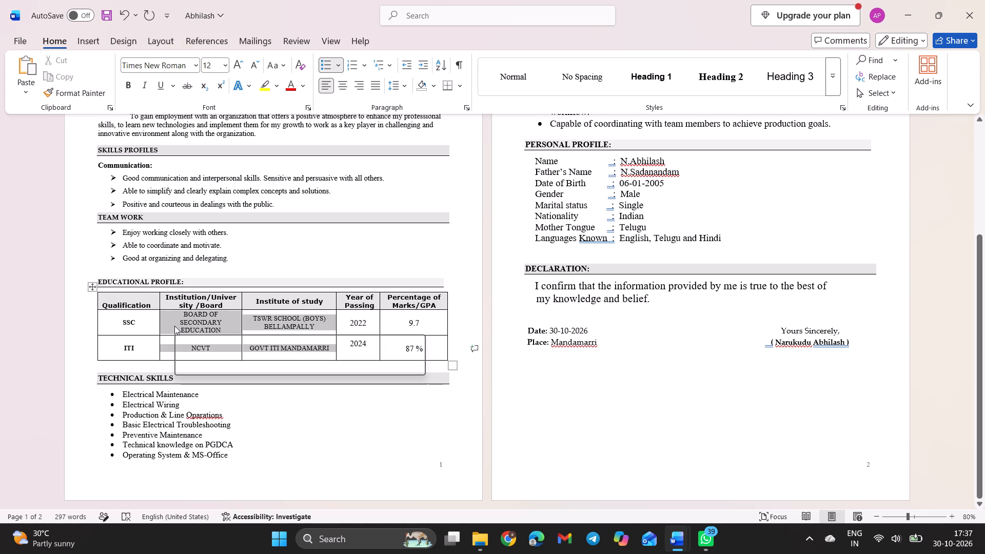
key(ctrl+shift+period)
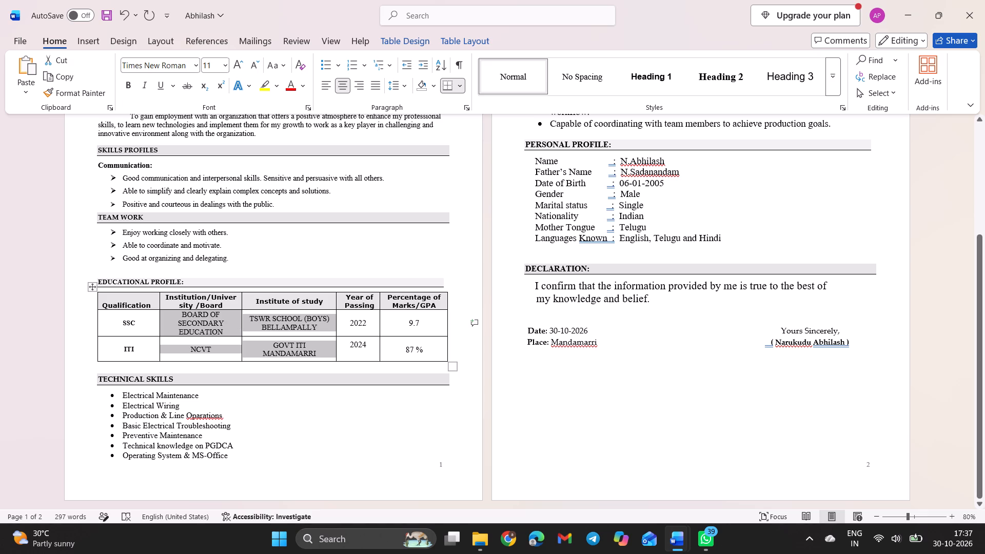
click(283, 401)
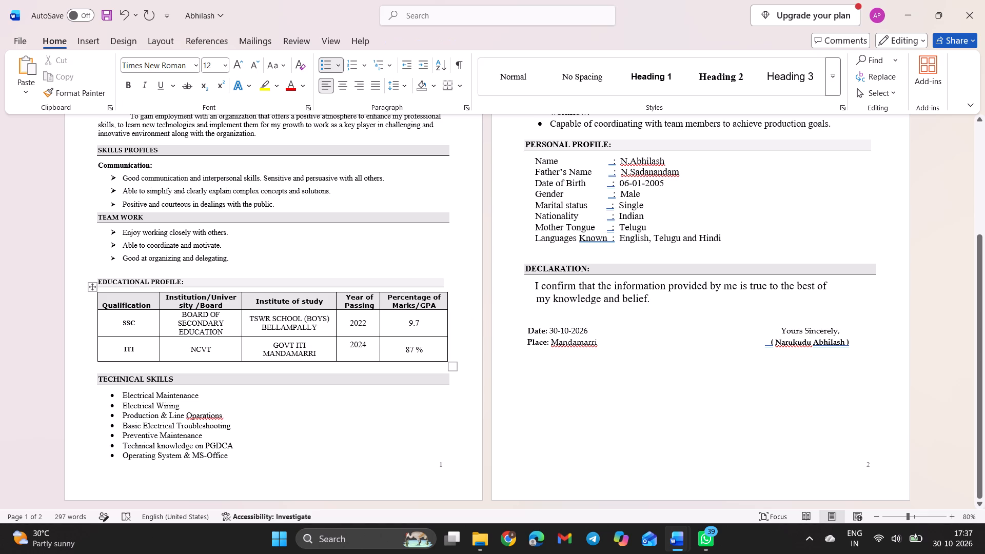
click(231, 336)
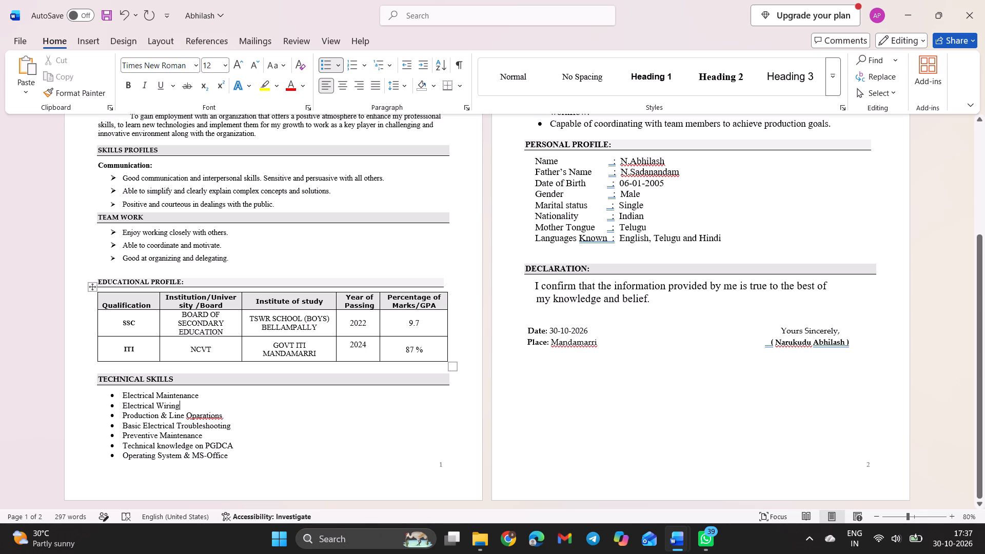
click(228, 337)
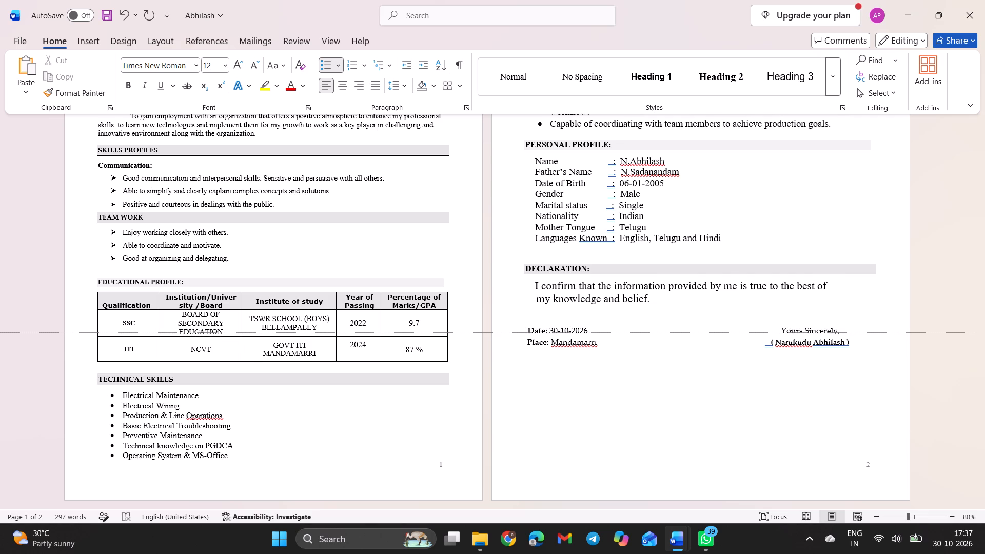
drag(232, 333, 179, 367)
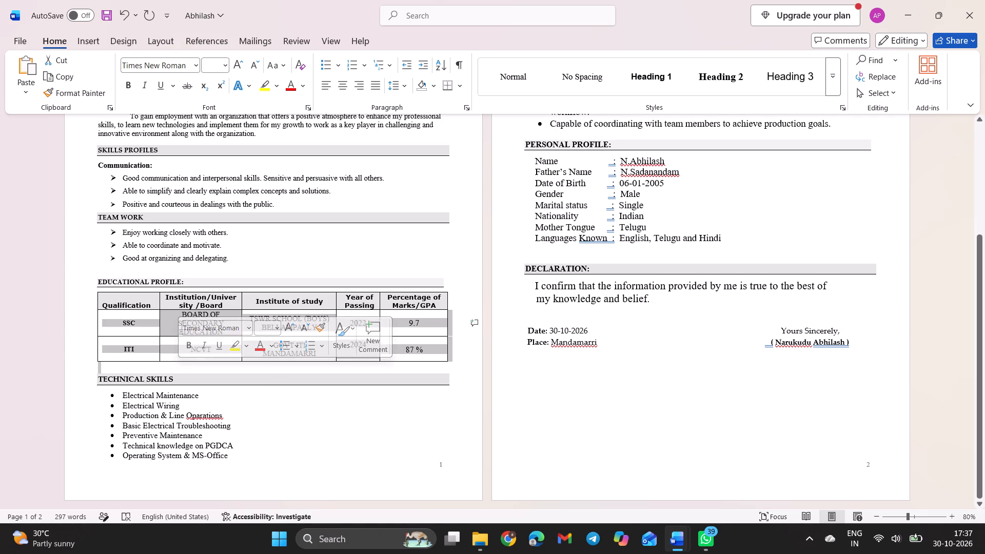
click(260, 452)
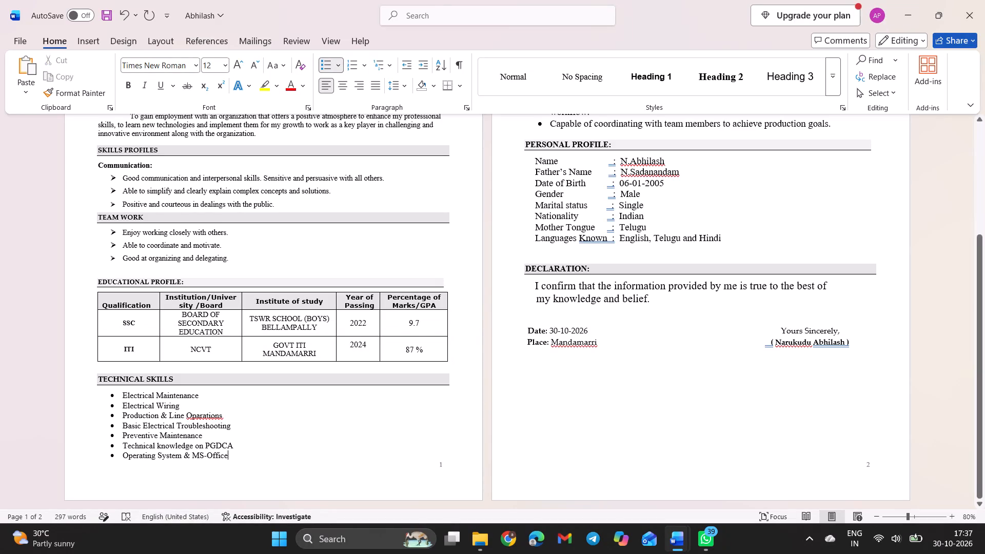
Correct the misspelled word in the third Technical Skills bullet so it reads "Production & Line Operations".
click(225, 415)
key(Left)
key(Left)
key(Left)
key(Left)
key(Left)
key(Left)
key(Left)
key(BackSpace)
key(e)
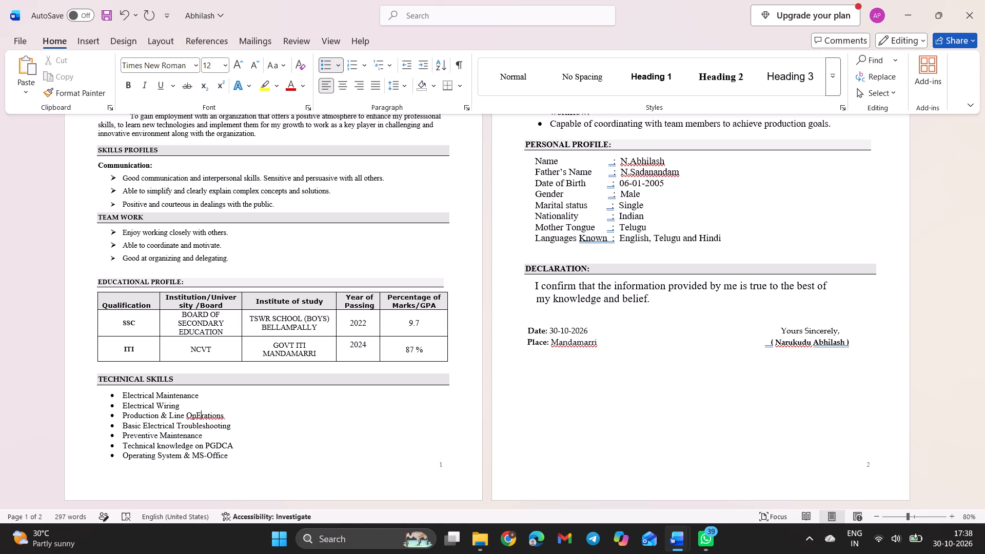
key(BackSpace)
key(e)
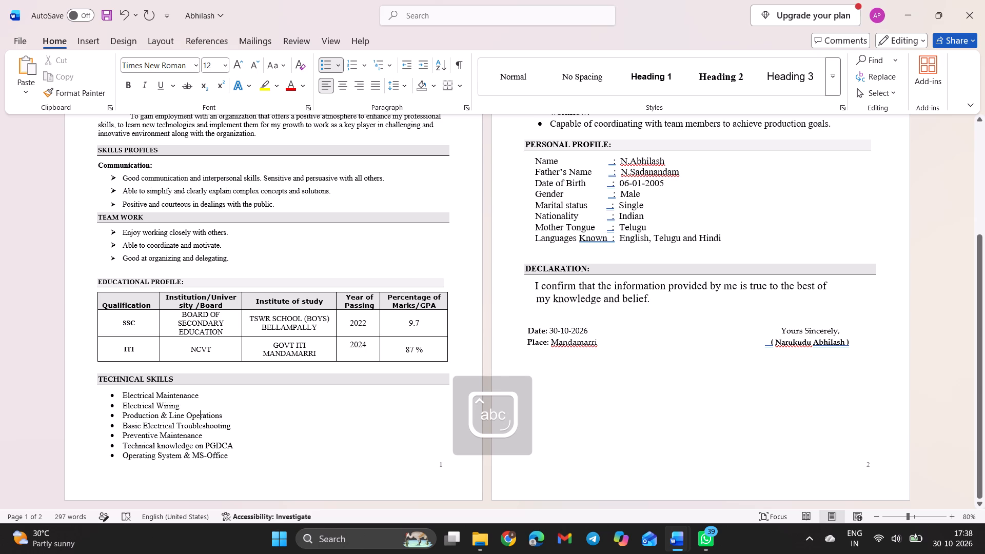
click(237, 416)
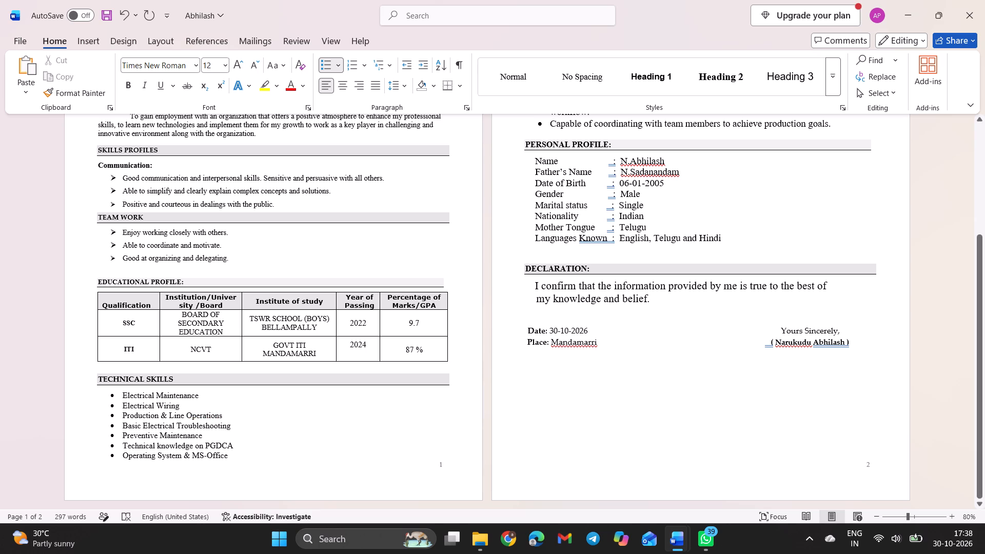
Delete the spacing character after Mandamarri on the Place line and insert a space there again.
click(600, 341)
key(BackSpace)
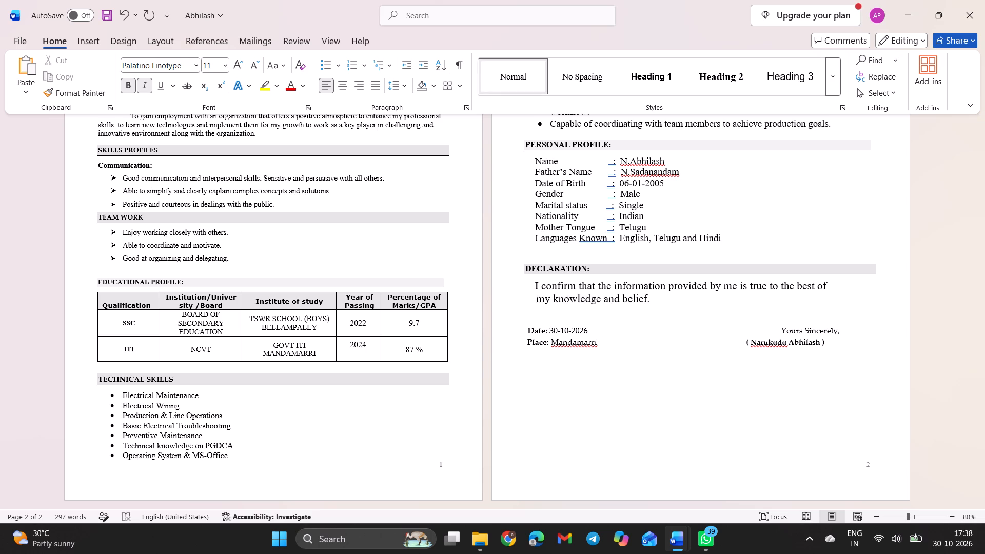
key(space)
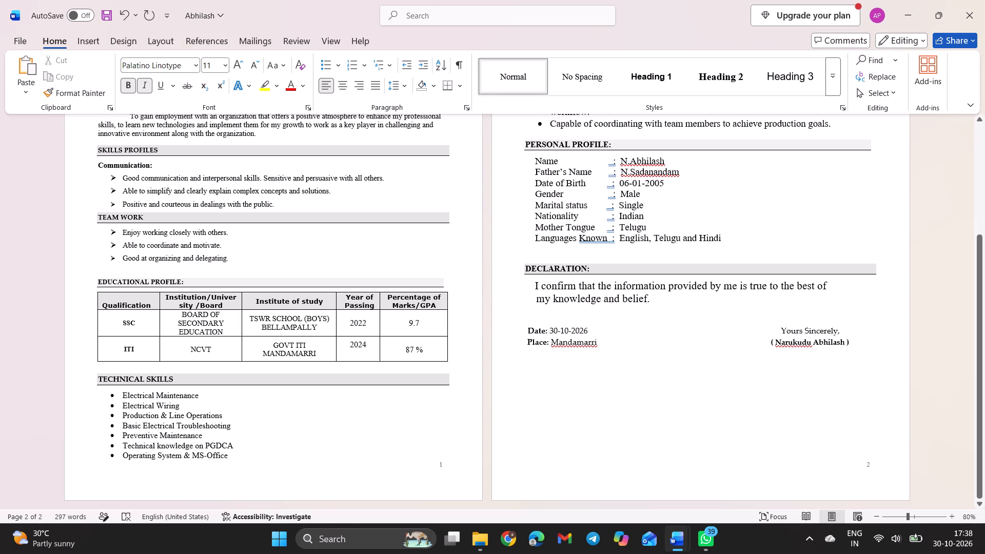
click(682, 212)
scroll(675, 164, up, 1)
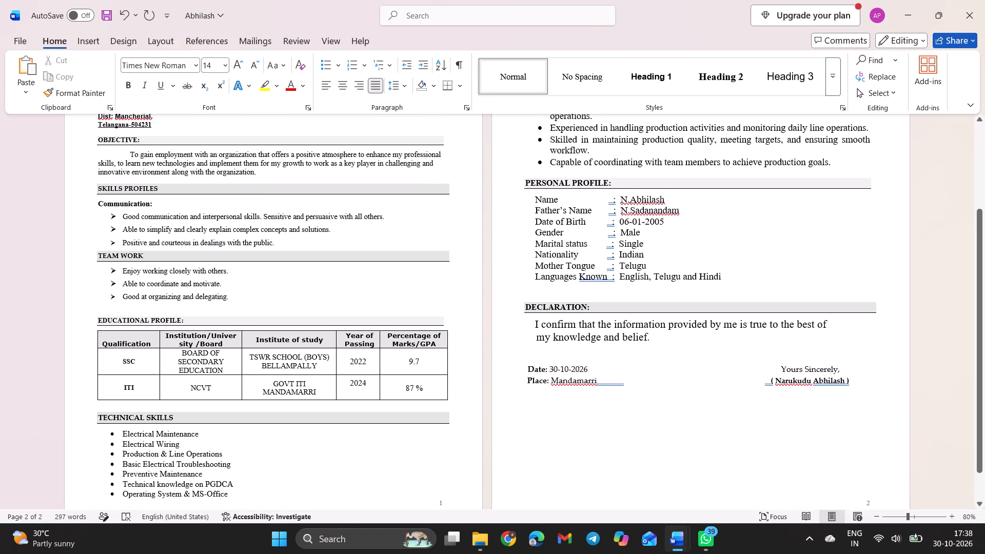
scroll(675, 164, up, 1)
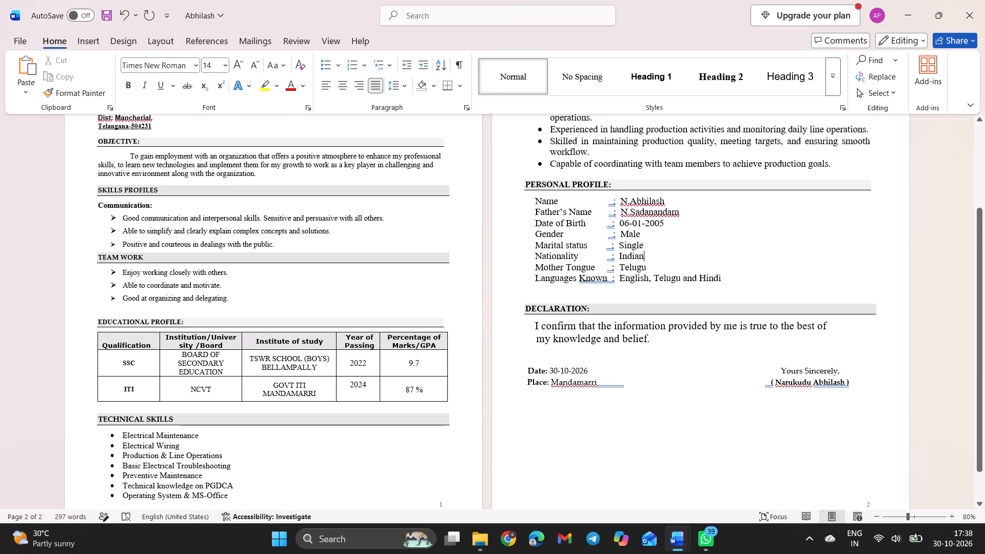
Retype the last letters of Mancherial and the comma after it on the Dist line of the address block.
click(628, 211)
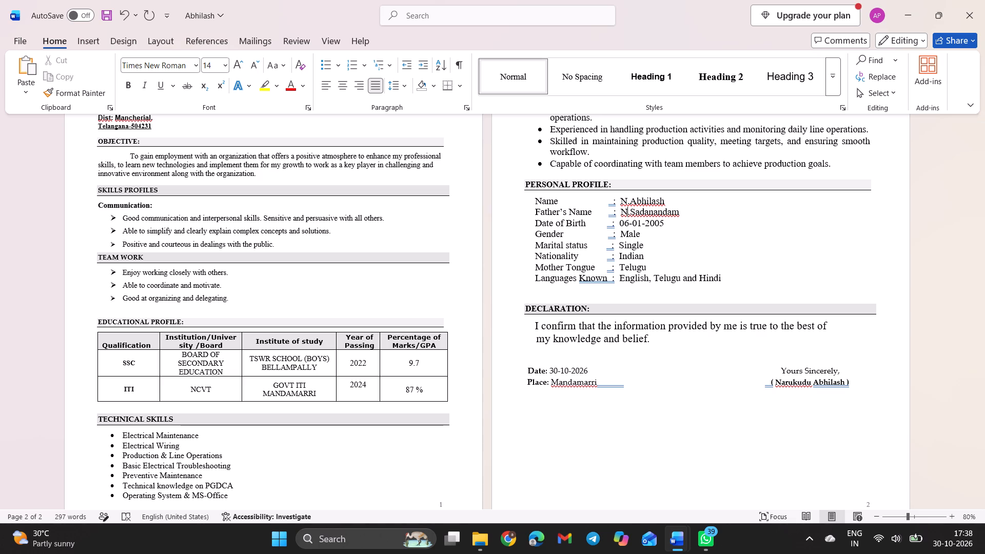
click(161, 118)
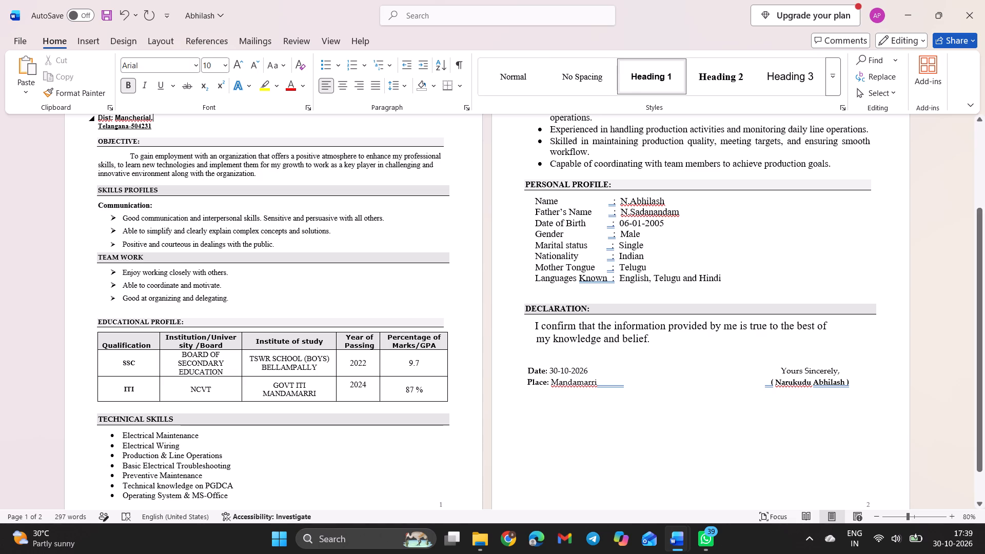
key(BackSpace)
key(BackSpace)
key(BackSpace)
key(BackSpace)
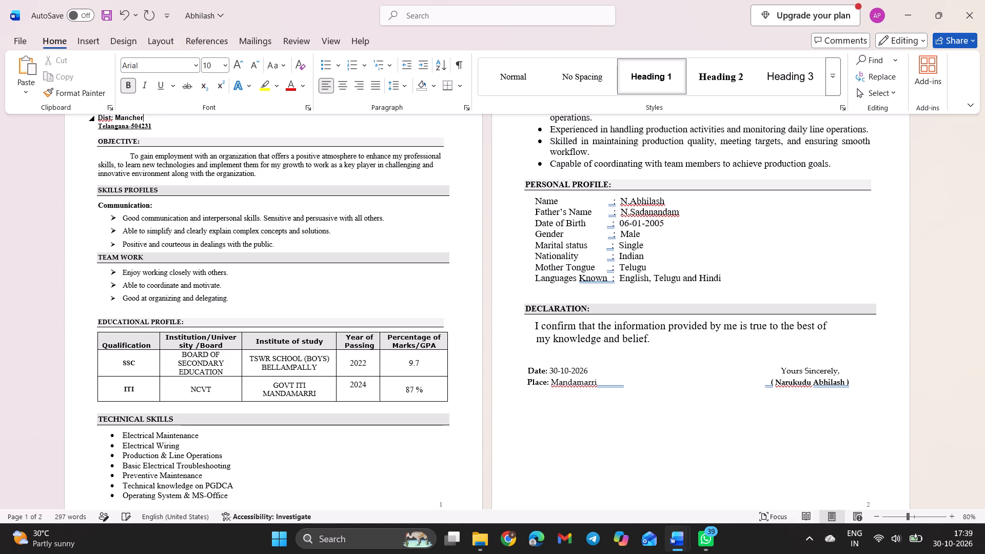
key(BackSpace)
key(BackSpace)
text(er)
text(ia)
key(l)
key(comma)
click(176, 136)
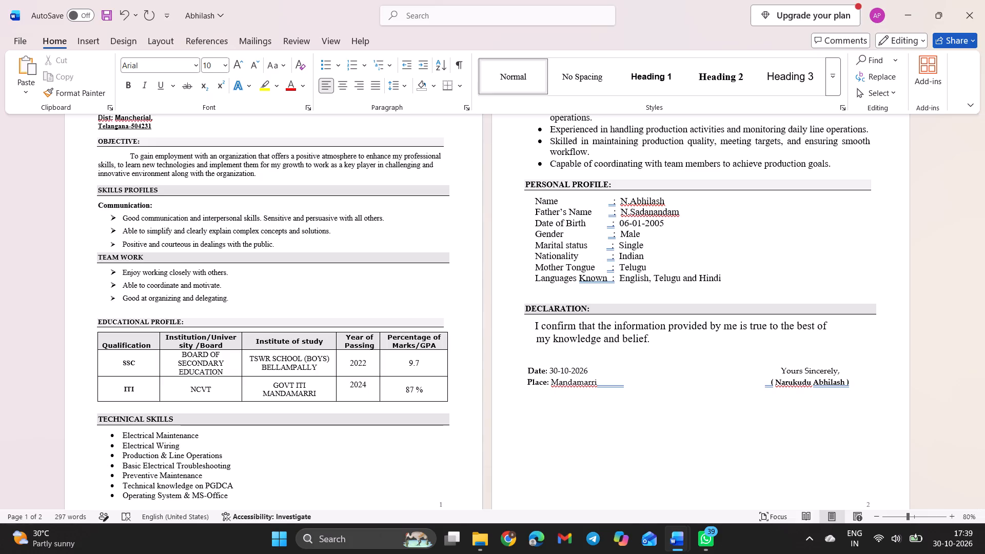
Add a colon at the end of the TEAM WORK, SKILLS PROFILES and TECHNICAL SKILLS headings.
scroll(176, 136, up, 1)
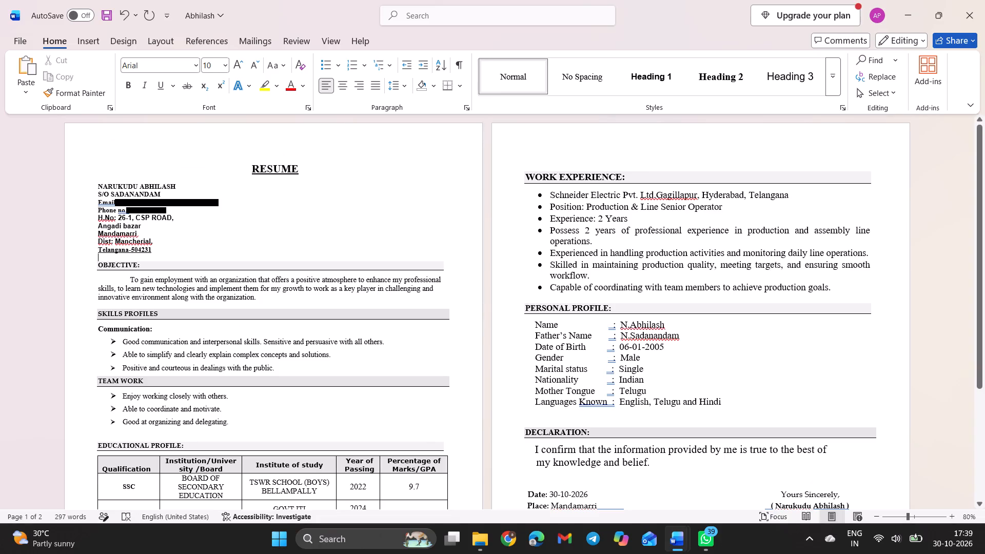
scroll(187, 313, down, 2)
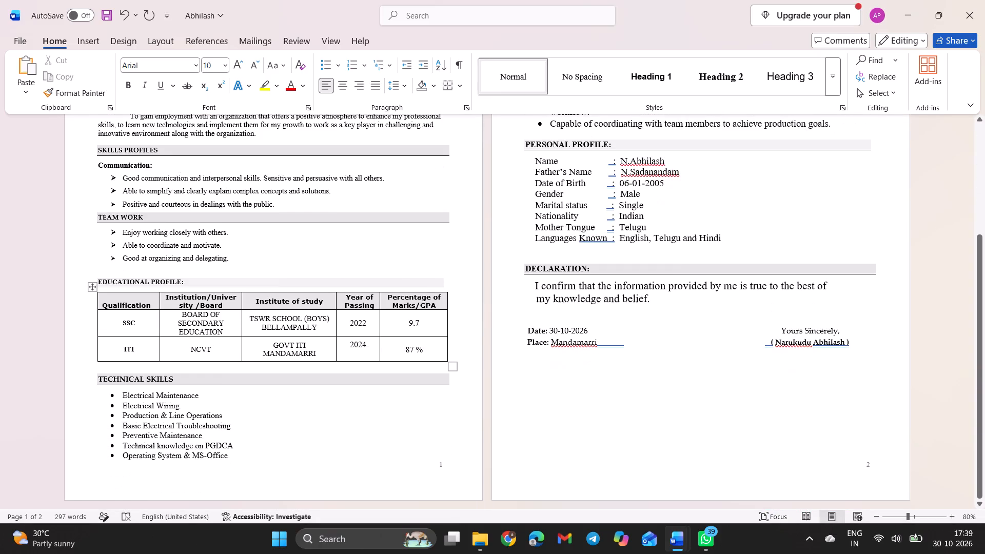
scroll(187, 313, up, 1)
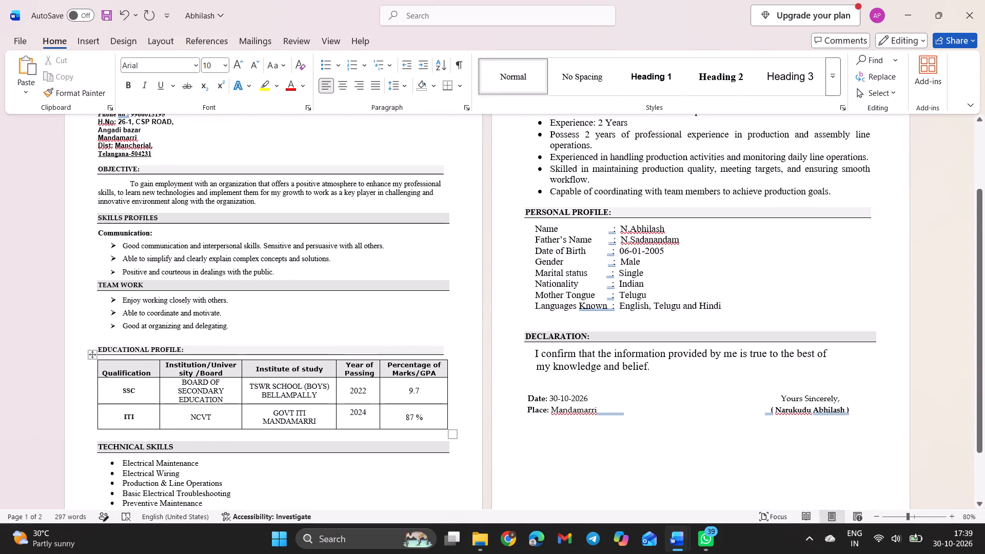
click(149, 283)
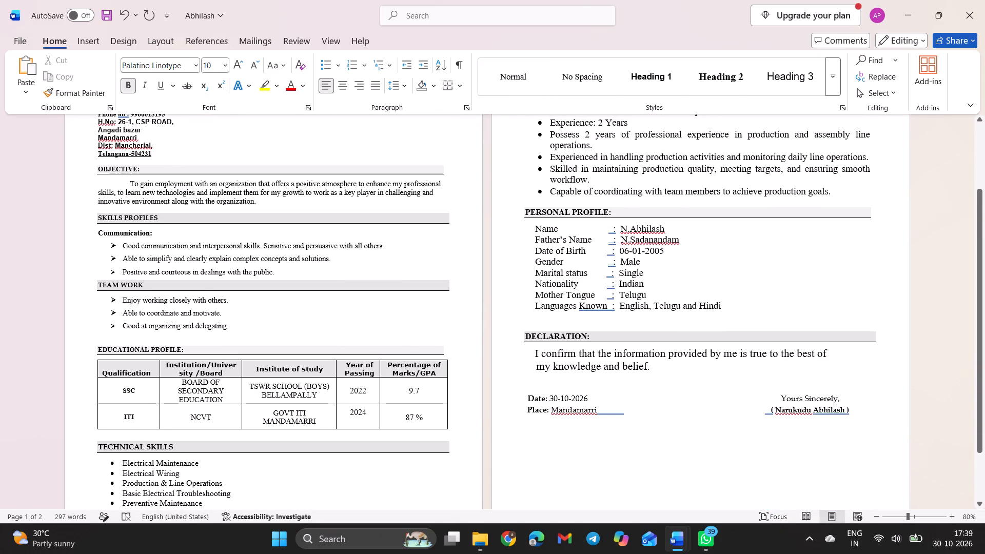
key(1)
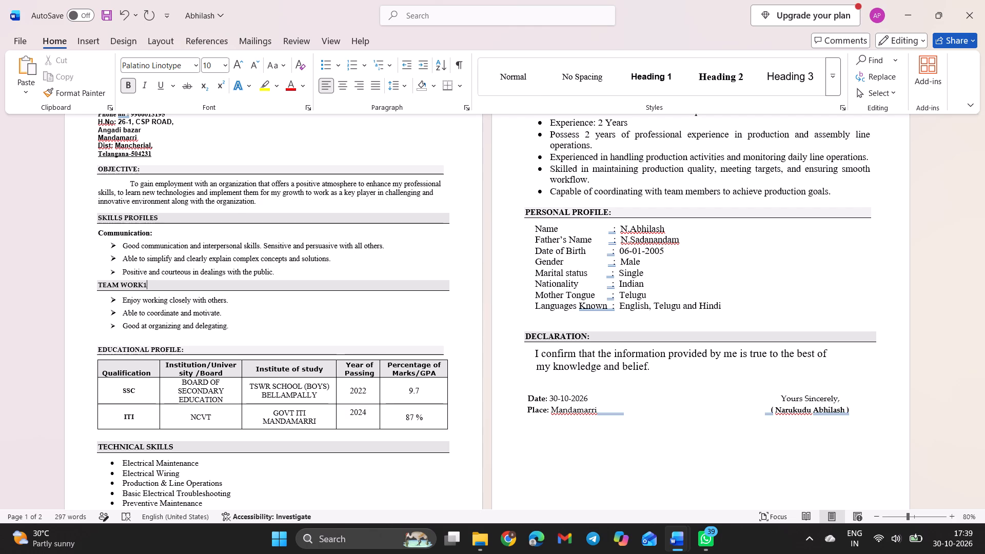
key(BackSpace)
key(shift+colon)
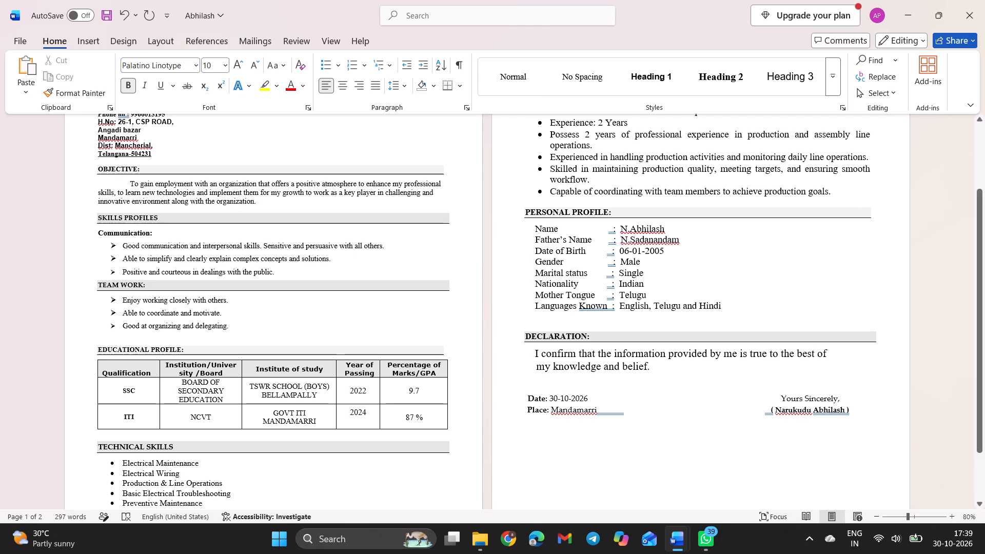
click(161, 219)
key(shift+colon)
scroll(195, 278, down, 1)
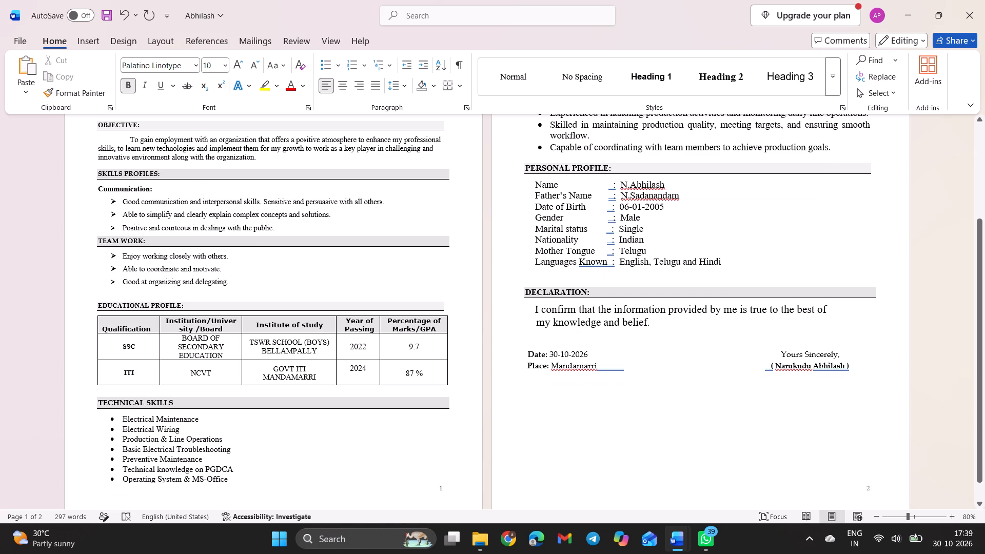
click(176, 405)
key(shift+colon)
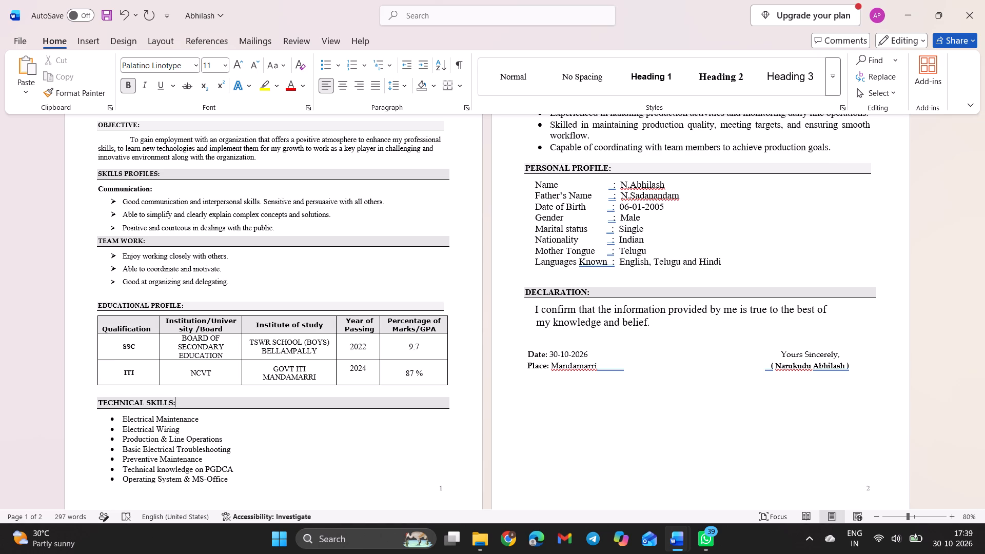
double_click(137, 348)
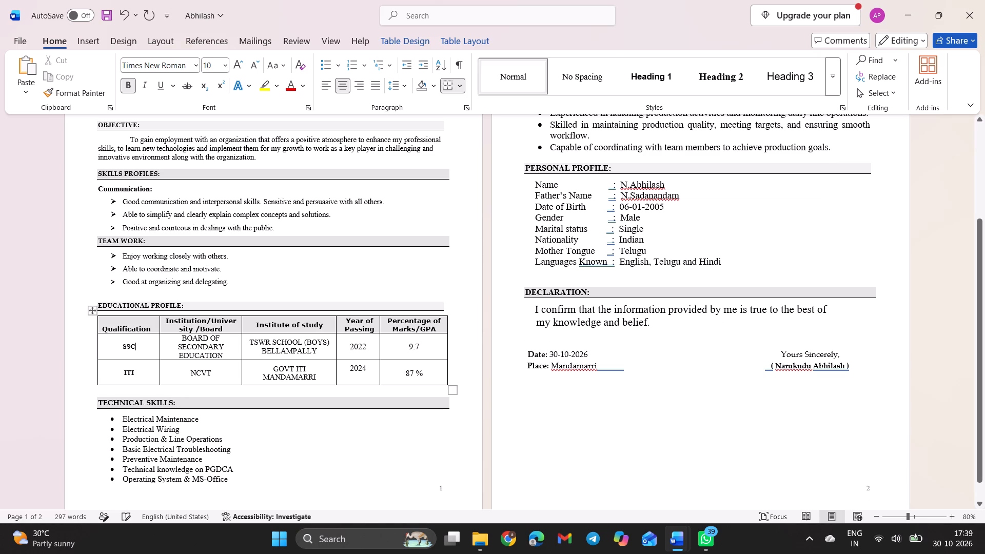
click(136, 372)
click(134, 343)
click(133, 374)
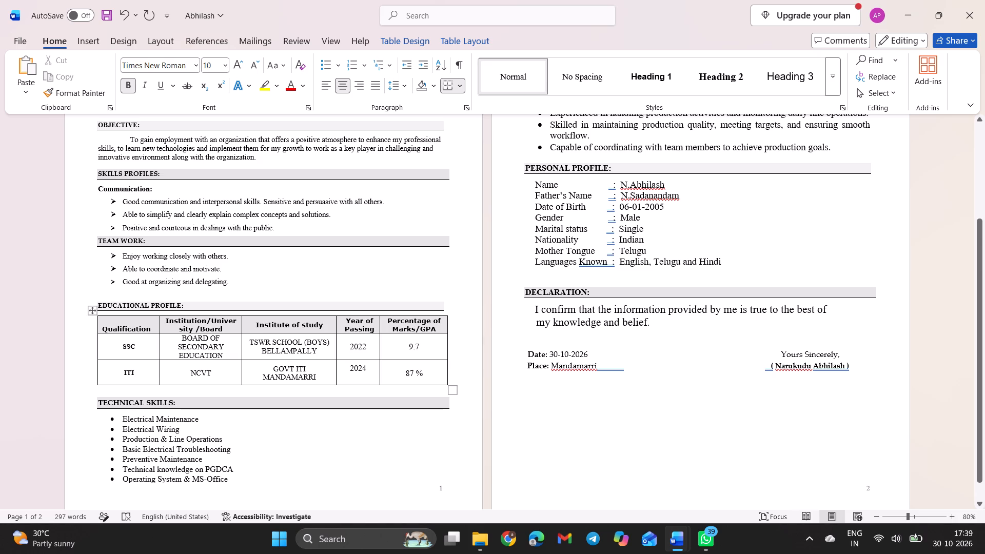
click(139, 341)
Make the Percentage of Marks/GPA values in the SSC and ITI rows of the education table bold.
drag(421, 345, 404, 347)
click(130, 86)
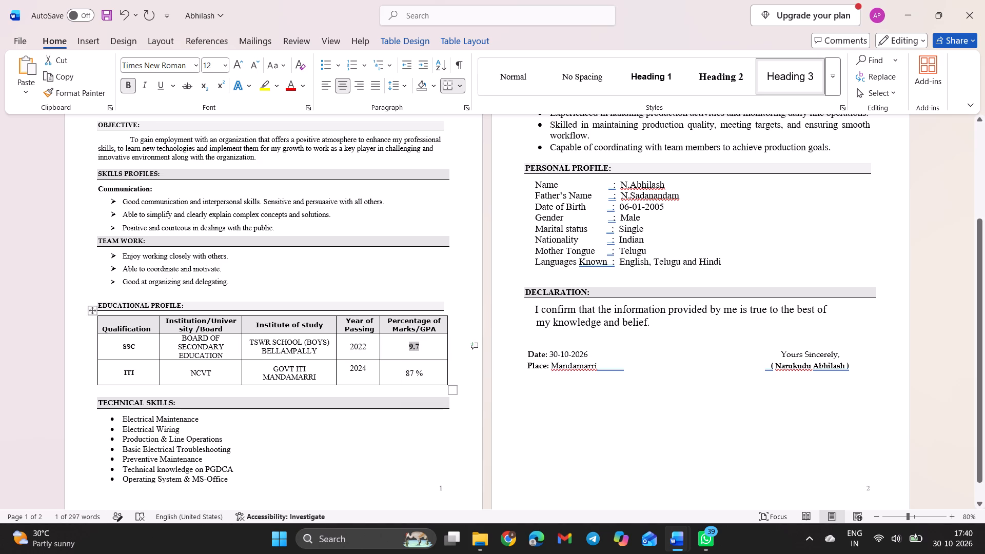
drag(423, 372, 410, 371)
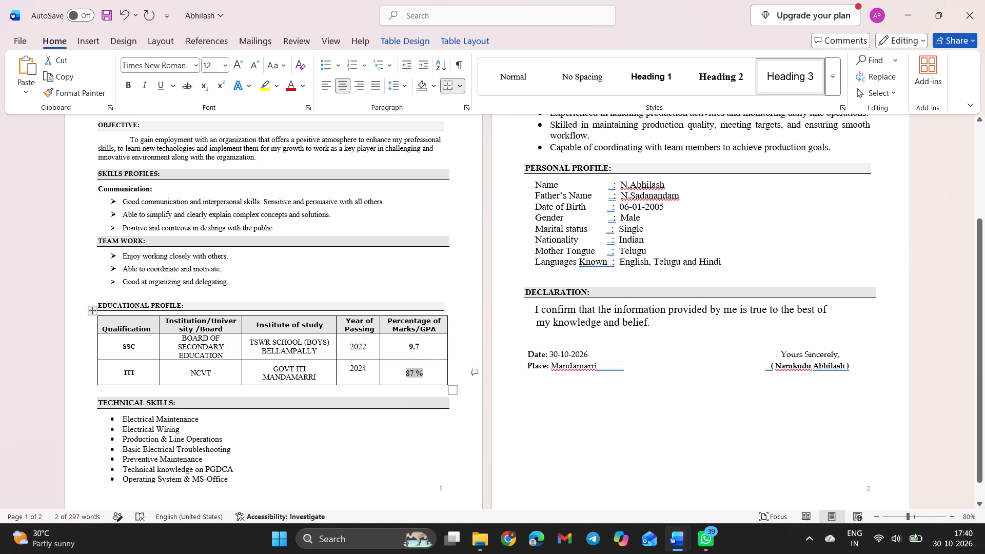
click(129, 87)
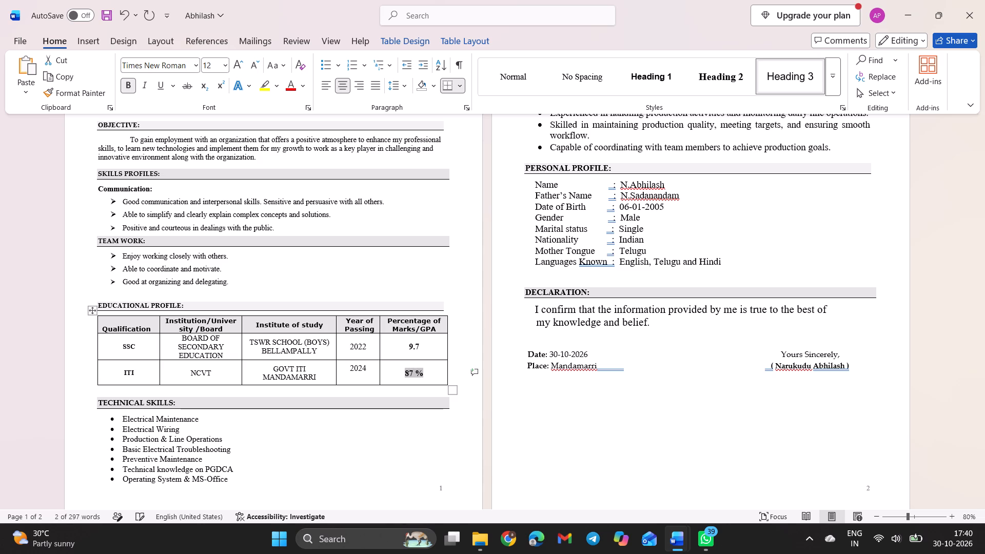
click(406, 464)
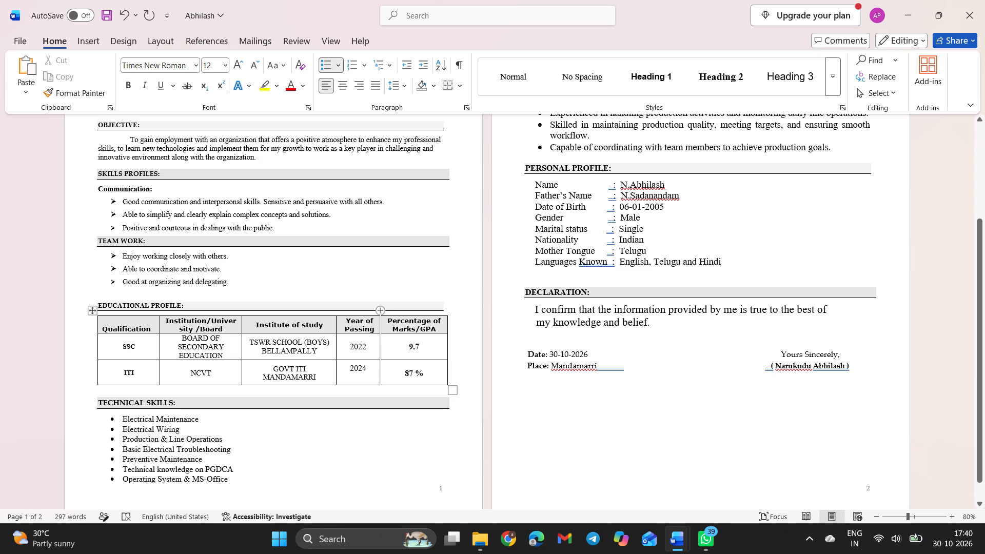